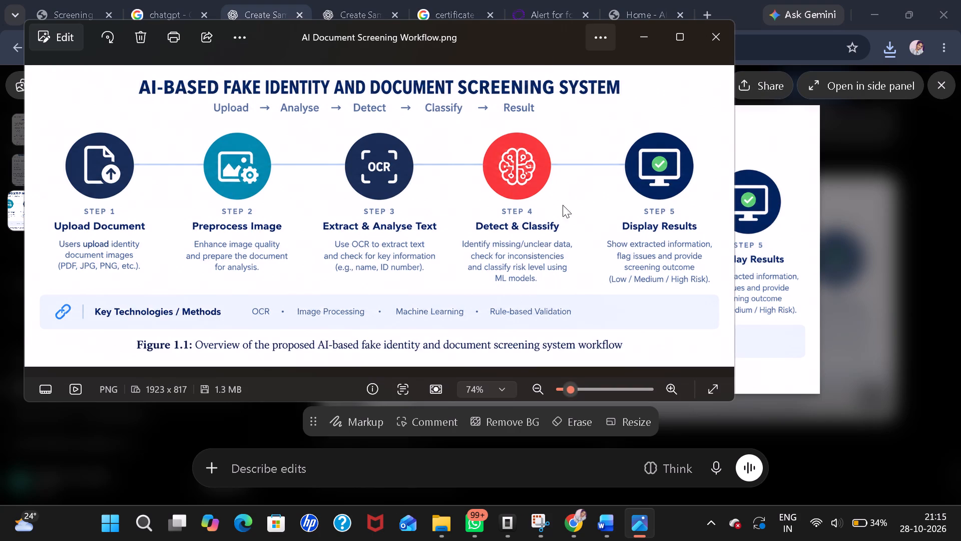
Save a copy of the workflow image as 1.1 in PNG format in the Vennela folder.
right_click(566, 175)
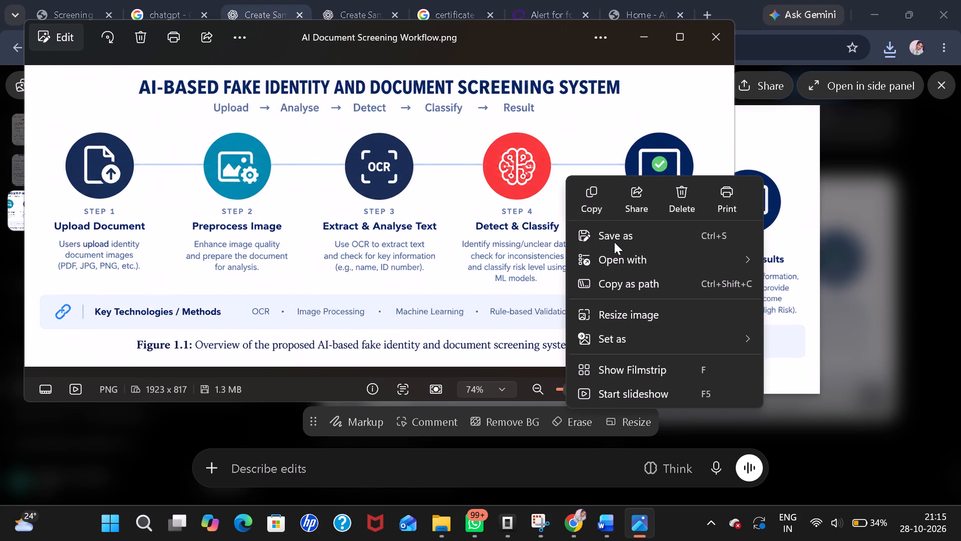
right_click(614, 242)
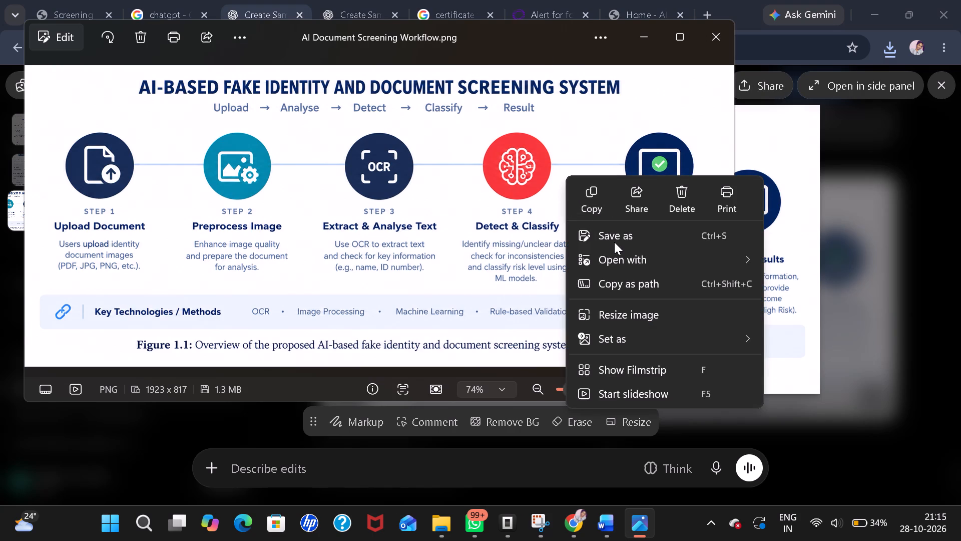
click(617, 241)
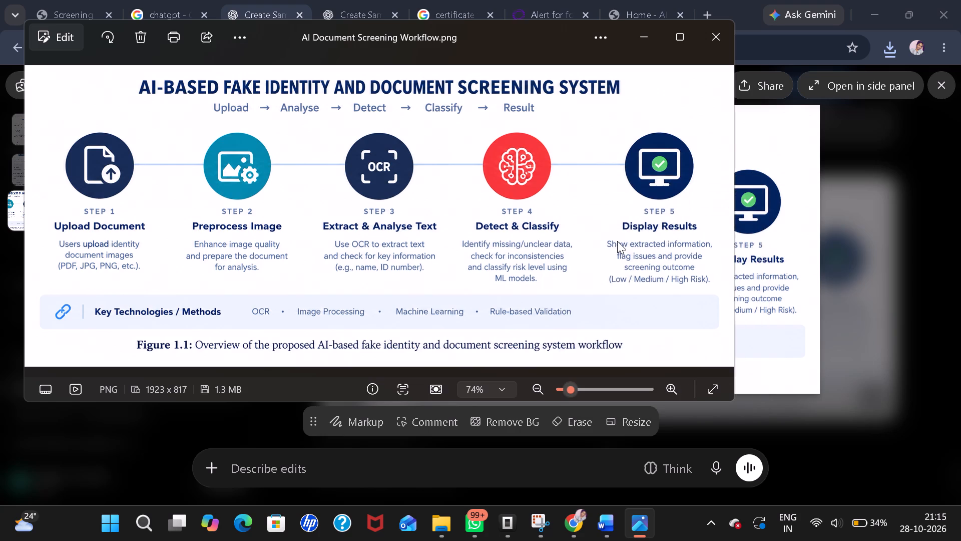
key(BackSpace)
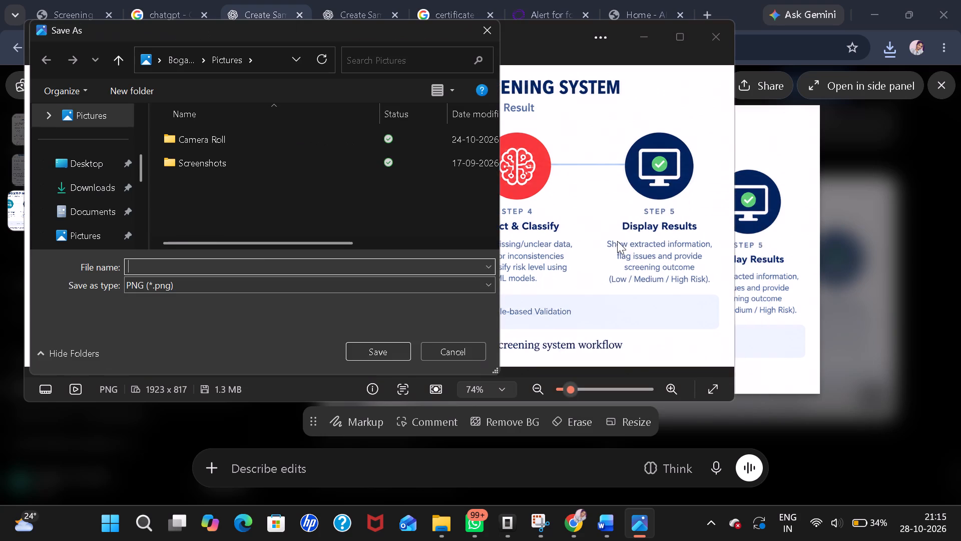
key(1)
scroll(958, 499, right, 1)
text(.1)
scroll(93, 160, up, 1)
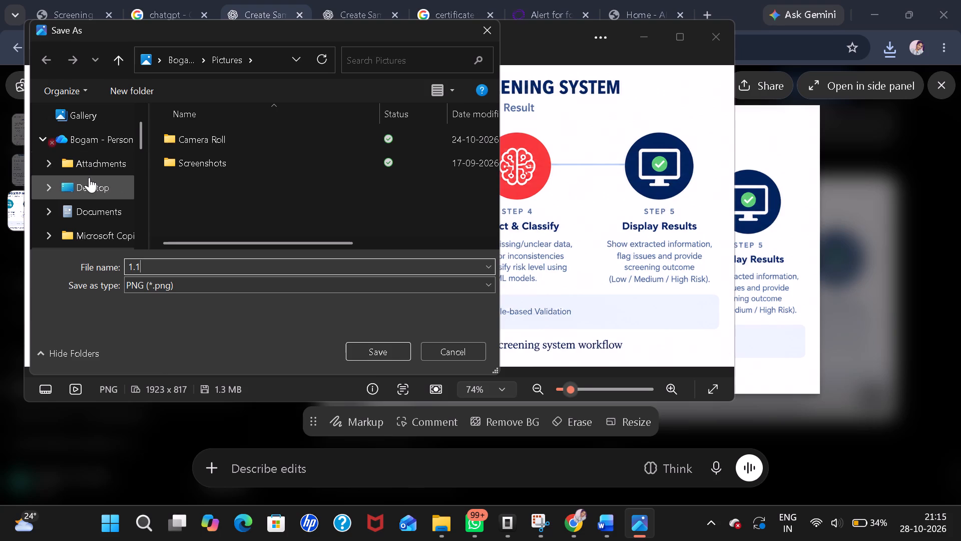
scroll(89, 177, down, 2)
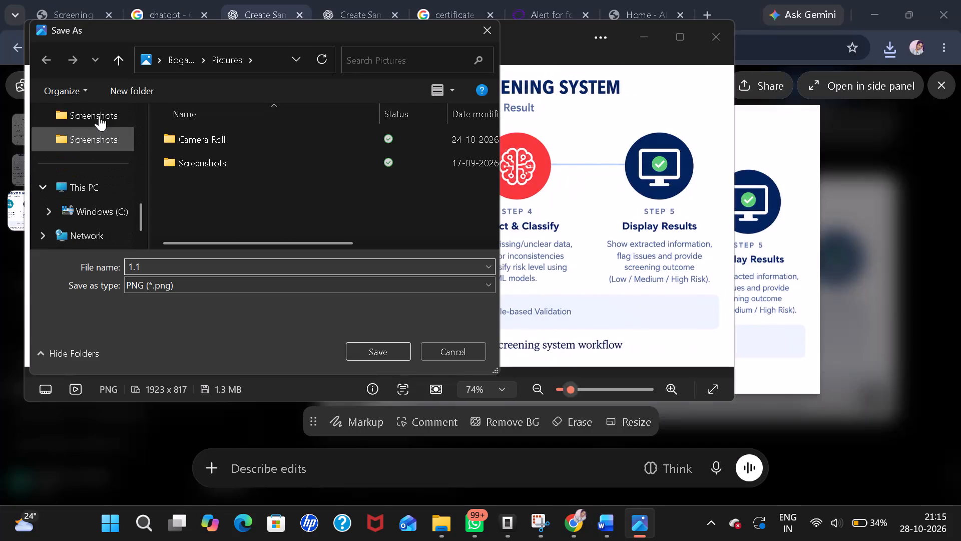
scroll(99, 99, up, 1)
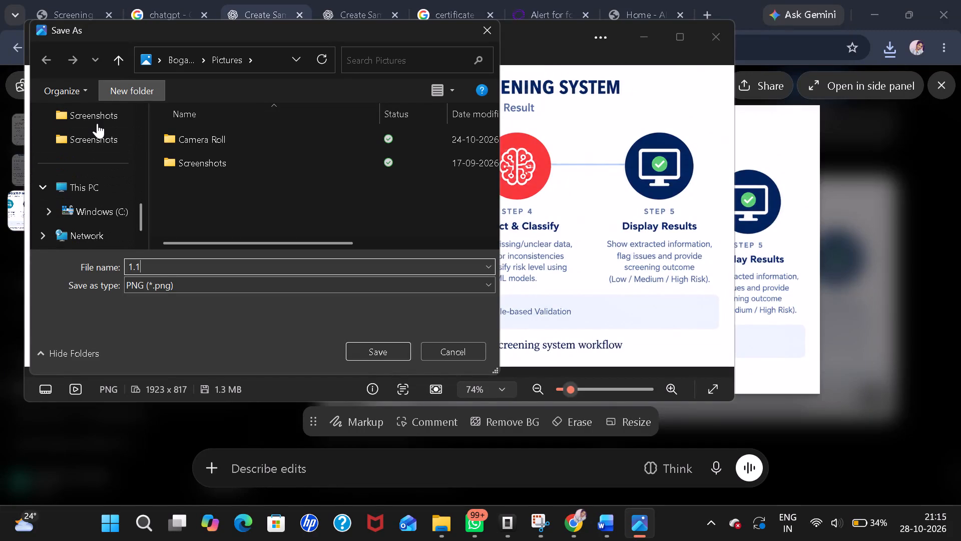
scroll(95, 144, up, 2)
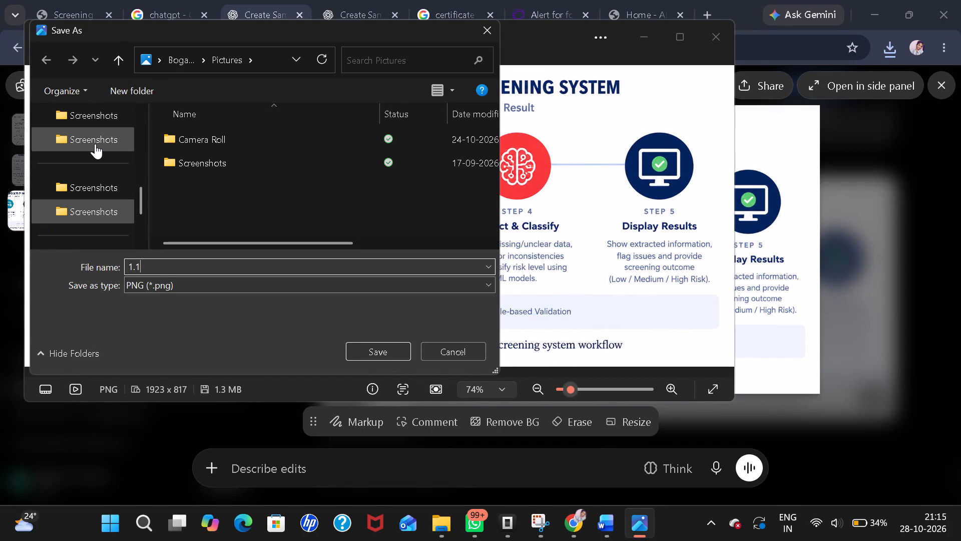
click(95, 153)
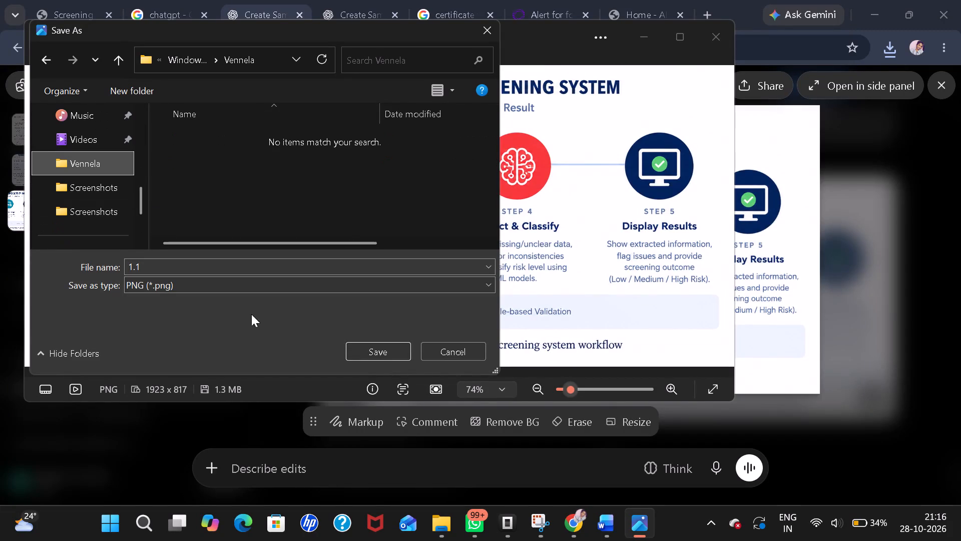
click(290, 282)
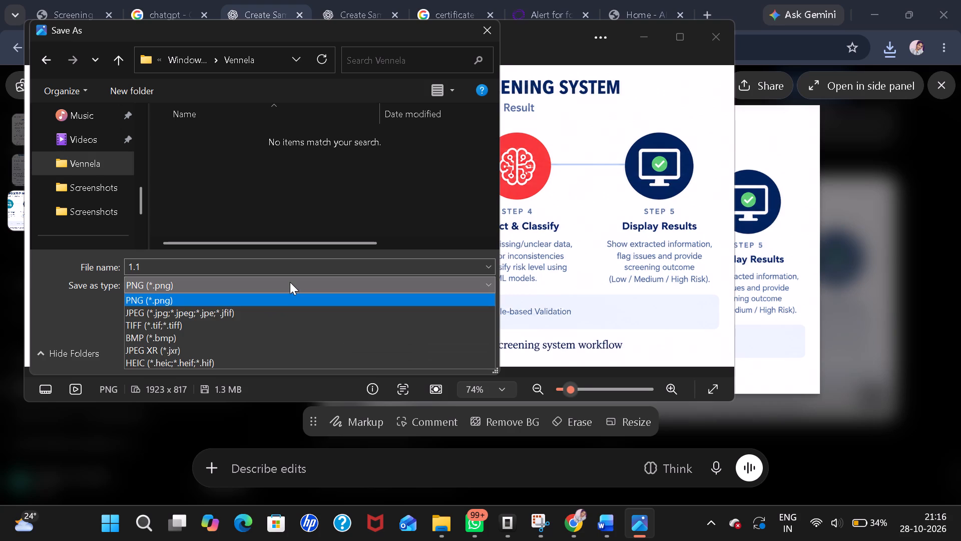
click(309, 226)
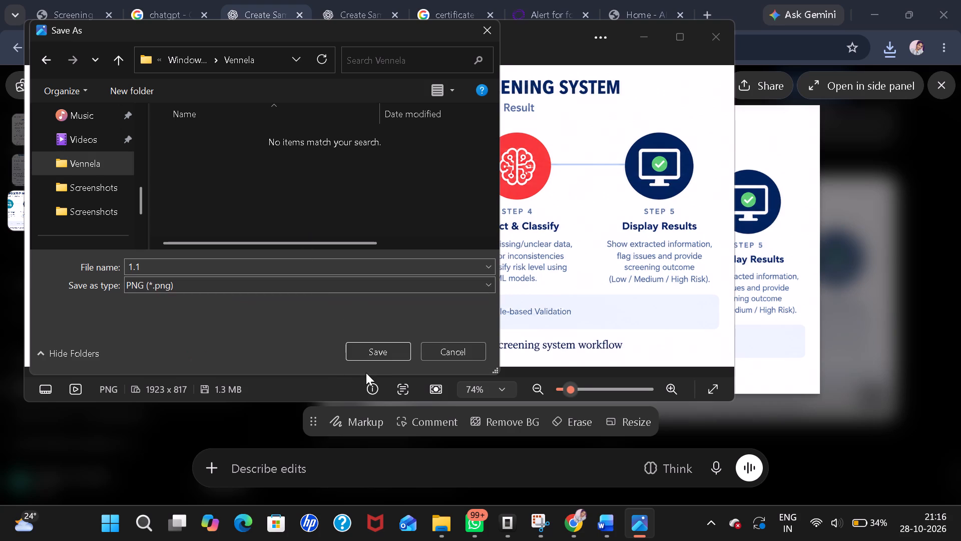
click(382, 352)
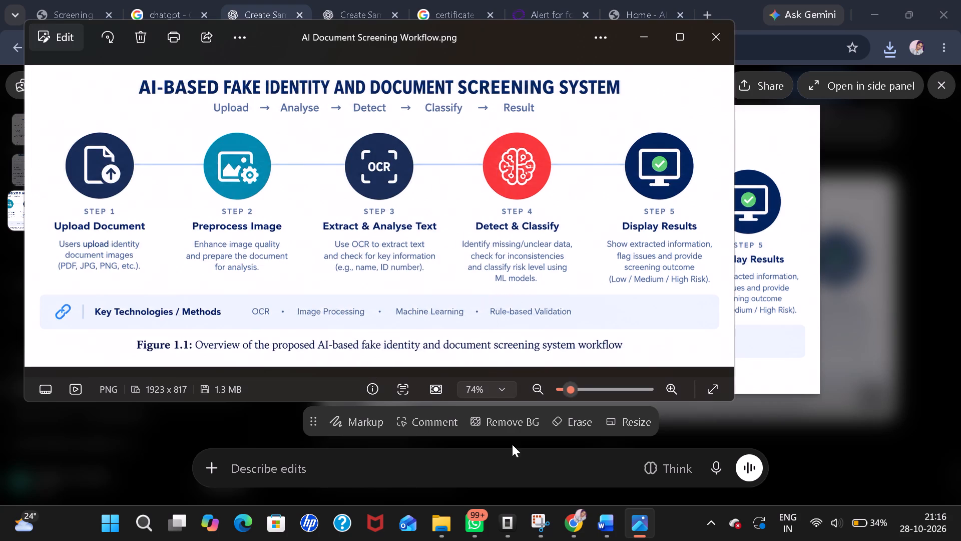
Switch to File Explorer from the Photos image.
click(443, 524)
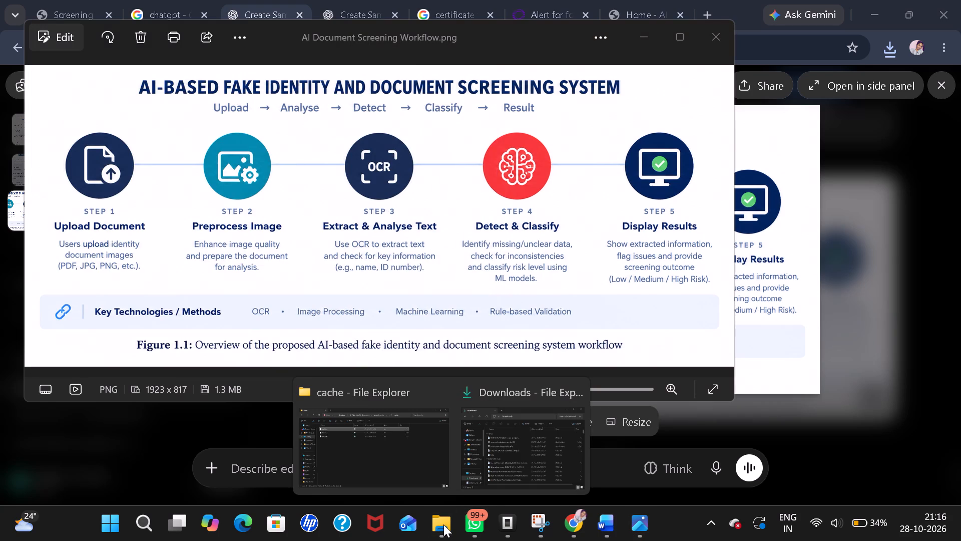
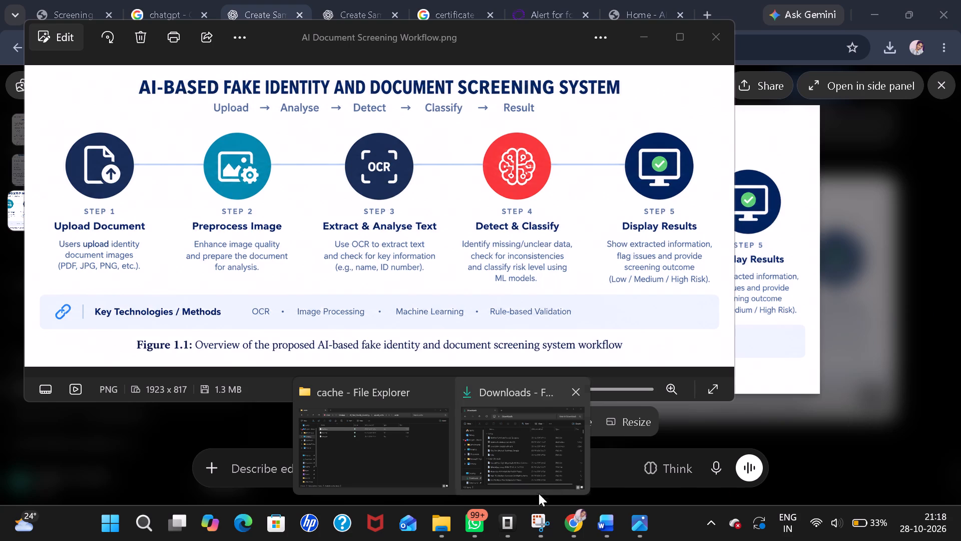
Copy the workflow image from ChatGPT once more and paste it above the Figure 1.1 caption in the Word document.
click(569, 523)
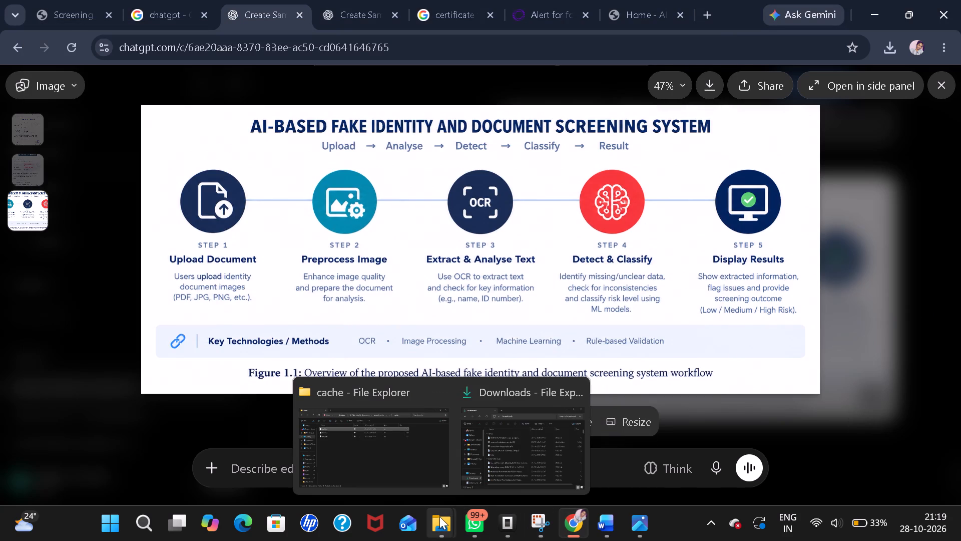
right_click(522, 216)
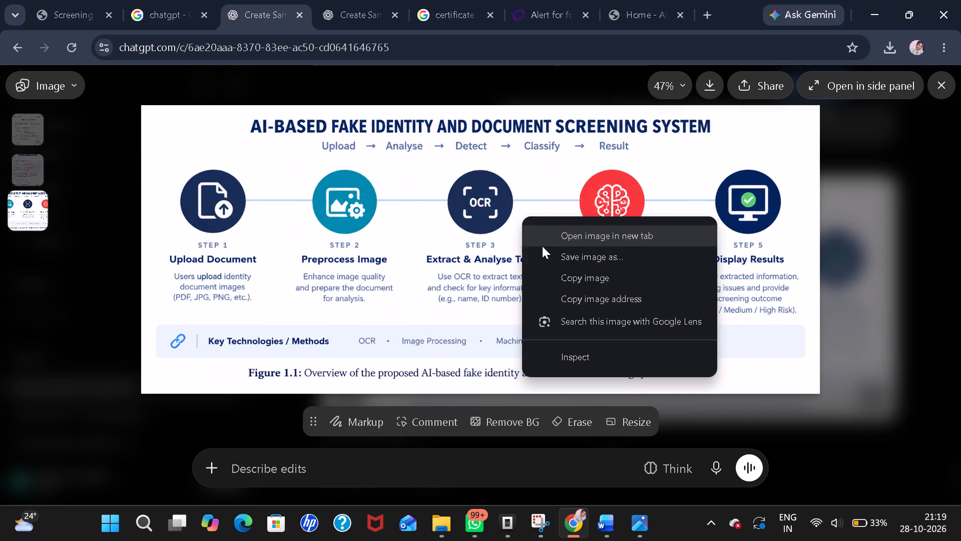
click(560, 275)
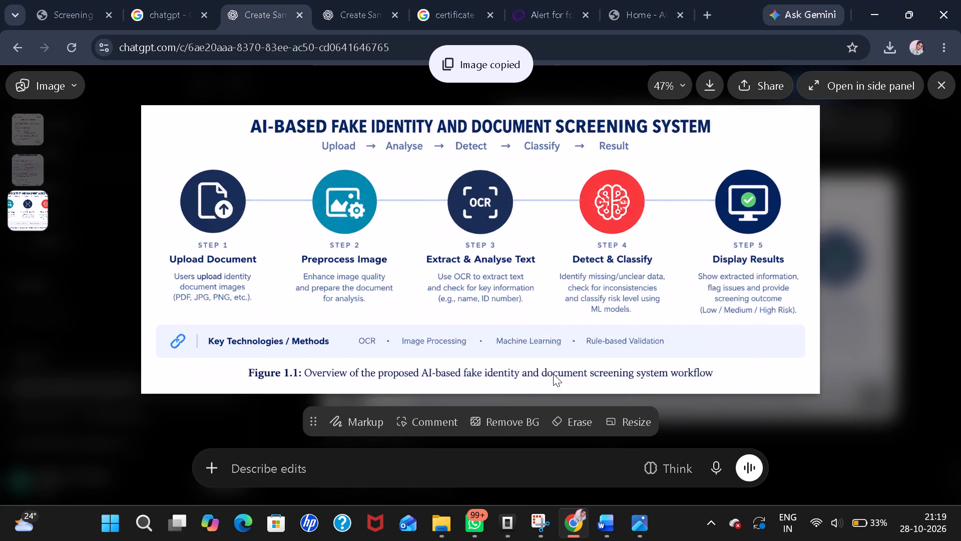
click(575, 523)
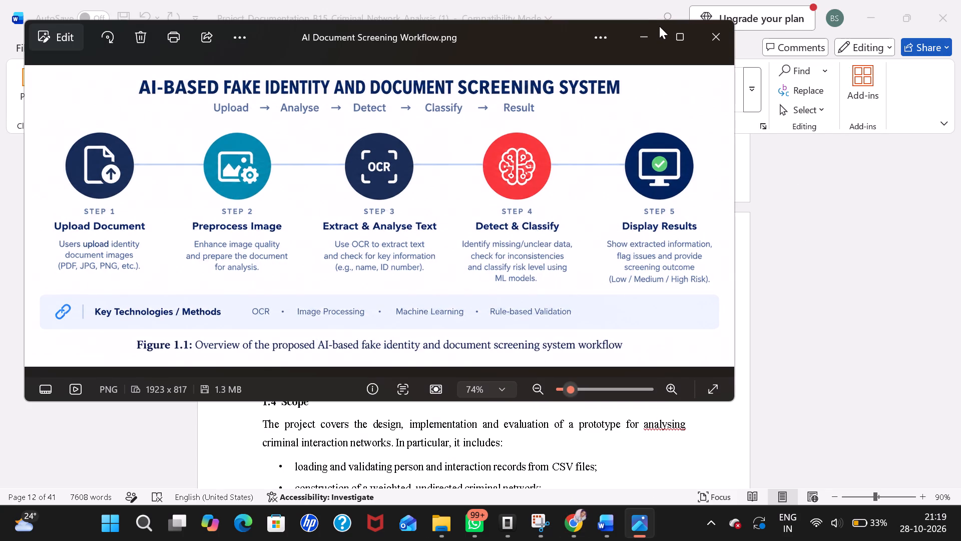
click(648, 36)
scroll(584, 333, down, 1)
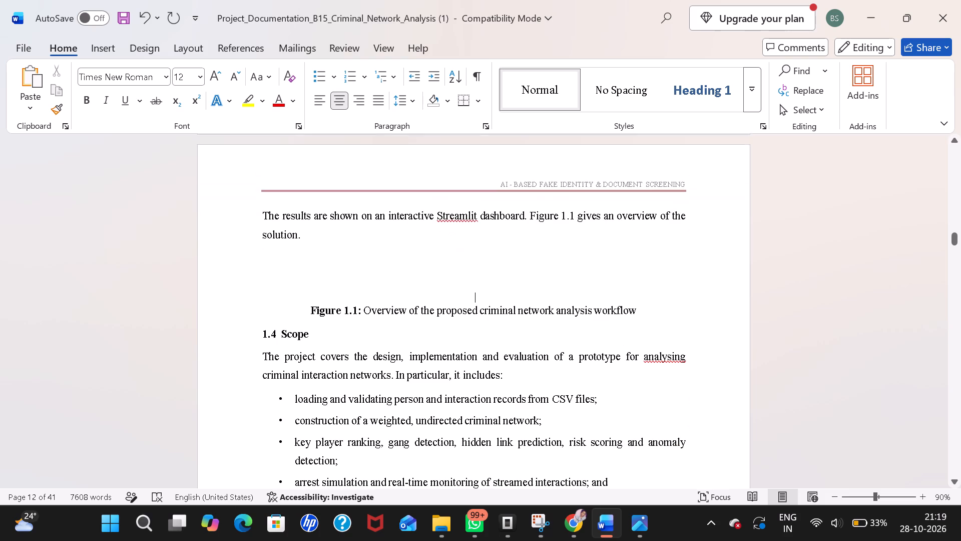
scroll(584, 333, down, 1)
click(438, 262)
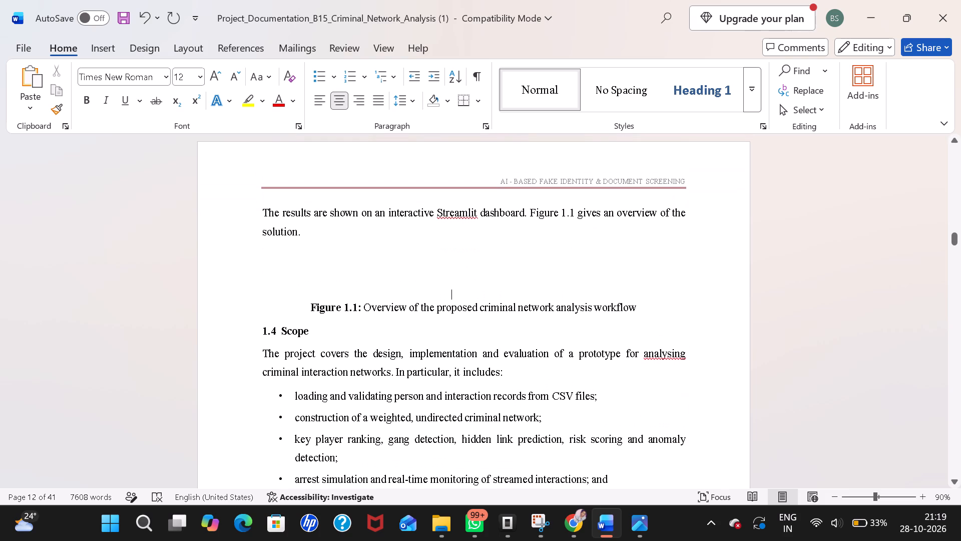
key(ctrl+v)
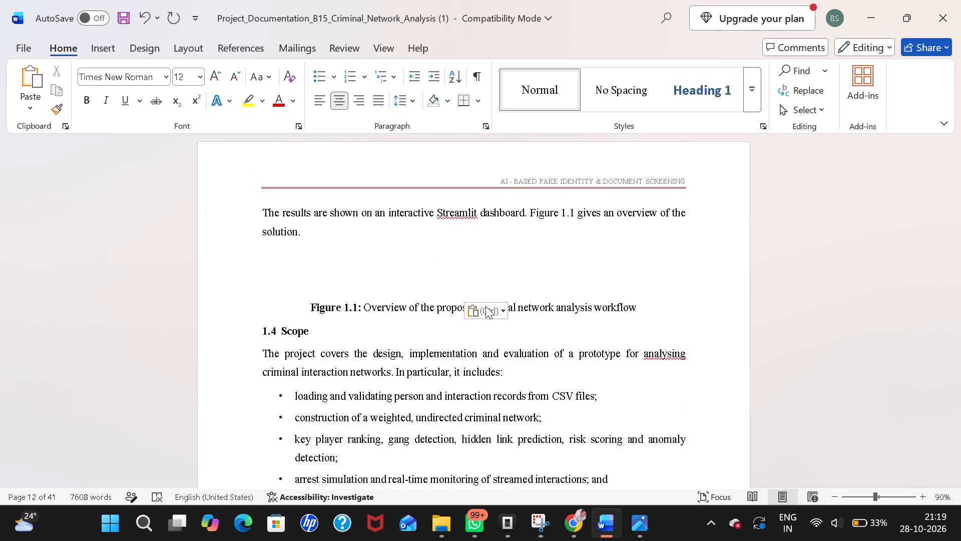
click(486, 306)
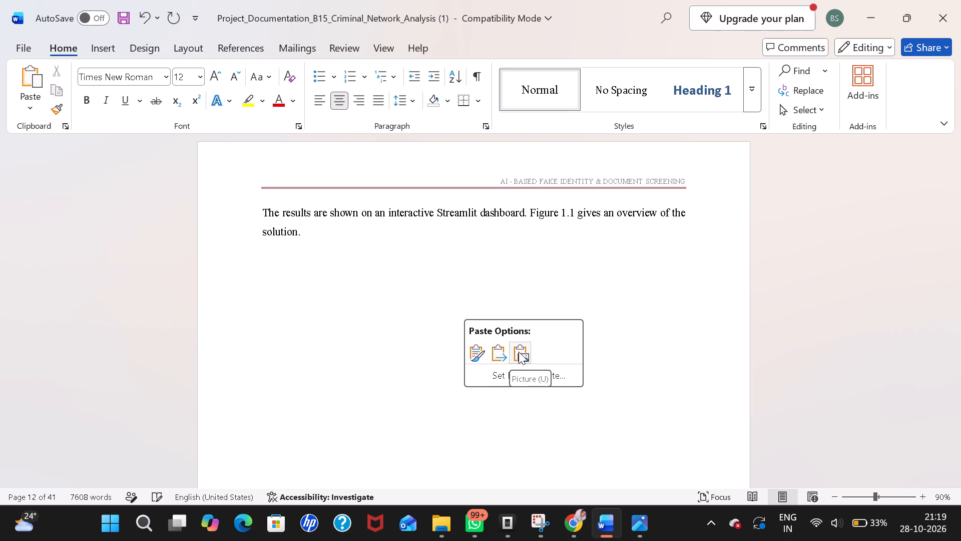
Undo the recent edits above the Figure 1.1 caption back to the original criminal network workflow figure.
click(146, 18)
click(146, 18)
click(146, 18)
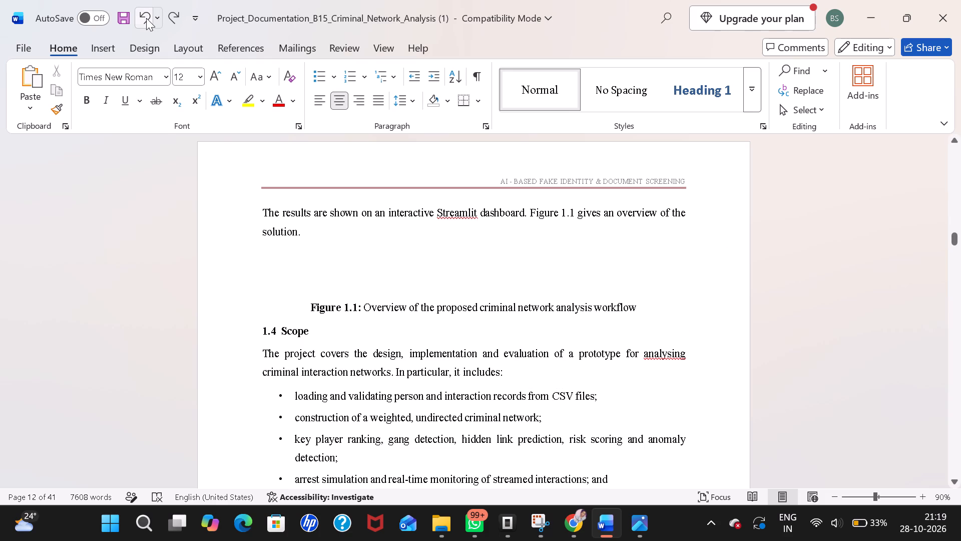
click(146, 18)
click(146, 18)
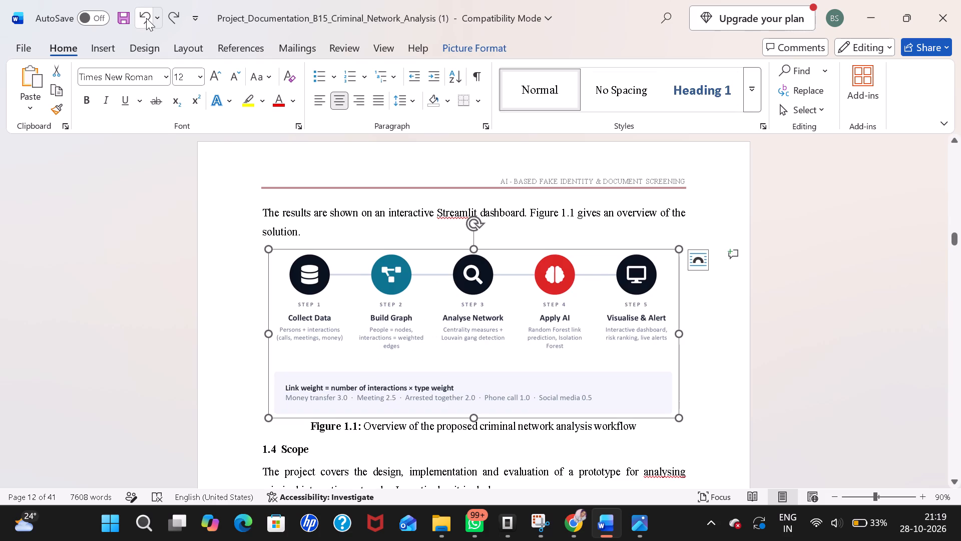
Cut the old criminal network workflow figure from above the Figure 1.1 caption.
click(697, 264)
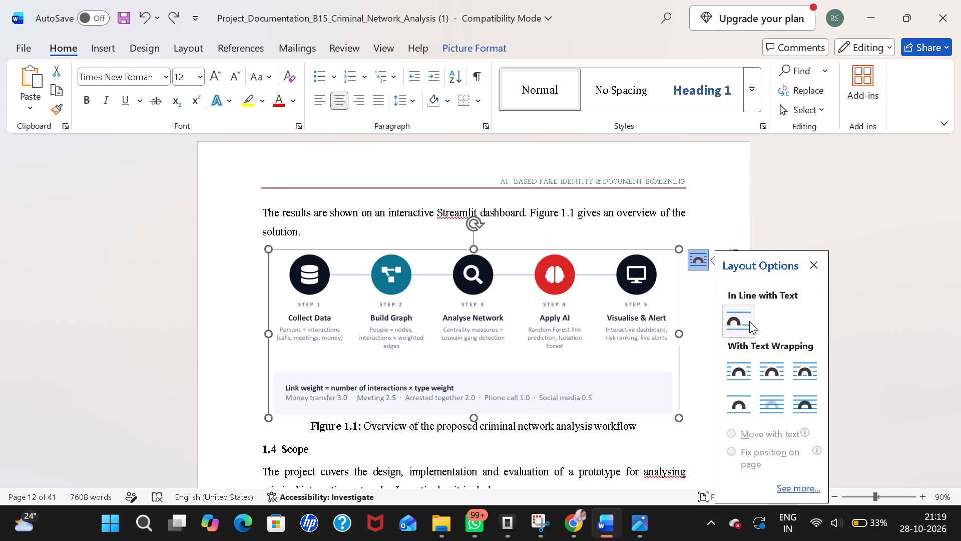
scroll(768, 346, down, 1)
click(165, 342)
scroll(165, 342, down, 1)
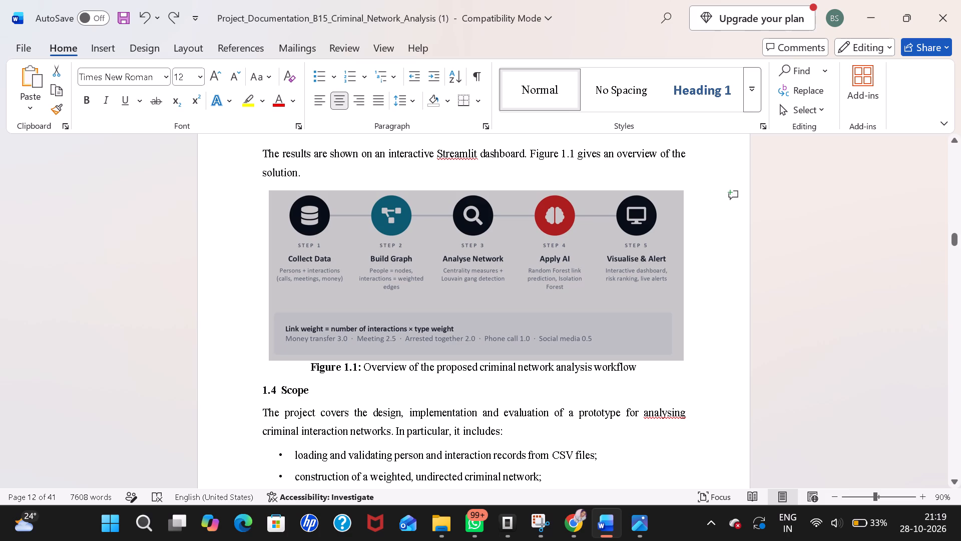
click(54, 73)
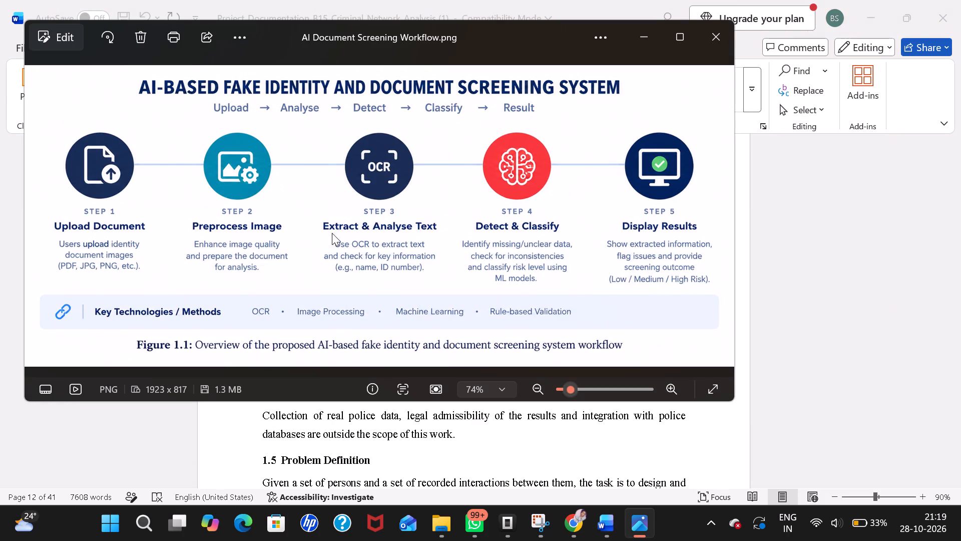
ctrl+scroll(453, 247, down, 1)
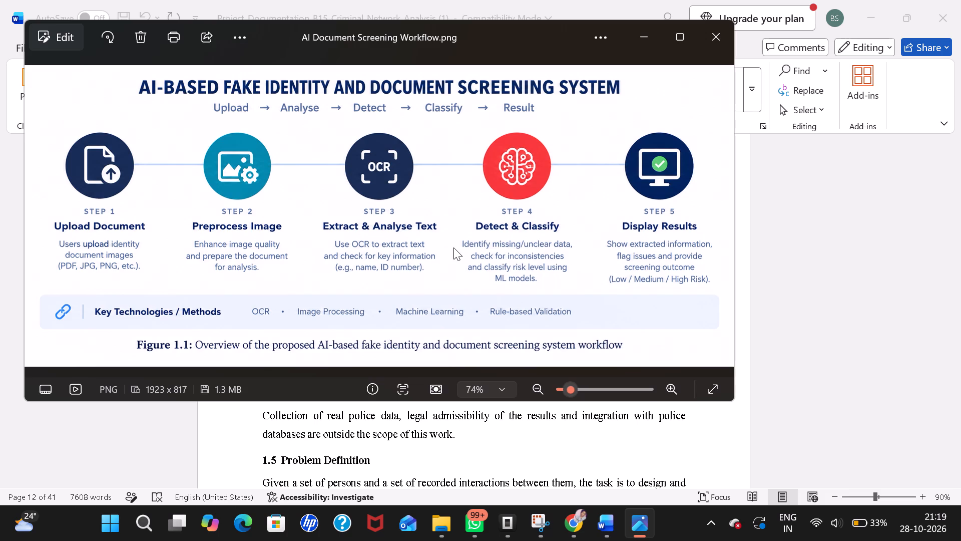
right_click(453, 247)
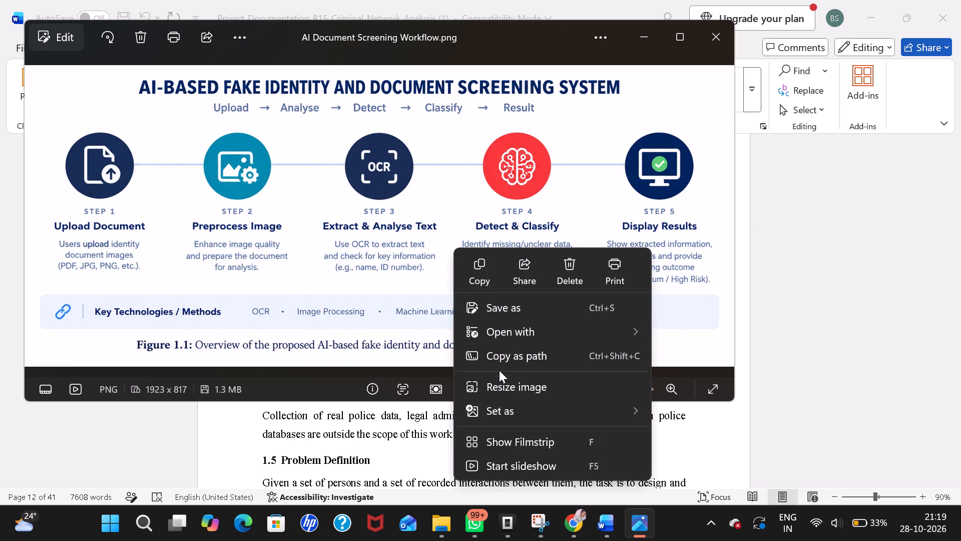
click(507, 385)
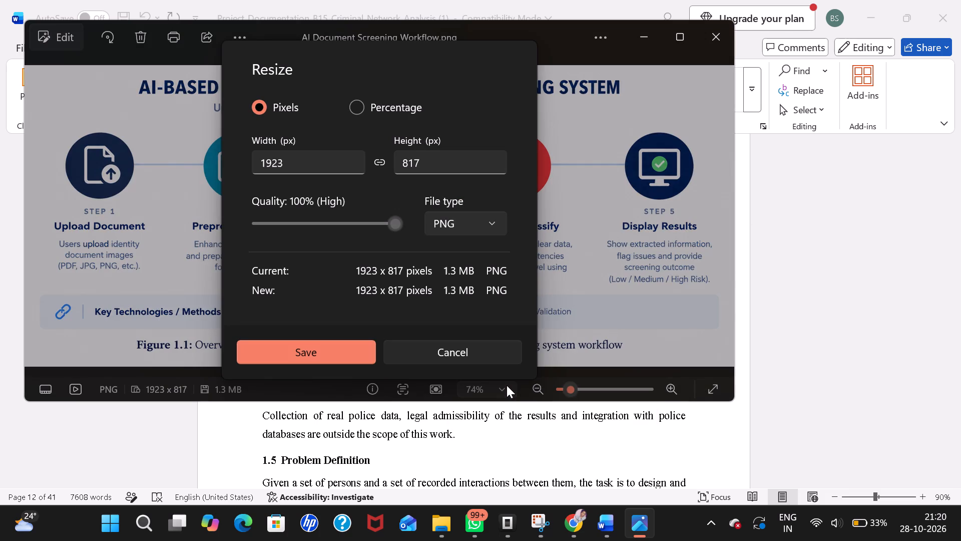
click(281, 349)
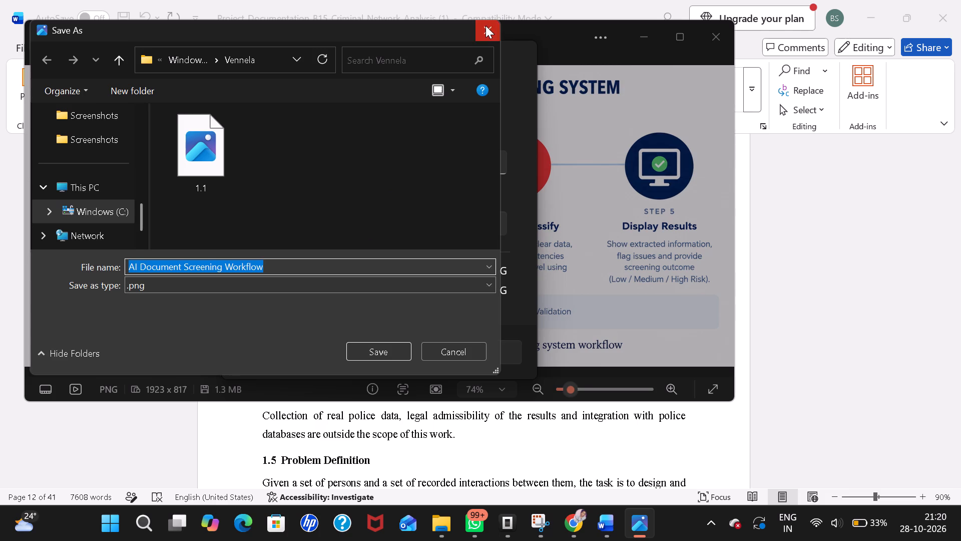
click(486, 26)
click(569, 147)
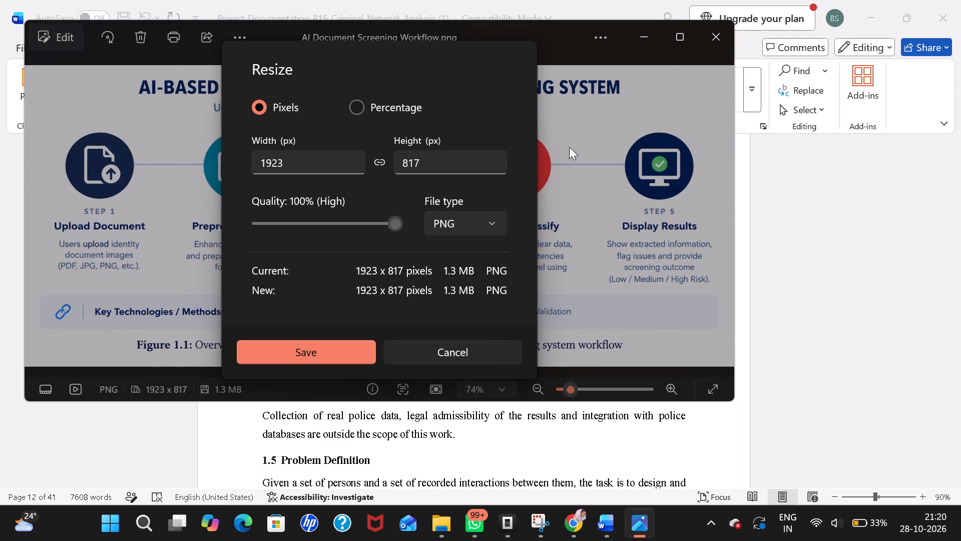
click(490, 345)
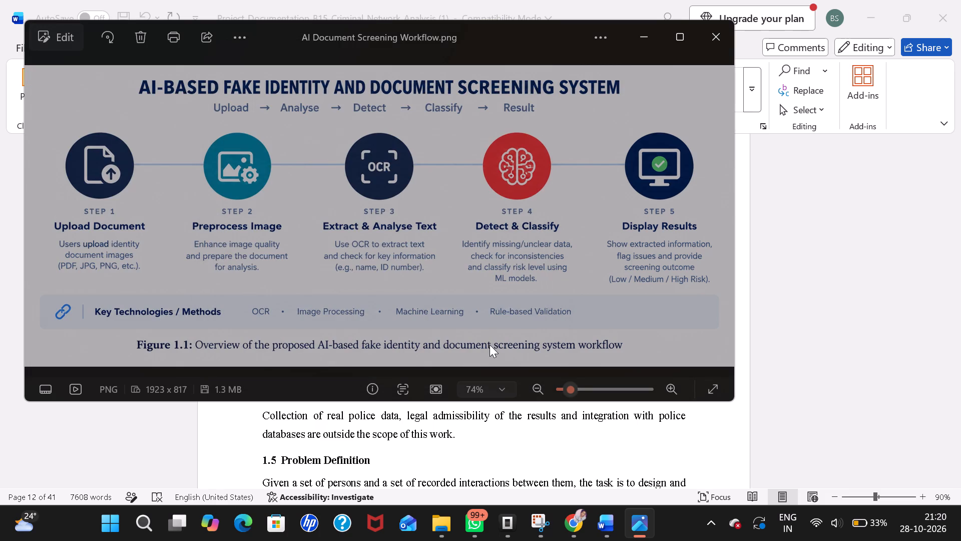
Copy the AI Document Screening Workflow image from Photos and paste it in Word directly before the Figure 1.1 caption.
right_click(363, 126)
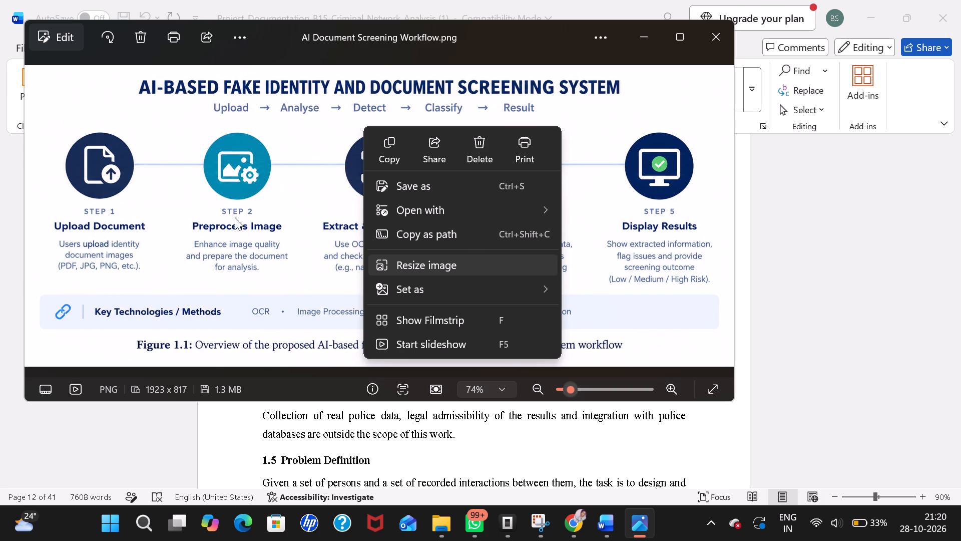
click(394, 146)
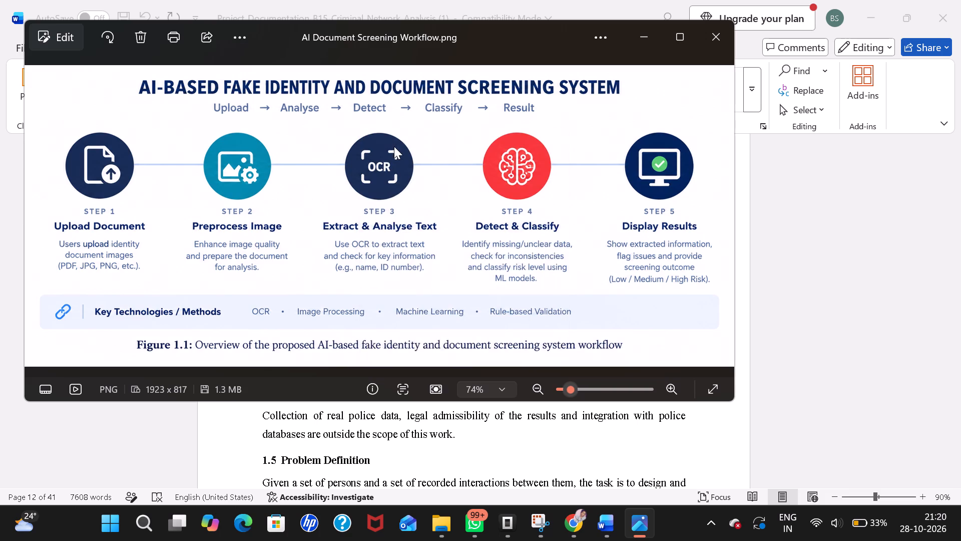
click(870, 277)
click(294, 196)
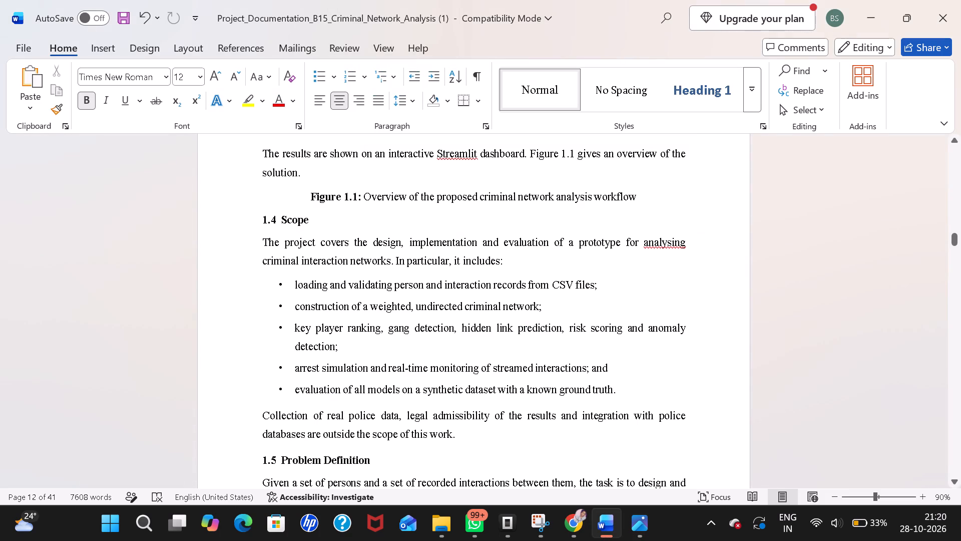
key(ctrl+v)
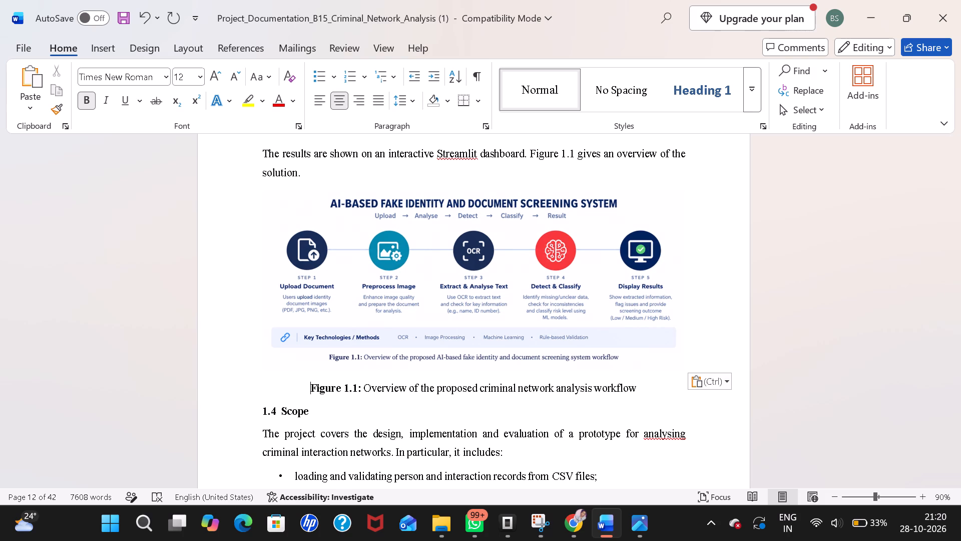
key(BackSpace)
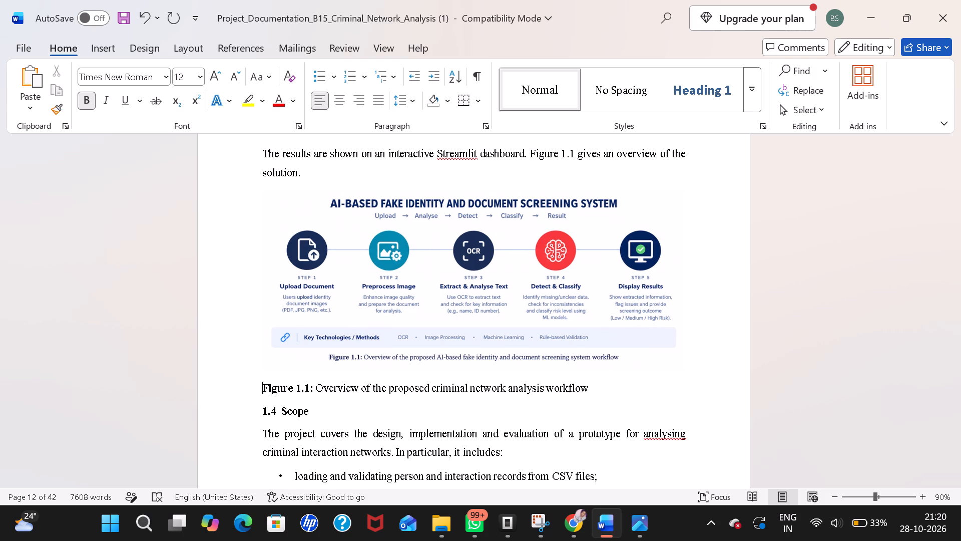
click(146, 17)
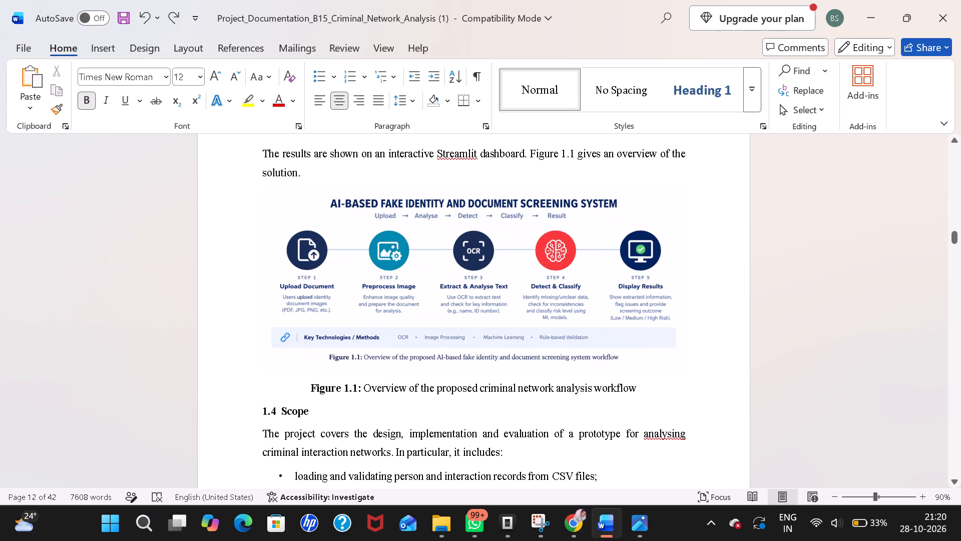
Reword the Figure 1.1 caption to "Overview of the proposed AI-based fake identity and document screening system workflow".
drag(478, 385, 482, 385)
drag(482, 385, 587, 385)
click(587, 385)
click(632, 389)
key(End)
key(BackSpace)
key(BackSpace)
key(BackSpace)
key(BackSpace)
key(BackSpace)
key(BackSpace)
key(BackSpace)
key(BackSpace)
key(BackSpace)
key(BackSpace)
key(BackSpace)
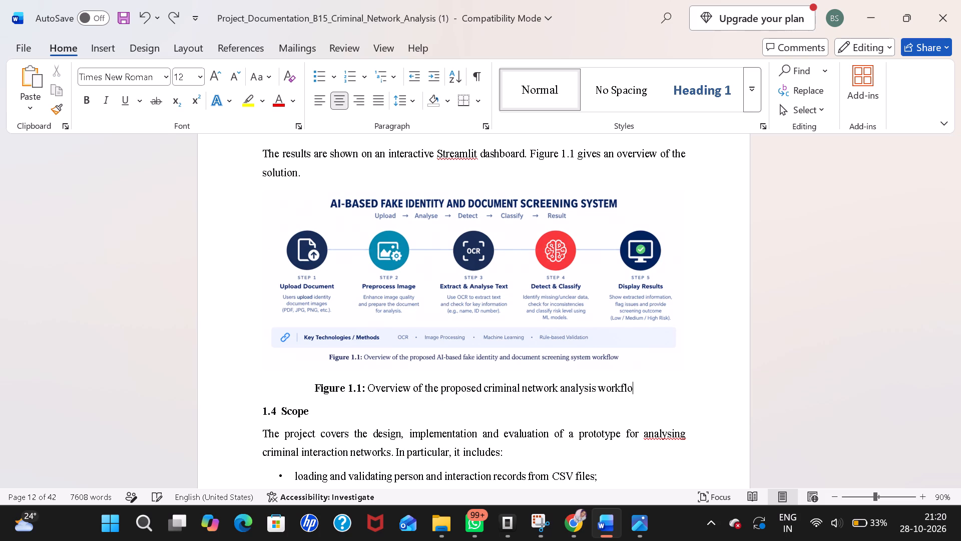
key(BackSpace)
key(BackSpace)
key(BackSpace)
key(BackSpace)
key(BackSpace)
key(BackSpace)
key(BackSpace)
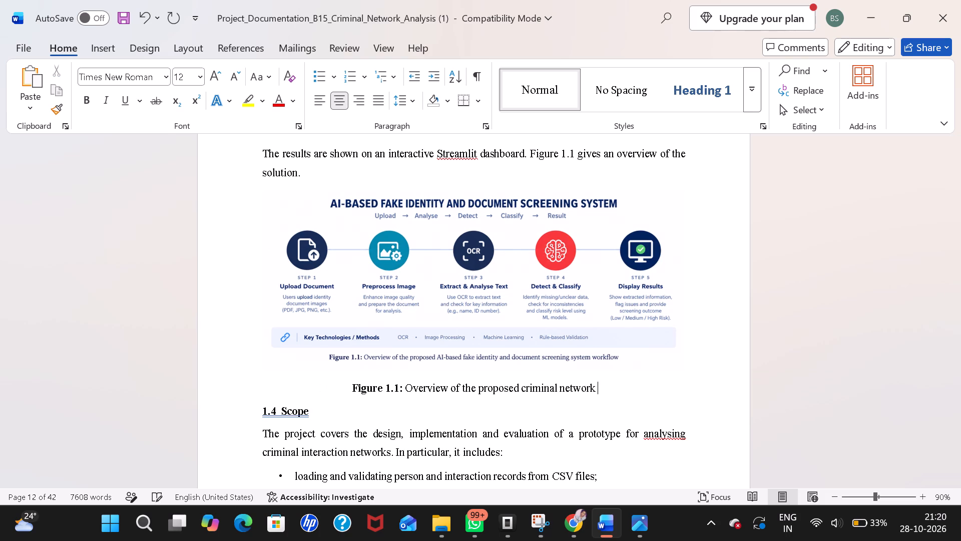
key(BackSpace)
key(BackSpace)
key(BackSpace)
key(BackSpace)
key(BackSpace)
key(BackSpace)
key(BackSpace)
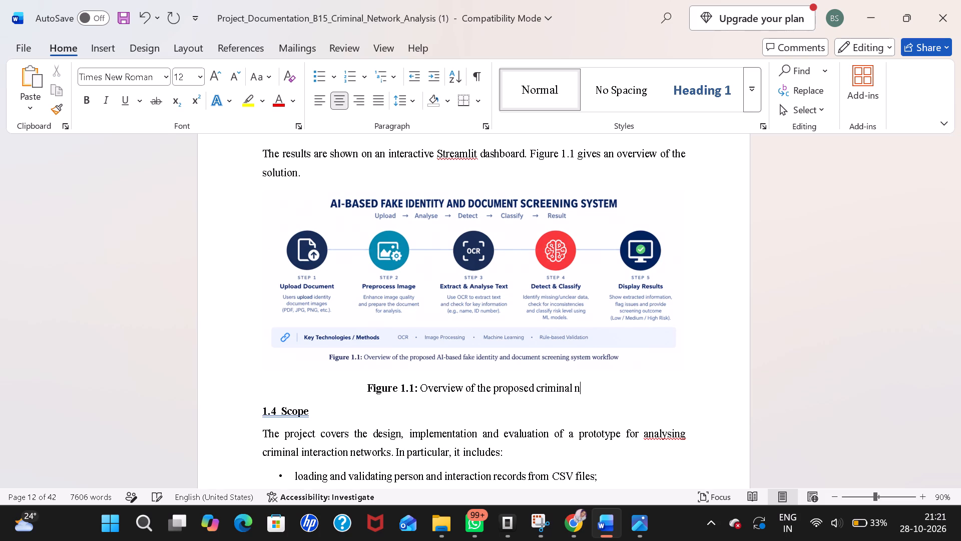
key(BackSpace)
key(BackSpace)
key(BackSpace)
key(BackSpace)
key(BackSpace)
key(BackSpace)
key(BackSpace)
key(BackSpace)
key(BackSpace)
key(BackSpace)
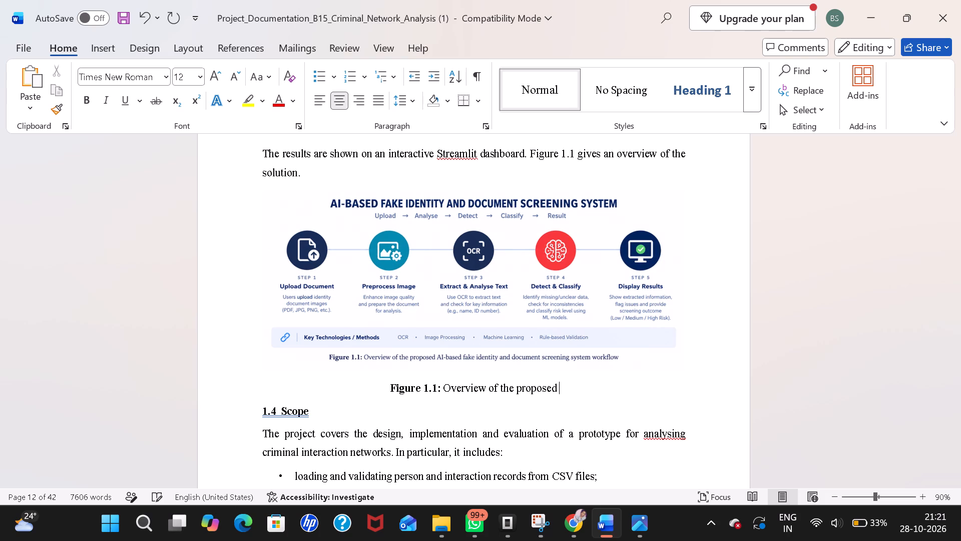
key(a)
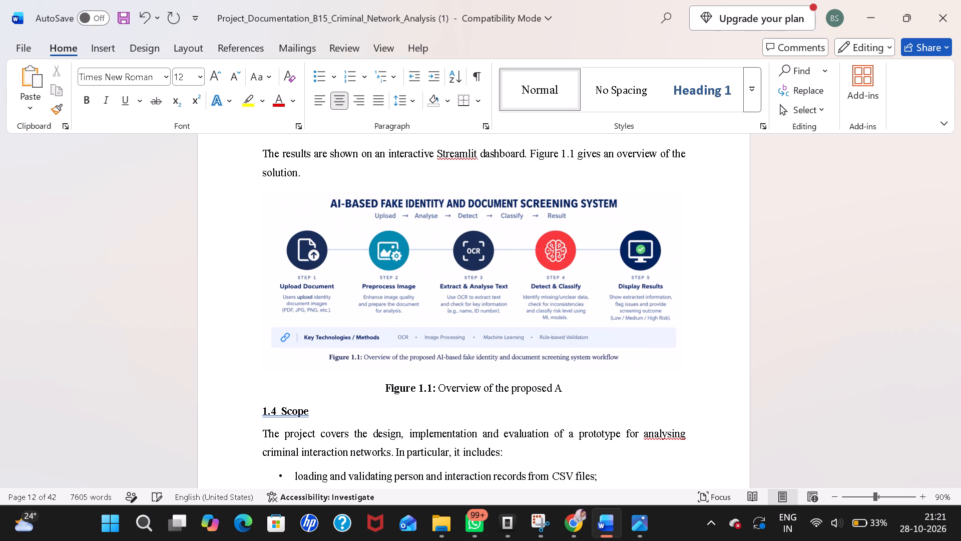
key(i)
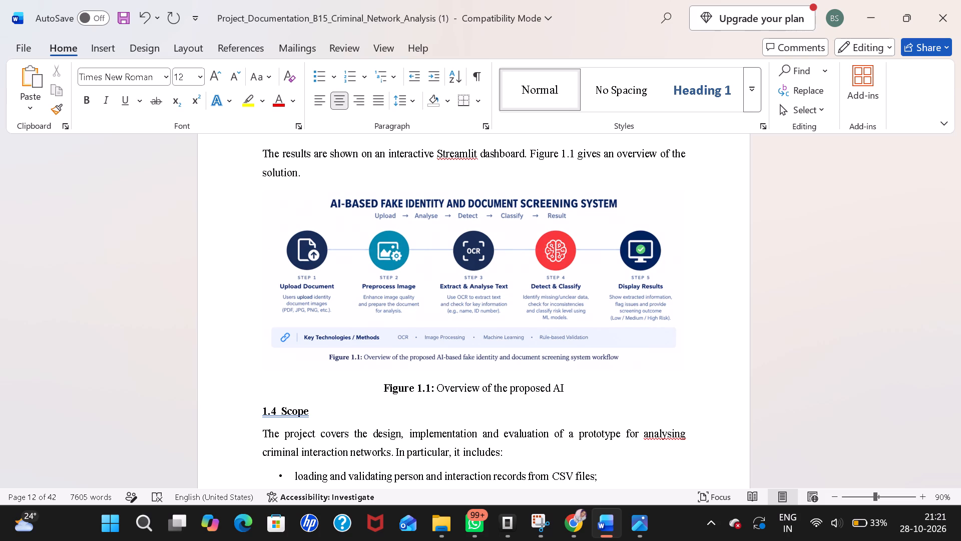
text(based fake)
key(space)
text(identuty)
key(space)
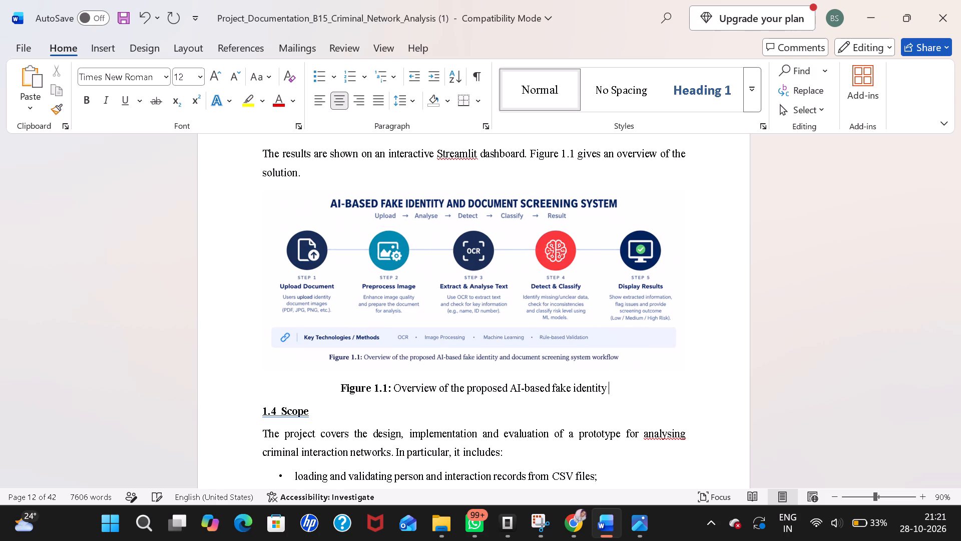
text(and document)
key(space)
text(screening)
key(space)
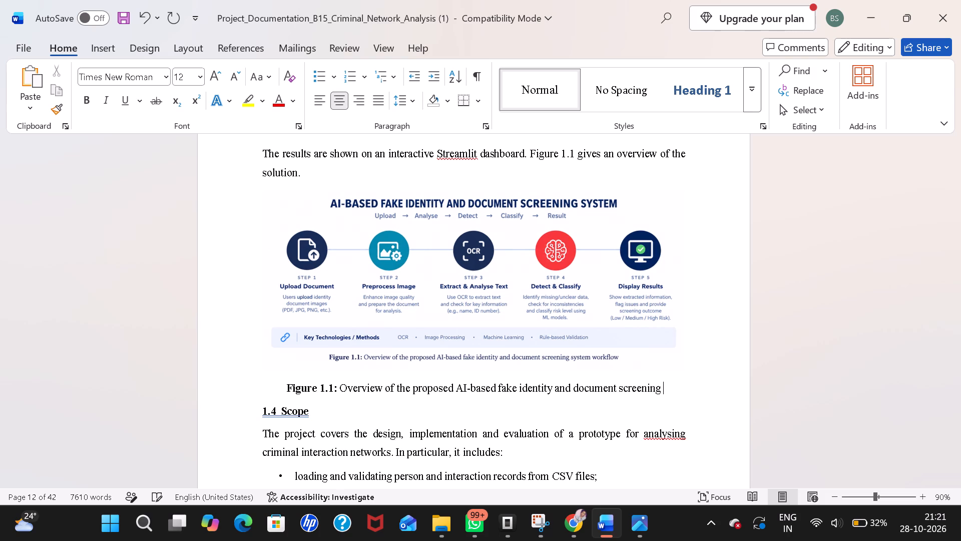
text(syste)
key(m)
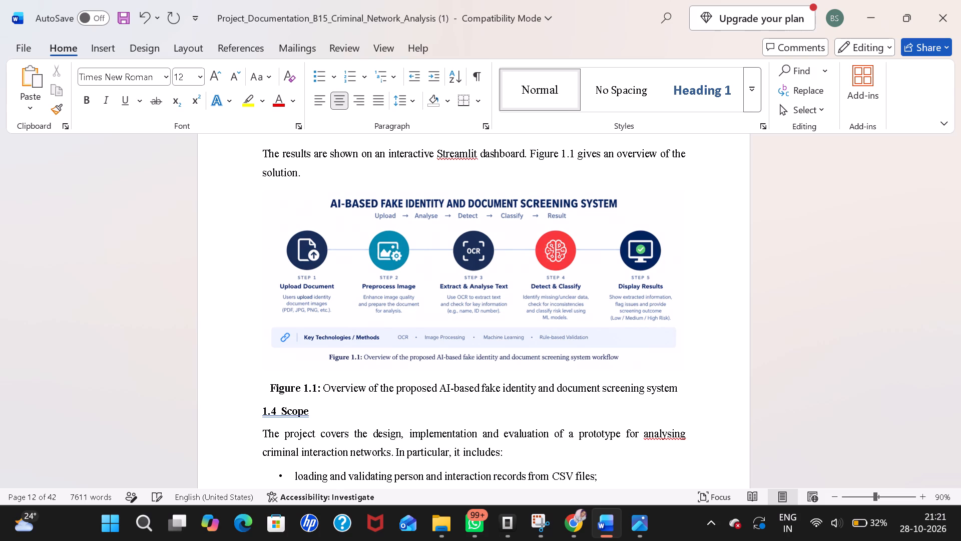
key(space)
key(w)
text(orkflow)
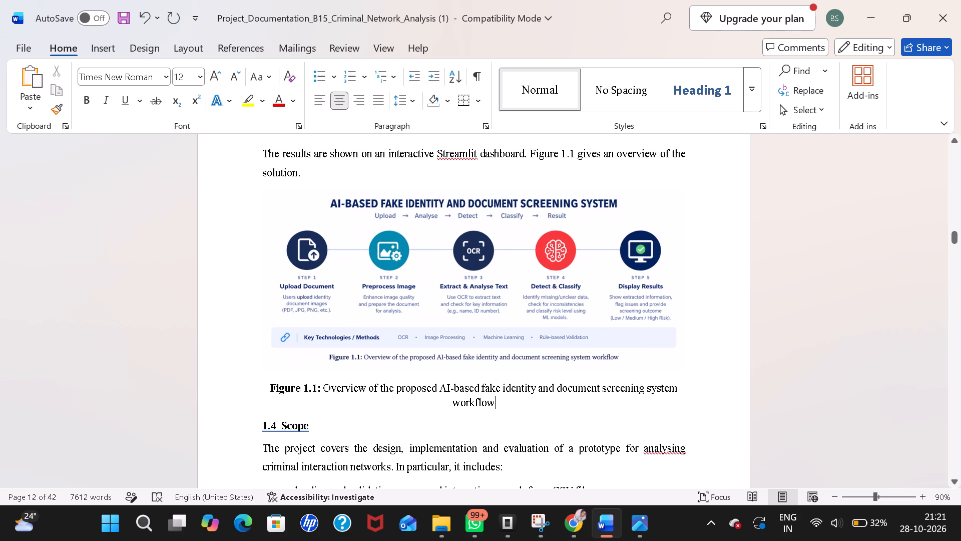
Review the 1.2 Problem and 1.3 Solution sections above Figure 1.1 in the documentation.
scroll(378, 277, up, 5)
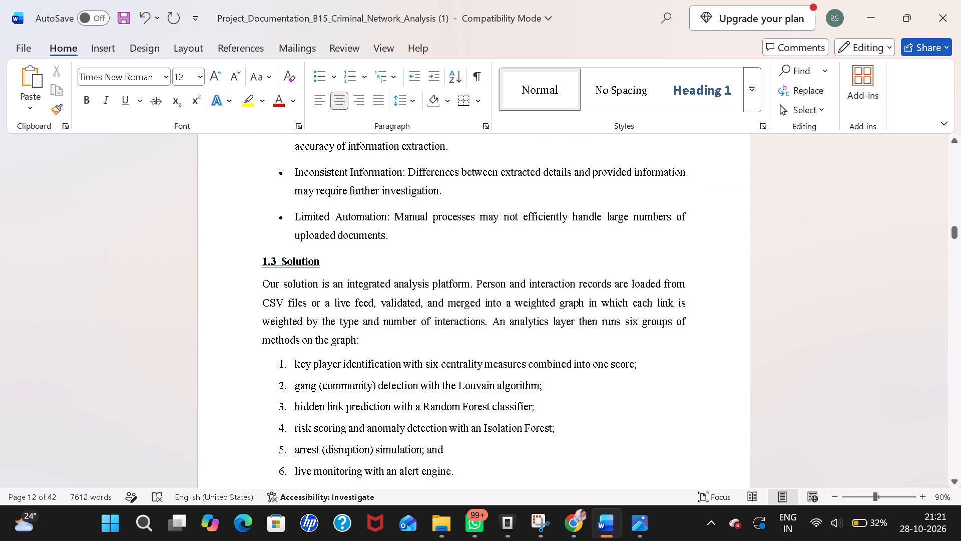
scroll(378, 277, up, 2)
scroll(378, 277, right, 1)
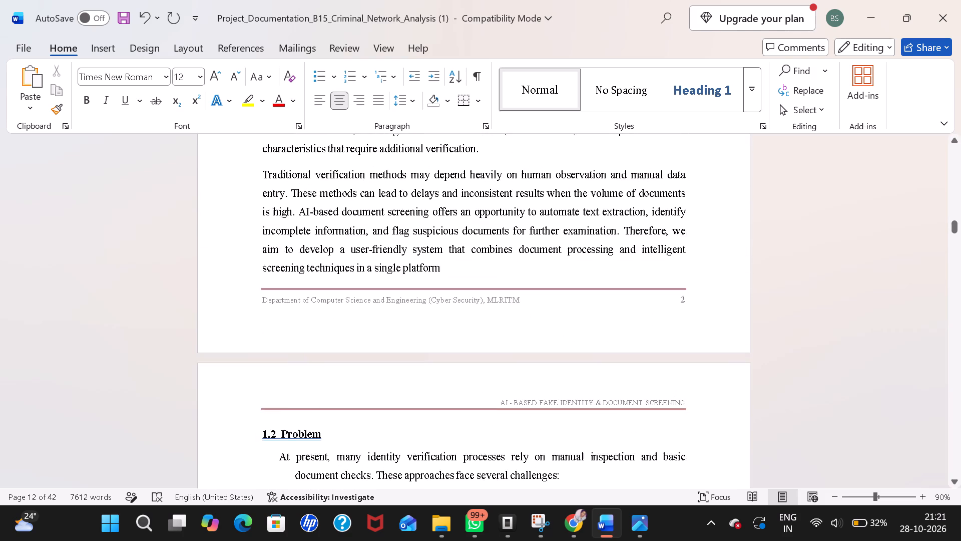
scroll(378, 277, right, 1)
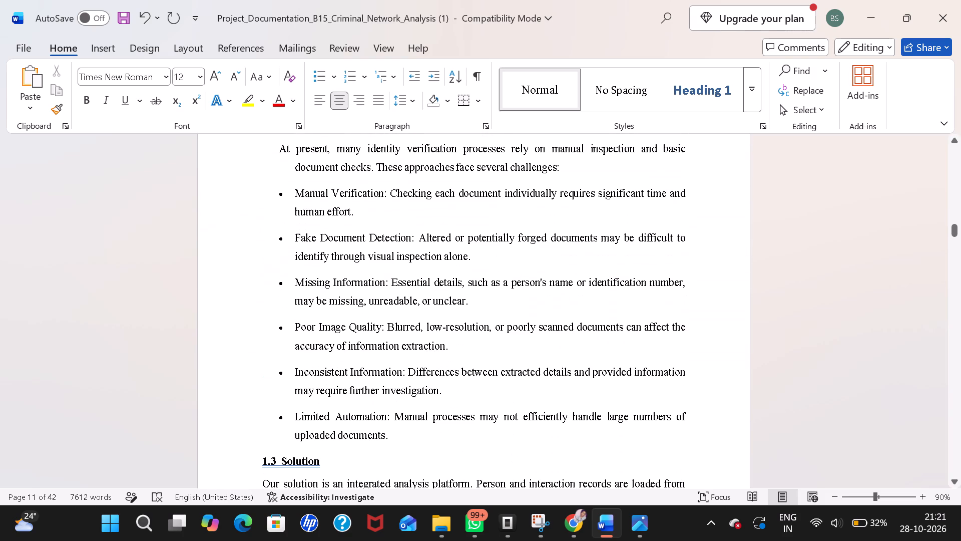
click(345, 224)
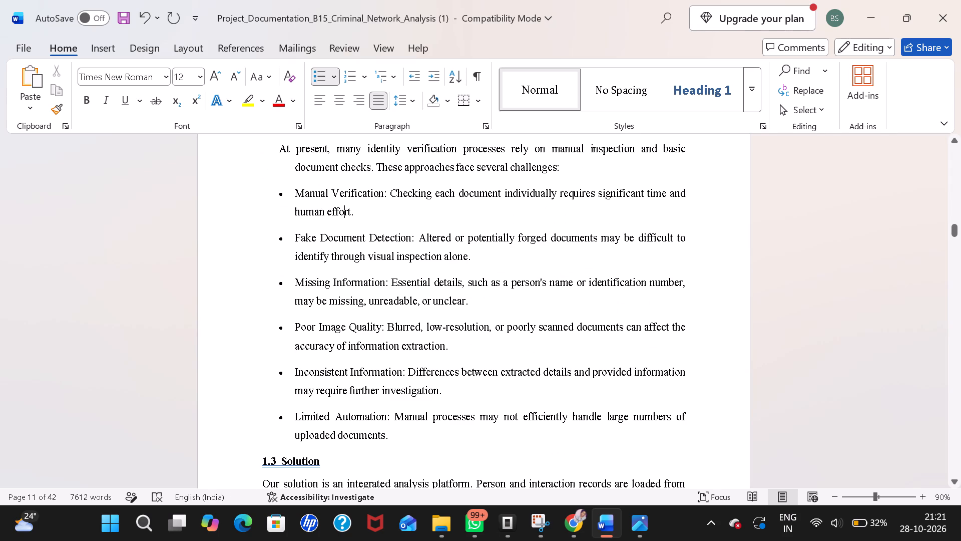
click(288, 223)
click(366, 214)
key(Down)
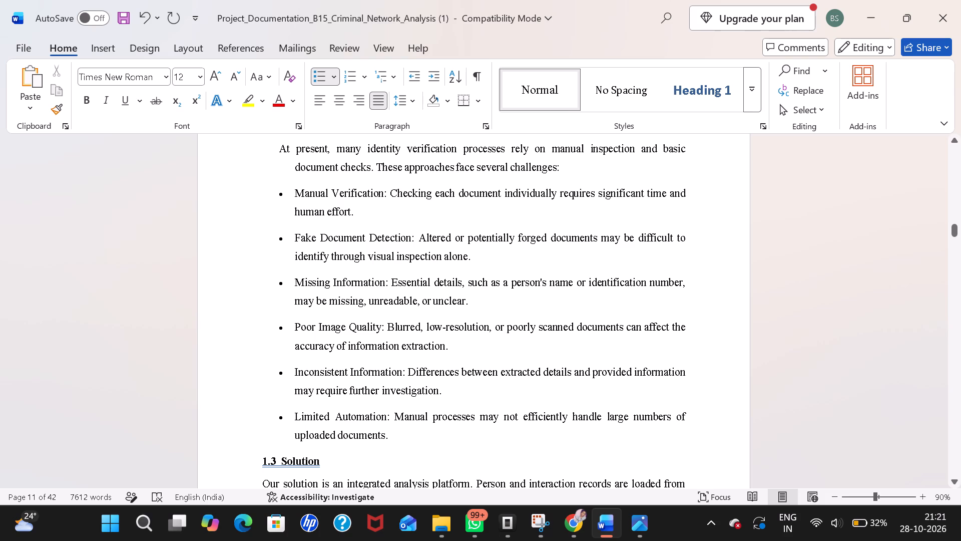
key(Up)
scroll(385, 210, up, 1)
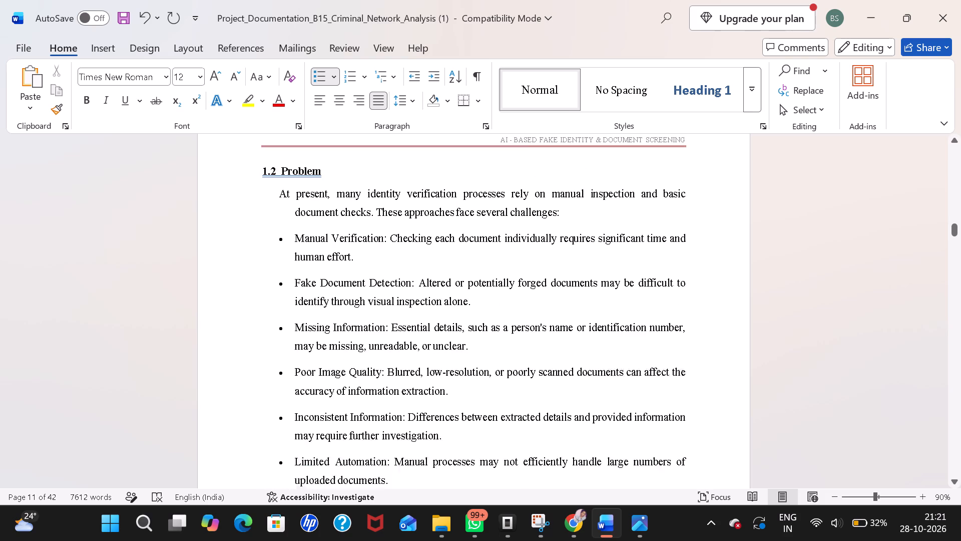
scroll(385, 210, up, 1)
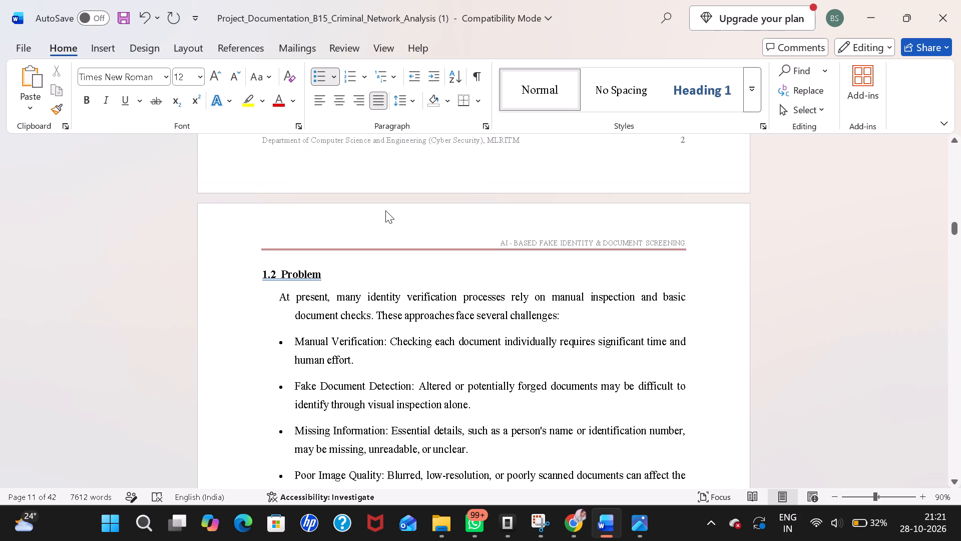
scroll(385, 210, up, 3)
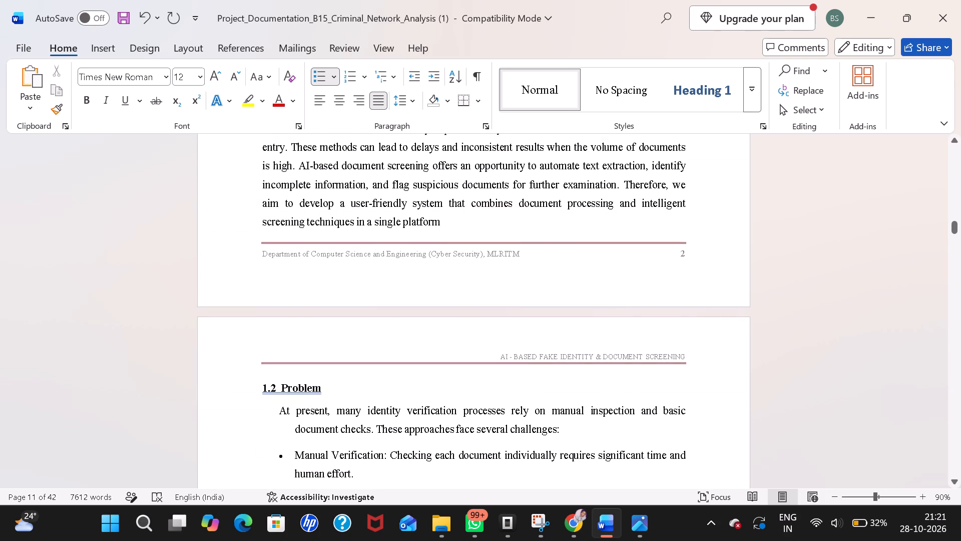
scroll(385, 210, up, 1)
scroll(385, 210, right, 7)
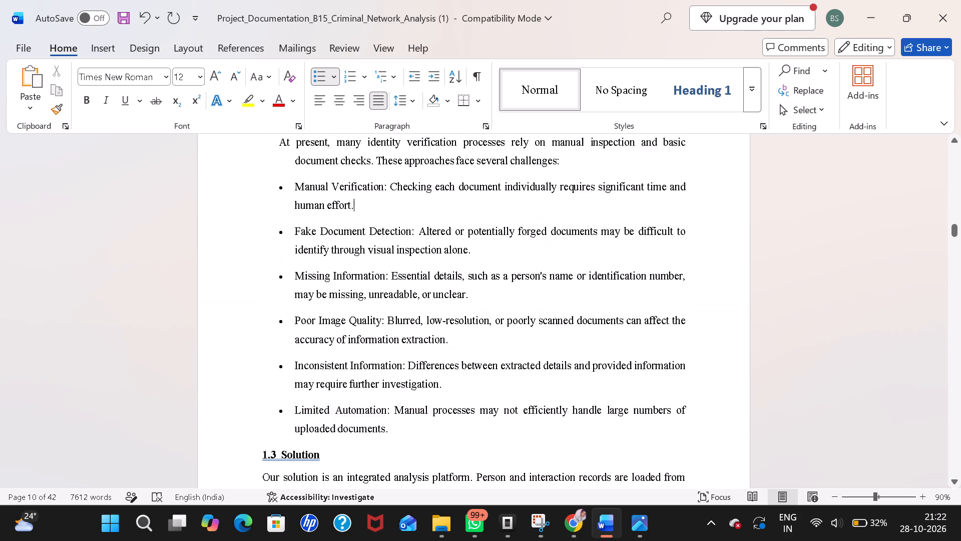
scroll(385, 210, right, 6)
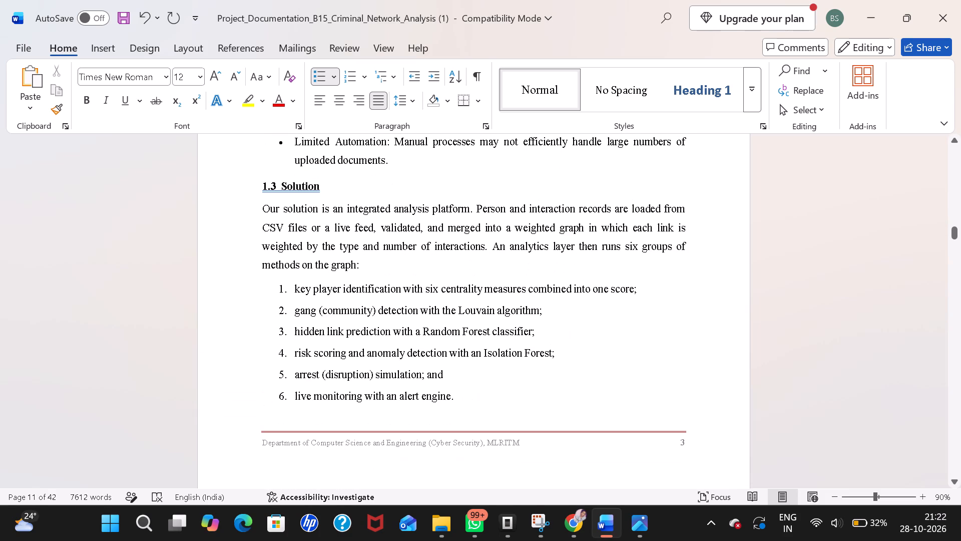
scroll(385, 210, right, 1)
ctrl+scroll(385, 210, down, 3)
ctrl+scroll(385, 210, up, 2)
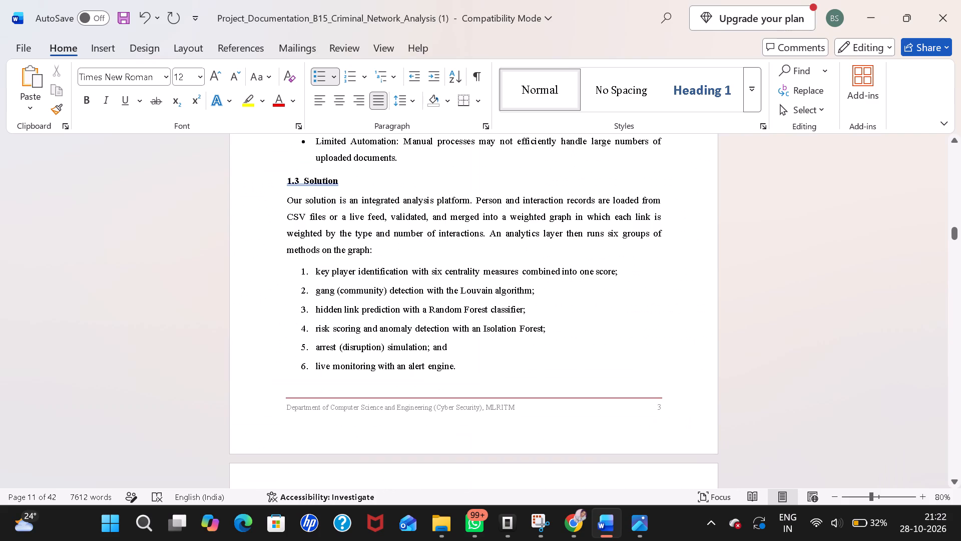
scroll(378, 325, down, 1)
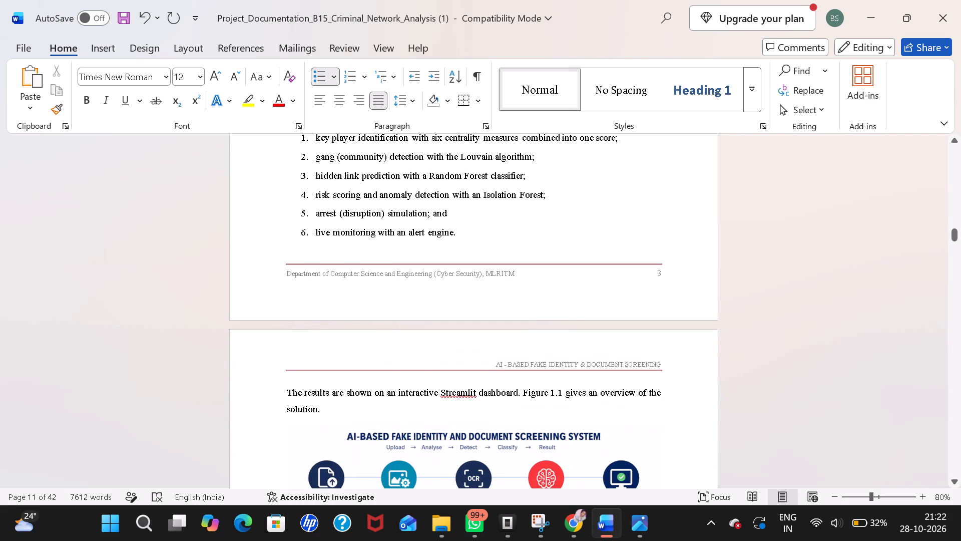
scroll(377, 328, up, 1)
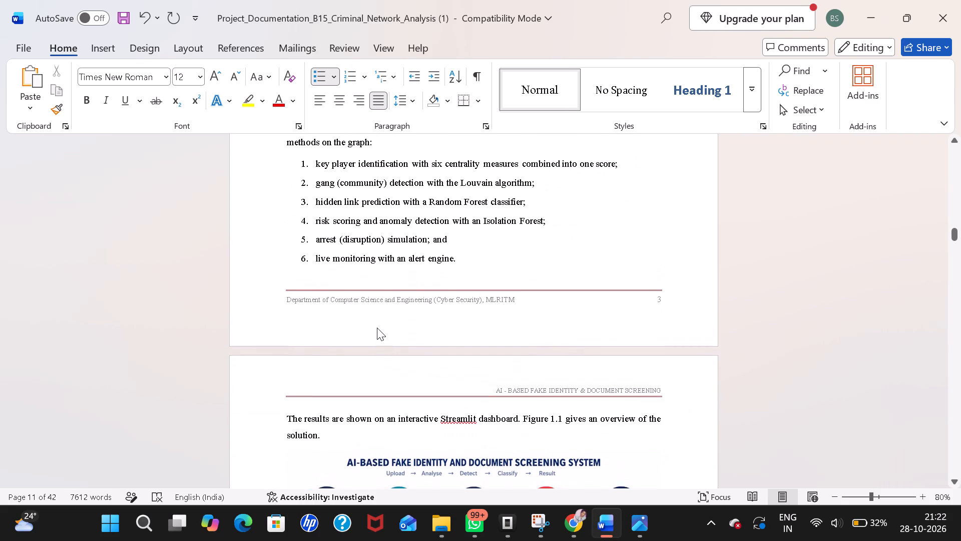
scroll(377, 328, up, 2)
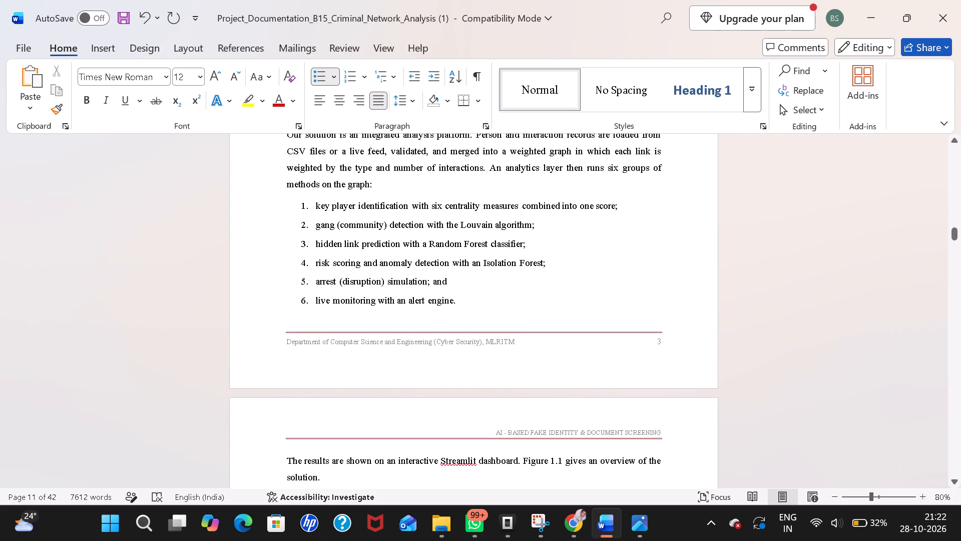
scroll(377, 328, up, 1)
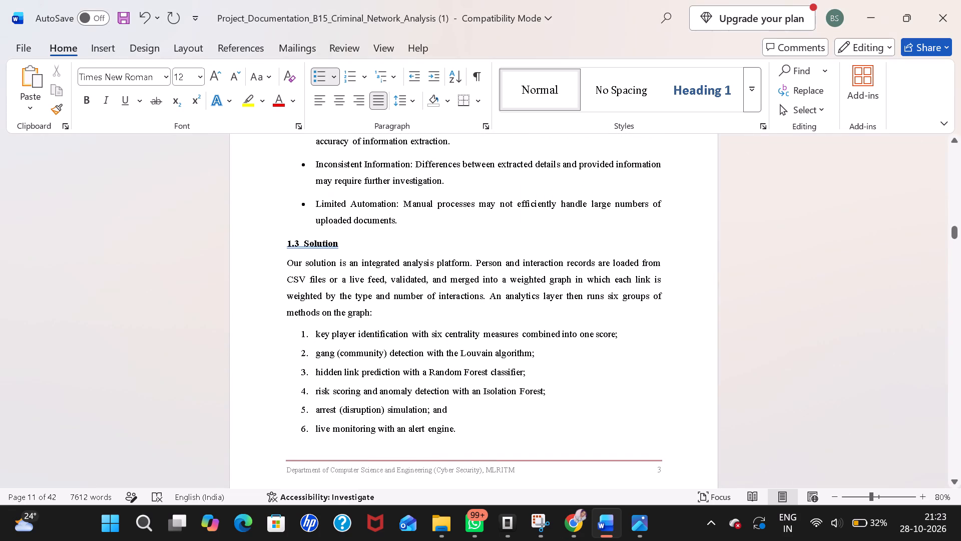
In Word, replace the old text under 1.3 Solution, including its six-item list and Streamlit results paragraph, with the copied ChatGPT text.
drag(285, 258, 449, 420)
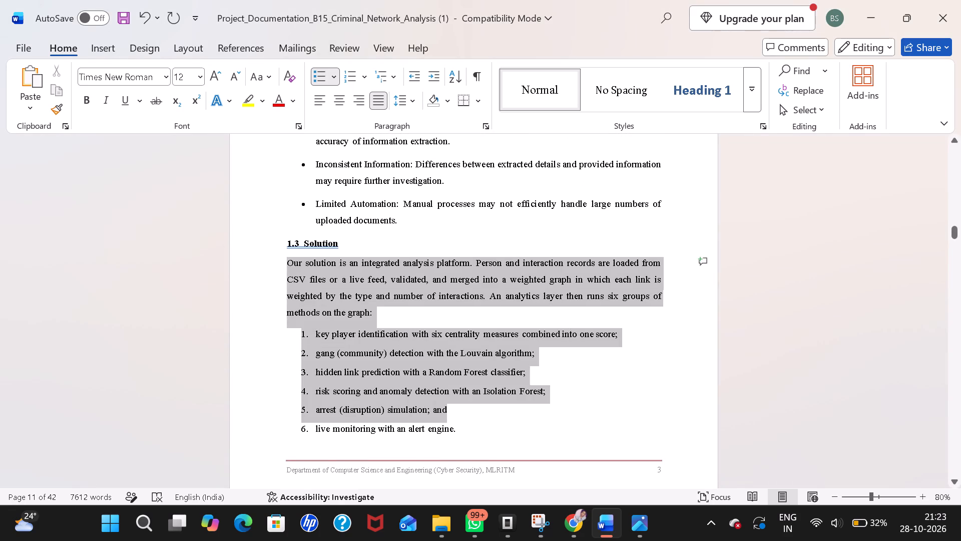
drag(449, 420, 450, 427)
key(BackSpace)
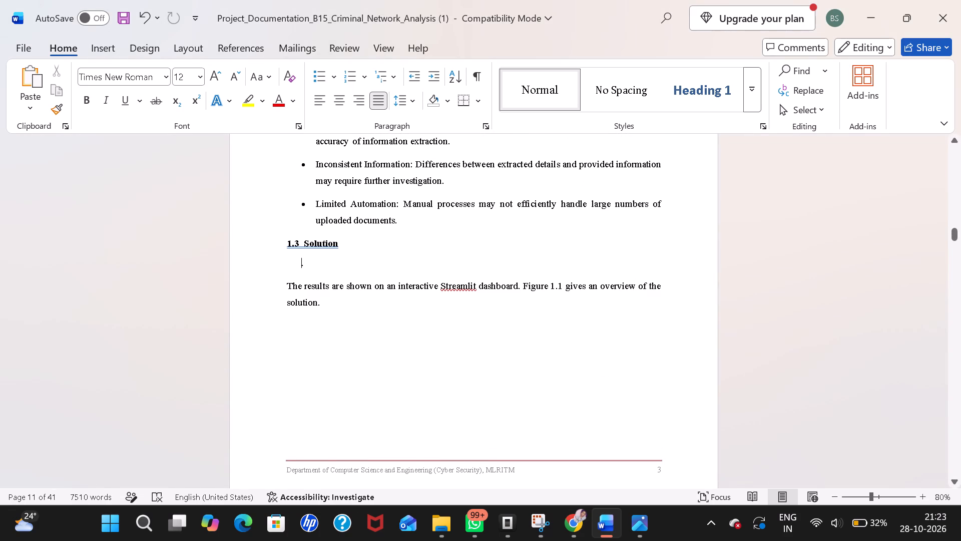
click(287, 273)
drag(287, 273, 352, 322)
key(BackSpace)
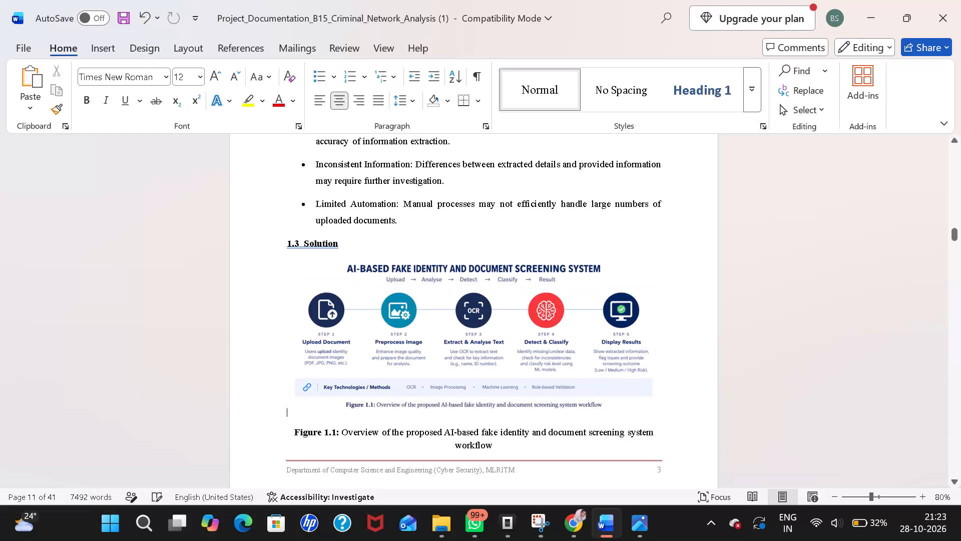
key(ctrl+v)
Justify the pasted 1.3 Solution text from "Our solution" through the Text Extraction item and remove its bold formatting.
scroll(388, 288, up, 2)
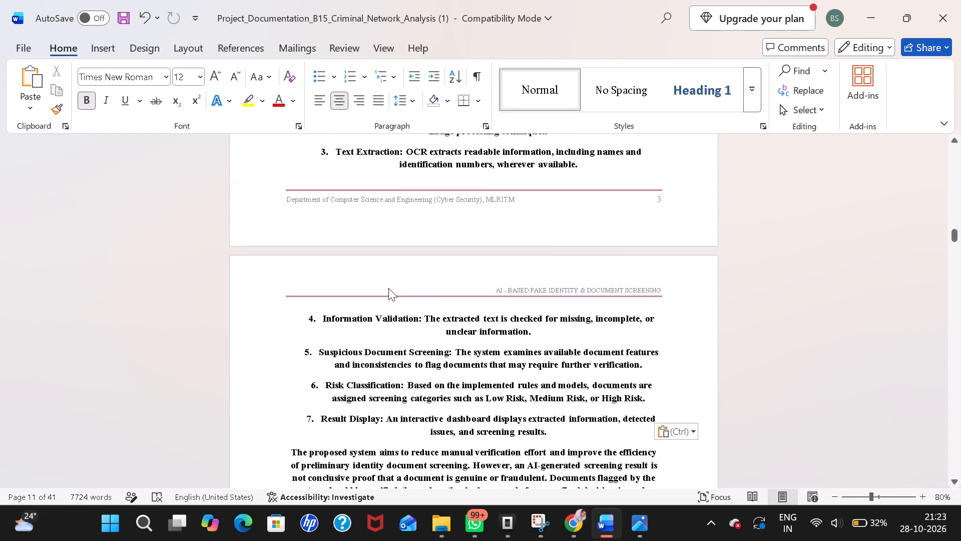
scroll(388, 288, up, 3)
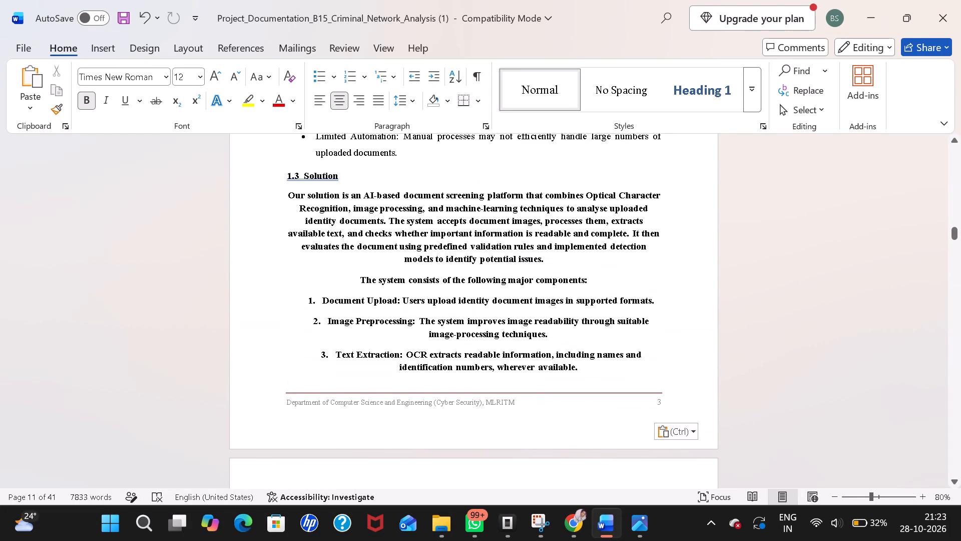
scroll(388, 288, up, 1)
drag(287, 198, 518, 340)
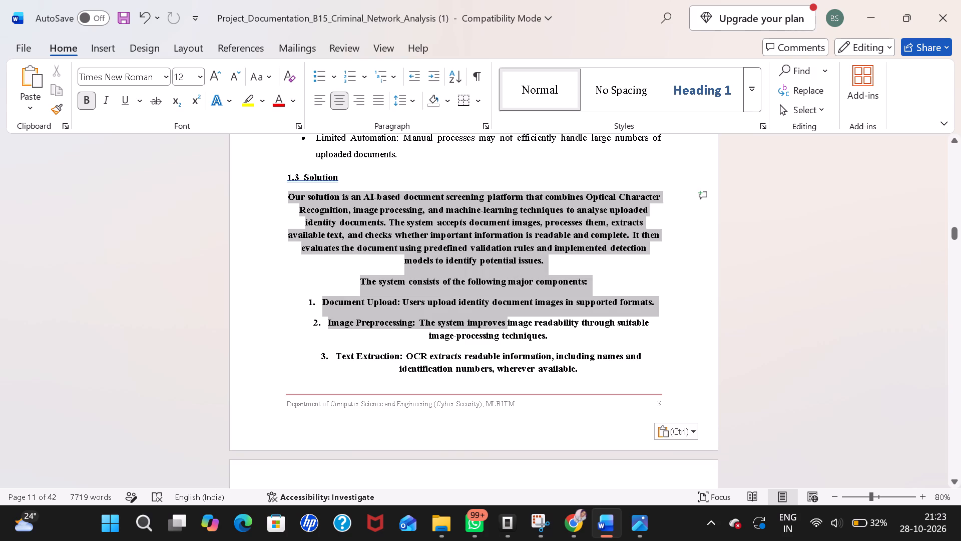
drag(518, 340, 578, 378)
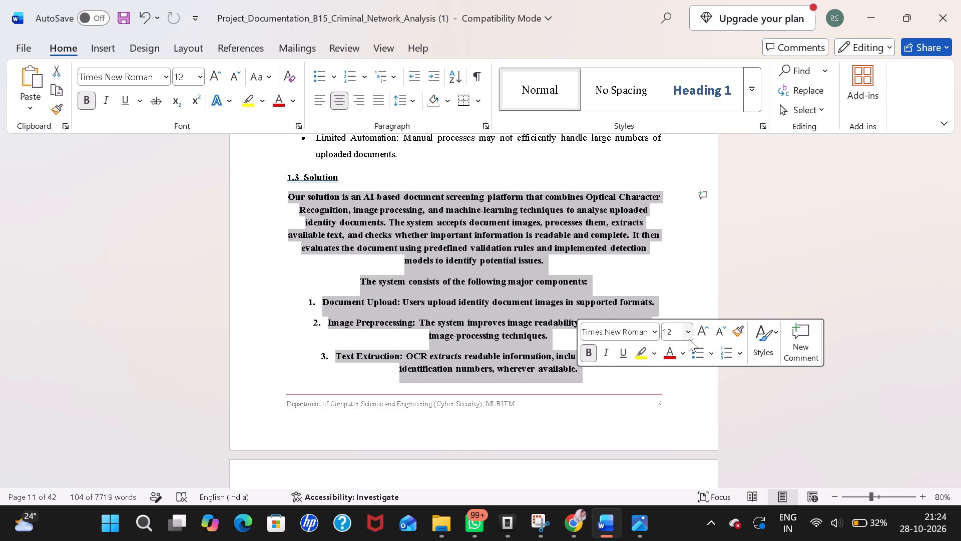
click(378, 100)
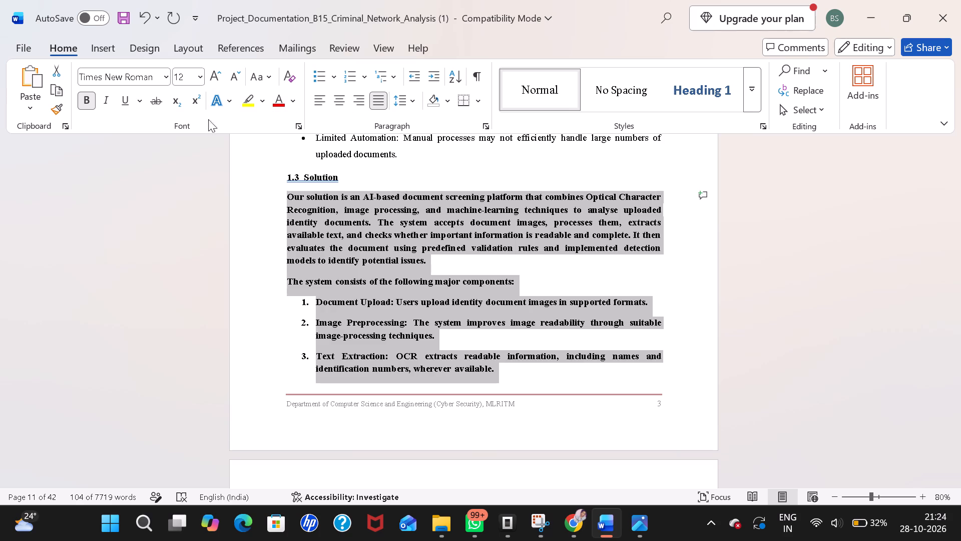
click(86, 92)
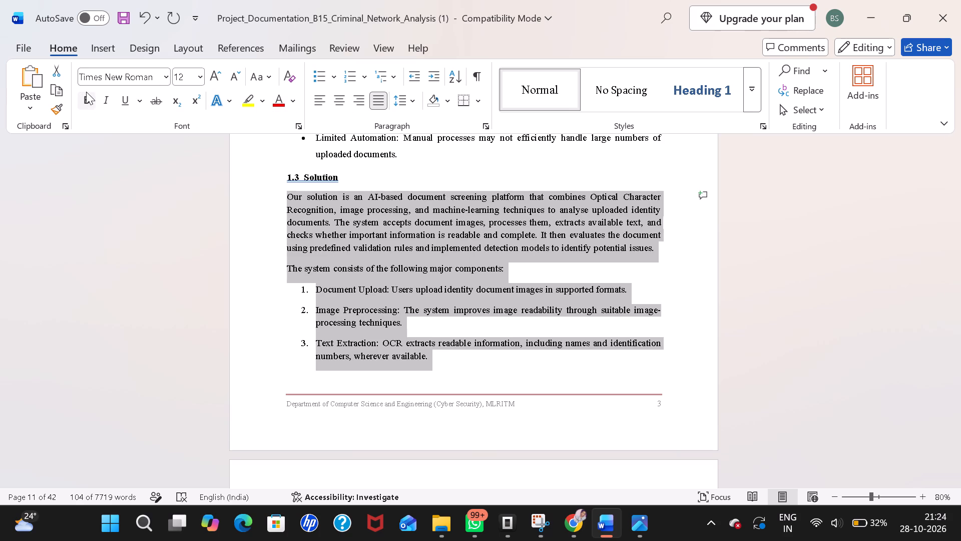
Set the font size of the selected 1.3 Solution text, from "Our solution" through the Text Extraction item, to 12.
click(197, 81)
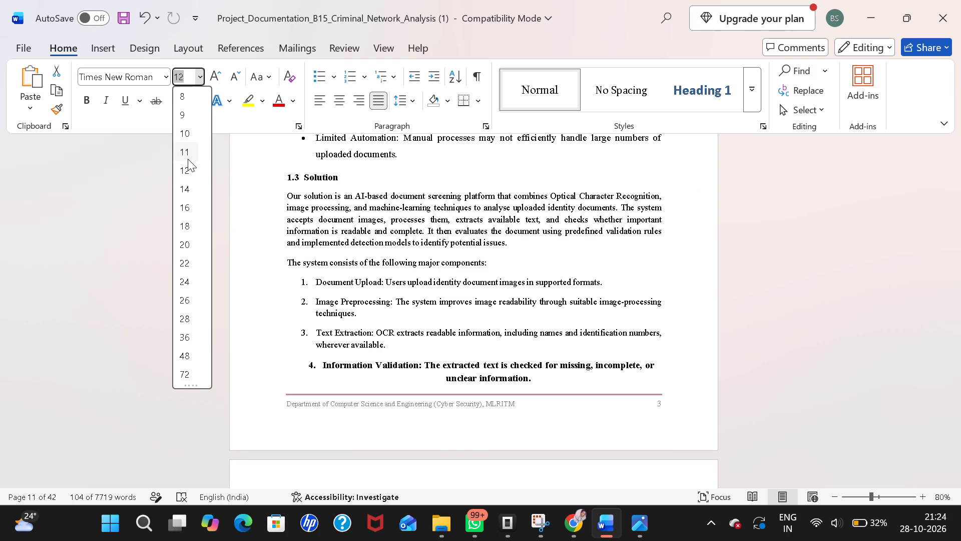
click(186, 166)
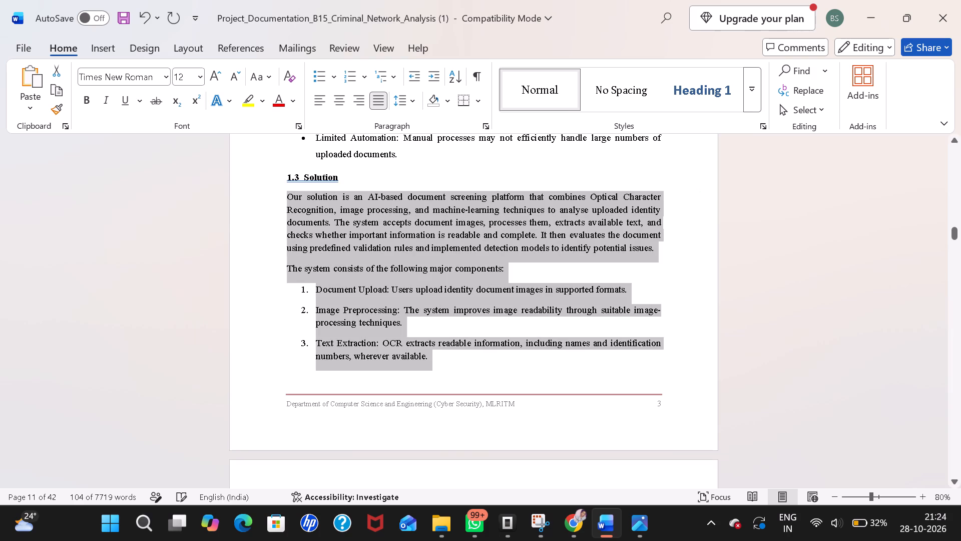
click(232, 246)
scroll(232, 246, up, 1)
click(232, 246)
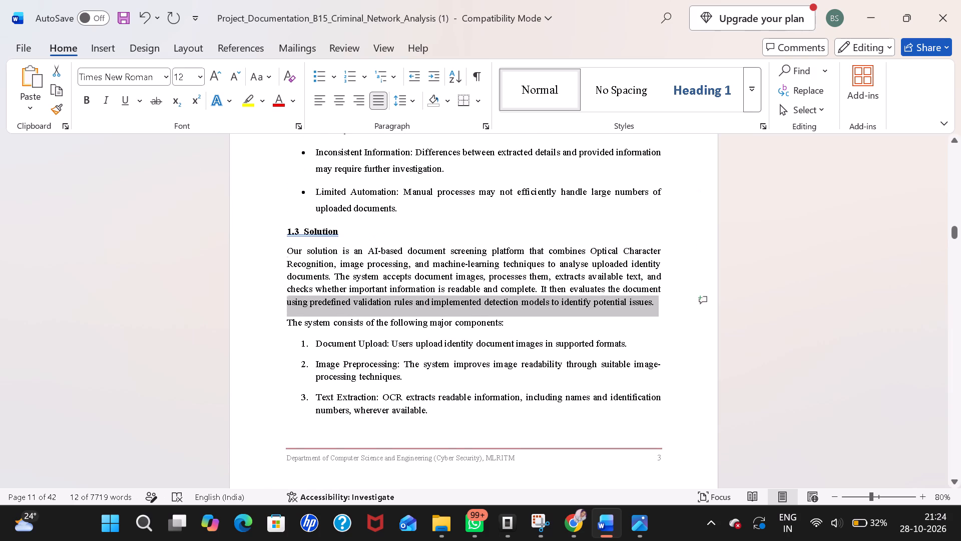
click(229, 333)
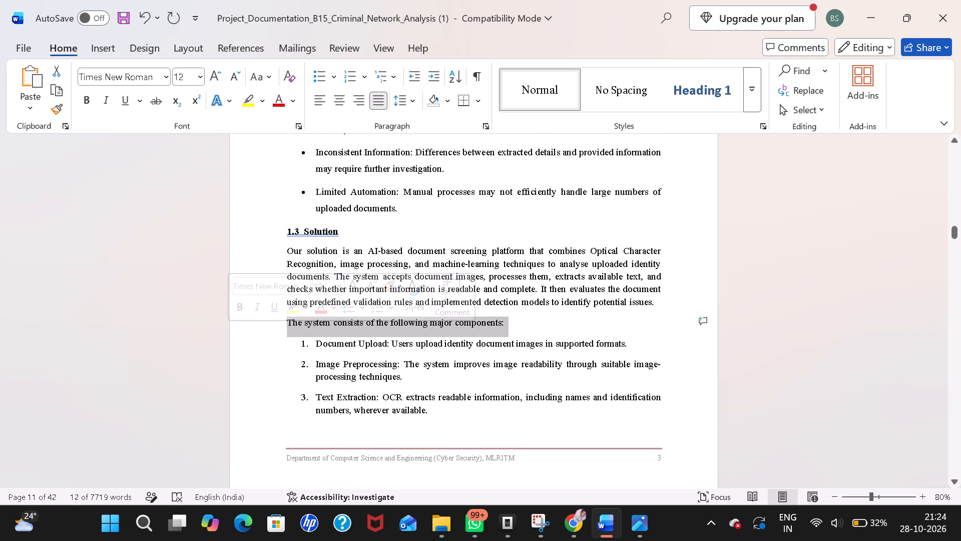
click(401, 371)
Justify the 1.3 Solution text from the Information Validation item through the closing "The proposed system" paragraph and remove its bold formatting.
scroll(401, 371, down, 1)
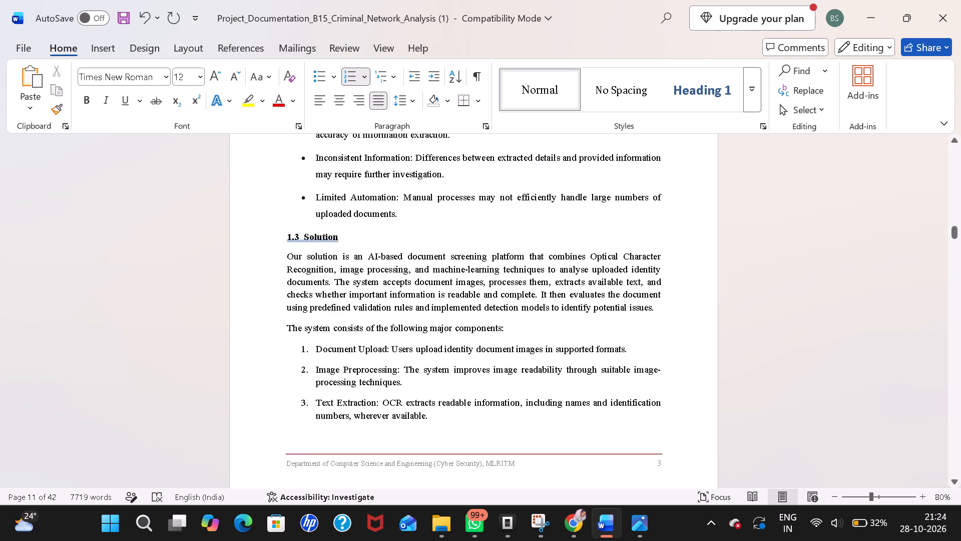
scroll(401, 371, down, 3)
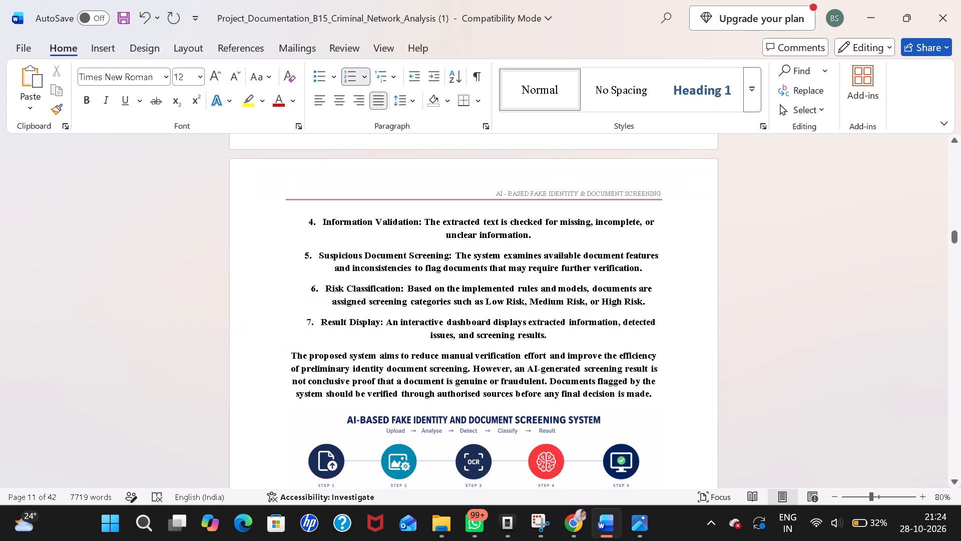
scroll(401, 371, up, 1)
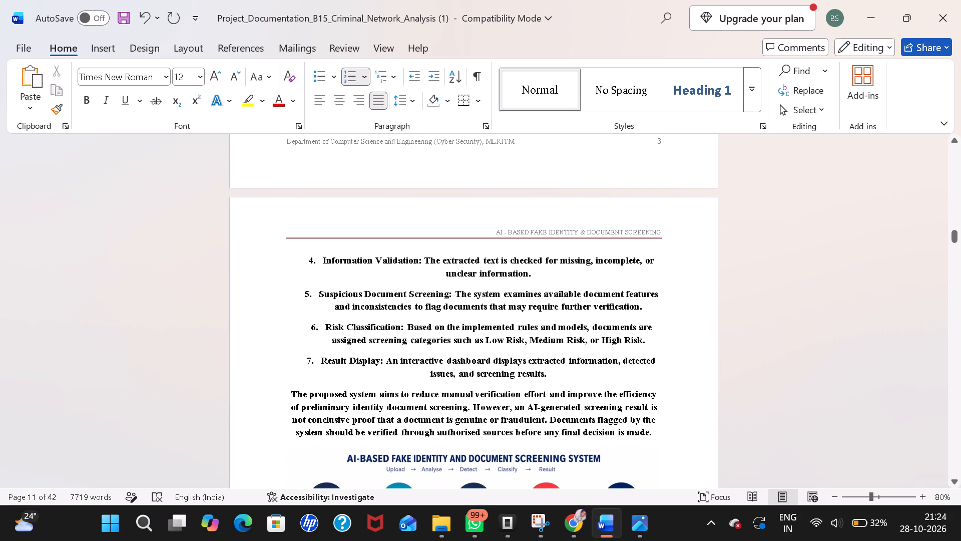
drag(306, 260, 583, 423)
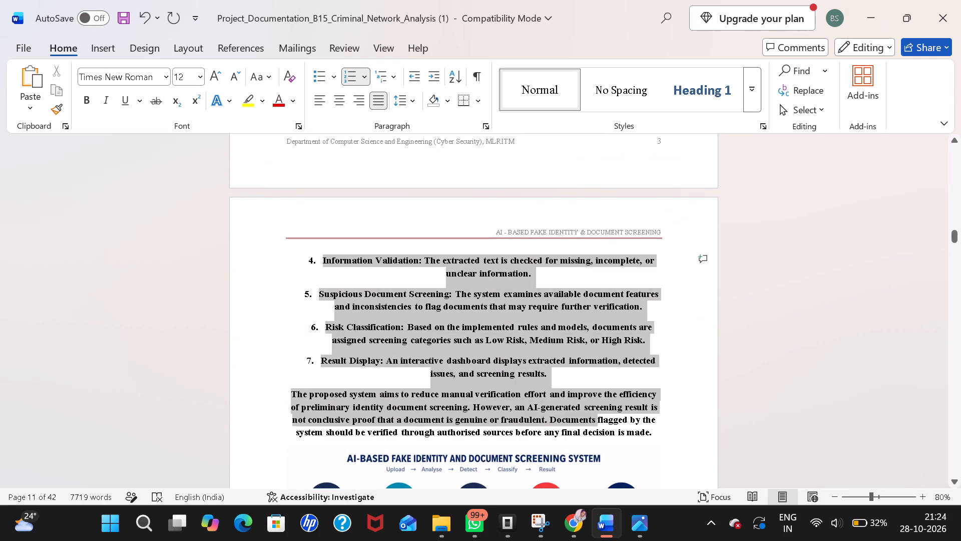
drag(583, 423, 654, 436)
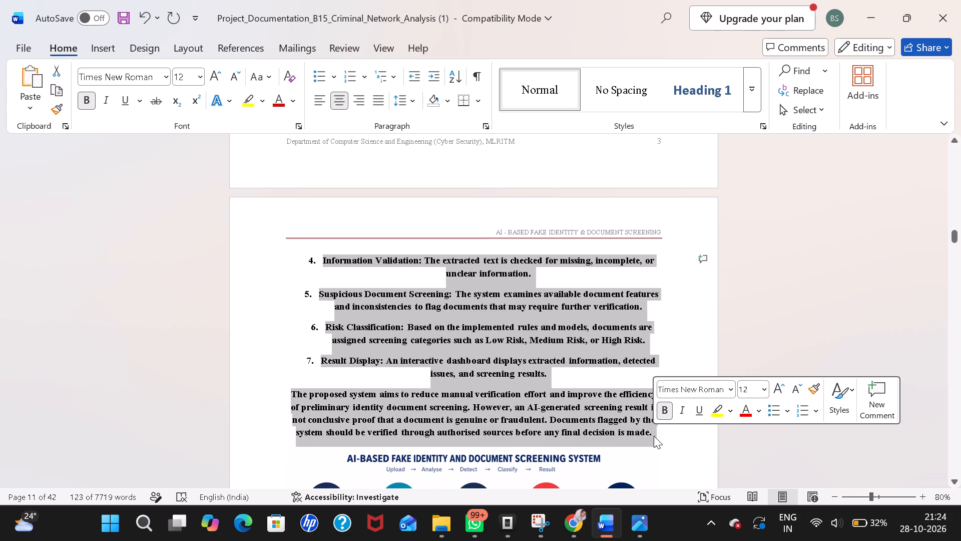
click(385, 101)
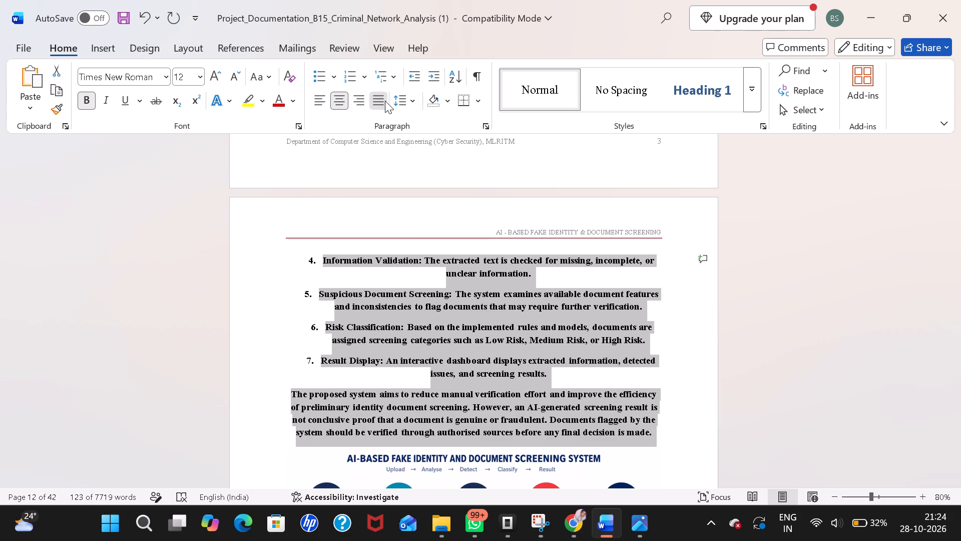
click(81, 94)
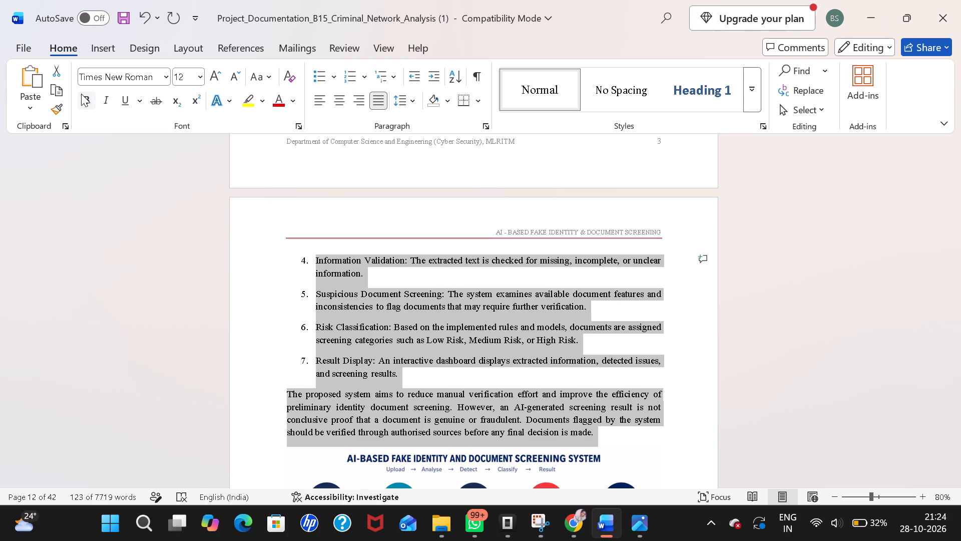
click(265, 305)
click(462, 338)
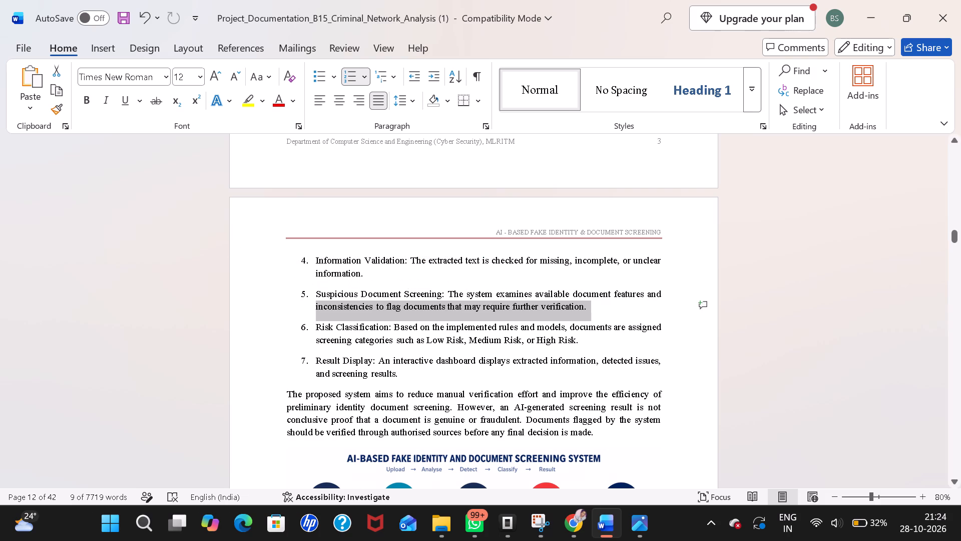
Review the formatted 1.3 Solution section and read on through sections 1.4 Scope to 1.7 Limitations for leftover criminal network content.
scroll(462, 338, up, 5)
scroll(462, 338, down, 1)
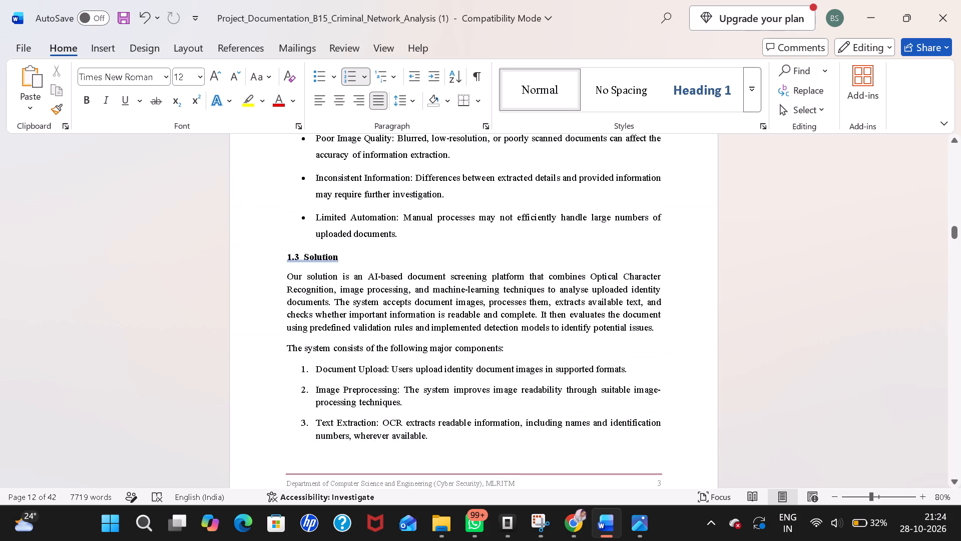
scroll(462, 338, down, 1)
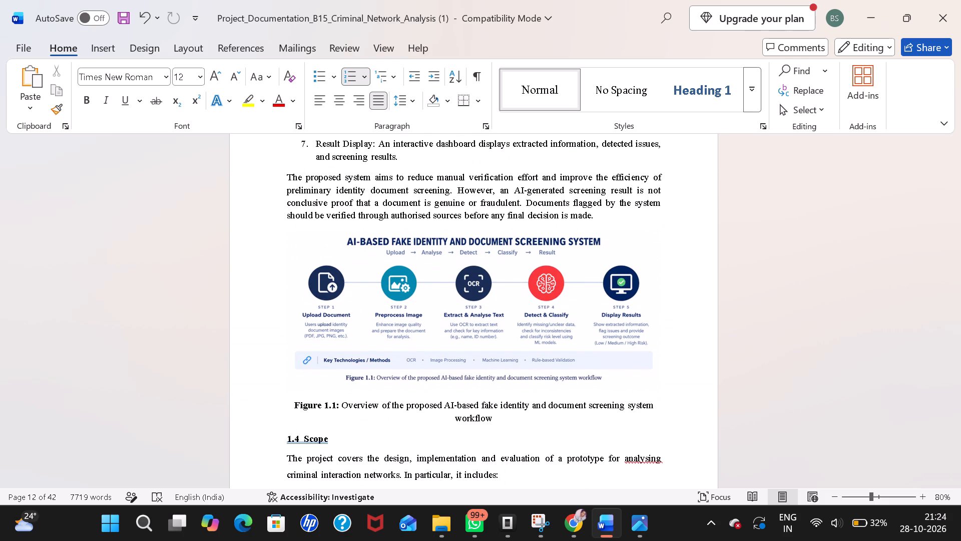
scroll(462, 338, right, 1)
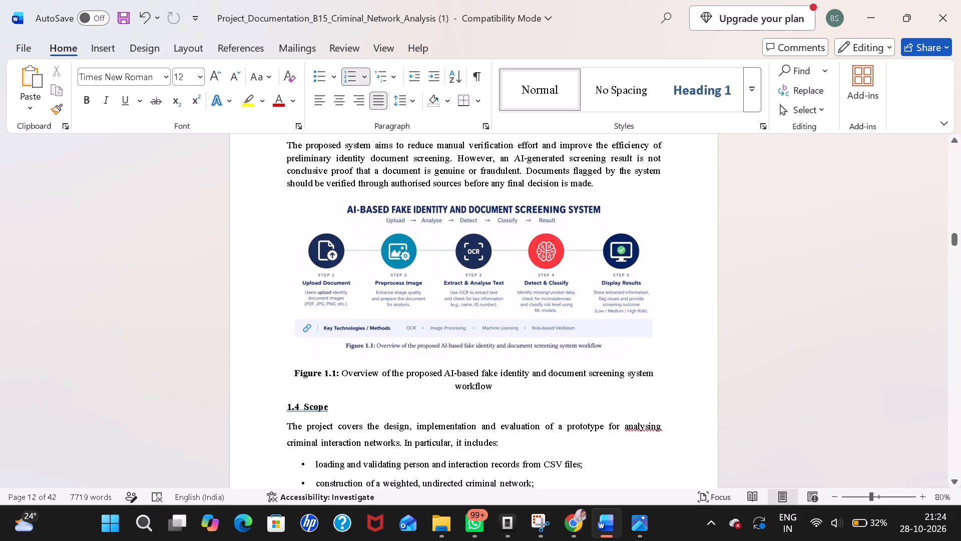
scroll(462, 338, right, 1)
scroll(462, 338, down, 1)
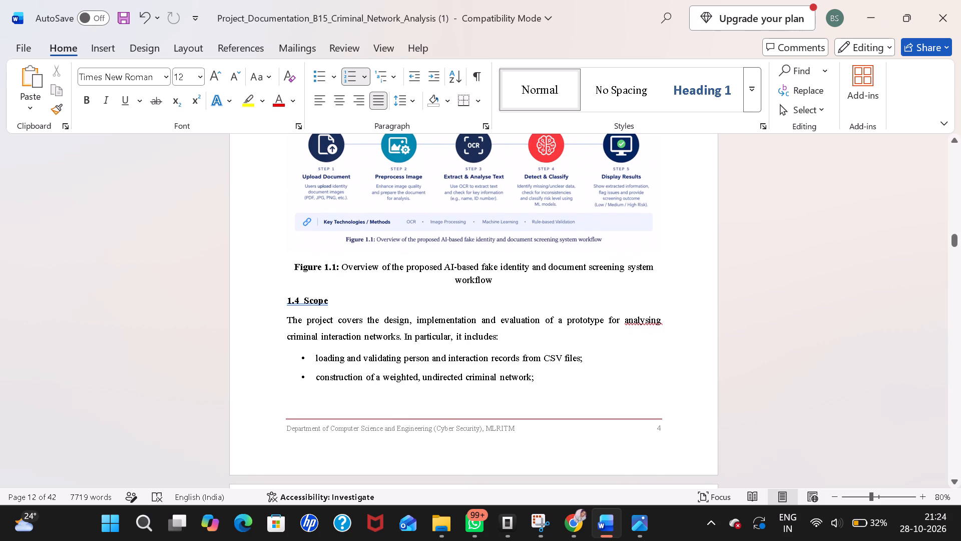
scroll(462, 338, down, 1)
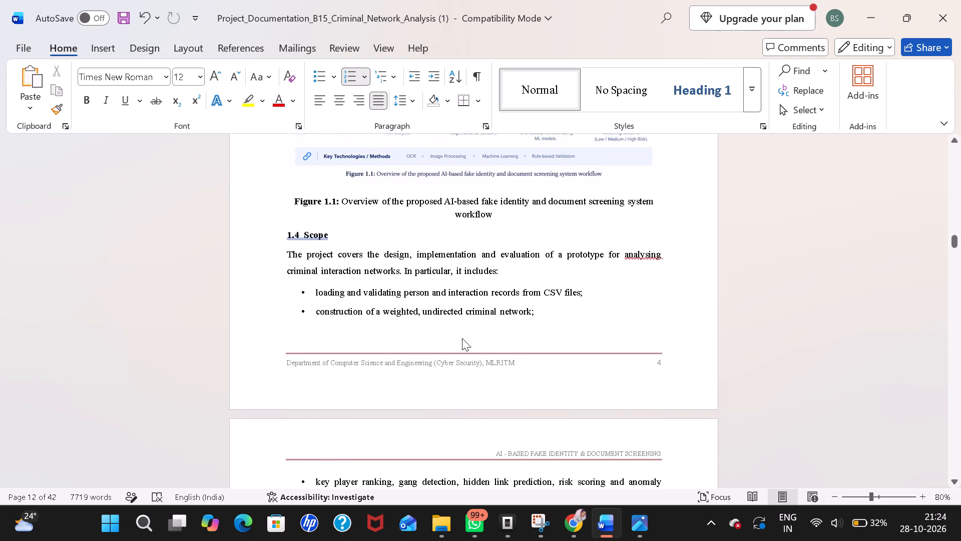
scroll(462, 338, down, 6)
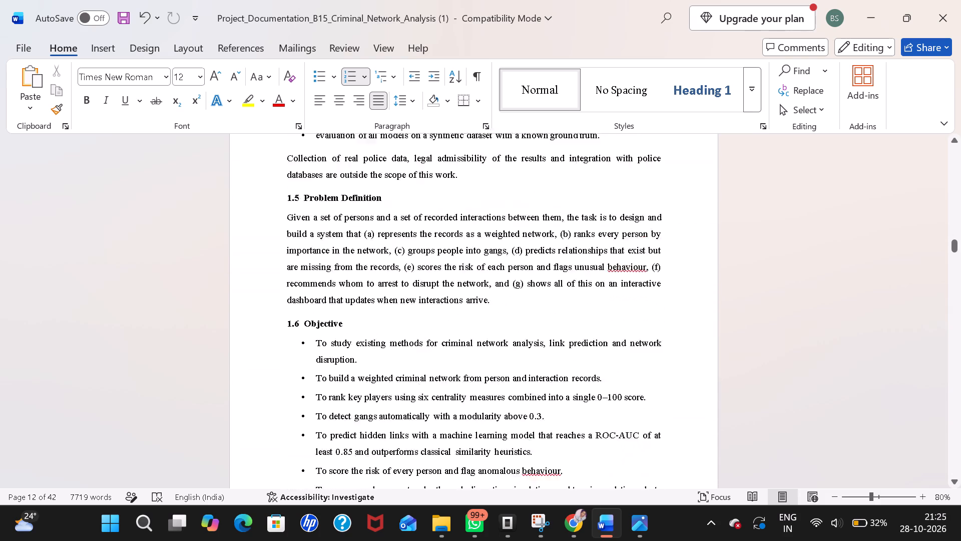
scroll(462, 338, down, 2)
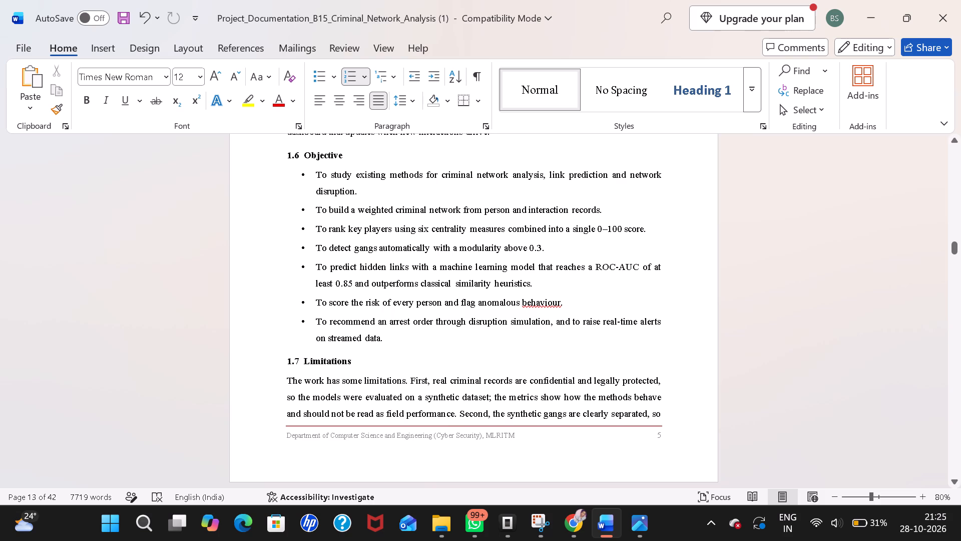
scroll(529, 368, up, 1)
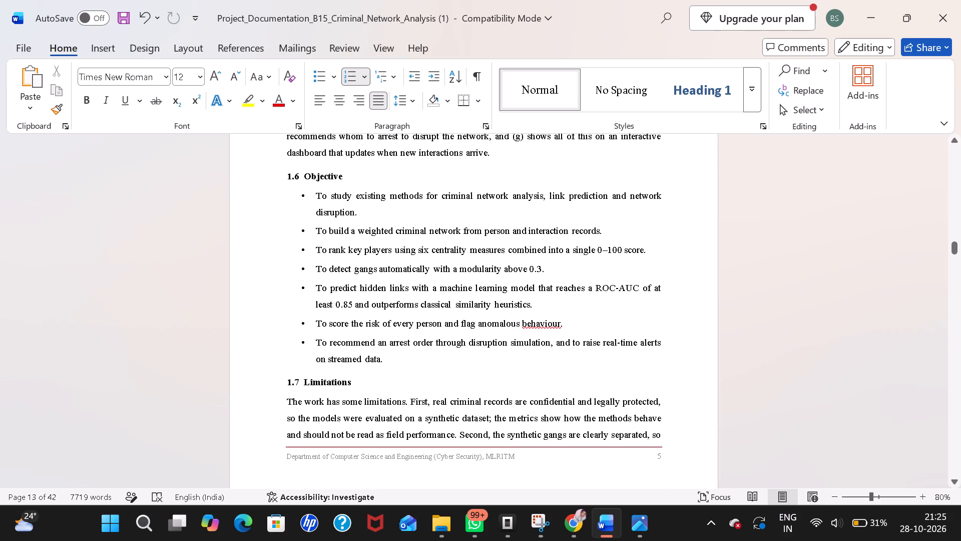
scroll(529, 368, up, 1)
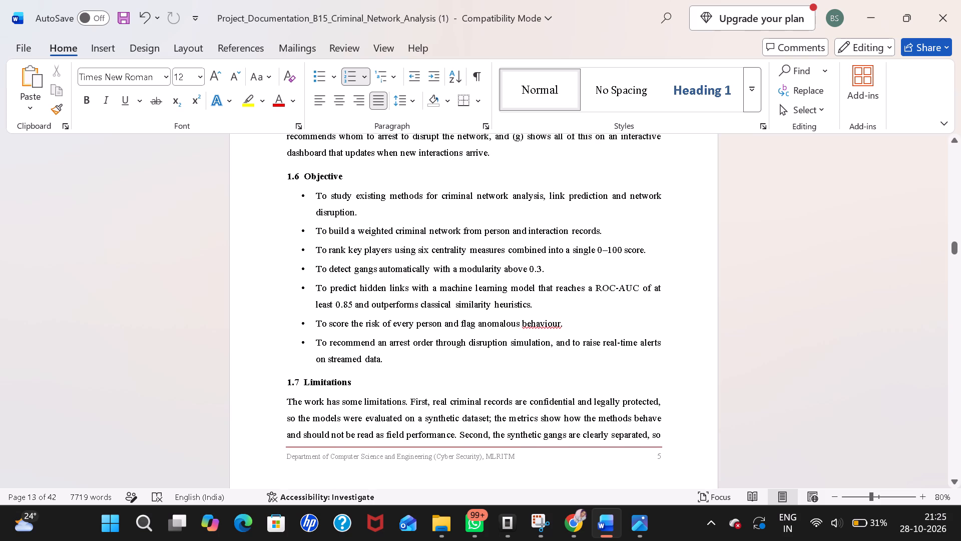
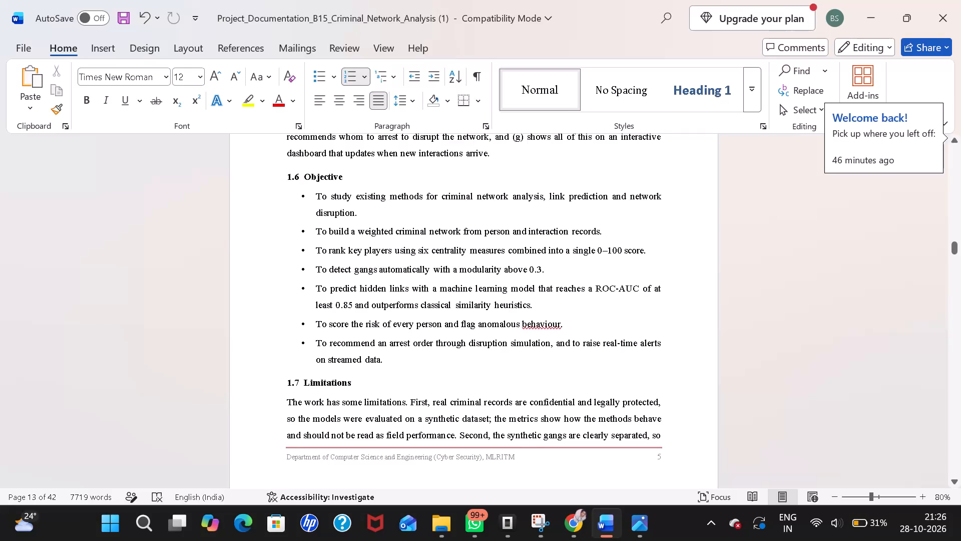
Re-read sections 1.2 to 1.6, focusing on Figure 1.1 and the 1.4 Scope text, to examine what still describes the criminal network project.
scroll(561, 312, up, 3)
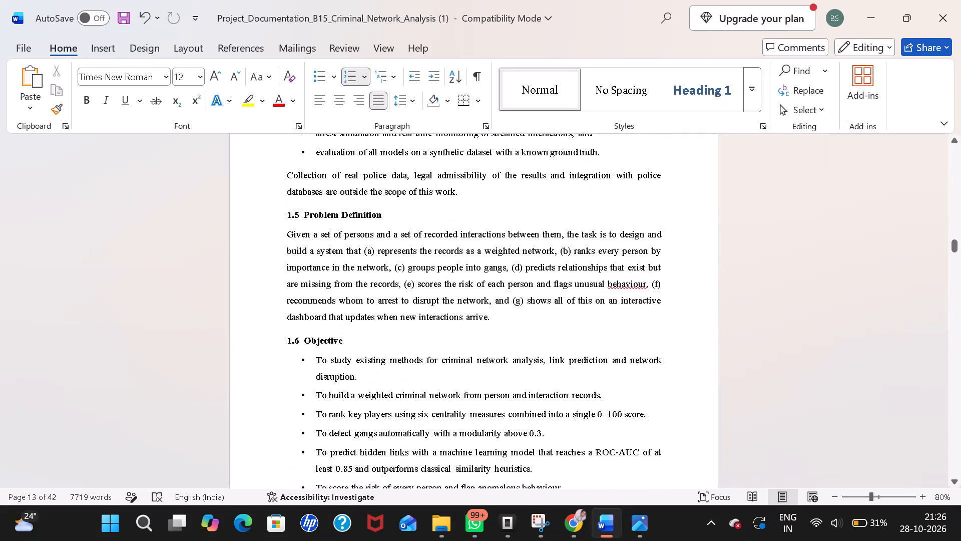
scroll(561, 312, up, 7)
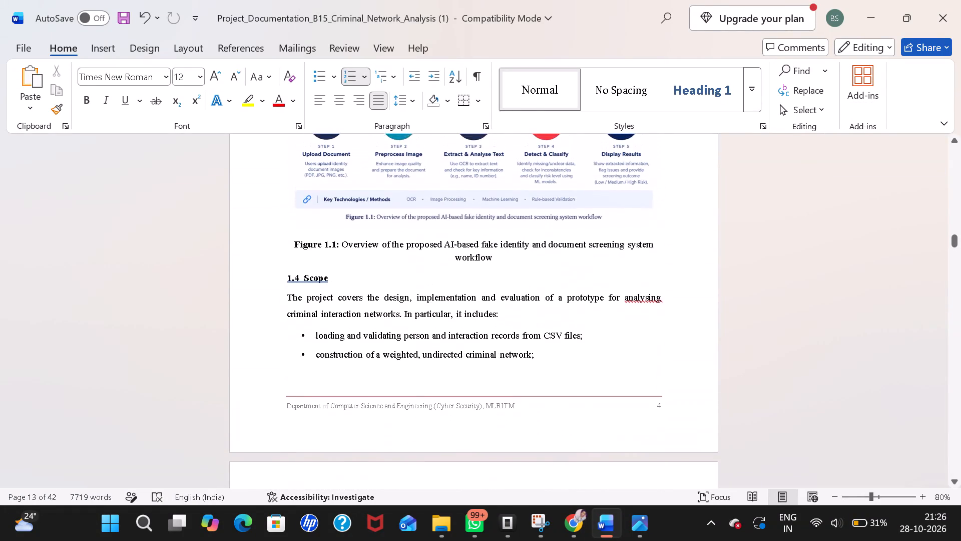
scroll(561, 312, up, 2)
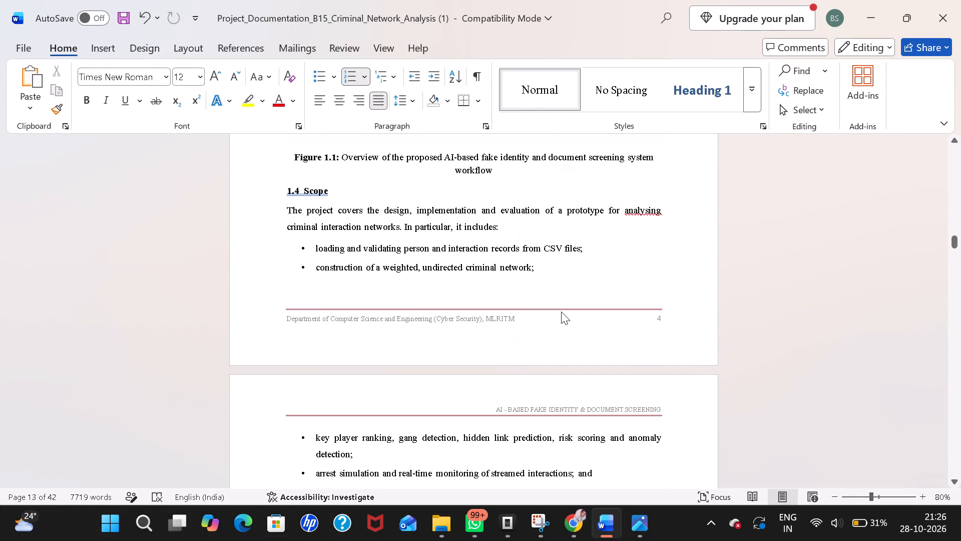
scroll(561, 312, up, 1)
scroll(561, 312, down, 1)
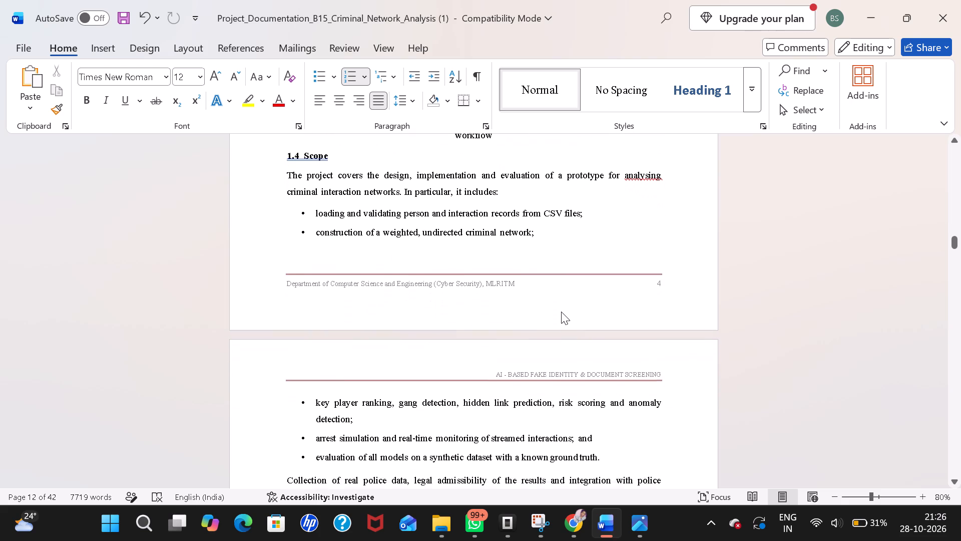
scroll(561, 312, right, 20)
scroll(561, 312, right, 7)
scroll(561, 312, up, 4)
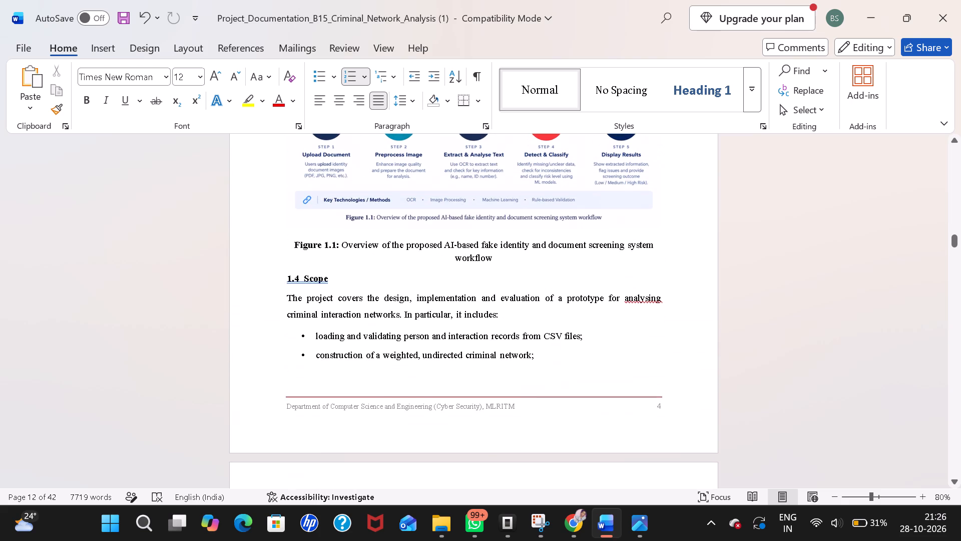
scroll(561, 312, down, 1)
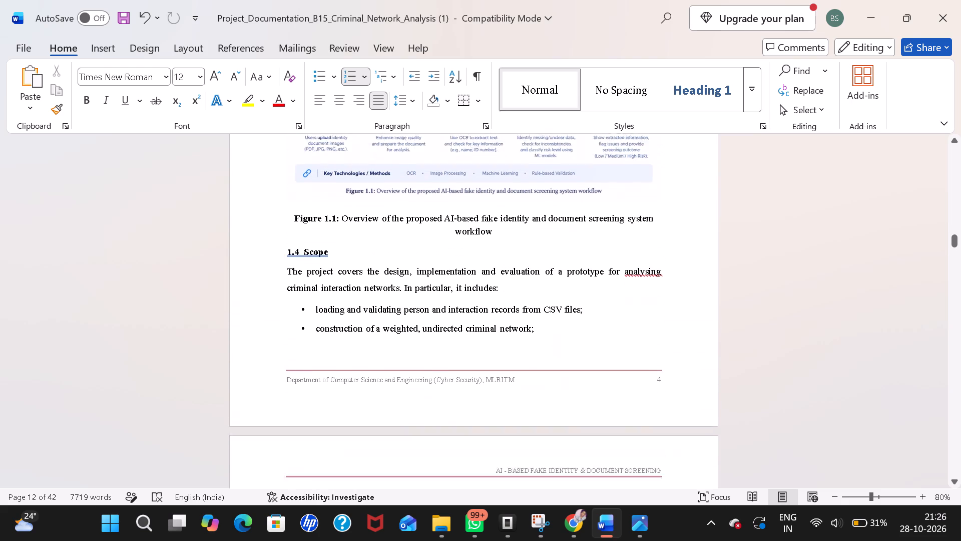
scroll(561, 312, down, 2)
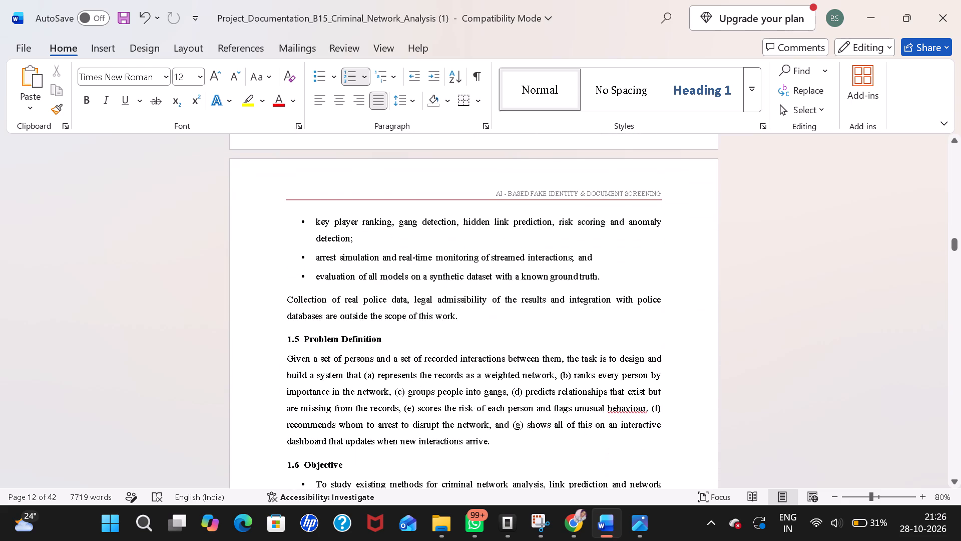
scroll(561, 312, up, 20)
scroll(561, 312, up, 20)
scroll(561, 312, up, 1)
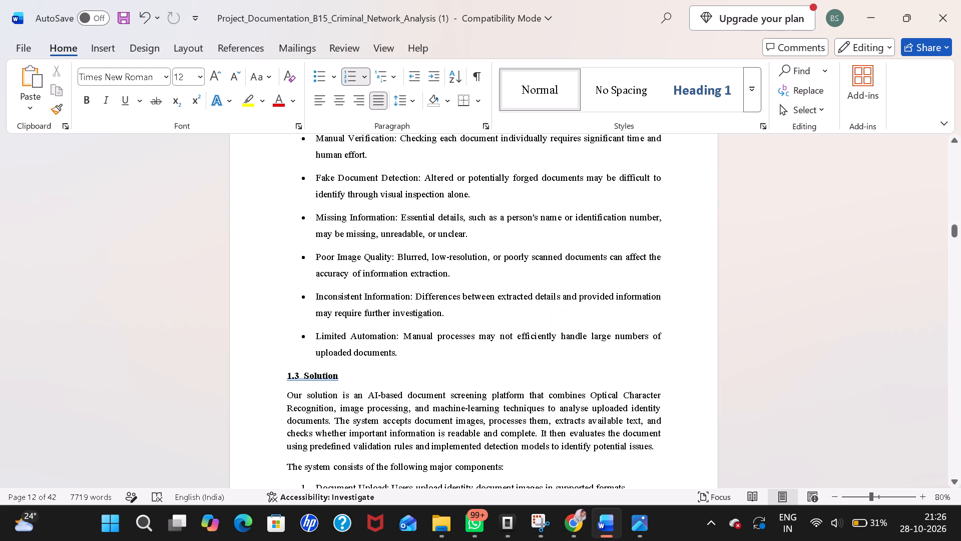
scroll(561, 312, down, 7)
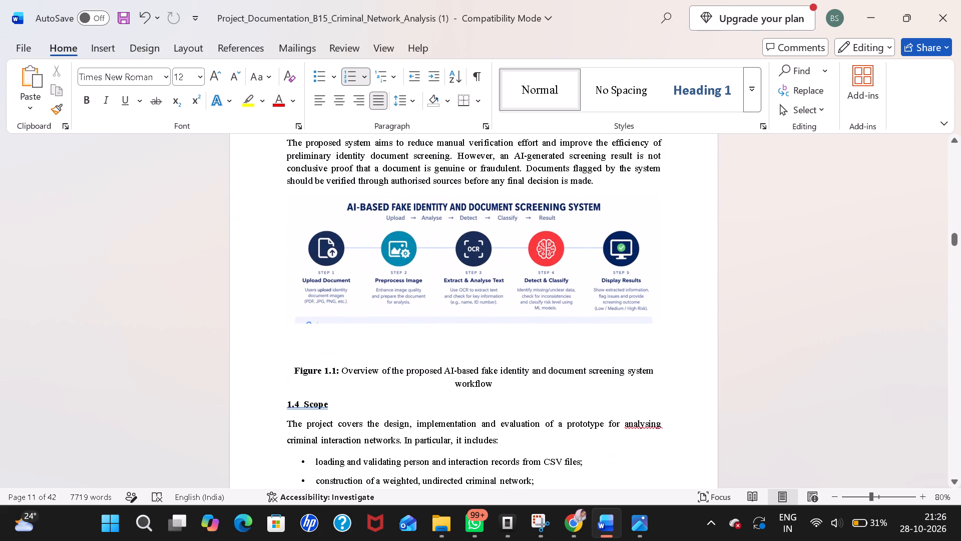
scroll(561, 312, down, 2)
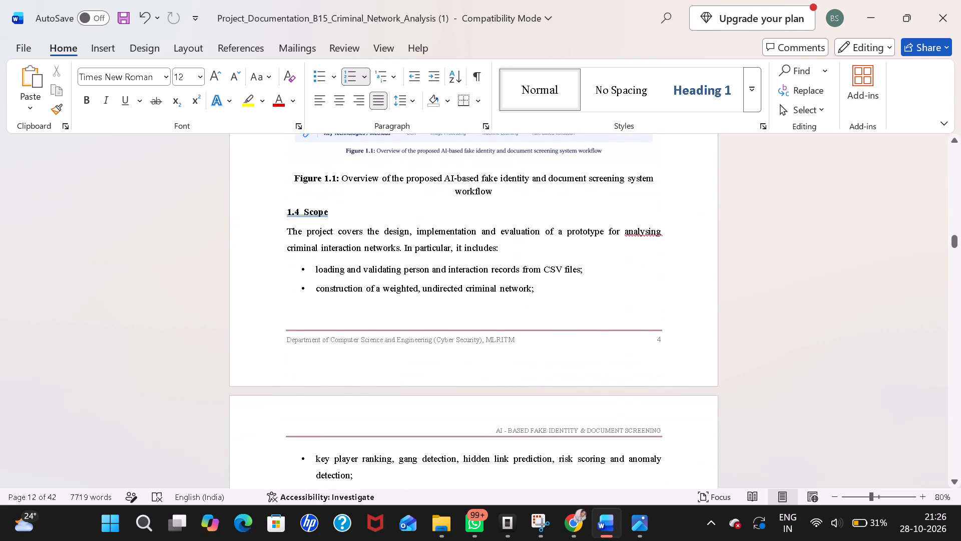
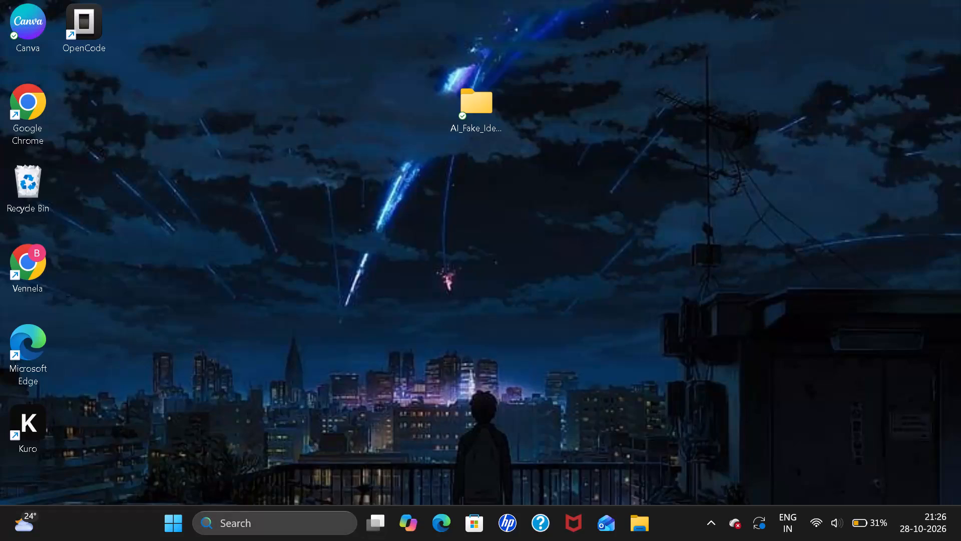
Open the Windows search from the desktop to find an app.
click(302, 521)
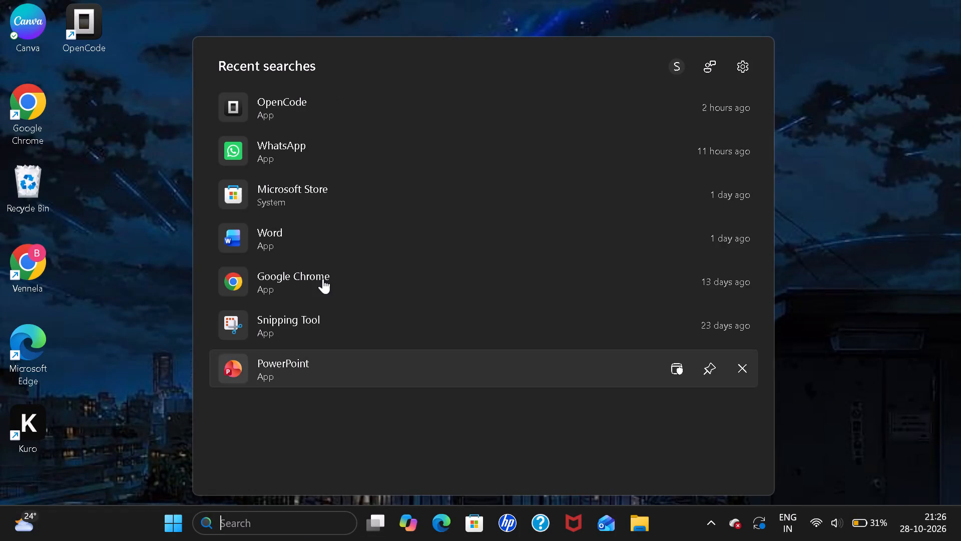
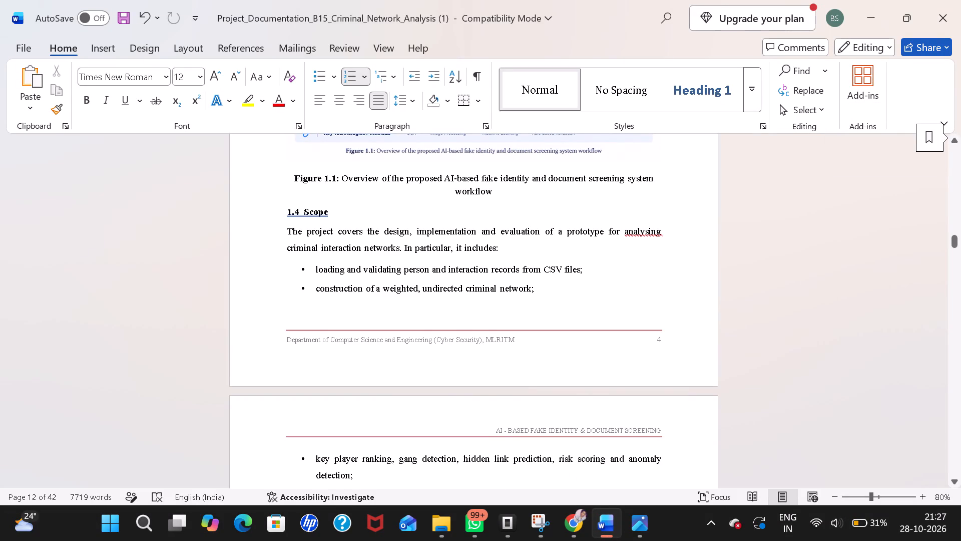
Select the old text from the 1.4 Scope heading through the 2.1 Social Network Analysis of Criminal Organisations heading.
drag(283, 212, 373, 484)
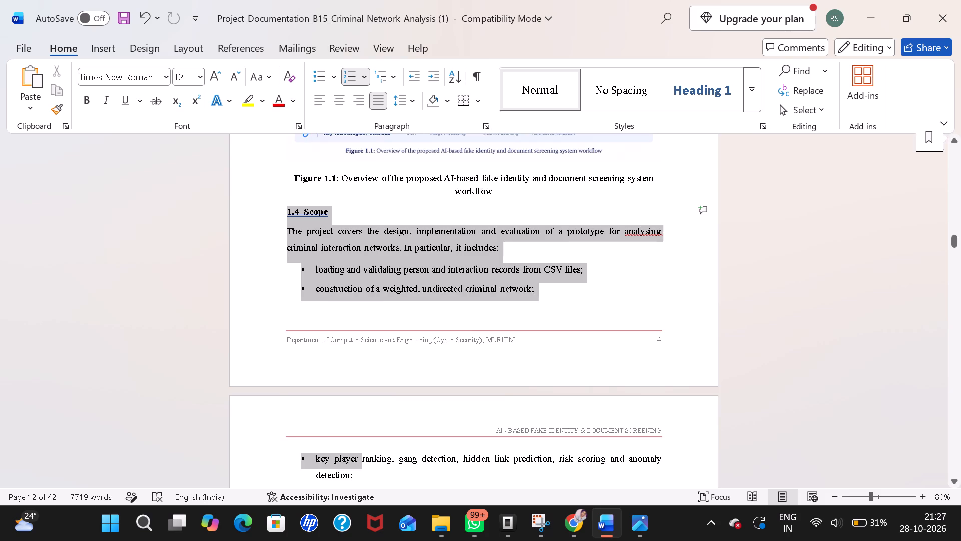
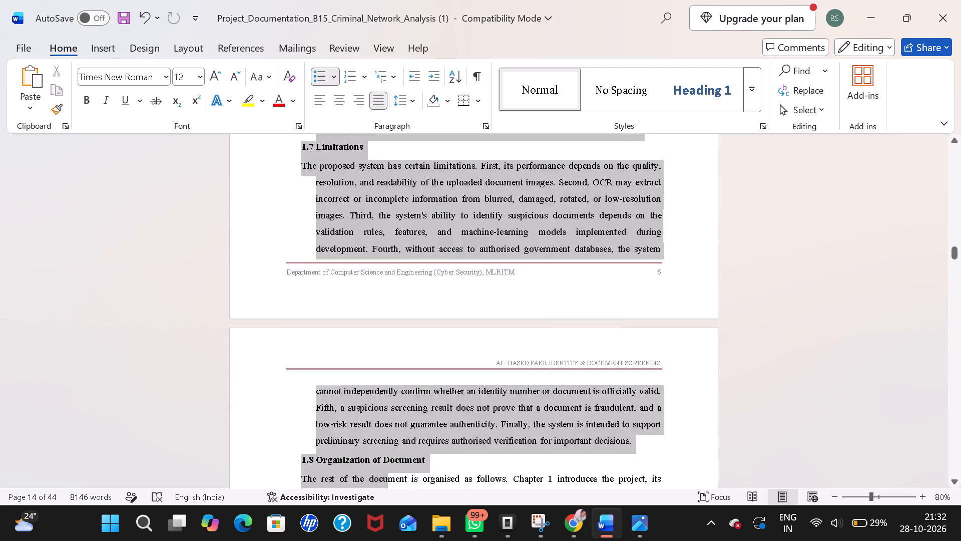
drag(387, 540, 431, 374)
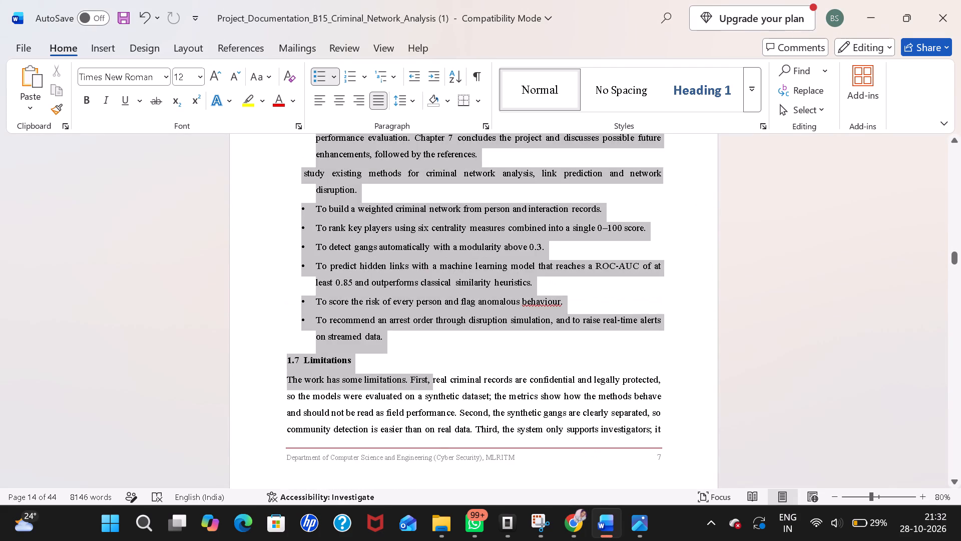
drag(431, 374, 444, 256)
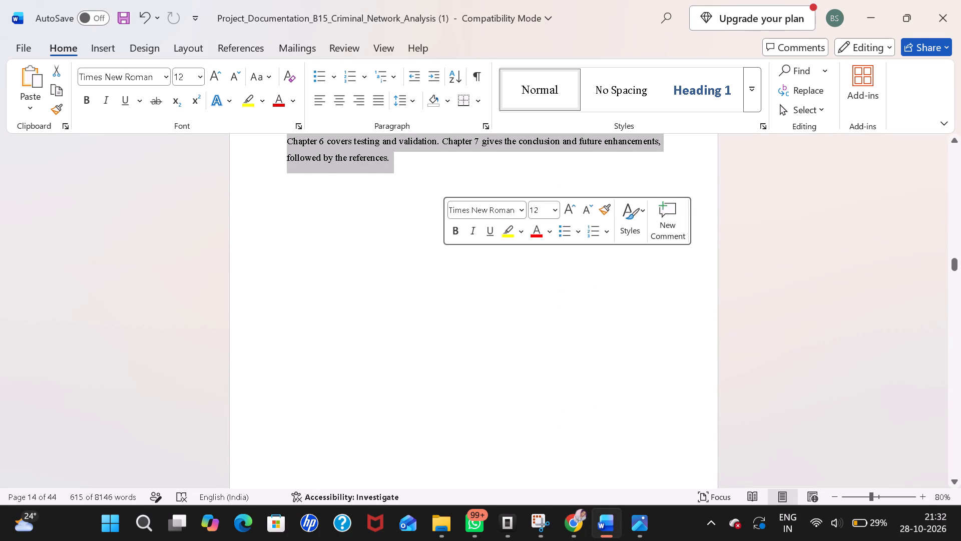
key(BackSpace)
Paste the copied objectives, 1.7 Limitations and 1.8 Organization of Document on a new line below the 1.6 Objective heading.
scroll(444, 256, up, 2)
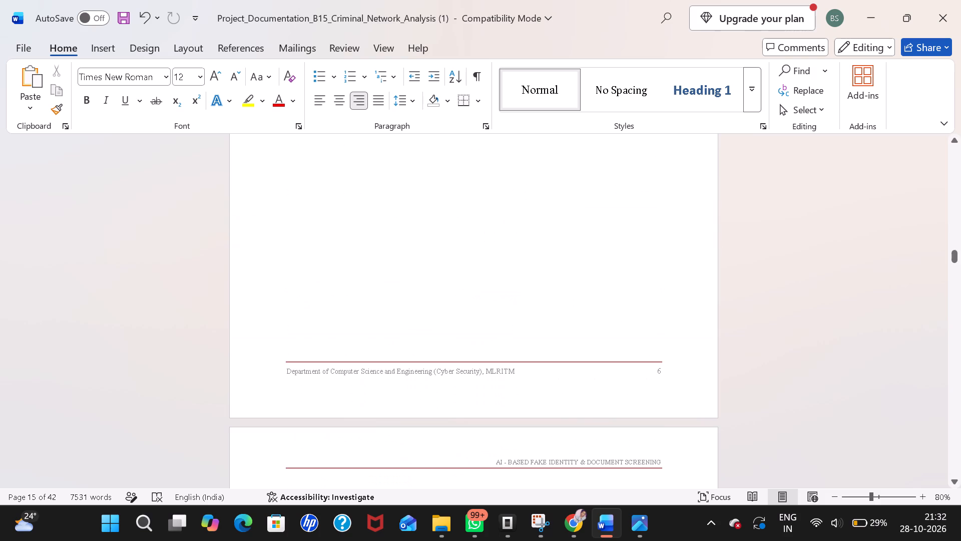
scroll(444, 256, up, 4)
click(363, 331)
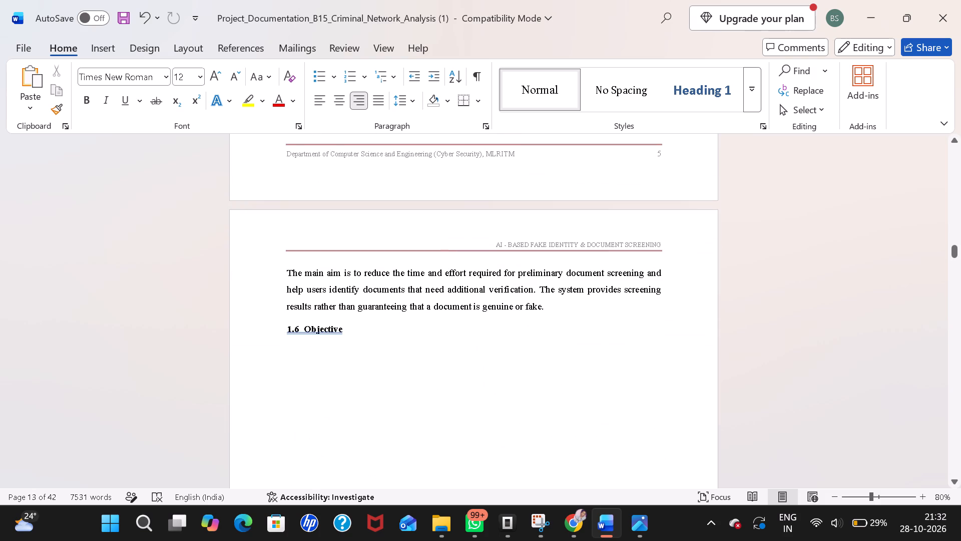
click(363, 331)
key(Return)
key(ctrl+v)
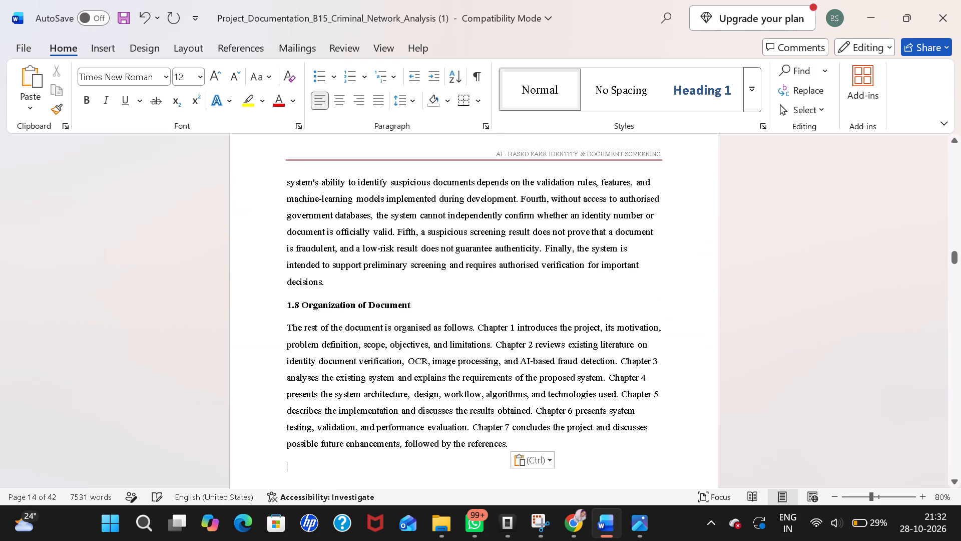
scroll(363, 331, up, 4)
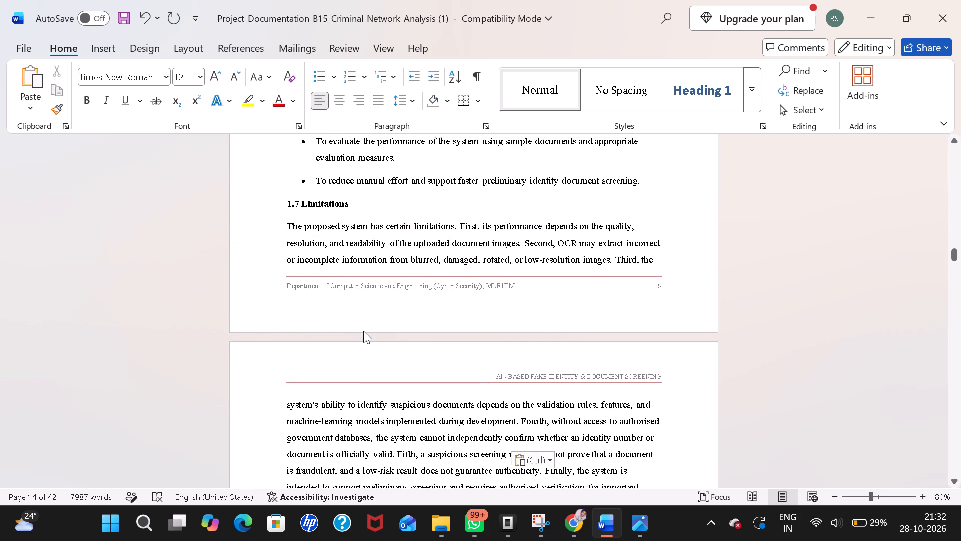
scroll(363, 331, up, 4)
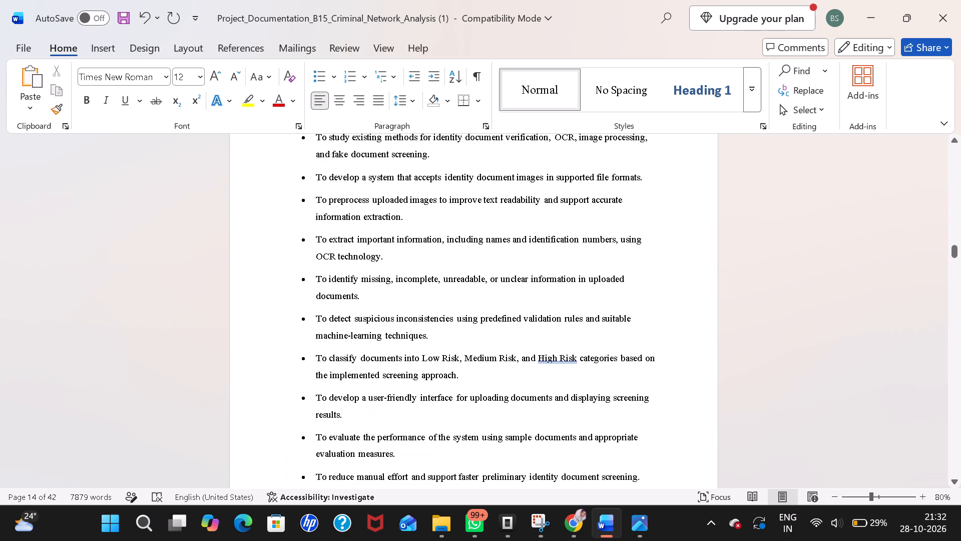
scroll(316, 238, up, 1)
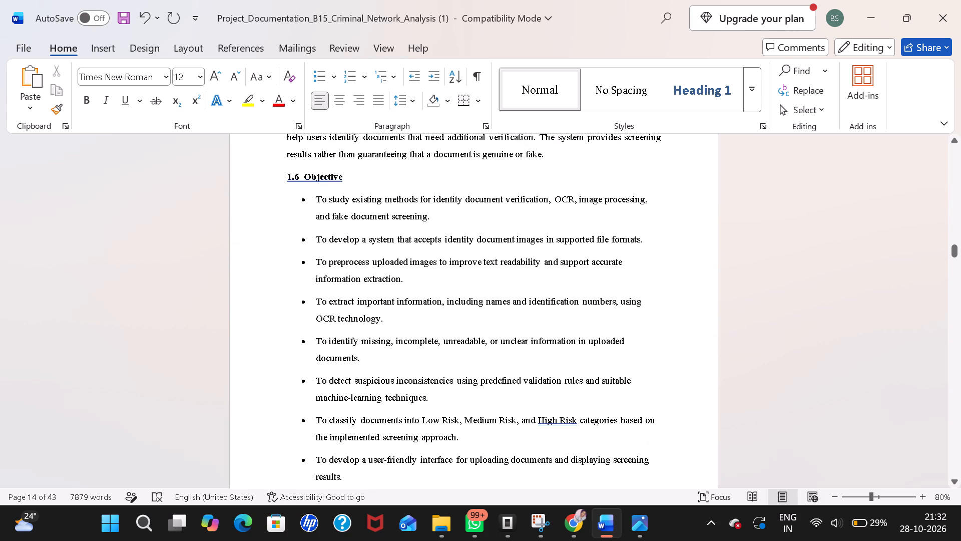
Justify the whole bulleted list under 1.6 Objective, keeping the bullets in regular, non-bold weight.
drag(301, 196, 336, 470)
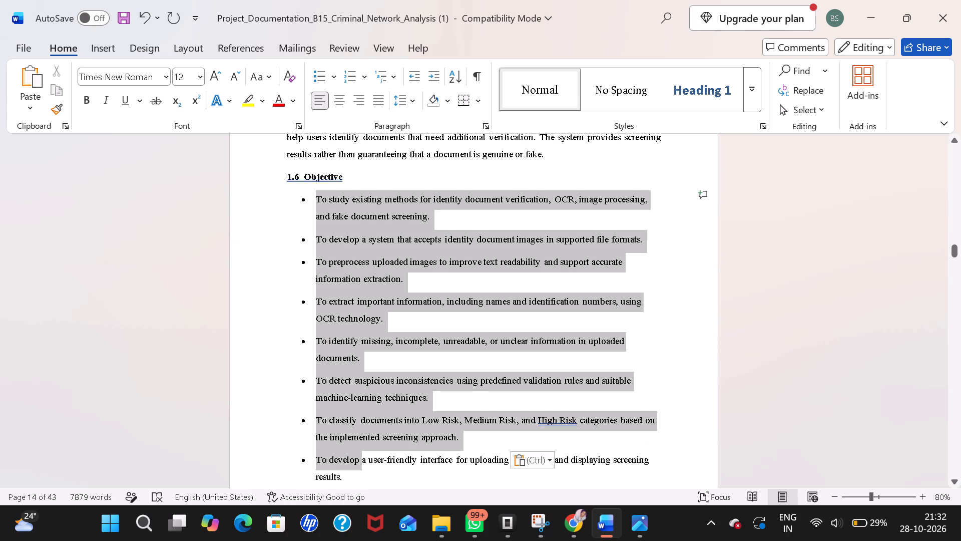
drag(336, 470, 396, 395)
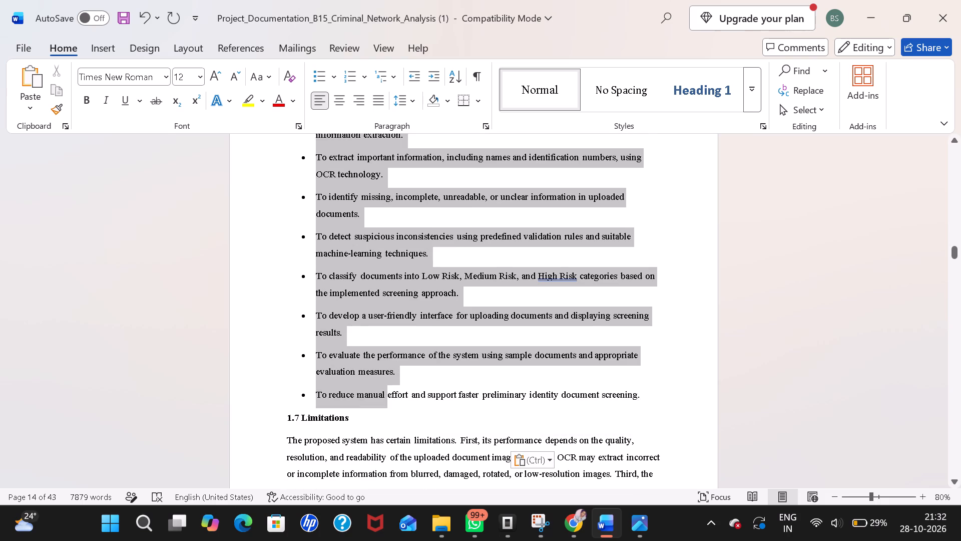
drag(396, 395, 641, 393)
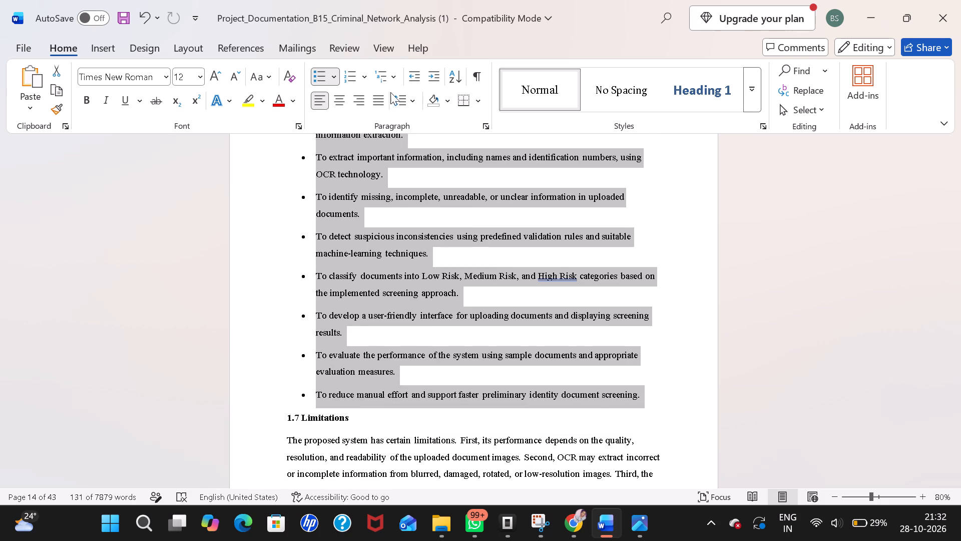
click(383, 101)
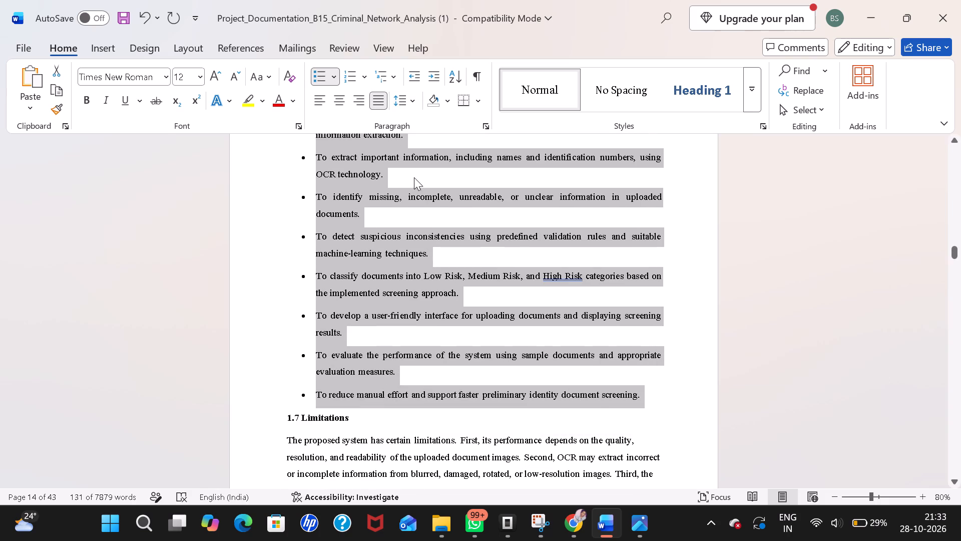
click(81, 101)
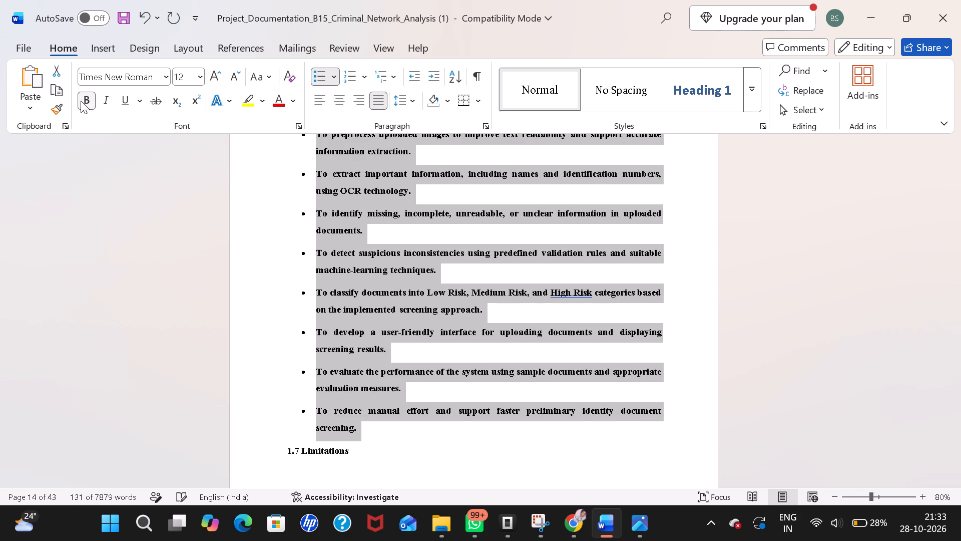
click(81, 101)
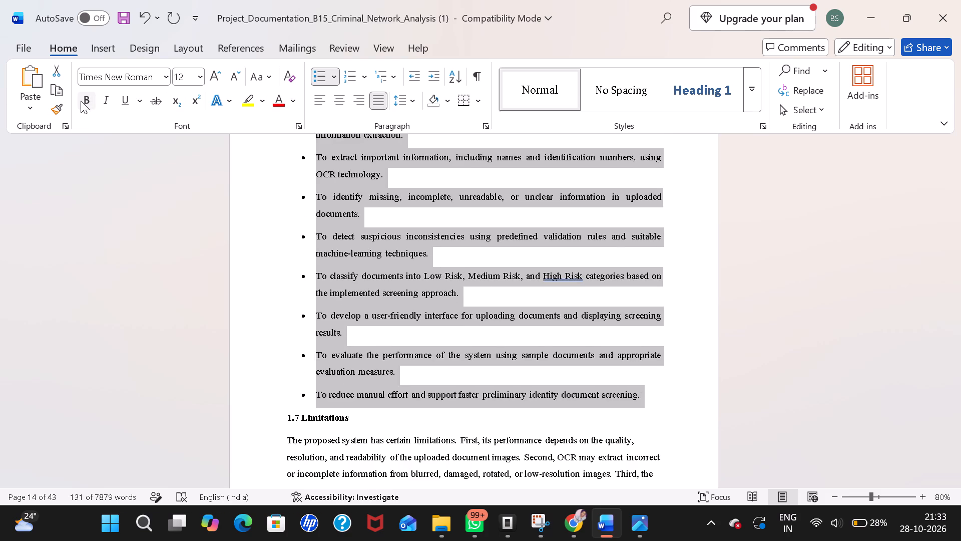
click(278, 317)
Justify the 1.7 Limitations paragraph across both pages it spans.
scroll(278, 317, up, 4)
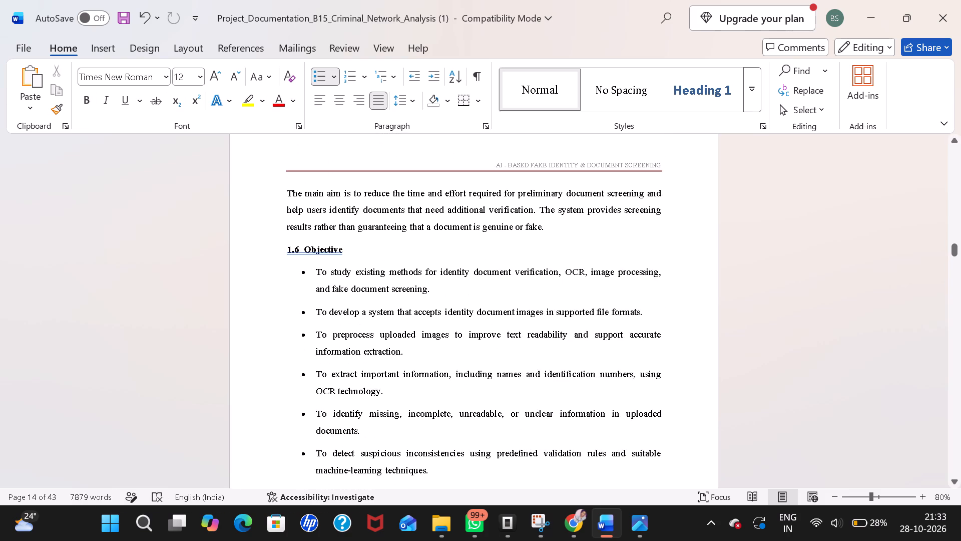
scroll(278, 317, up, 4)
scroll(278, 317, down, 3)
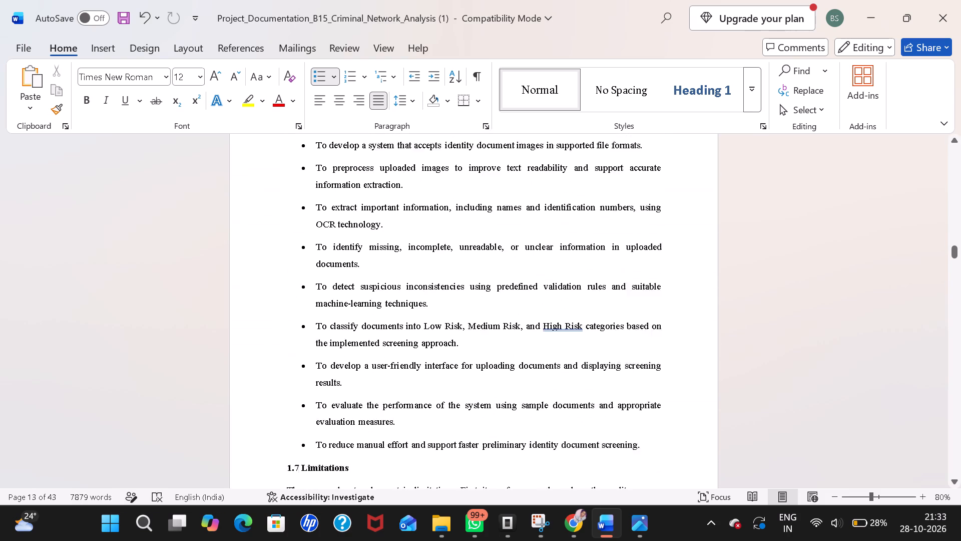
scroll(278, 317, down, 3)
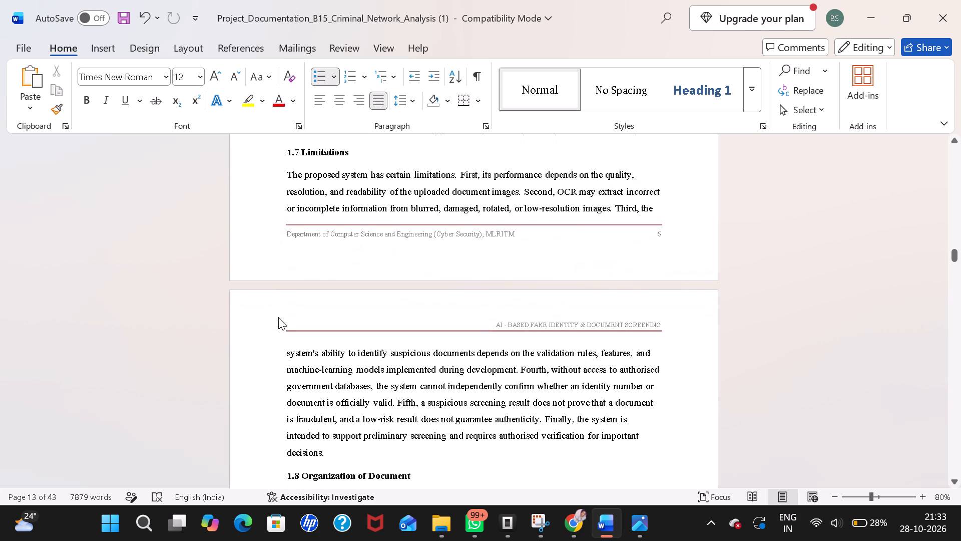
drag(278, 168, 308, 340)
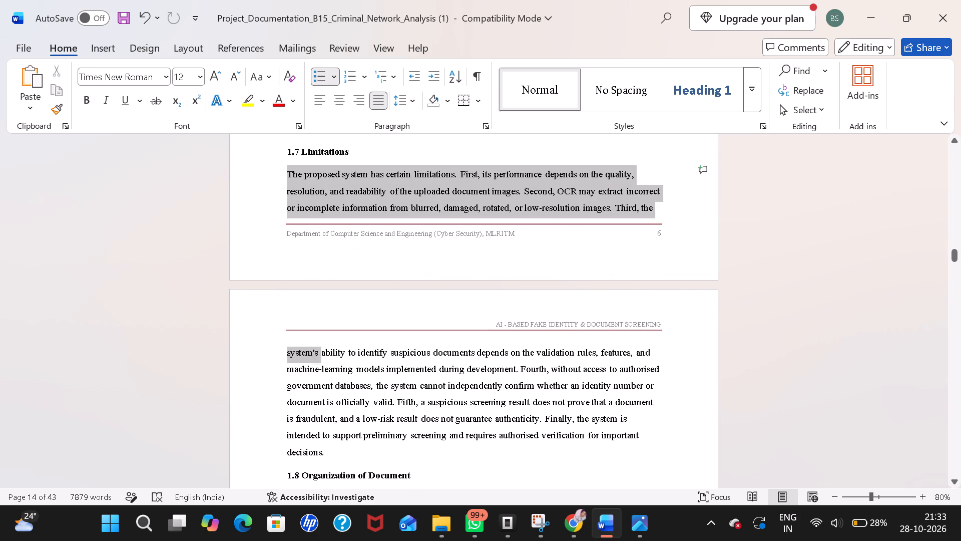
drag(308, 340, 324, 464)
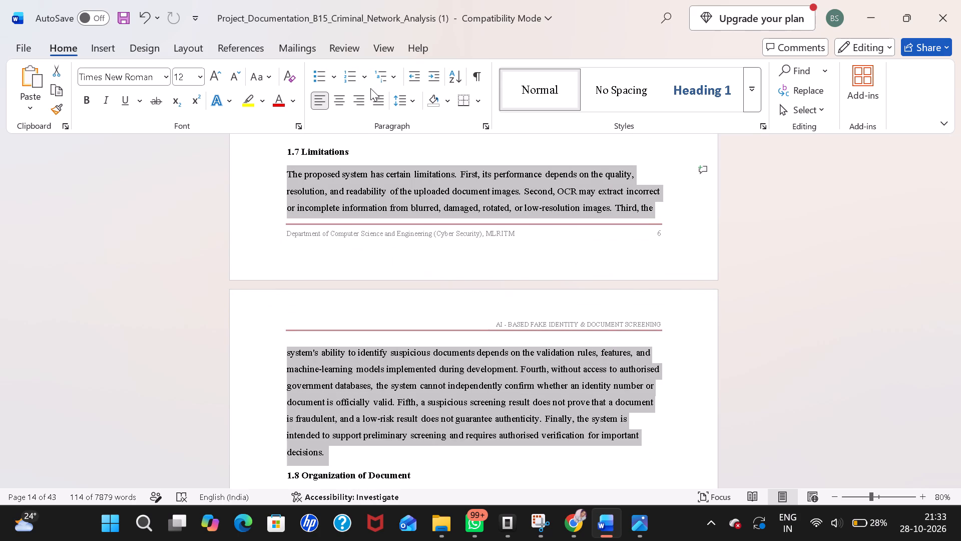
click(370, 97)
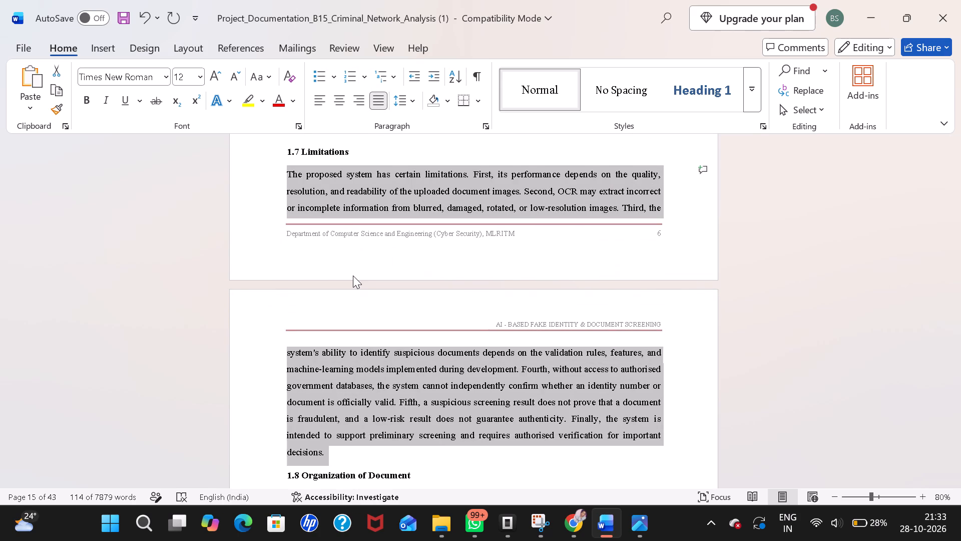
click(353, 276)
Justify the 1.8 Organization of Document paragraph, including the empty line below it.
scroll(353, 276, down, 4)
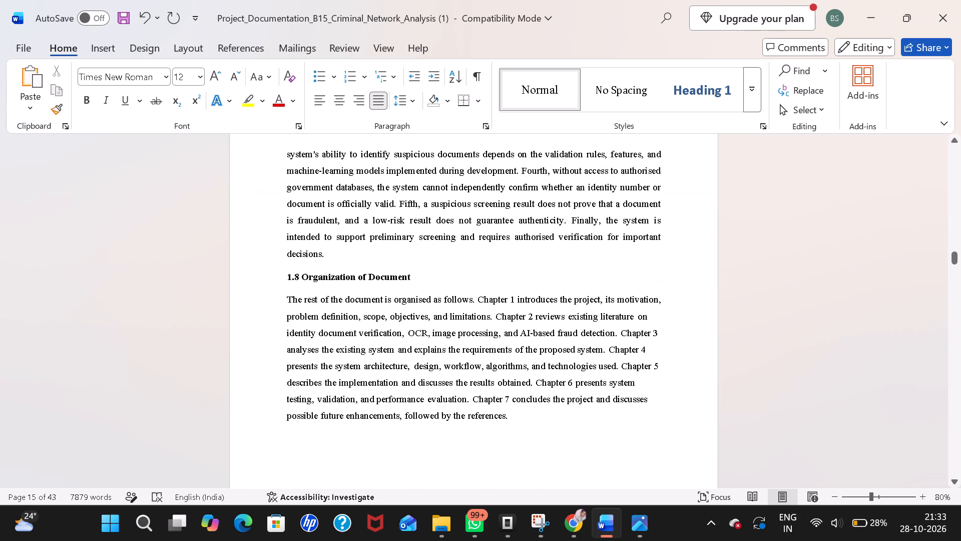
scroll(353, 276, down, 1)
drag(279, 251, 495, 395)
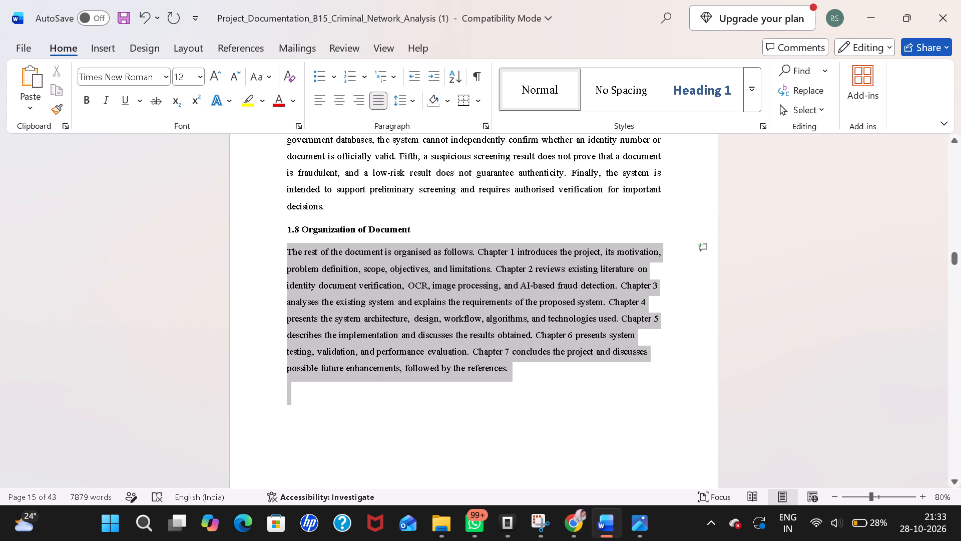
drag(495, 395, 498, 399)
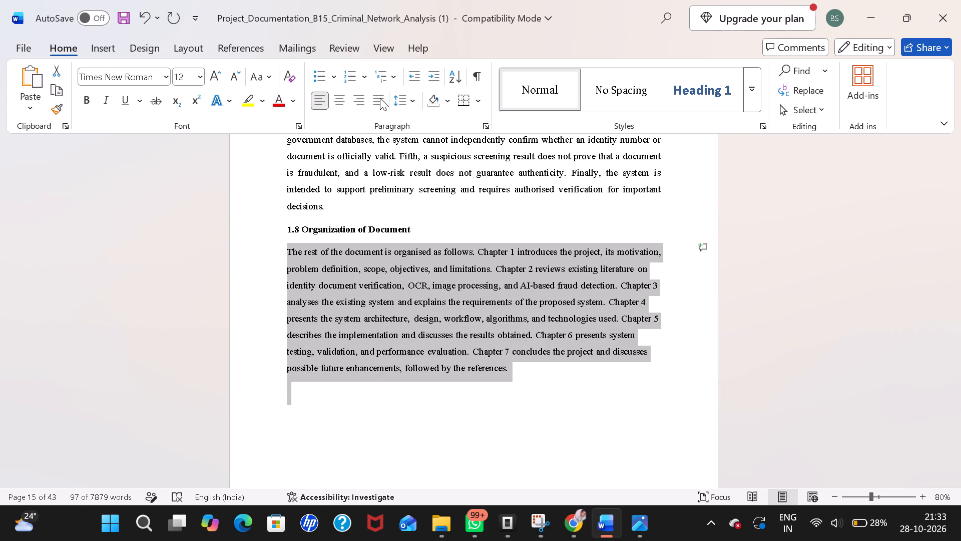
click(379, 98)
click(408, 209)
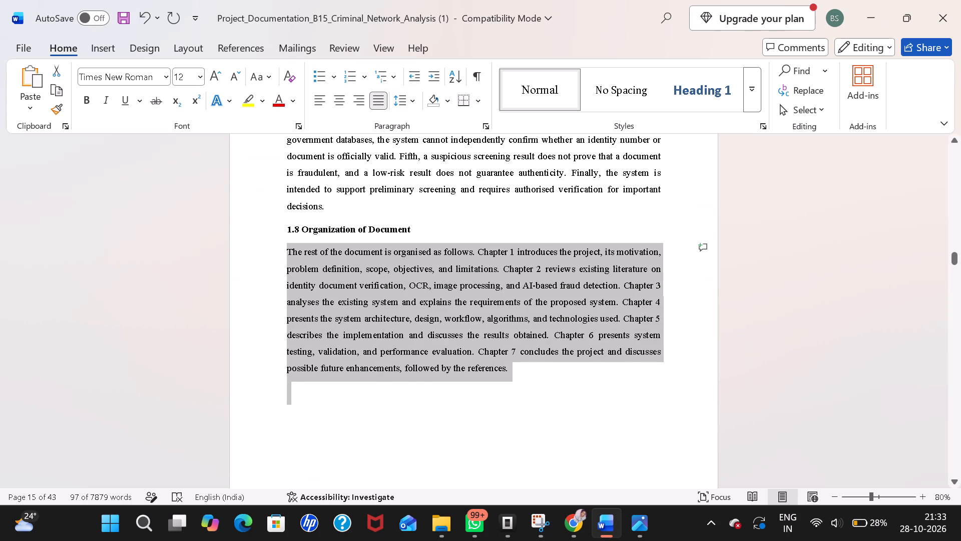
Review the text and formatting of the pages from 1.7 Limitations back through 1.6 Objective, 1.5 Problem Definition and the end of the scope section.
scroll(408, 209, up, 6)
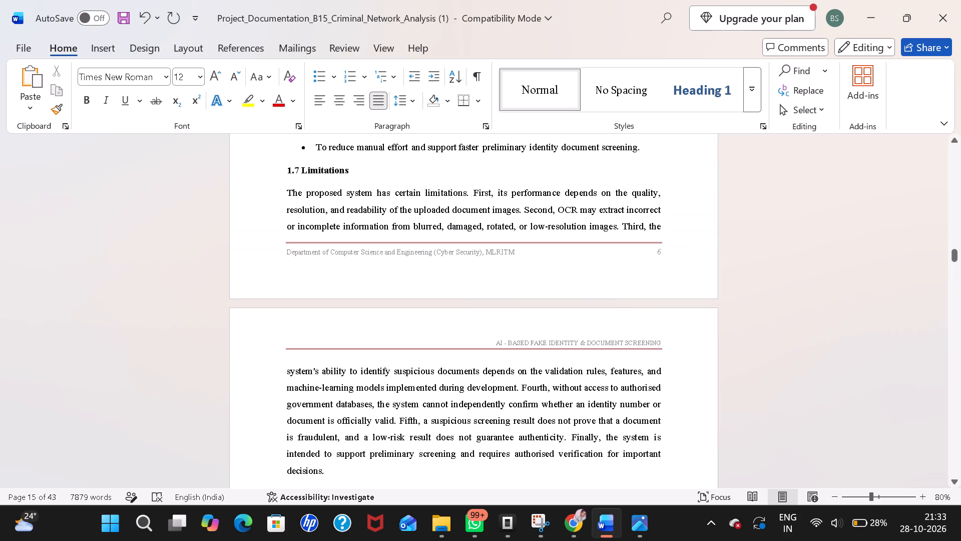
scroll(407, 208, up, 2)
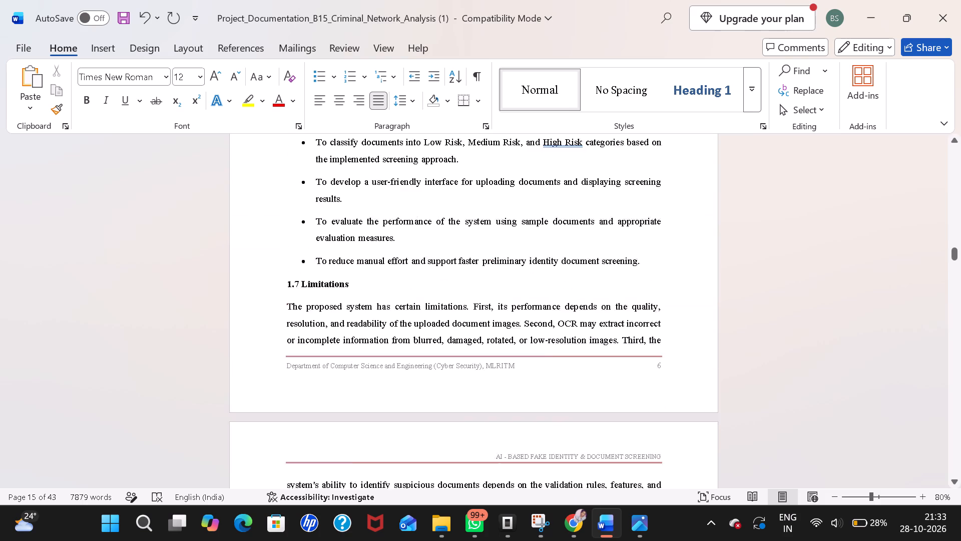
scroll(407, 208, up, 3)
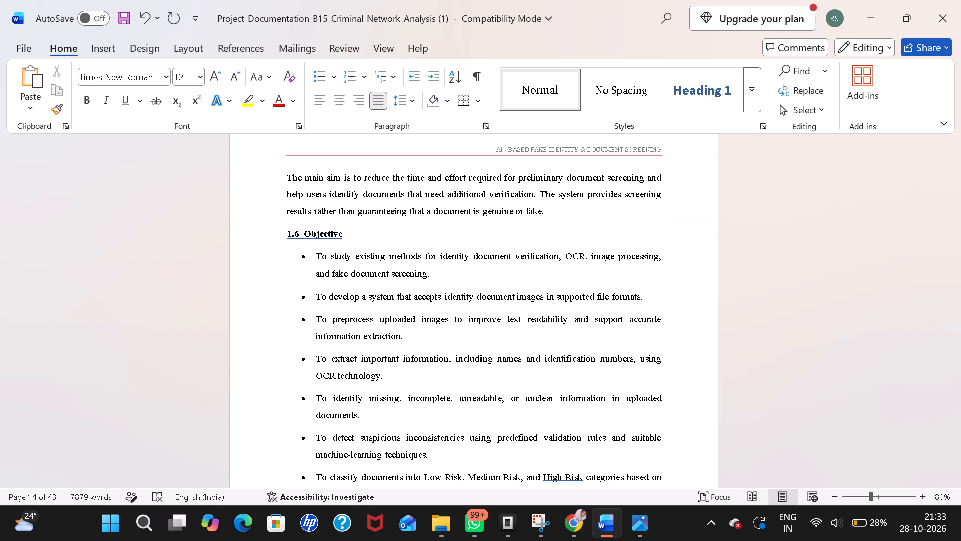
scroll(407, 208, up, 2)
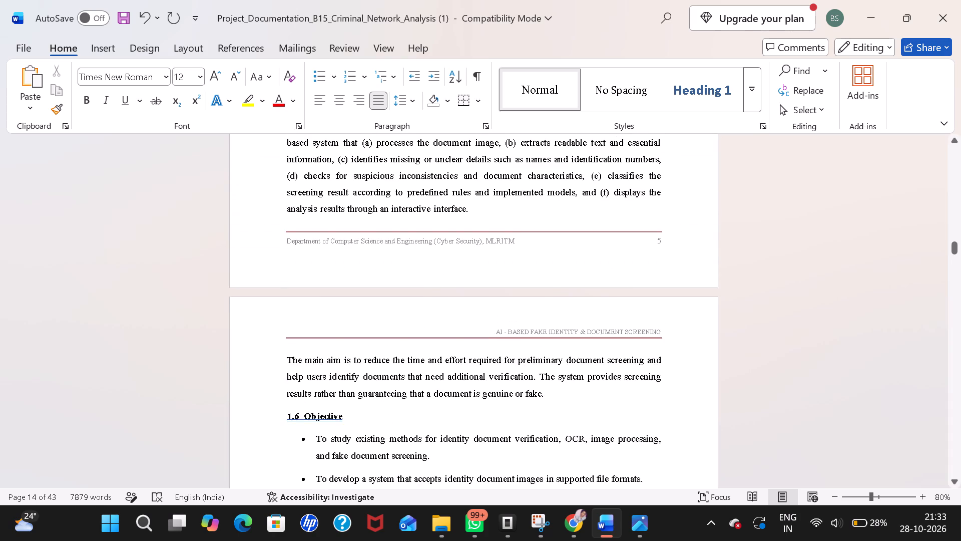
scroll(407, 208, up, 3)
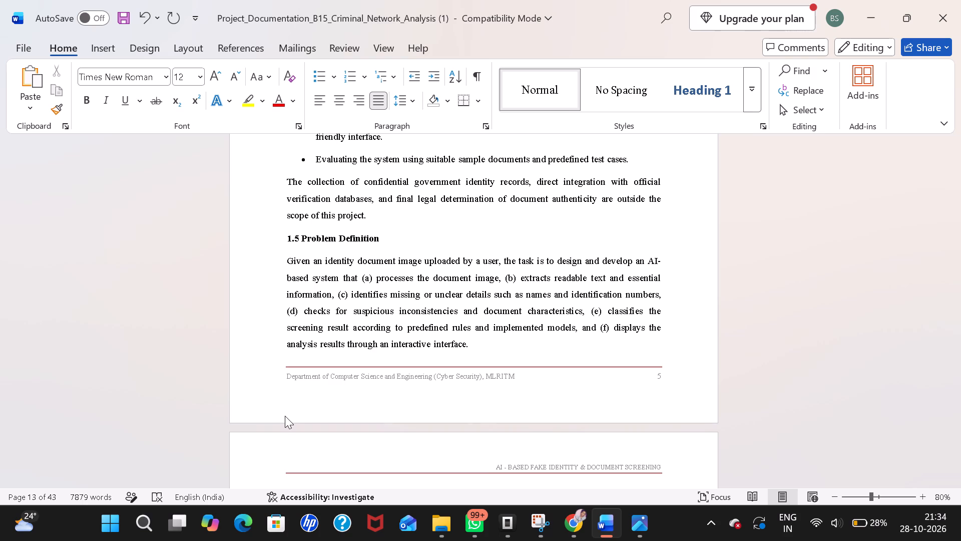
scroll(285, 416, down, 1)
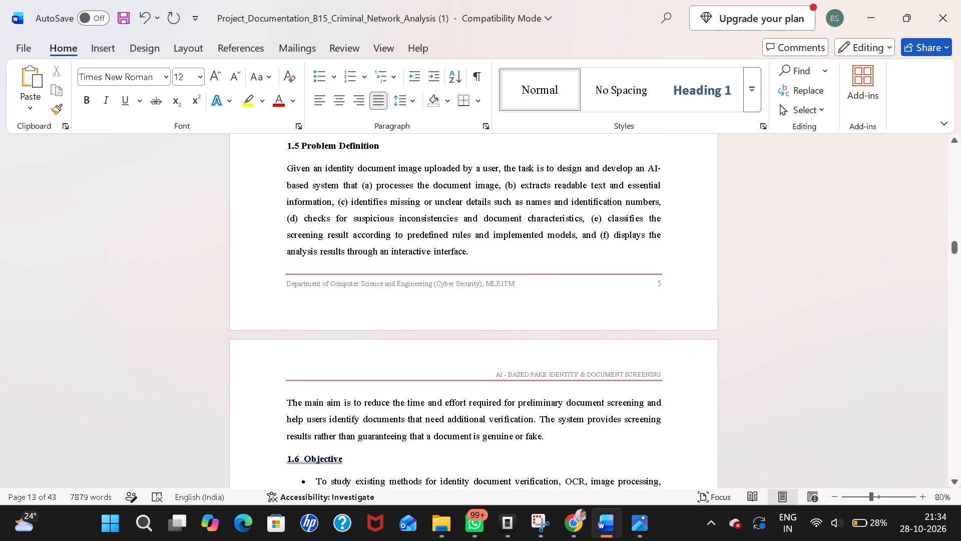
scroll(285, 416, down, 1)
scroll(285, 416, up, 1)
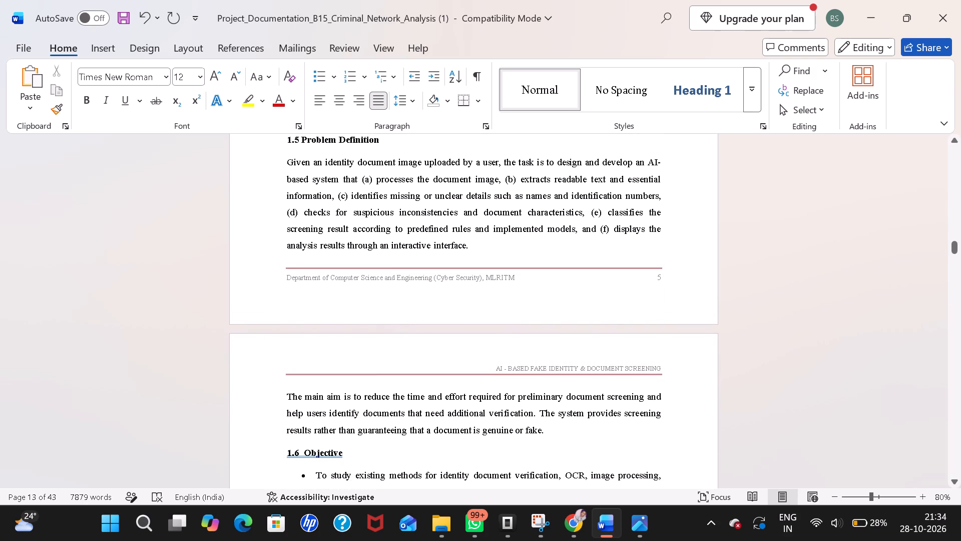
scroll(285, 416, up, 1)
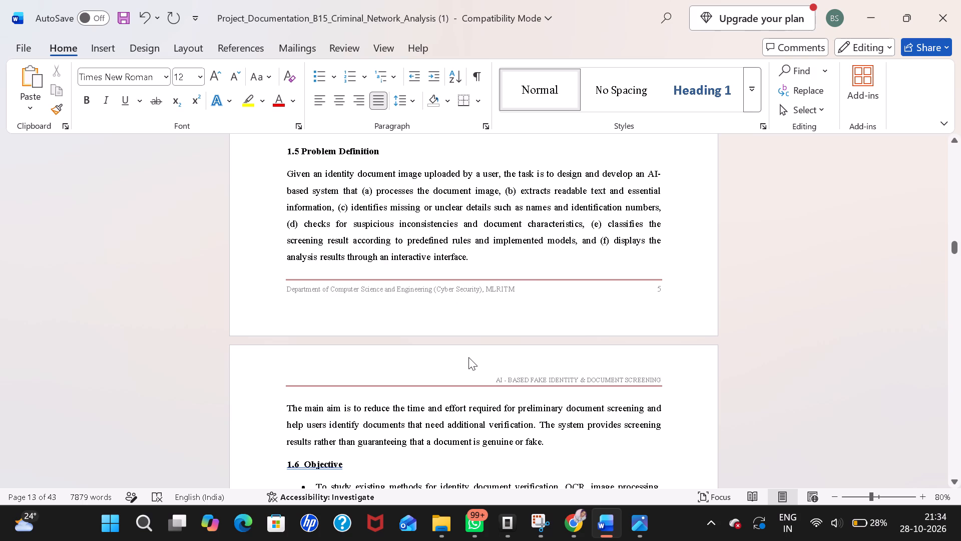
scroll(468, 357, down, 1)
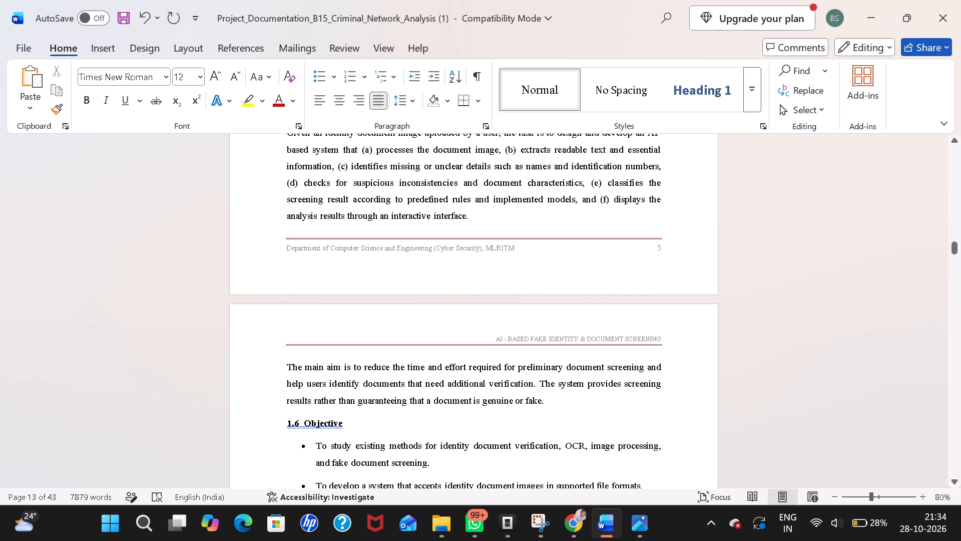
scroll(530, 400, up, 2)
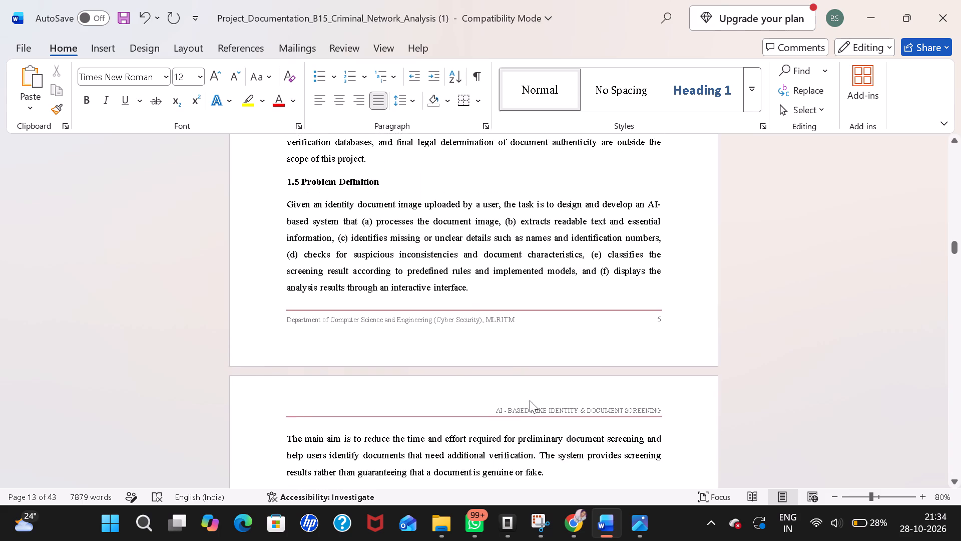
scroll(530, 400, up, 1)
scroll(530, 400, down, 4)
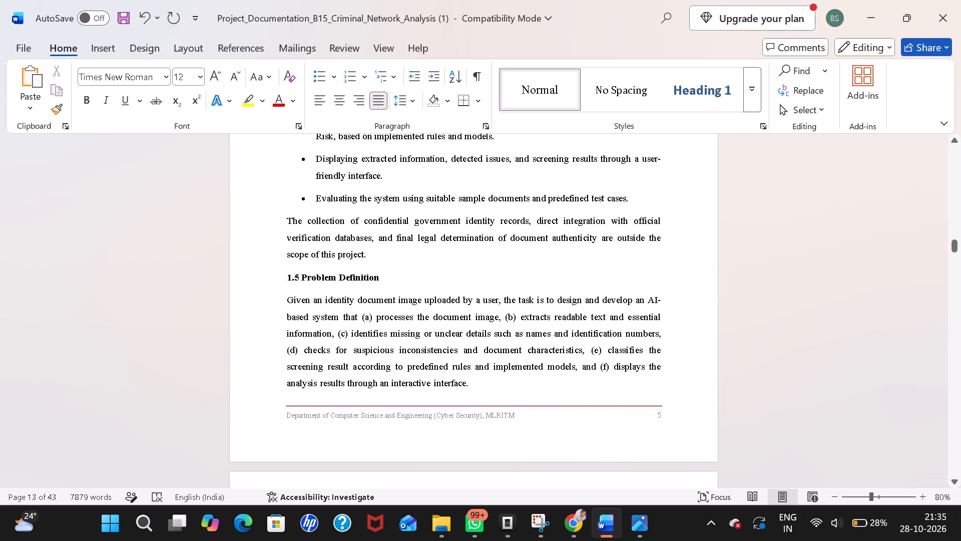
scroll(530, 400, down, 2)
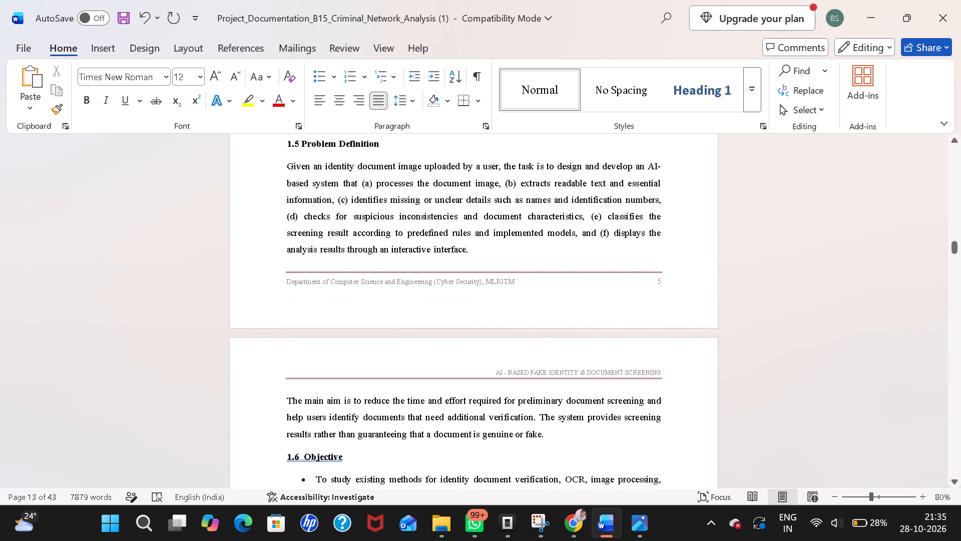
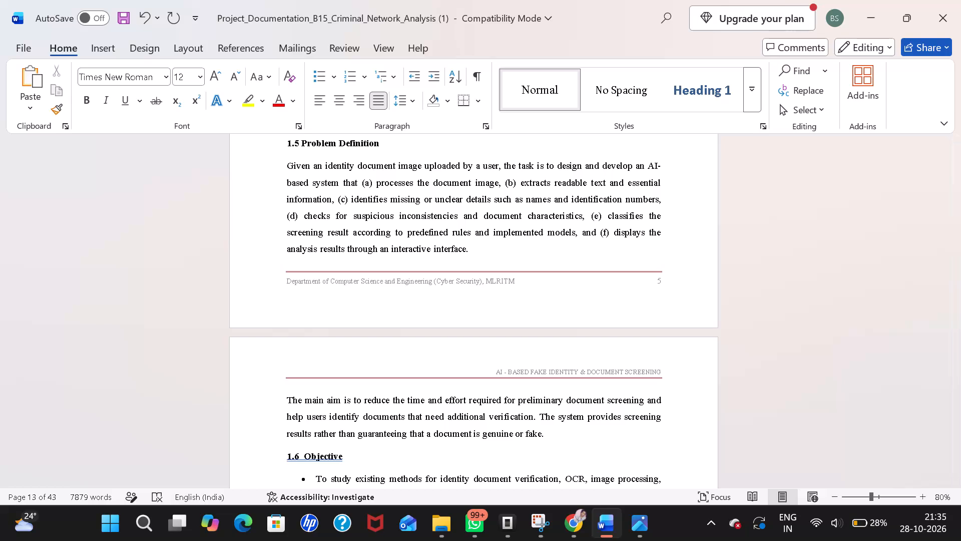
Insert blank lines after the last 1.6 Objective bullet to push the 1.7 Limitations section onto a new page.
scroll(569, 279, down, 4)
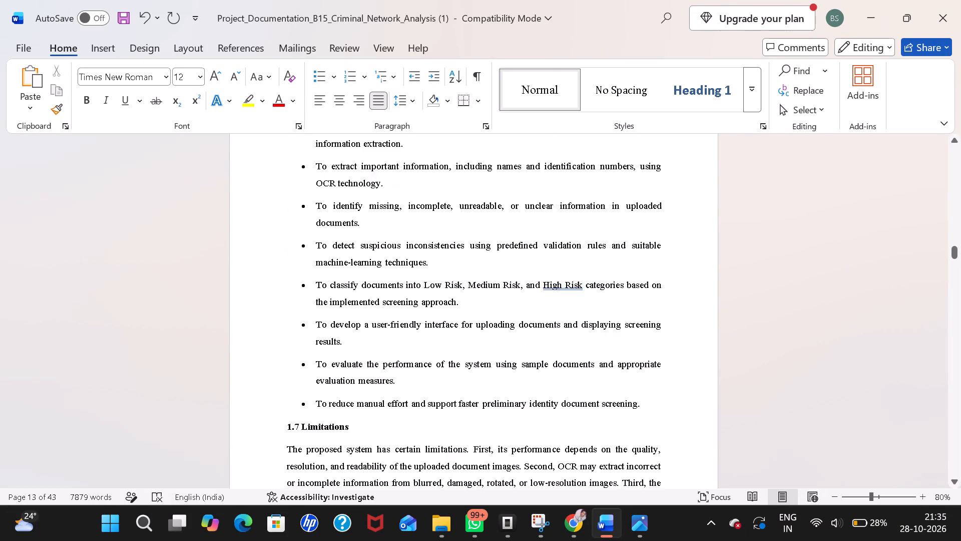
scroll(569, 279, down, 6)
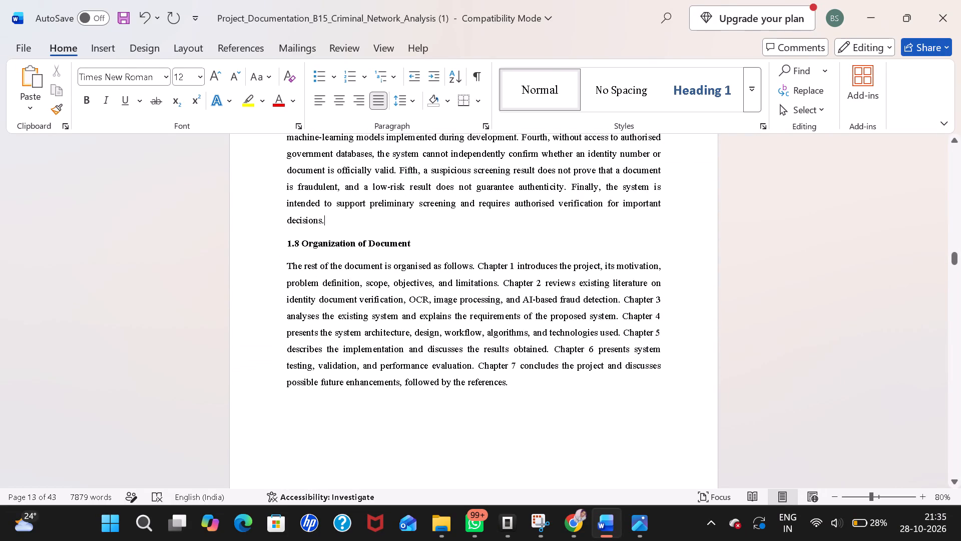
scroll(569, 279, down, 1)
scroll(569, 279, up, 3)
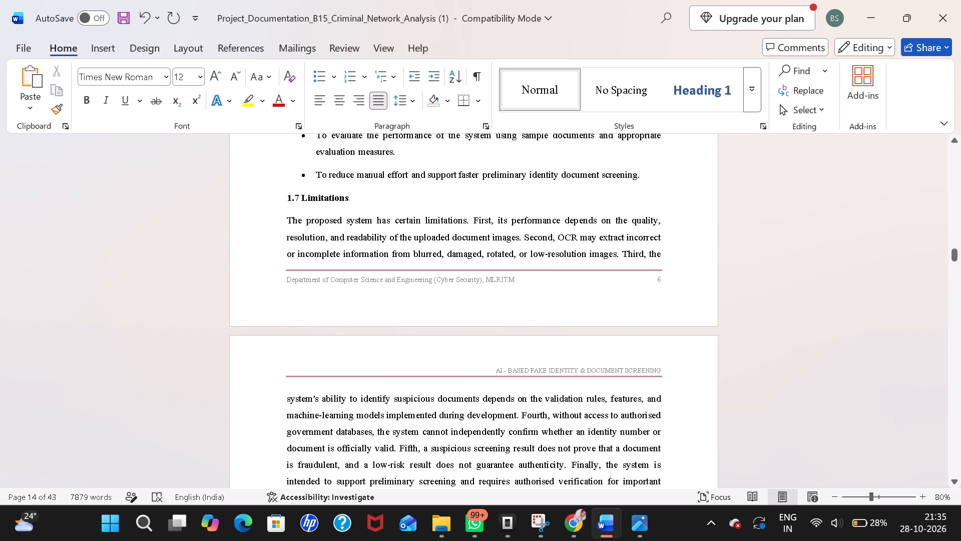
click(658, 172)
key(Return)
key(Return)
key(Return)
key(Return)
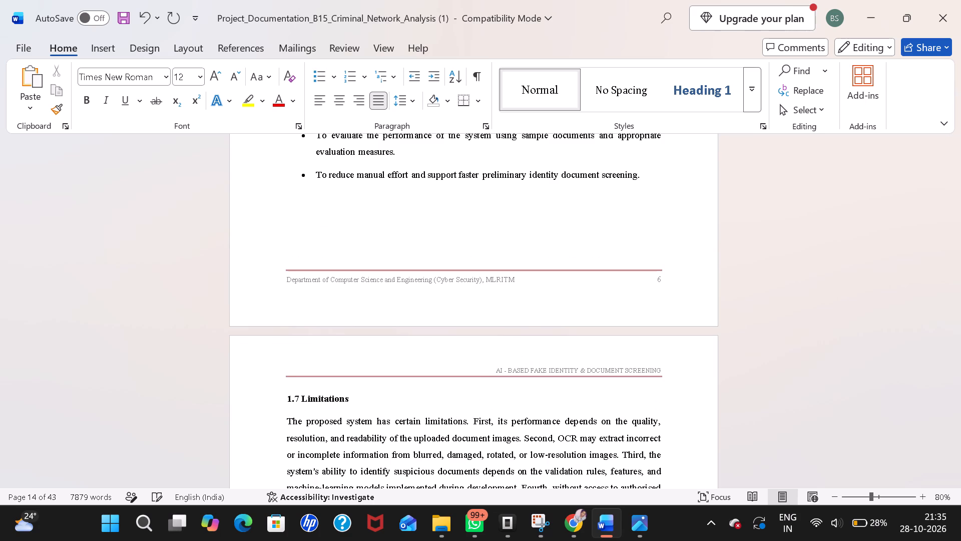
Examine the Chapter 1 page layout from 1.8 Organization of Document back to the Introduction, including several pages side by side.
scroll(658, 172, down, 3)
scroll(658, 172, up, 1)
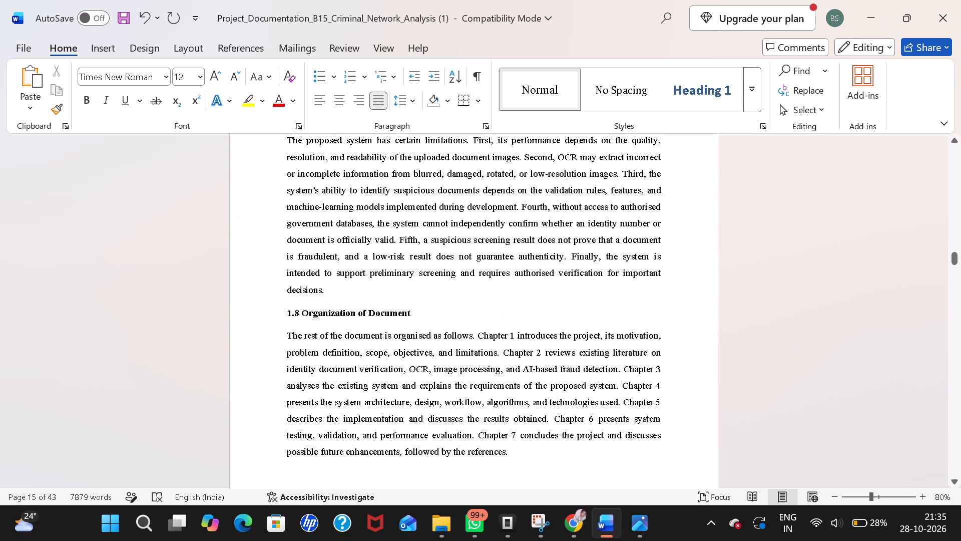
scroll(658, 172, up, 5)
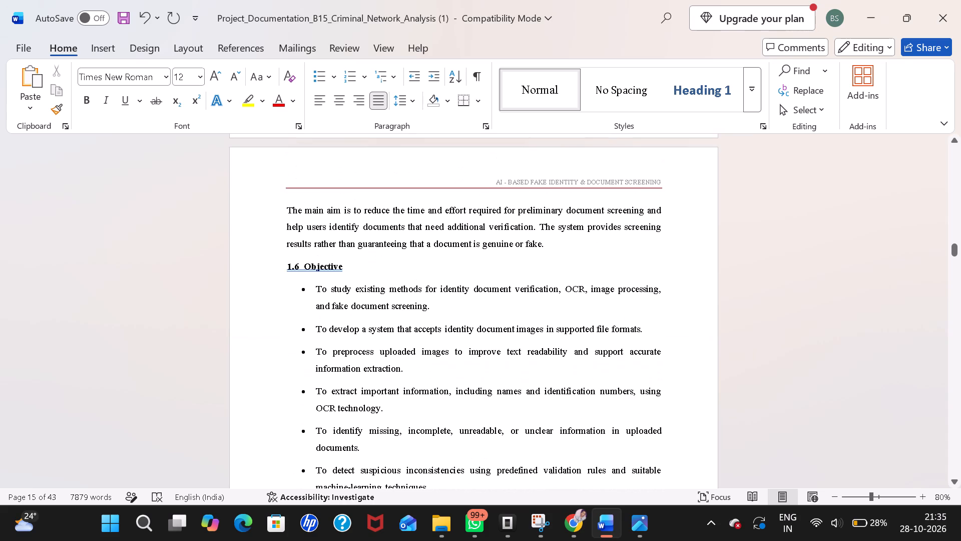
scroll(658, 172, up, 3)
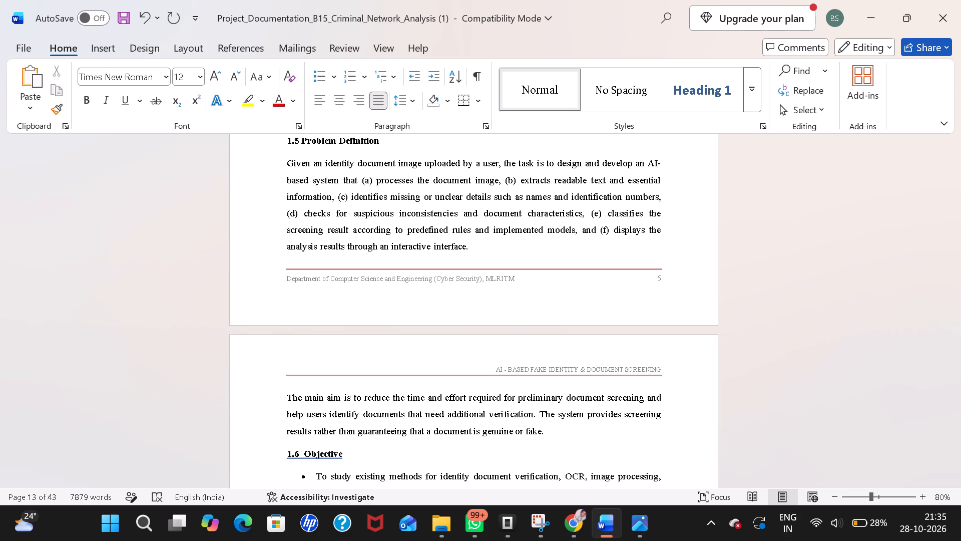
scroll(658, 172, up, 1)
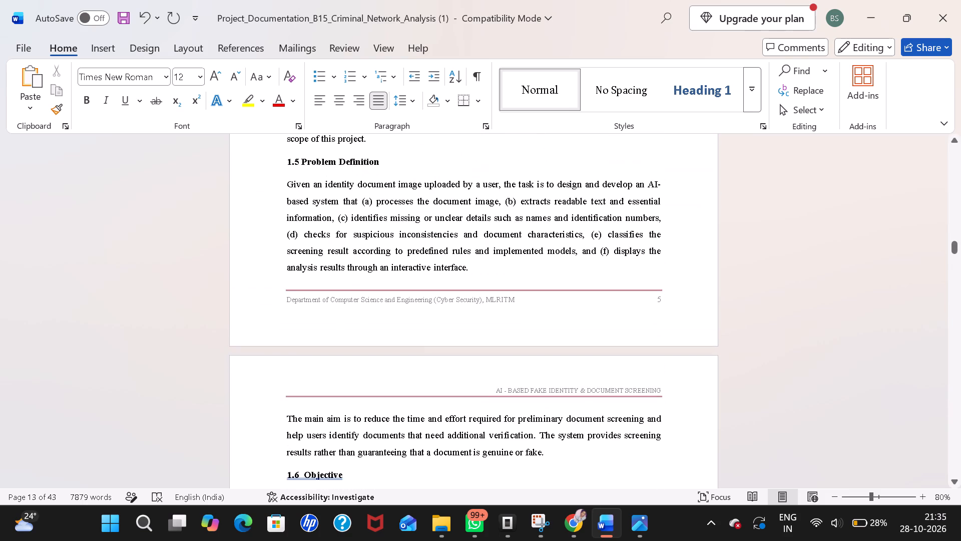
scroll(658, 172, up, 5)
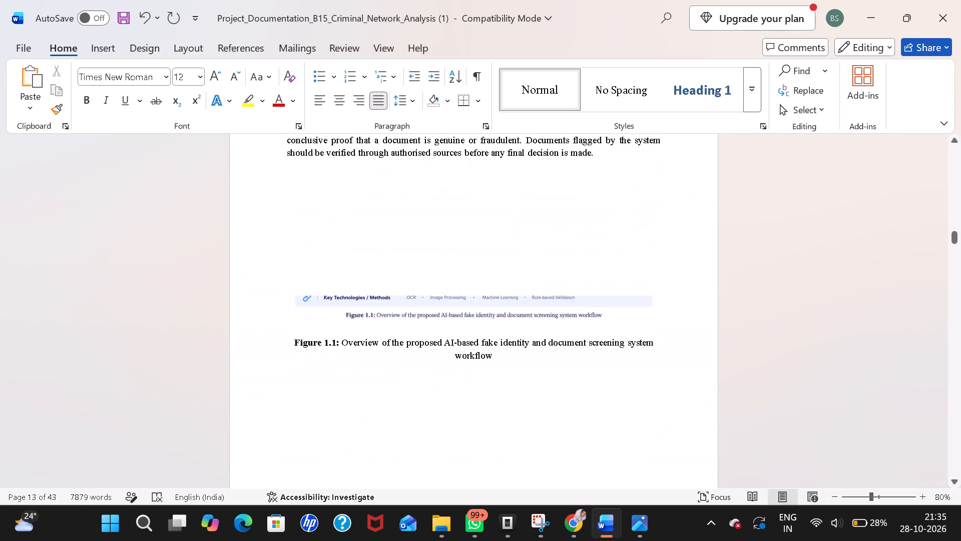
scroll(658, 172, up, 2)
ctrl+scroll(658, 172, down, 2)
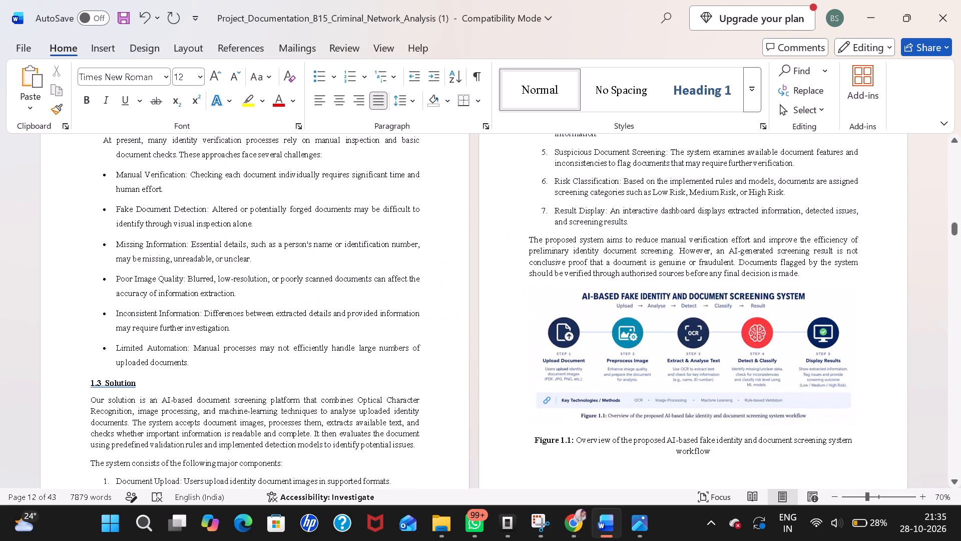
ctrl+scroll(658, 172, down, 2)
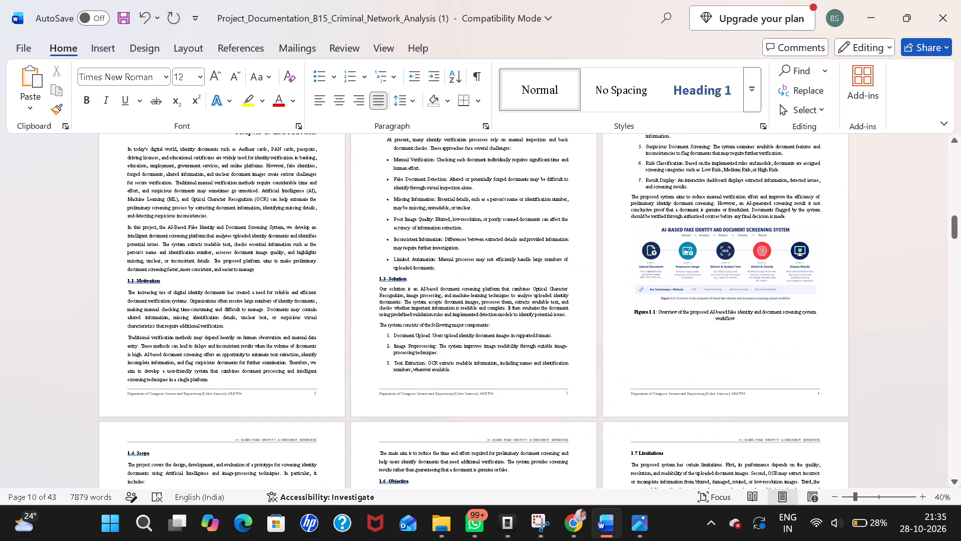
scroll(211, 286, up, 3)
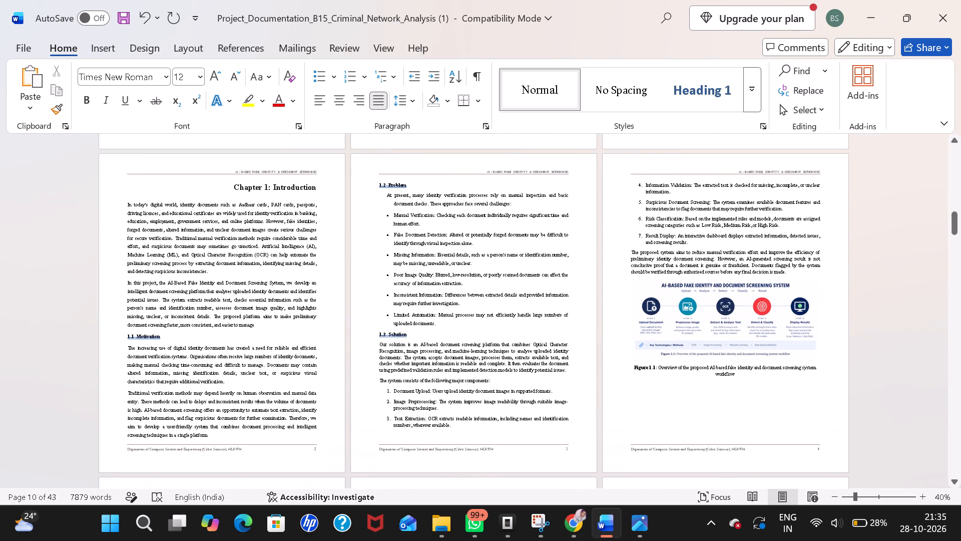
scroll(211, 286, up, 1)
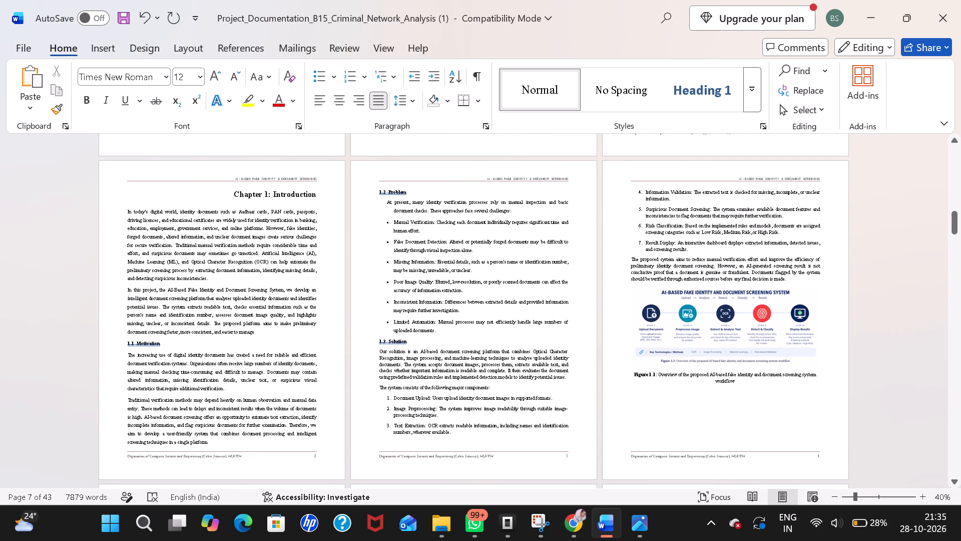
scroll(513, 353, down, 1)
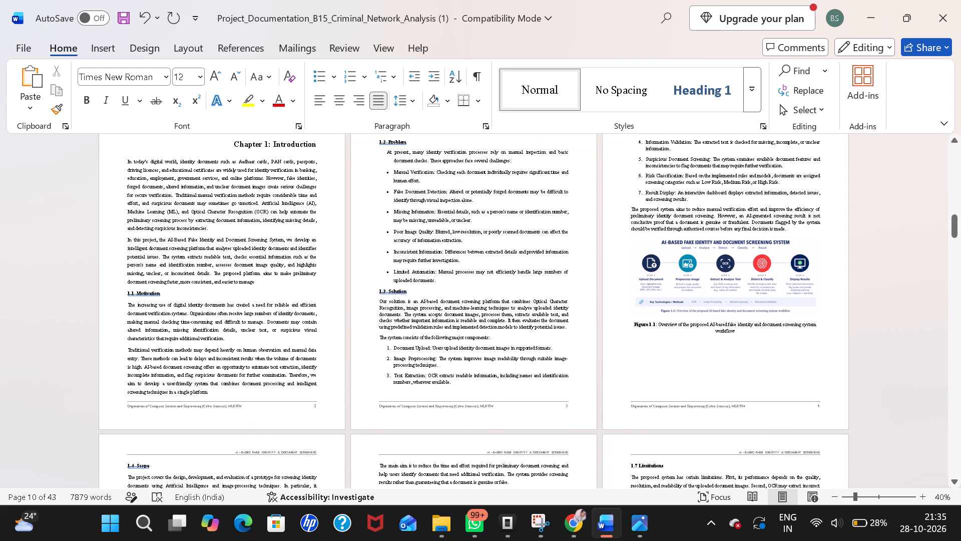
ctrl+scroll(680, 362, up, 4)
Review the text and formatting from the abstract through all Chapter 1 sections, including Figure 1.1 and the page breaks.
scroll(680, 362, down, 1)
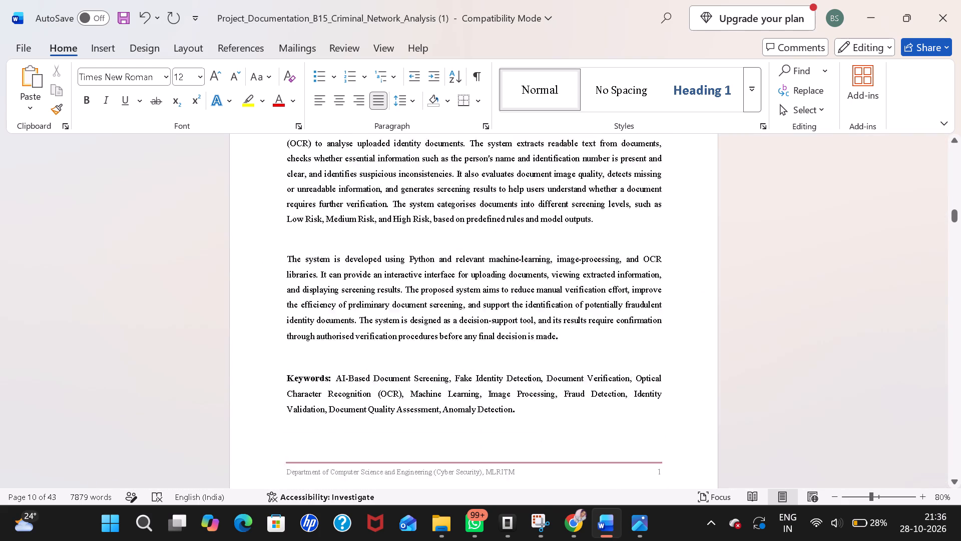
scroll(680, 362, down, 4)
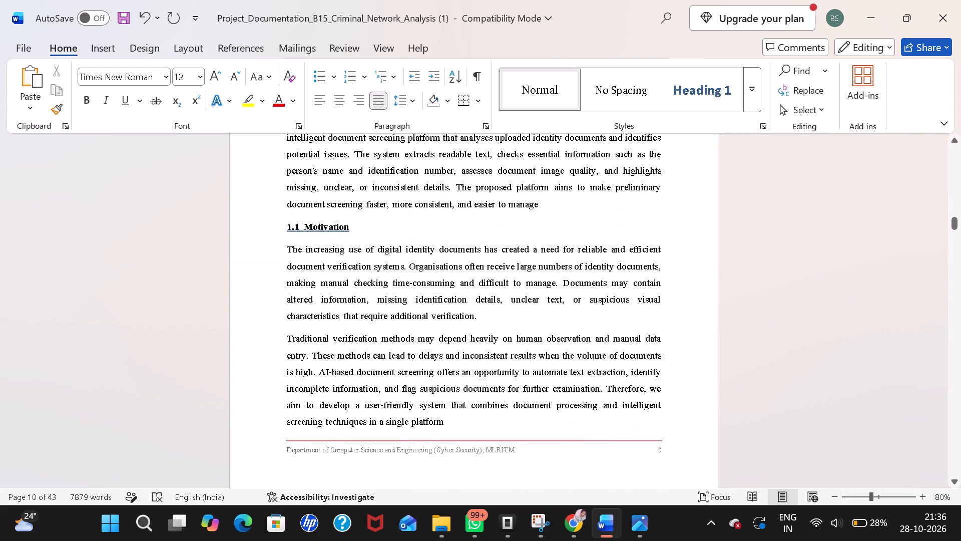
scroll(680, 362, down, 1)
scroll(680, 362, right, 2)
scroll(680, 362, down, 3)
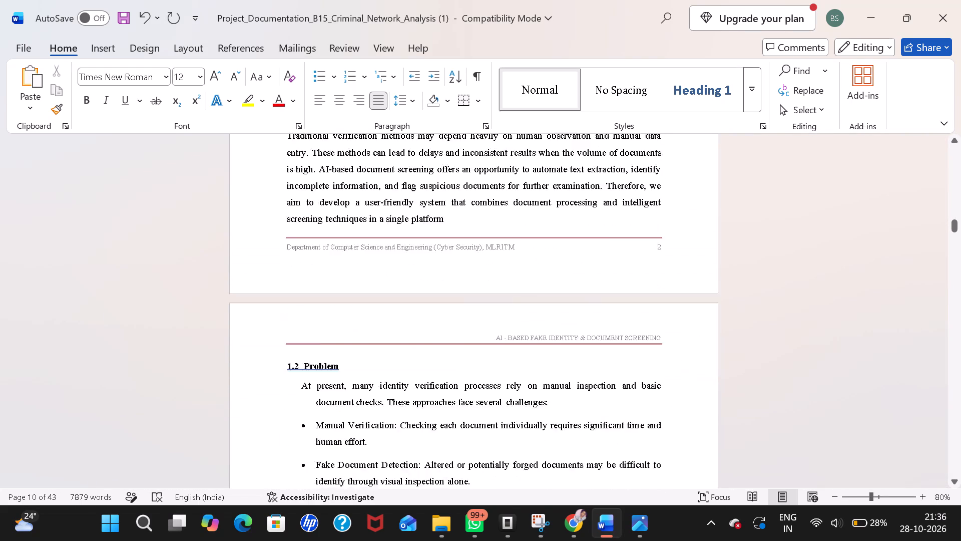
scroll(680, 362, down, 6)
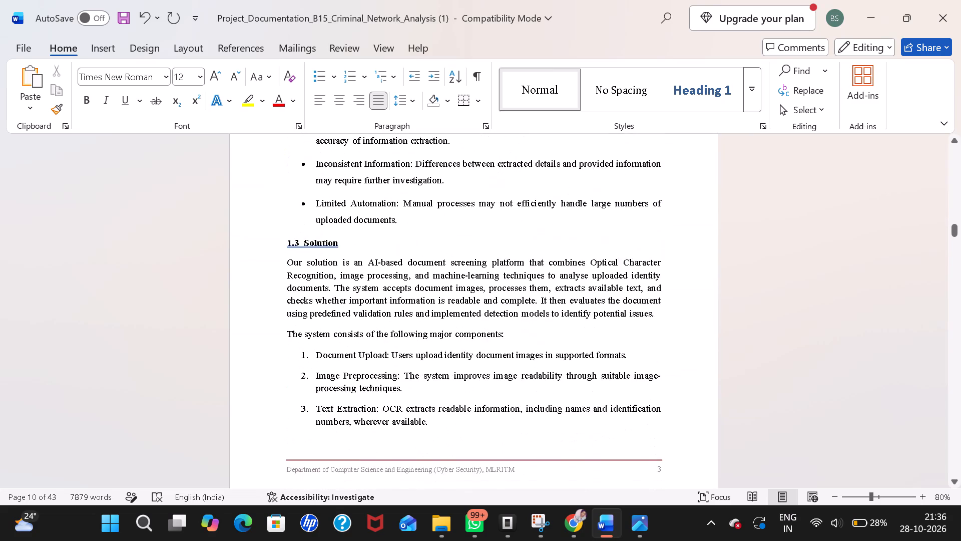
scroll(680, 362, down, 5)
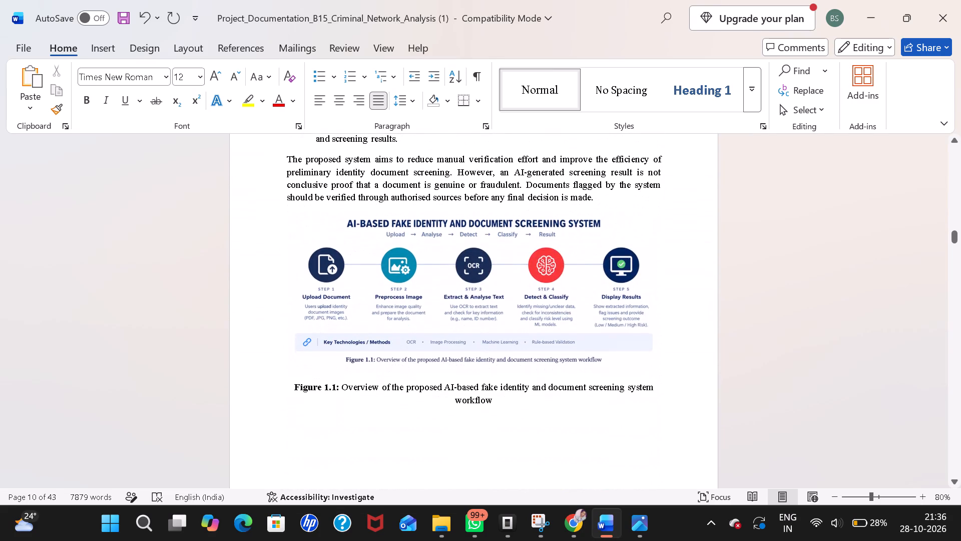
scroll(680, 362, down, 1)
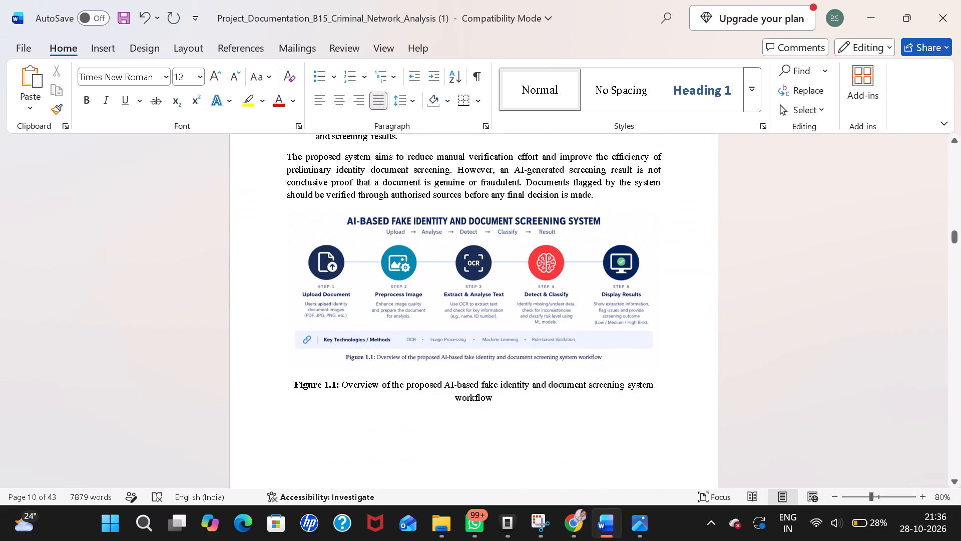
scroll(680, 362, up, 6)
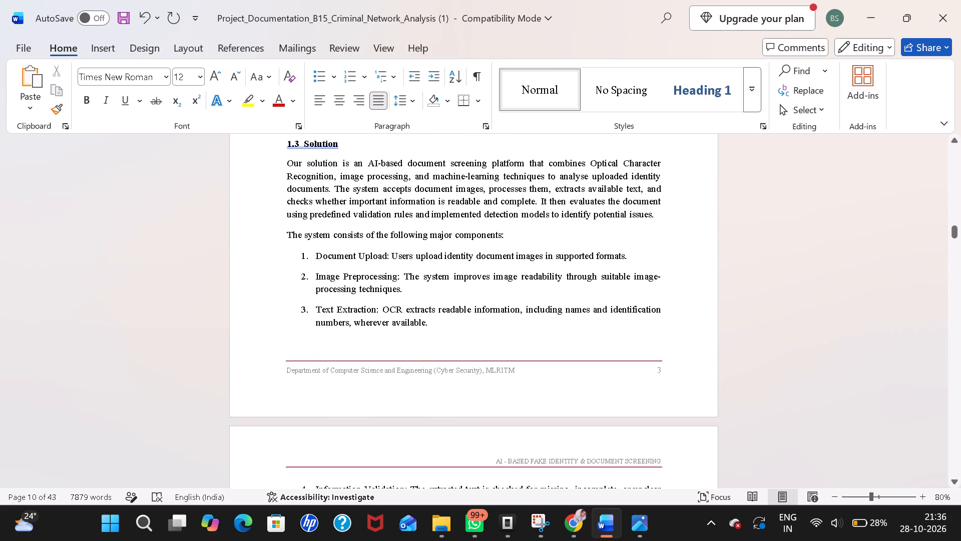
scroll(680, 362, up, 1)
scroll(551, 381, down, 3)
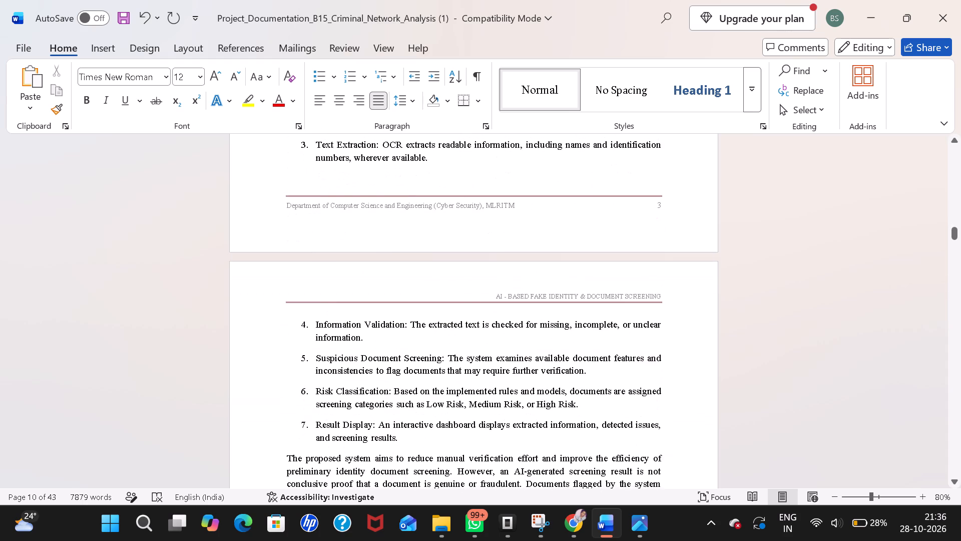
scroll(551, 381, down, 3)
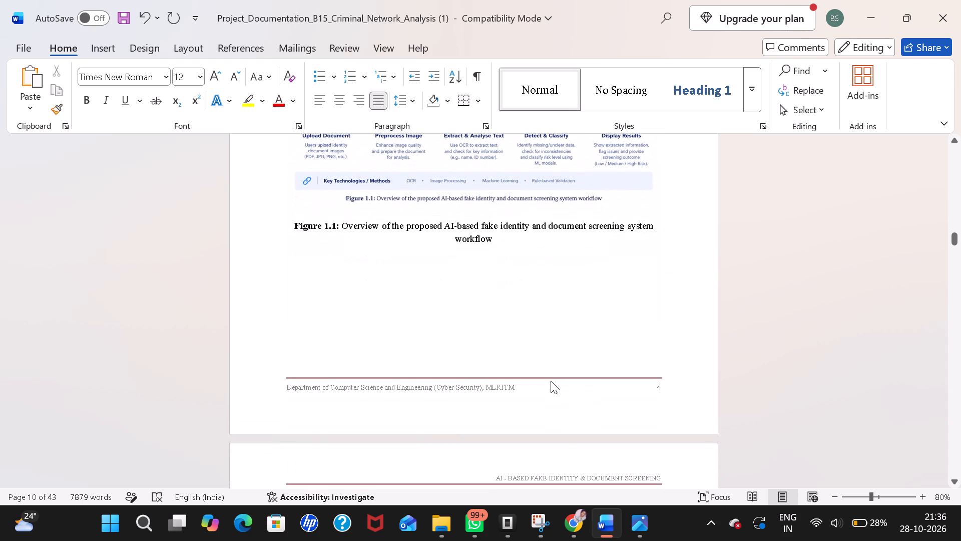
scroll(551, 381, down, 3)
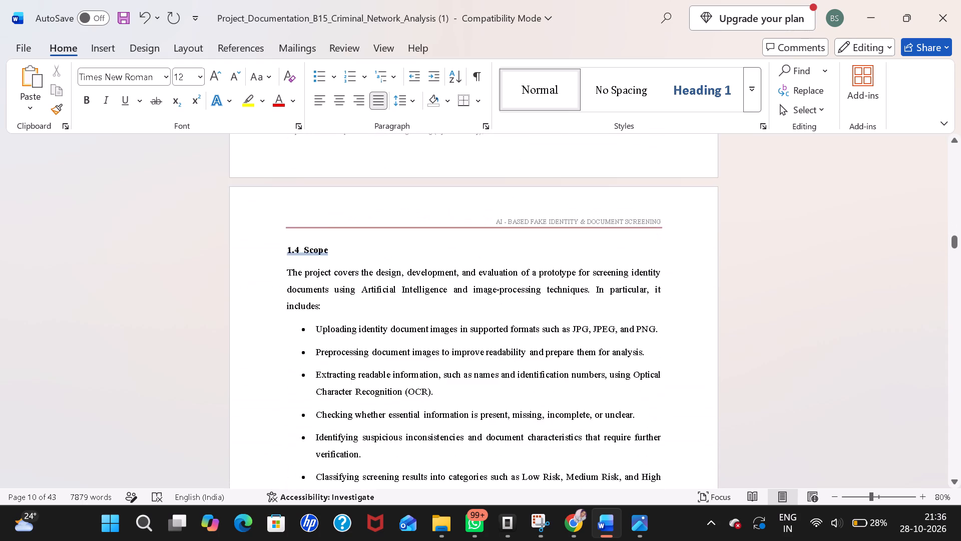
scroll(551, 381, down, 4)
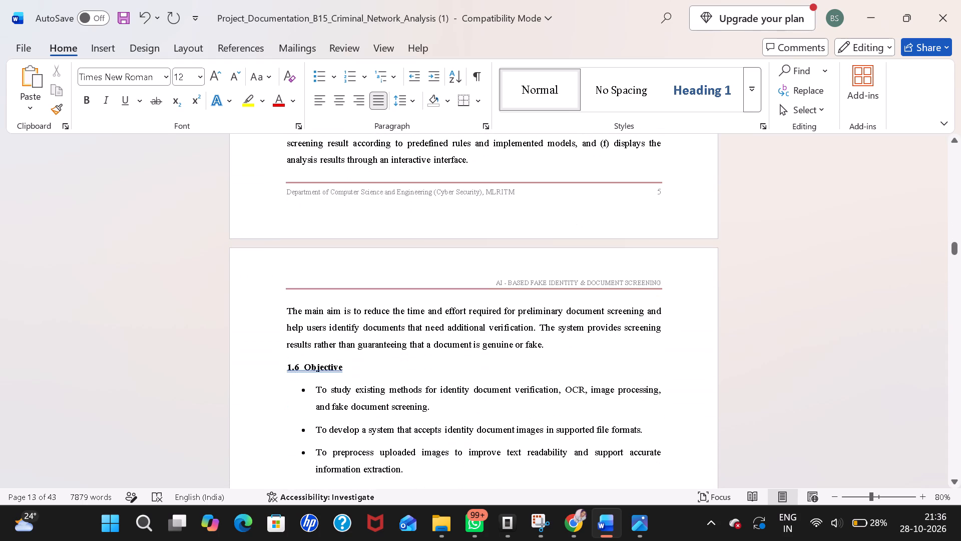
scroll(551, 381, down, 4)
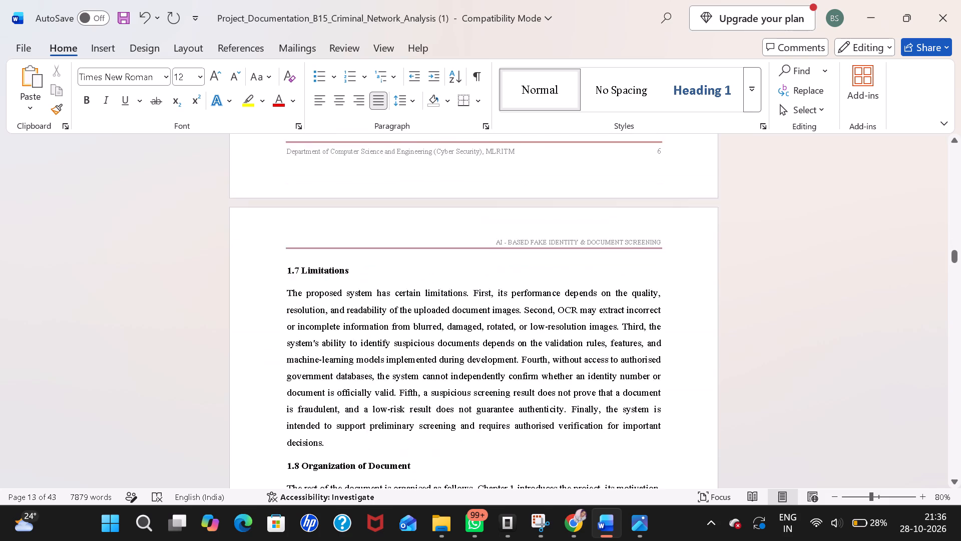
scroll(551, 381, down, 1)
scroll(551, 381, right, 1)
scroll(551, 381, down, 1)
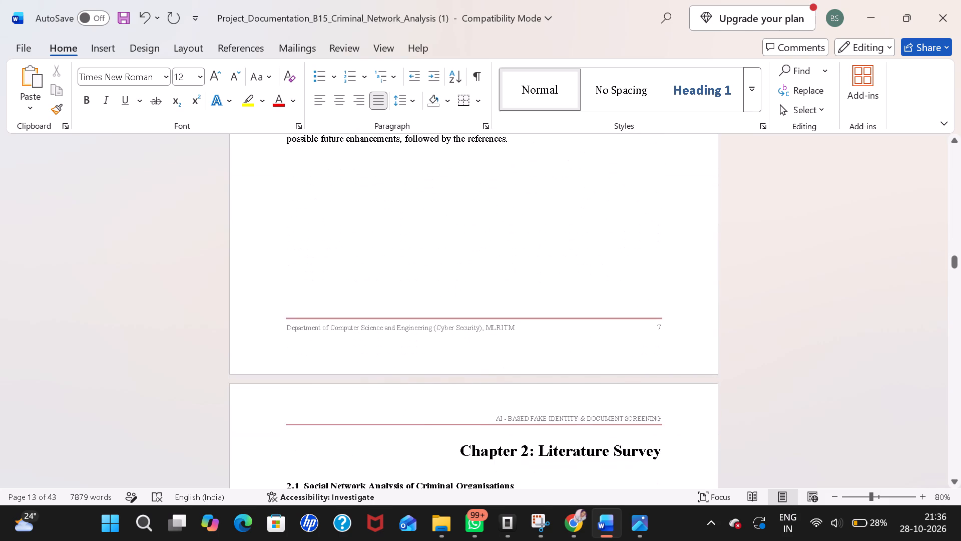
scroll(551, 381, down, 3)
ctrl+scroll(551, 381, down, 1)
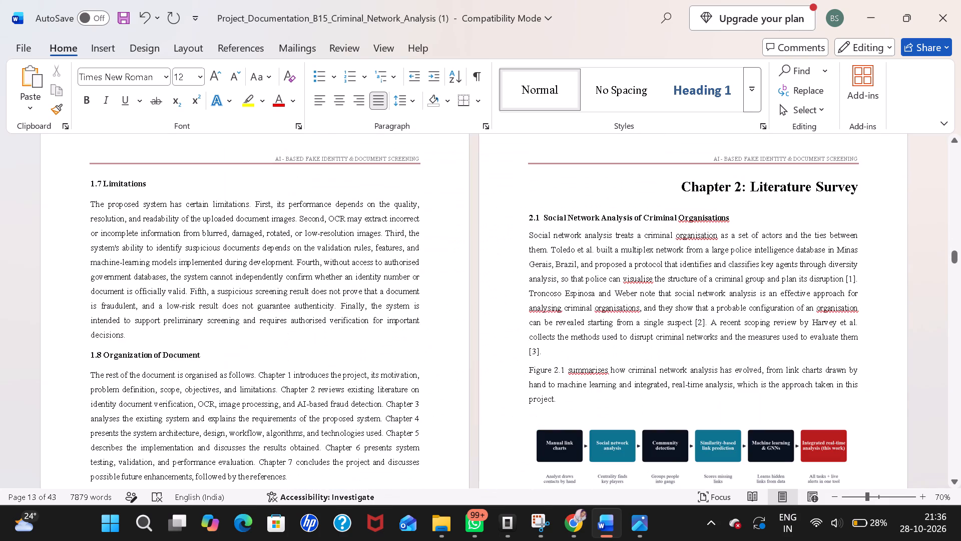
scroll(551, 381, up, 5)
scroll(551, 381, down, 1)
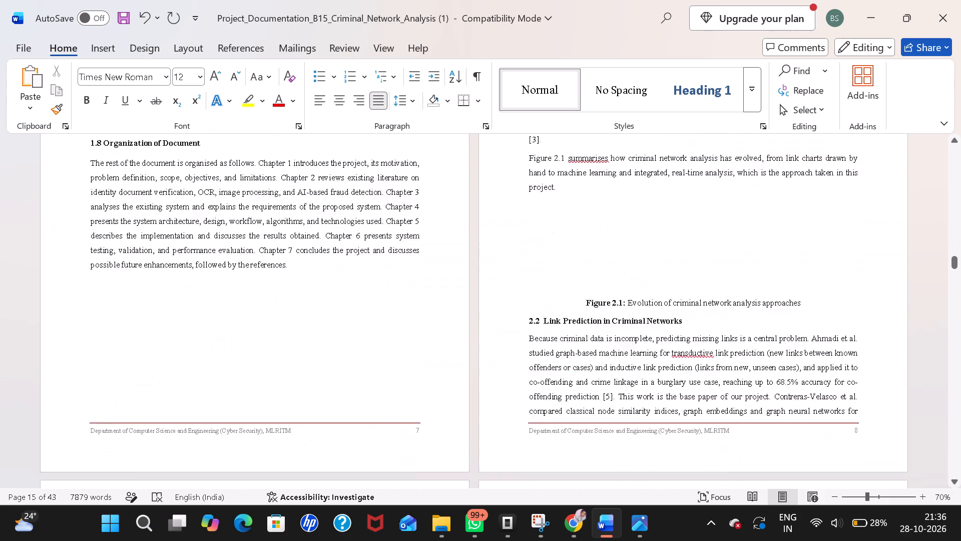
scroll(551, 381, down, 1)
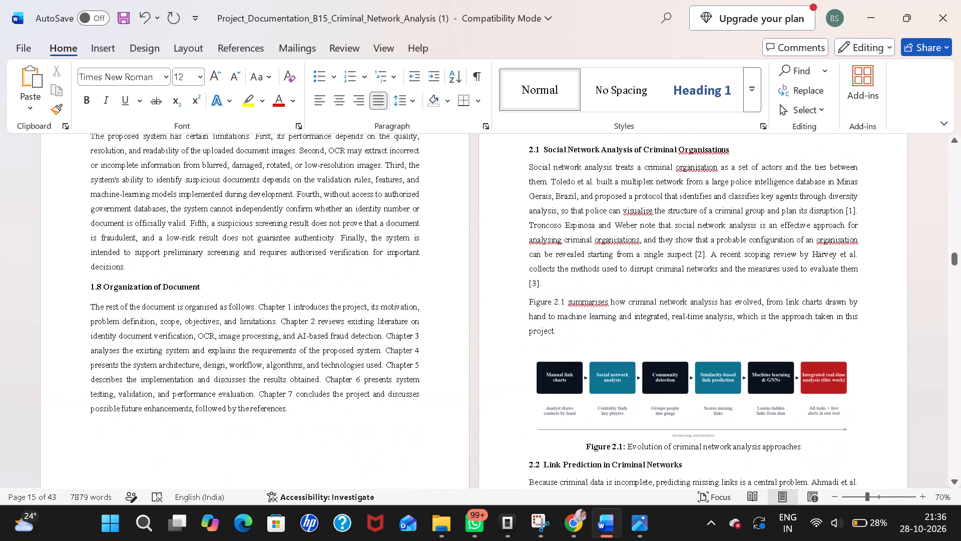
ctrl+scroll(691, 271, down, 2)
scroll(543, 207, down, 1)
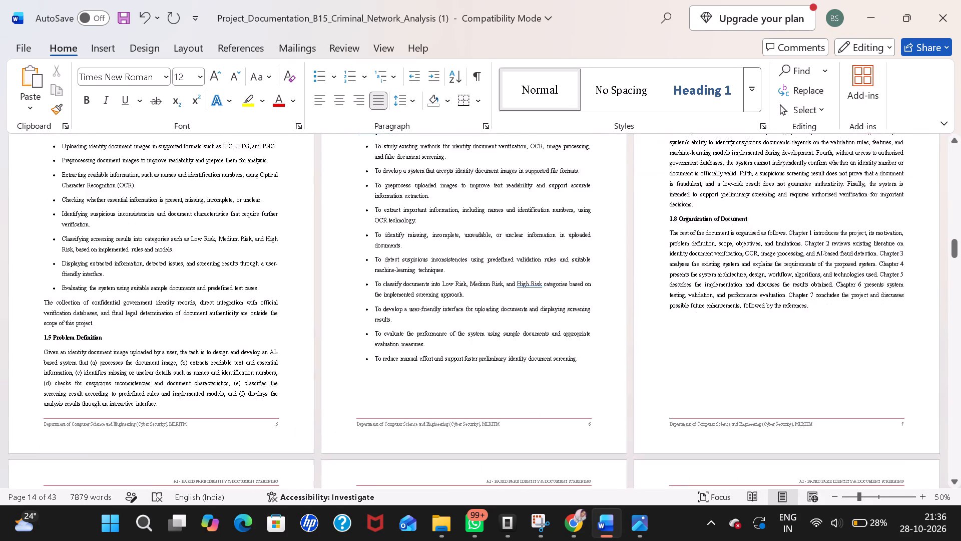
scroll(543, 207, down, 2)
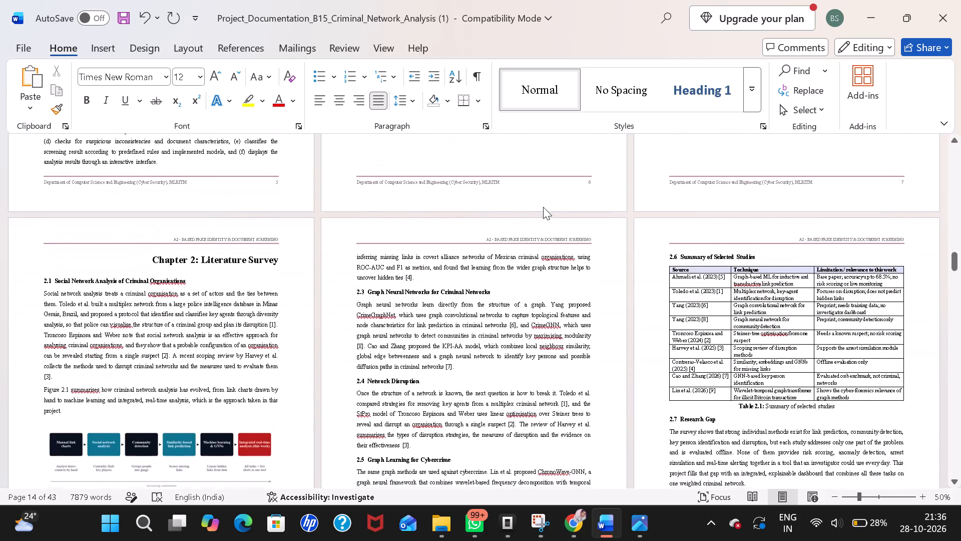
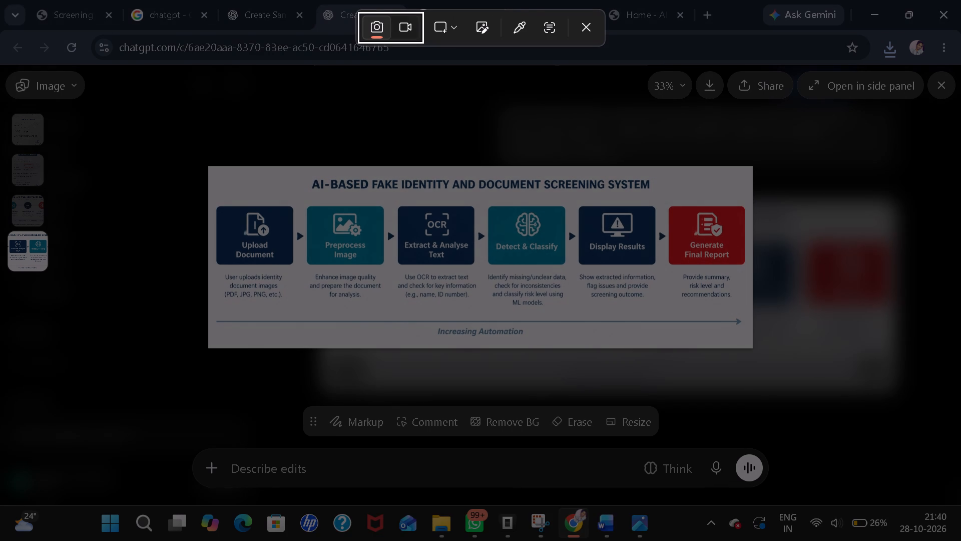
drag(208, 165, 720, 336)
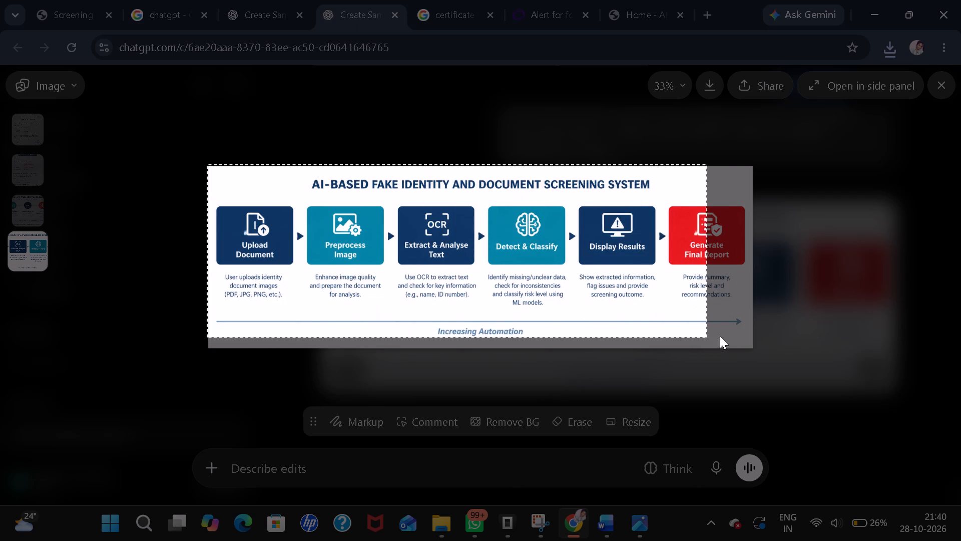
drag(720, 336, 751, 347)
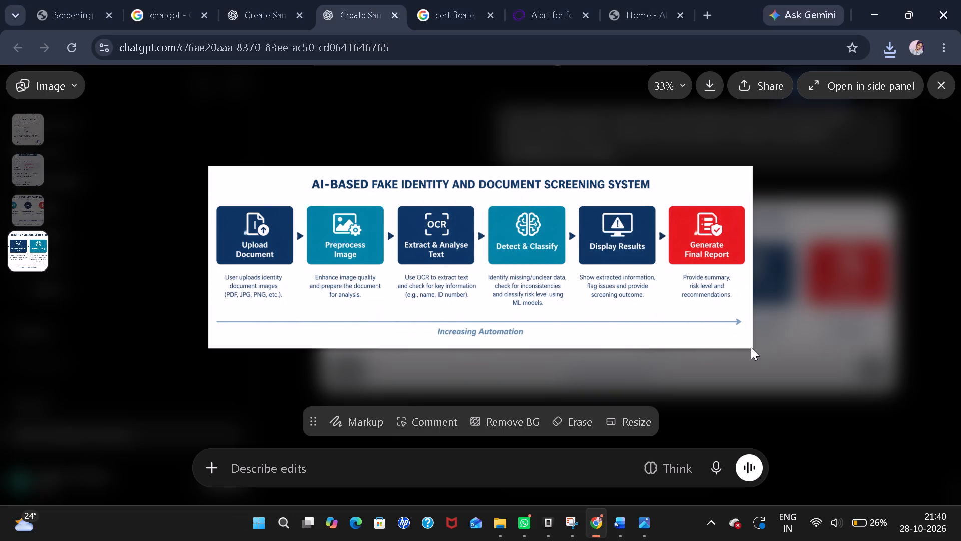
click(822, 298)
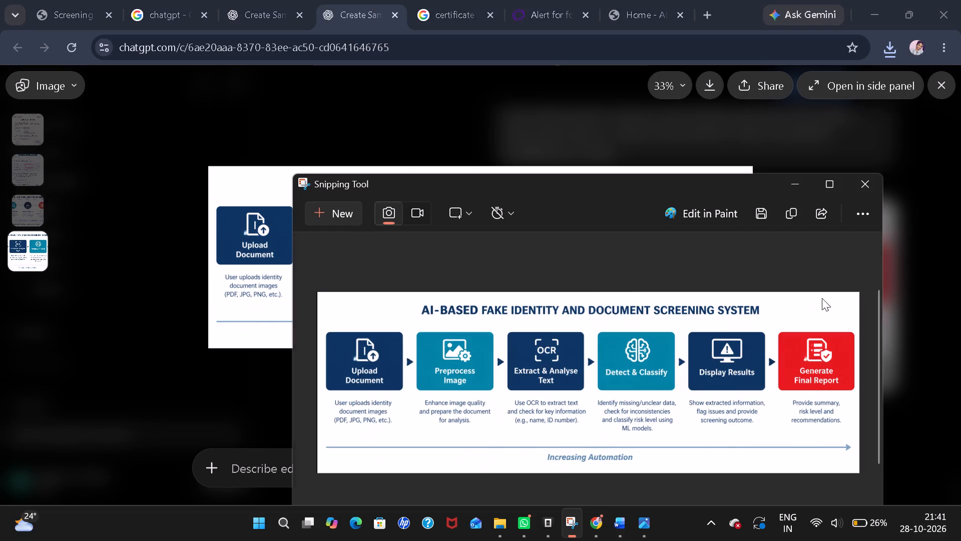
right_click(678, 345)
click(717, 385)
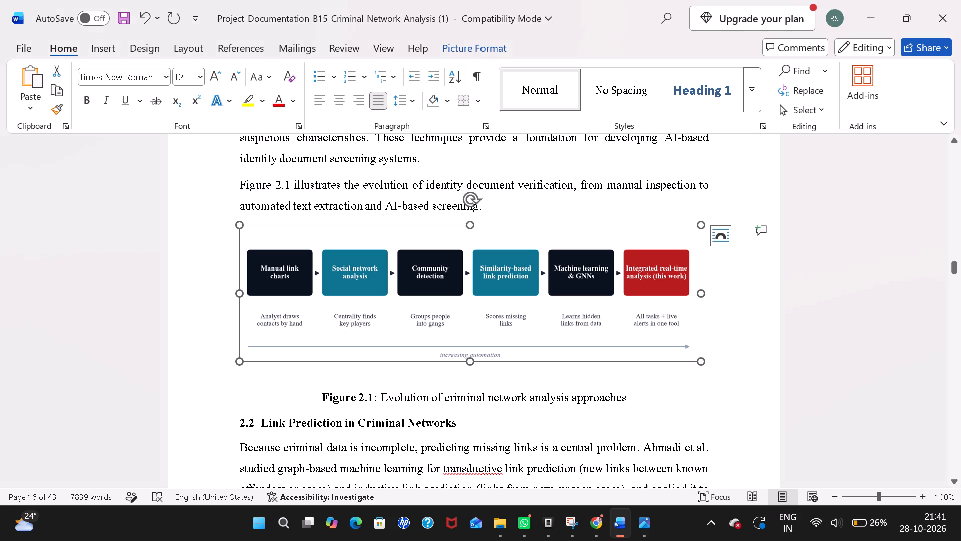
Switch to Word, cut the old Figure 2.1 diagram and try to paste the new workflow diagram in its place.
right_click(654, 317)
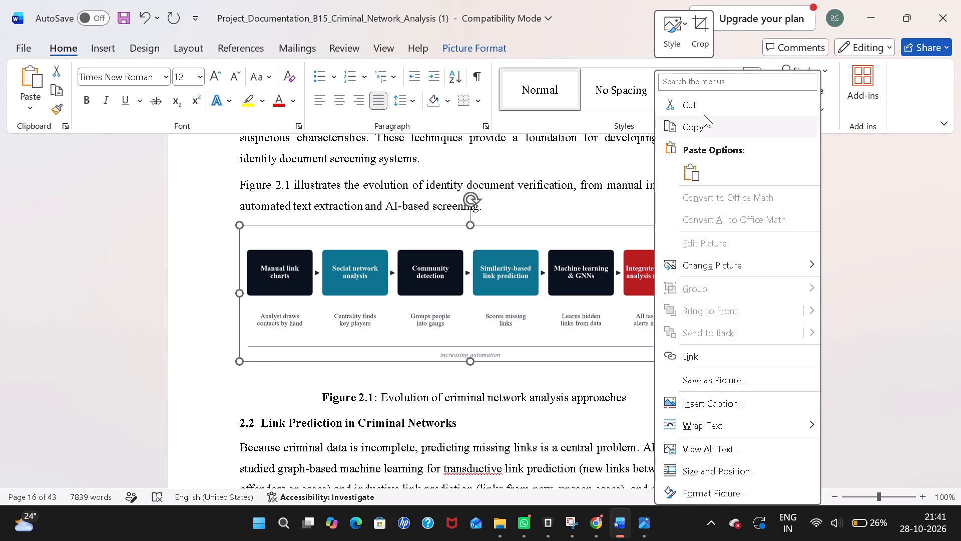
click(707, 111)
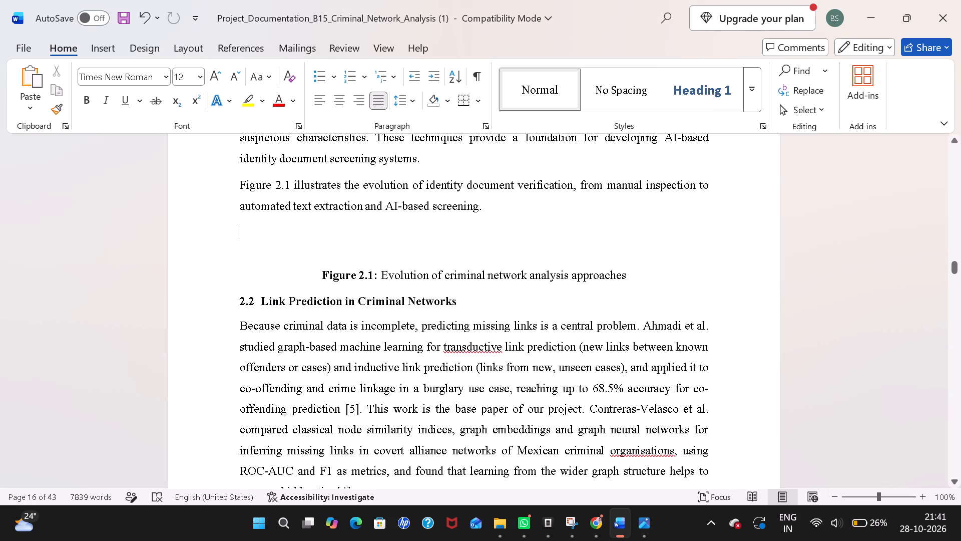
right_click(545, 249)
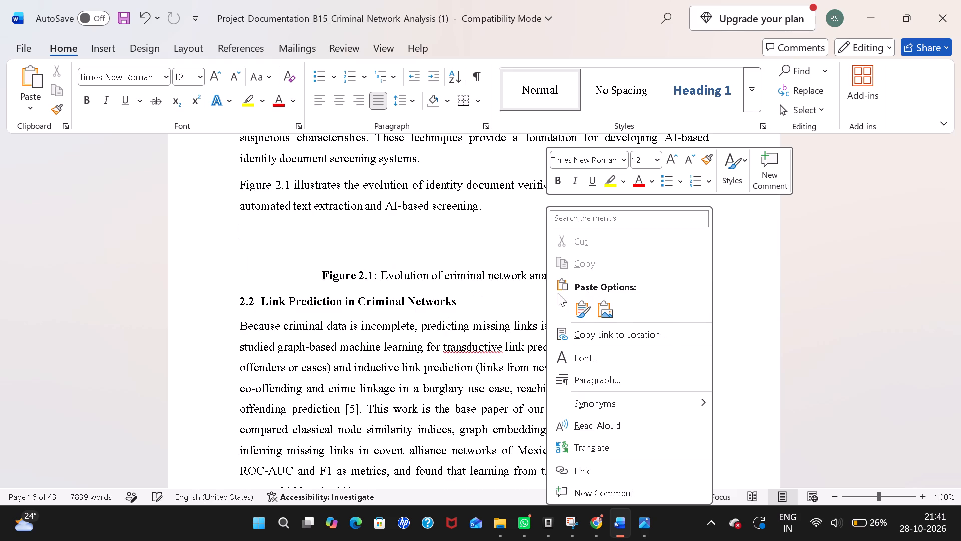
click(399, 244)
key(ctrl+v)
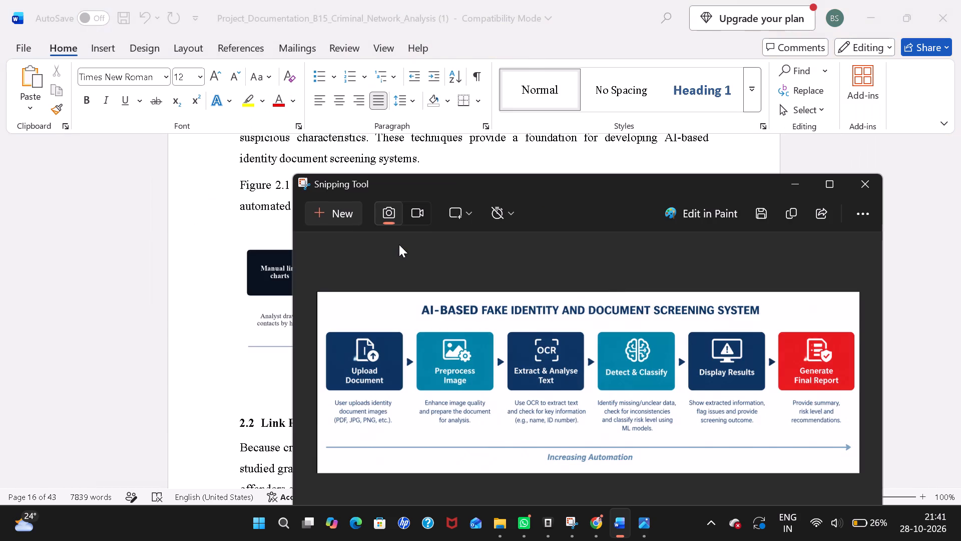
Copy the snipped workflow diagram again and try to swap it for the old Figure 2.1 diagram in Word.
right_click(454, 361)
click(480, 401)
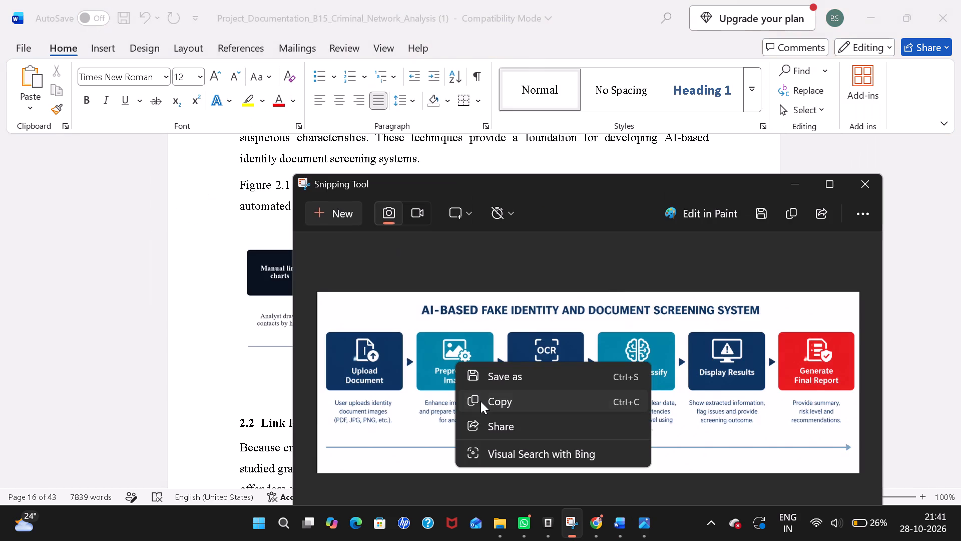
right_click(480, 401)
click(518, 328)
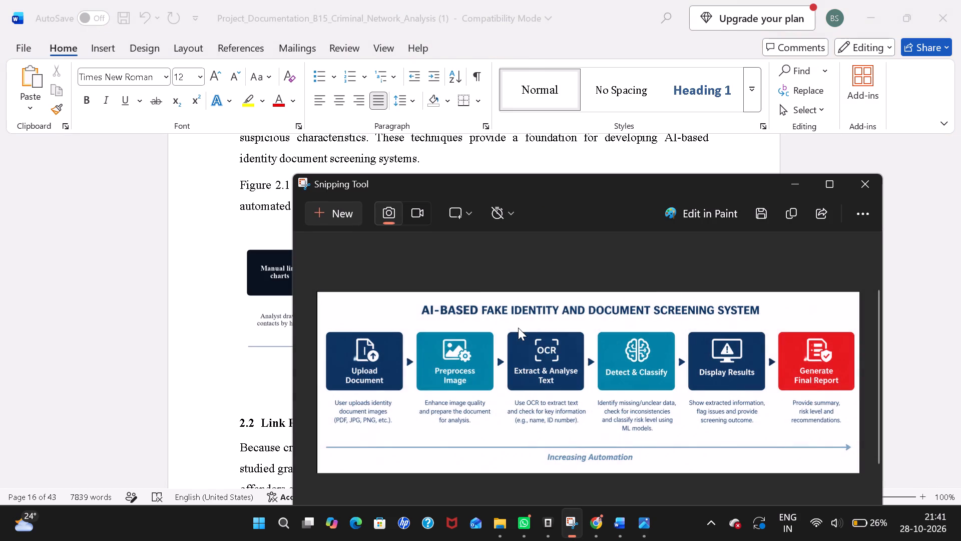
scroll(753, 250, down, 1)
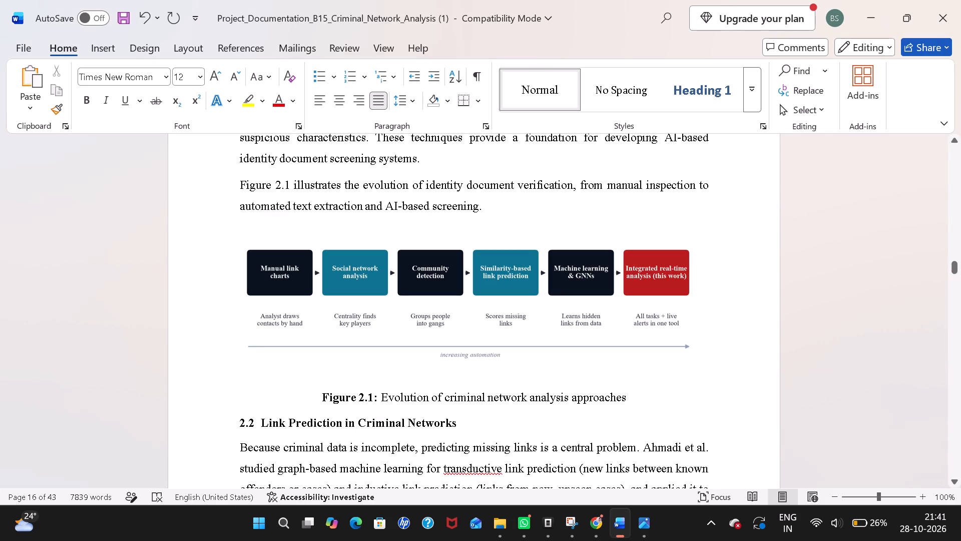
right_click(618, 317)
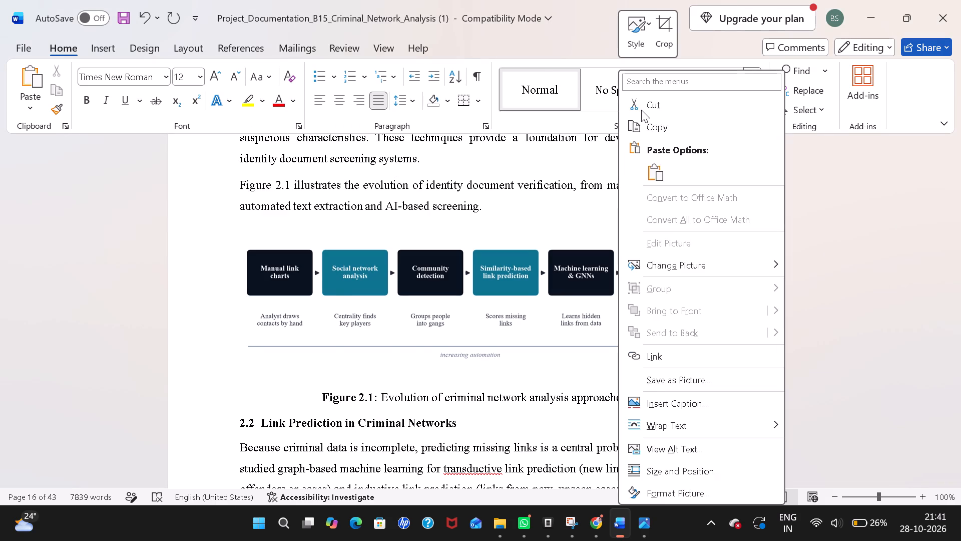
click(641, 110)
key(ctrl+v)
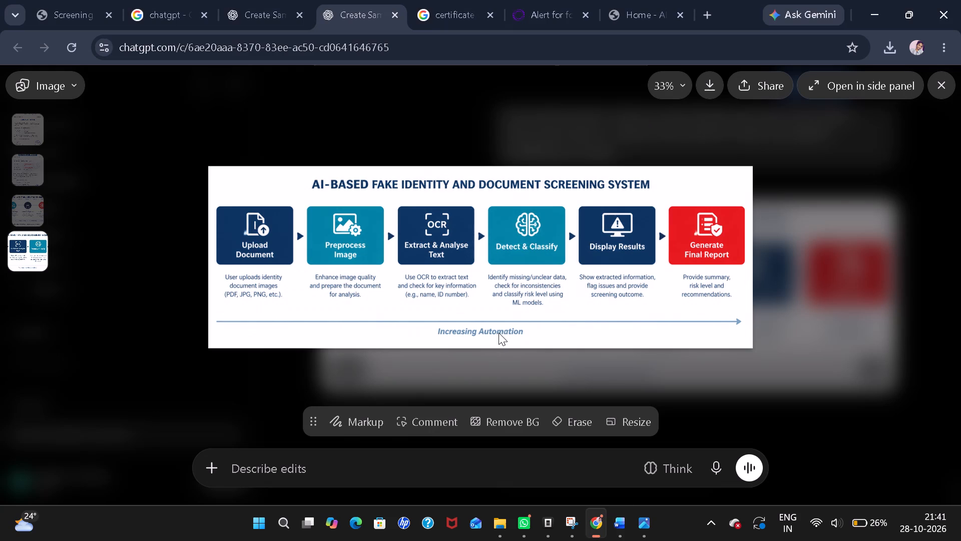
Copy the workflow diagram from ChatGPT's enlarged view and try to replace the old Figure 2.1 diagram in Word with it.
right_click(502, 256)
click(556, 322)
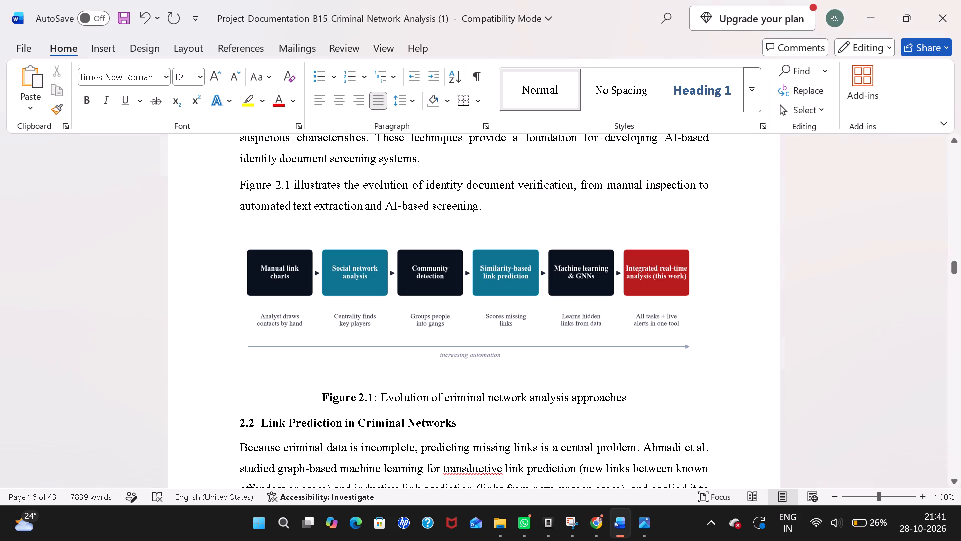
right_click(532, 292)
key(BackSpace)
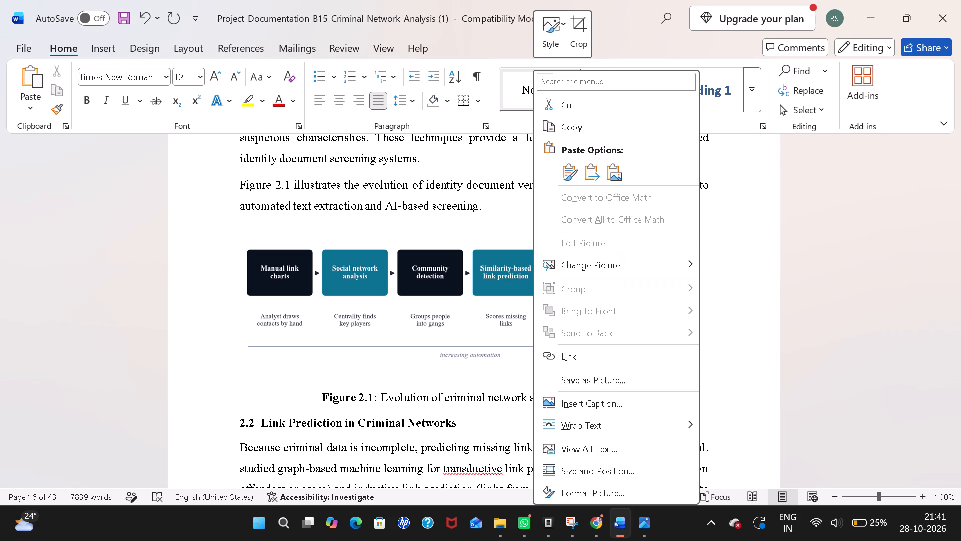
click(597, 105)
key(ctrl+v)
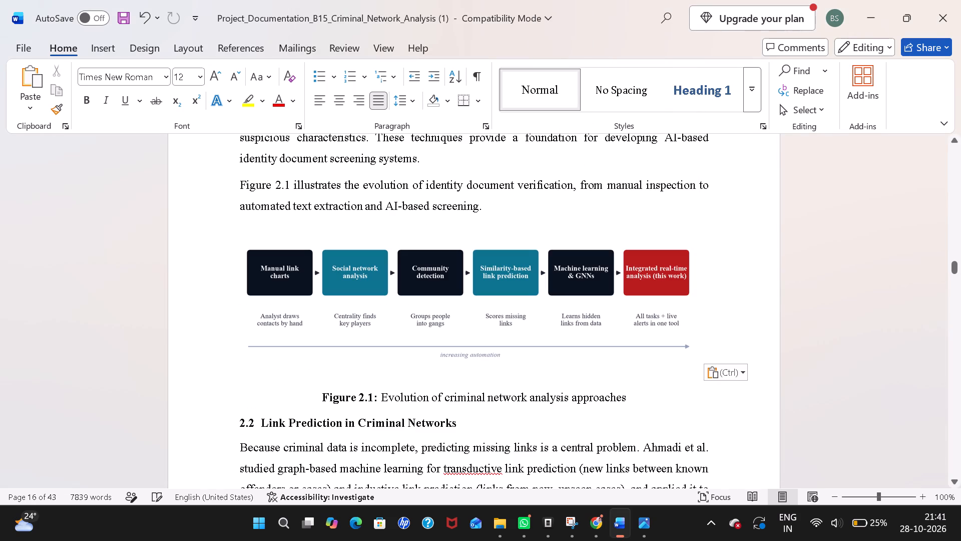
Cut the old Figure 2.1 diagram from Word, download ChatGPT's workflow diagram again and insert it above the Figure 2.1 caption.
click(404, 265)
right_click(404, 265)
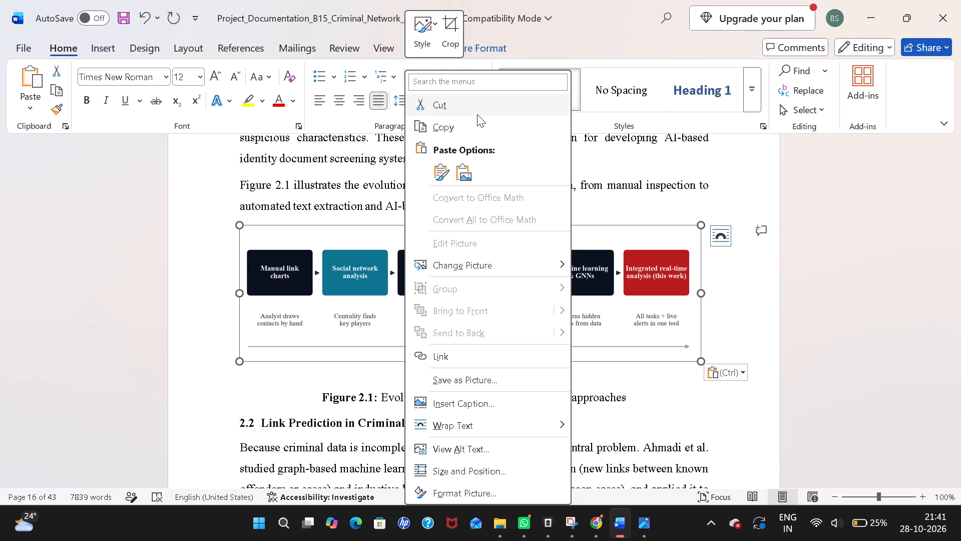
click(477, 110)
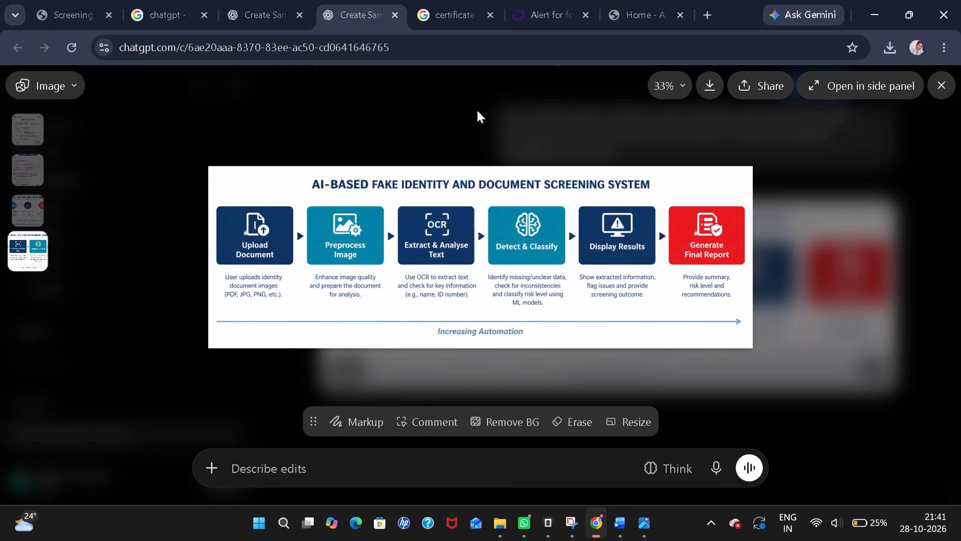
click(708, 80)
click(730, 94)
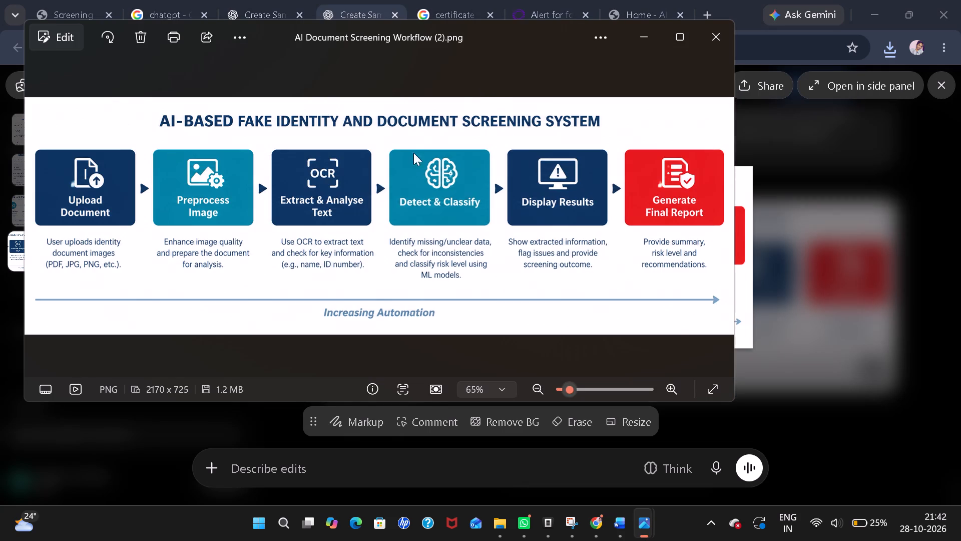
Copy the downloaded workflow diagram from Photos, paste it above the Figure 2.1 caption in Word and remove the extra blank line below it.
right_click(405, 182)
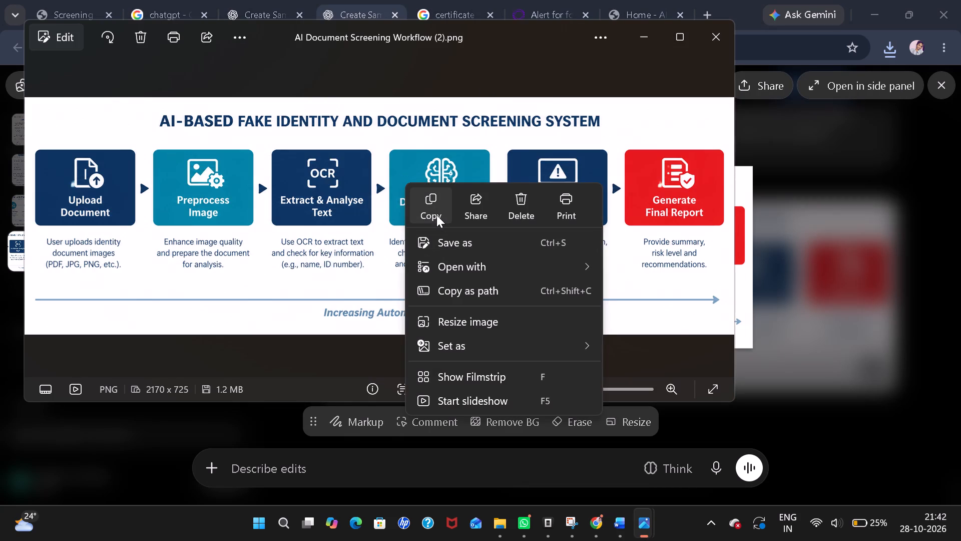
click(436, 215)
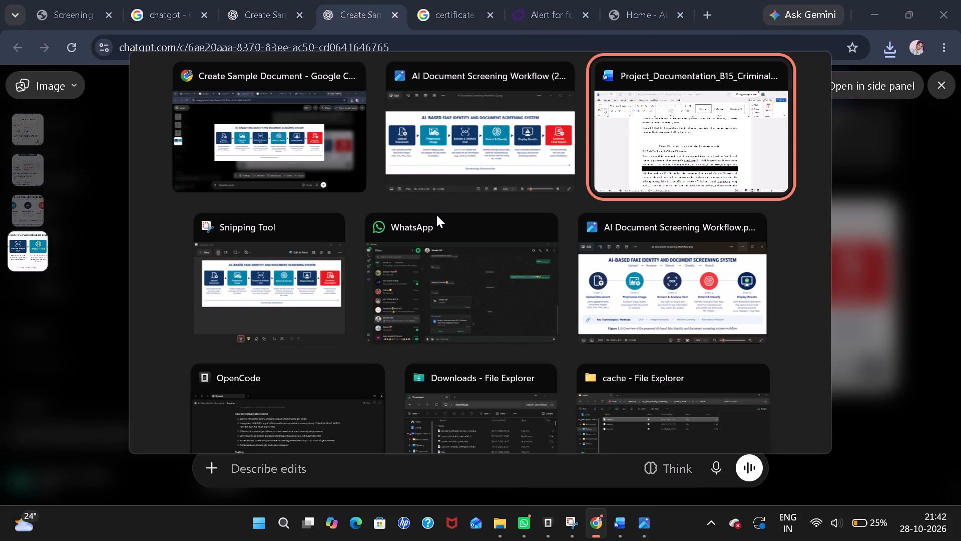
key(ctrl+v)
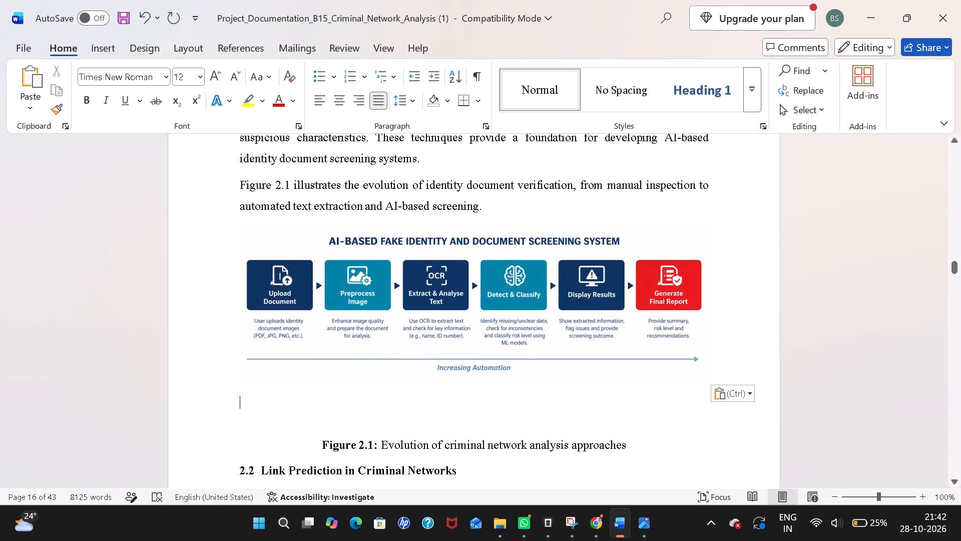
key(BackSpace)
key(BackSpace)
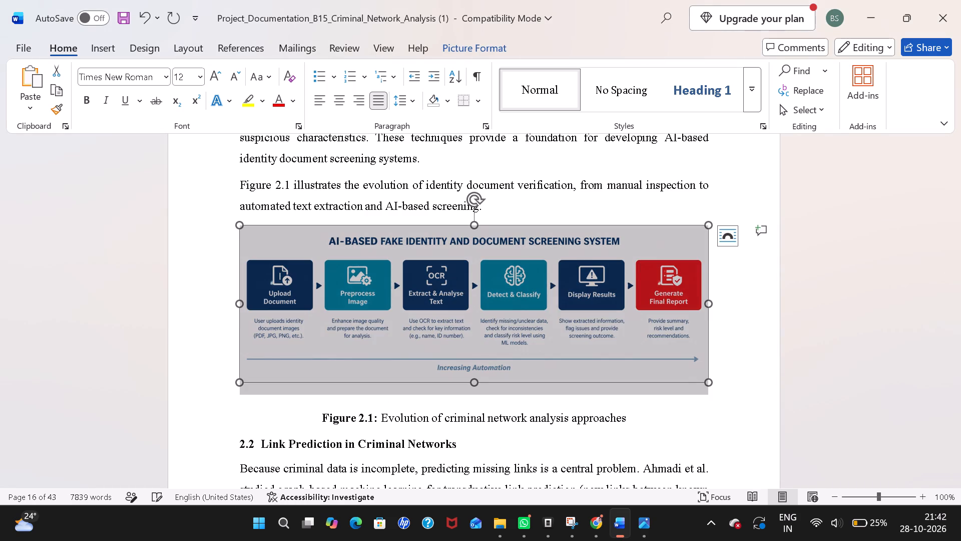
click(464, 418)
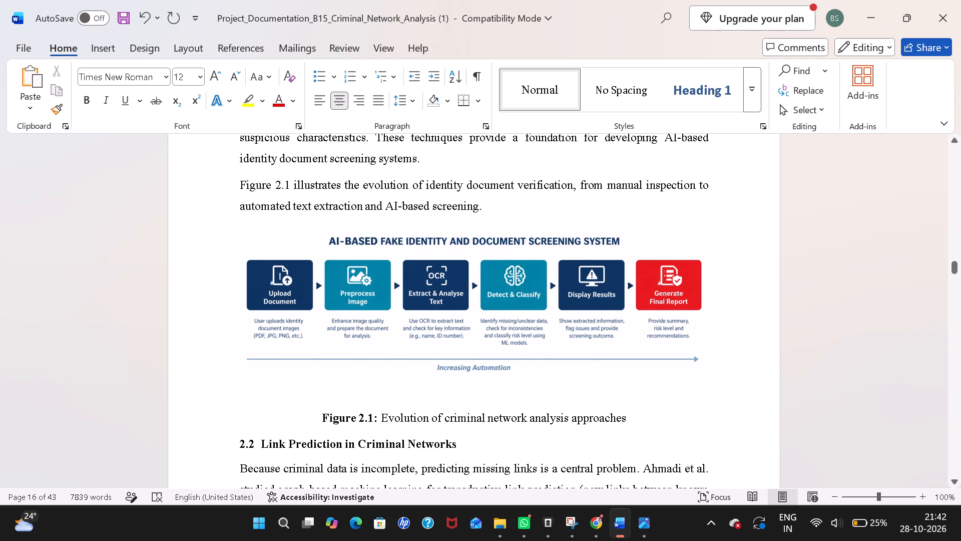
Replace "criminal network analysis approaches" in the Figure 2.1 caption with "identity document verification" copied from the sentence introducing the figure.
drag(423, 180, 428, 181)
drag(428, 181, 497, 186)
click(497, 186)
drag(426, 185, 565, 189)
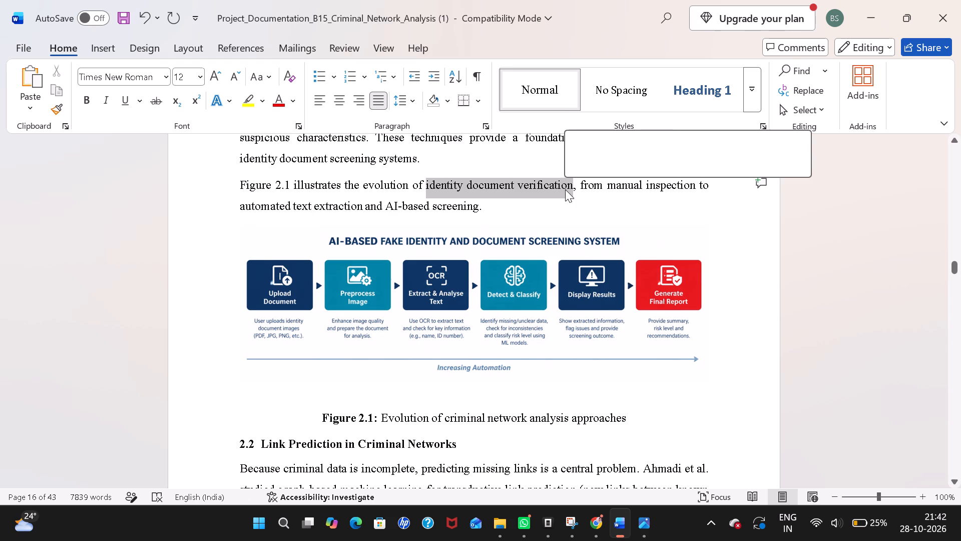
key(ctrl+c)
key(ctrl+c)
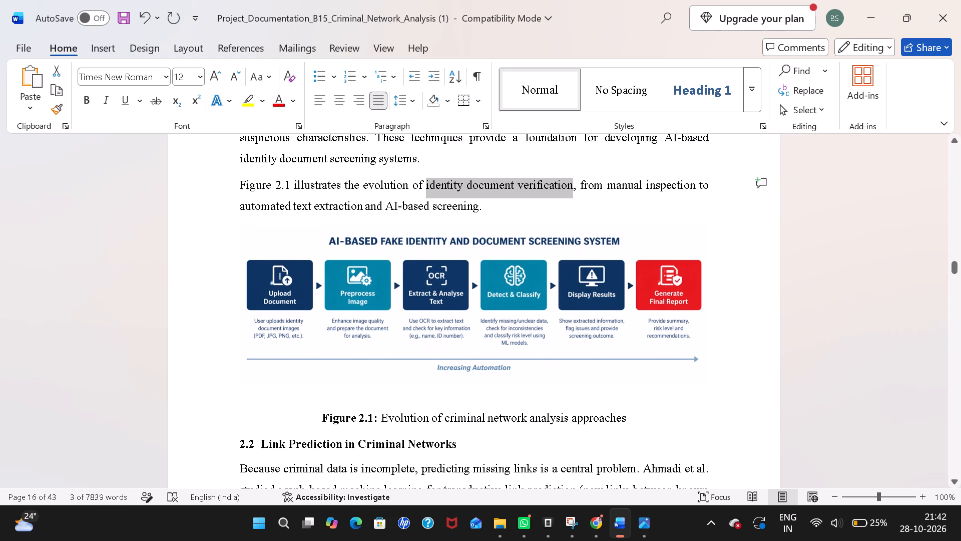
click(439, 417)
drag(439, 417, 529, 418)
click(529, 418)
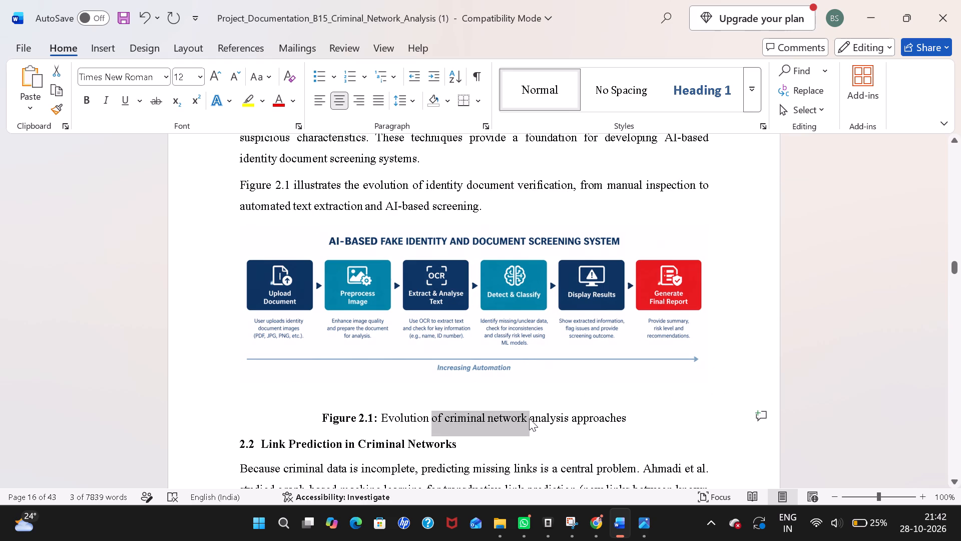
drag(444, 419, 620, 412)
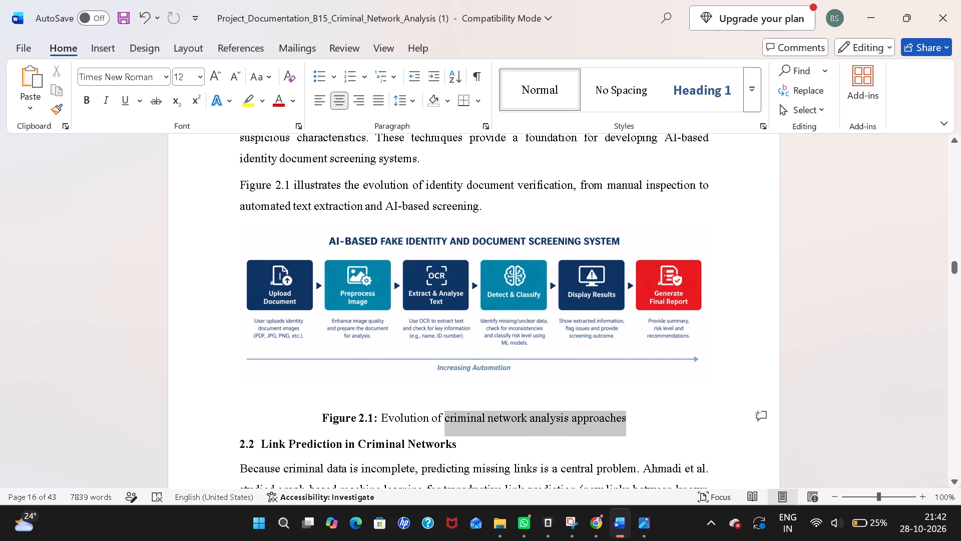
drag(620, 412, 638, 411)
key(BackSpace)
key(ctrl+v)
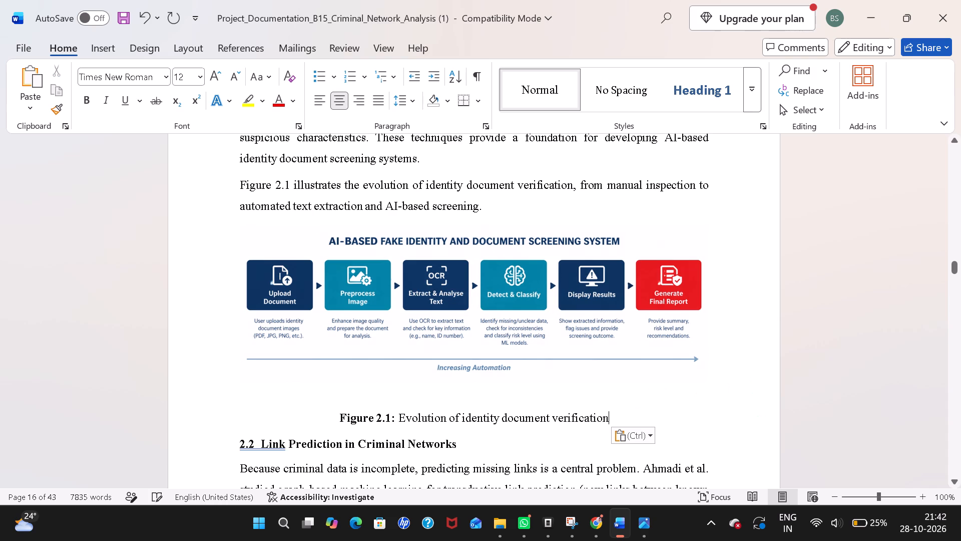
Remove the blank line between the Figure 2.1 diagram and its caption.
scroll(457, 444, down, 3)
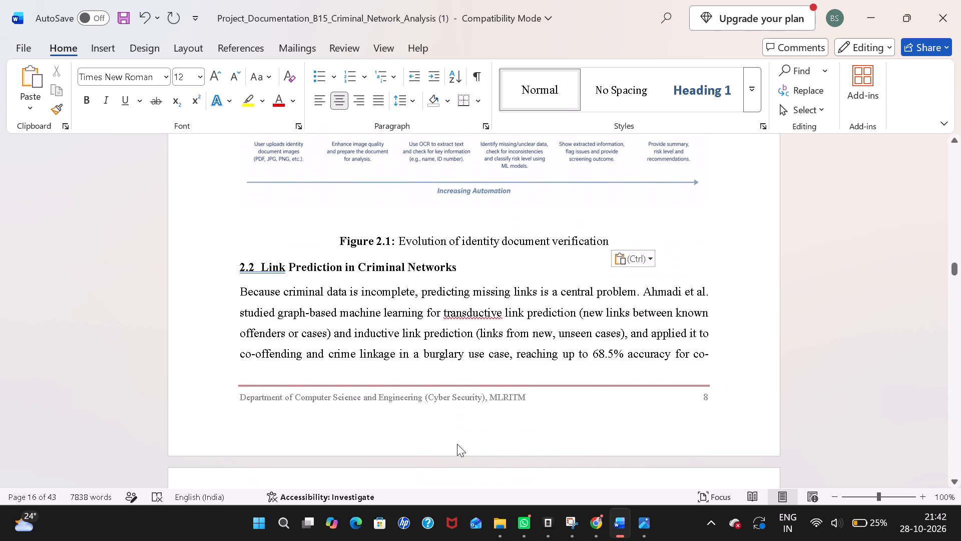
scroll(457, 444, down, 2)
ctrl+scroll(457, 444, down, 2)
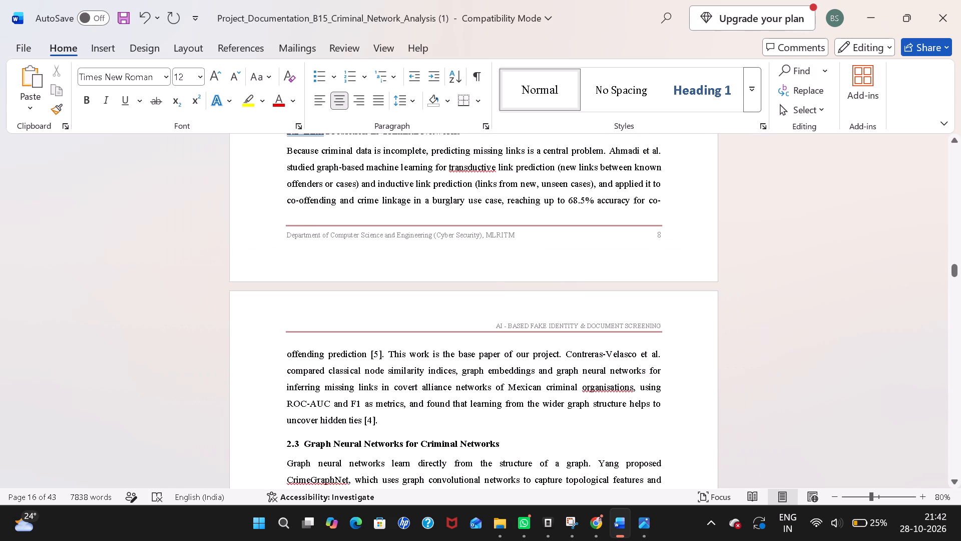
scroll(457, 444, up, 4)
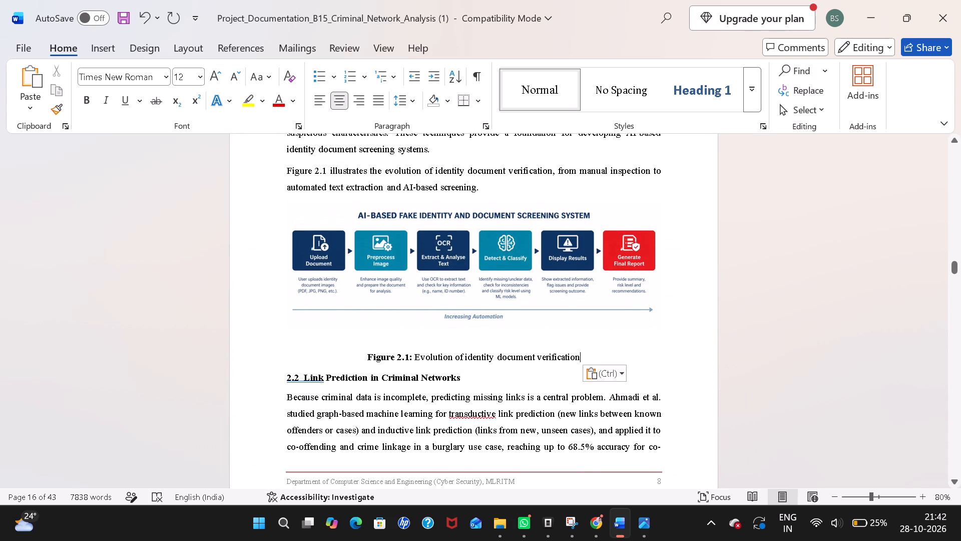
click(360, 350)
key(BackSpace)
key(BackSpace)
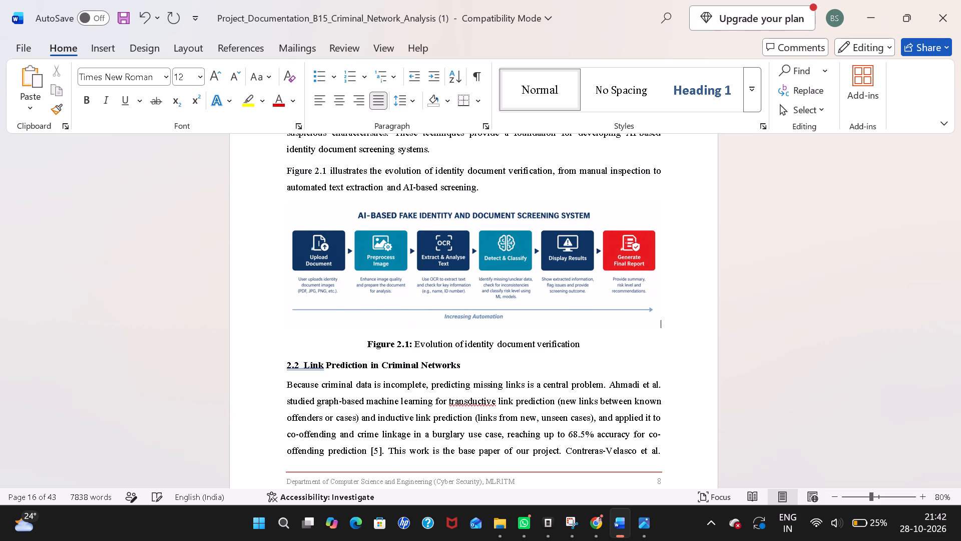
Remove the extra space between the number 2.1 and the title "Identity Document Verification Systems".
scroll(227, 383, up, 2)
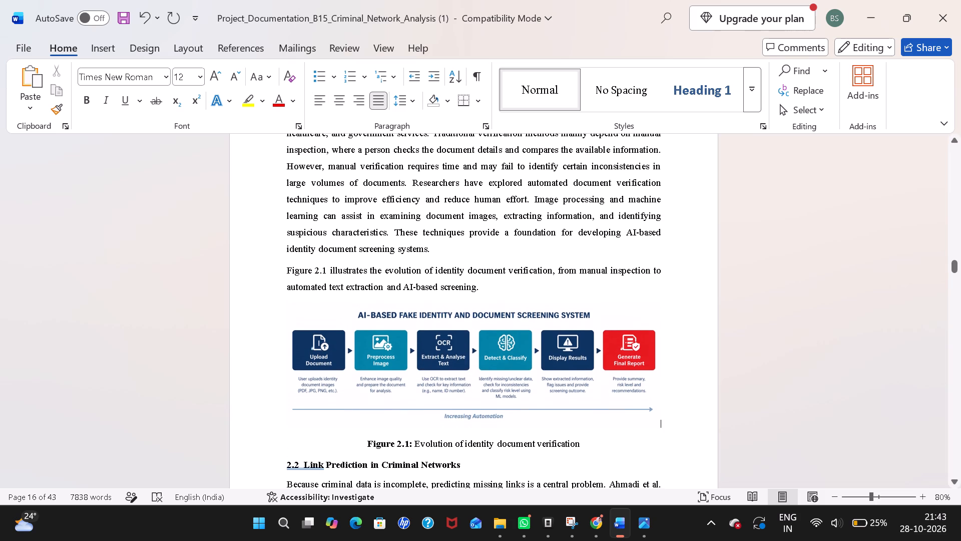
scroll(227, 383, up, 2)
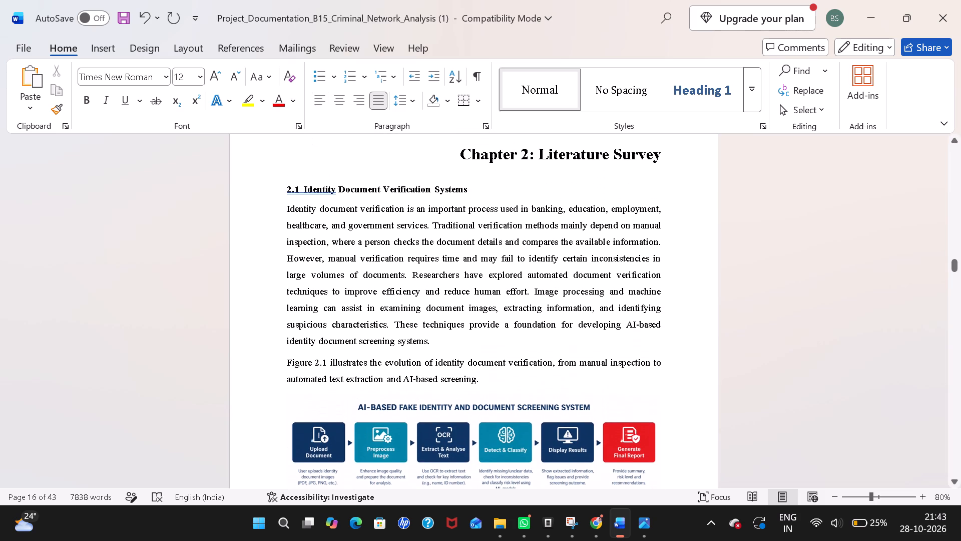
click(305, 193)
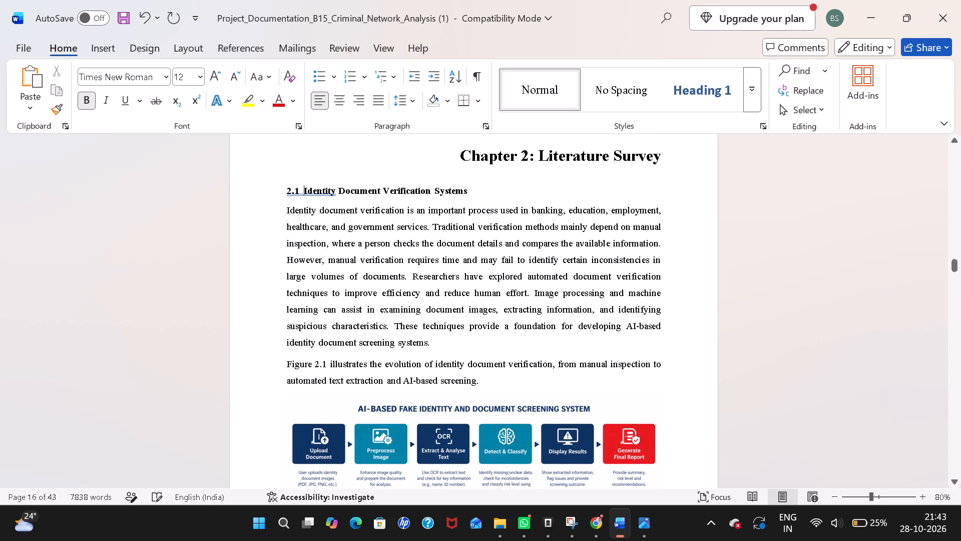
key(BackSpace)
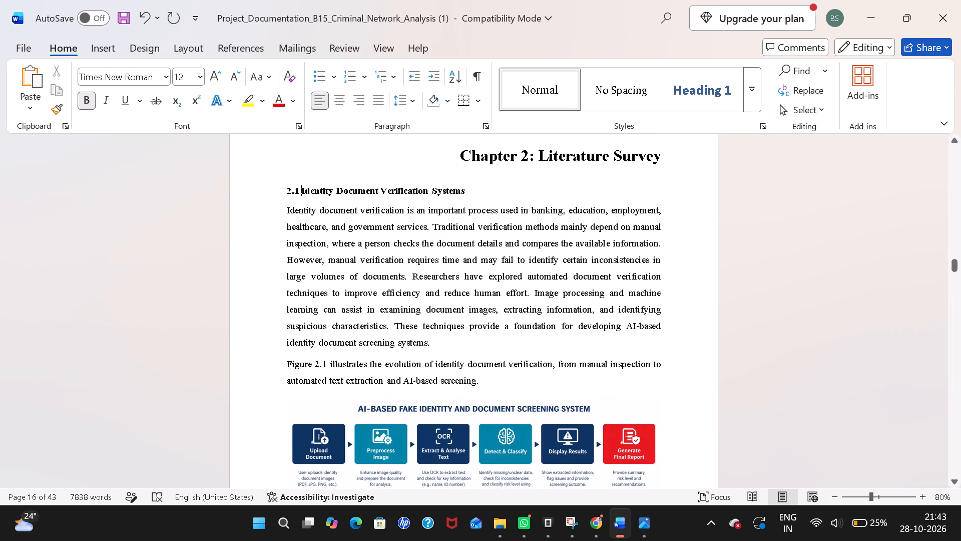
key(space)
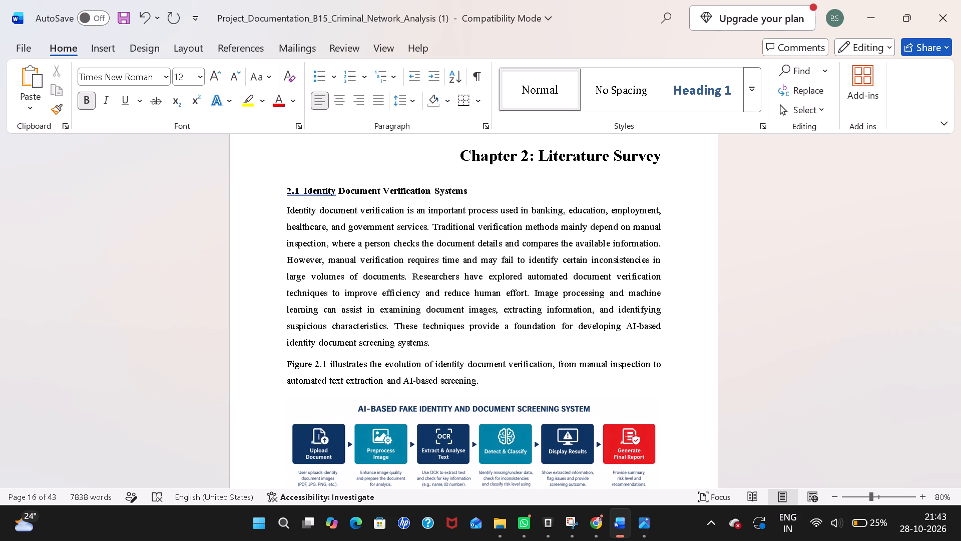
key(BackSpace)
scroll(265, 246, down, 1)
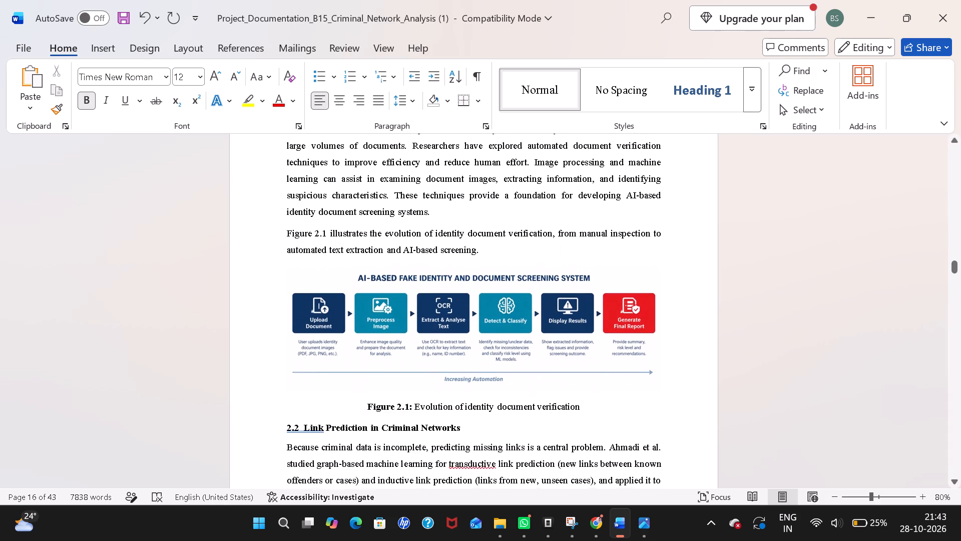
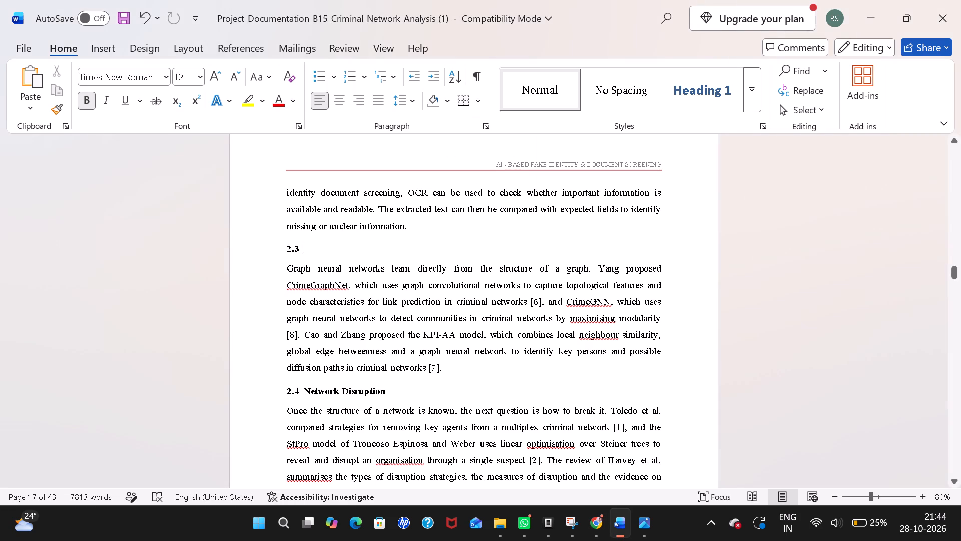
Paste the copied title "Image Processing for Document Screening" into the section 2.3 heading and redo the space between number and title.
key(ctrl+v)
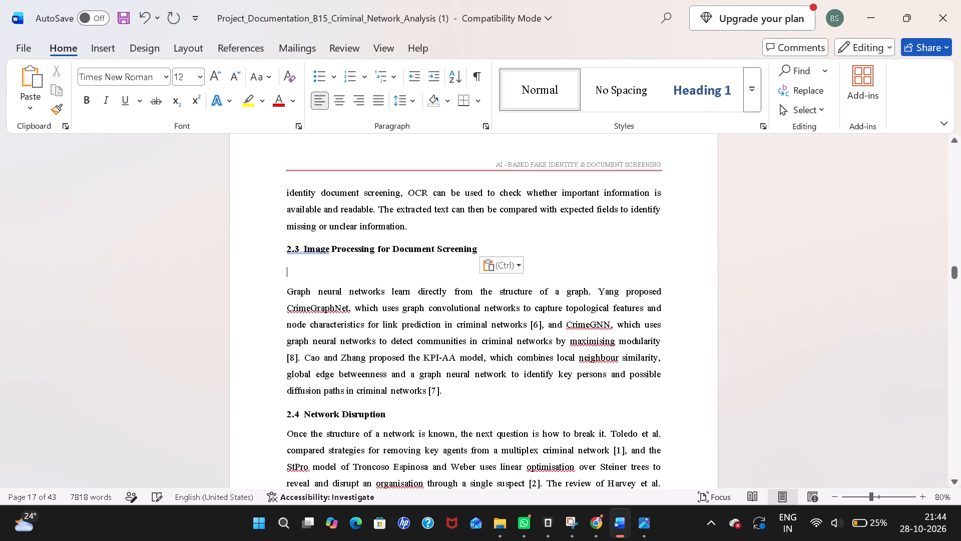
click(305, 251)
key(BackSpace)
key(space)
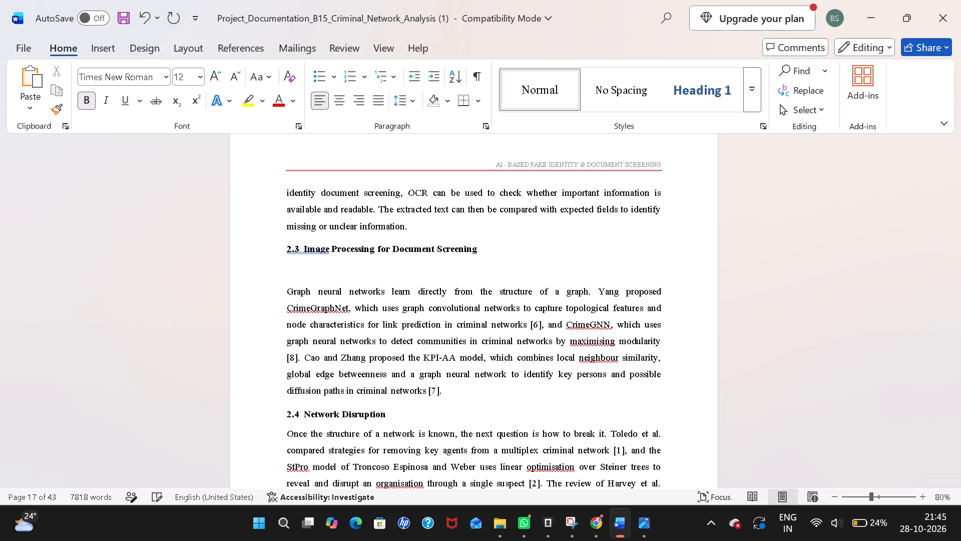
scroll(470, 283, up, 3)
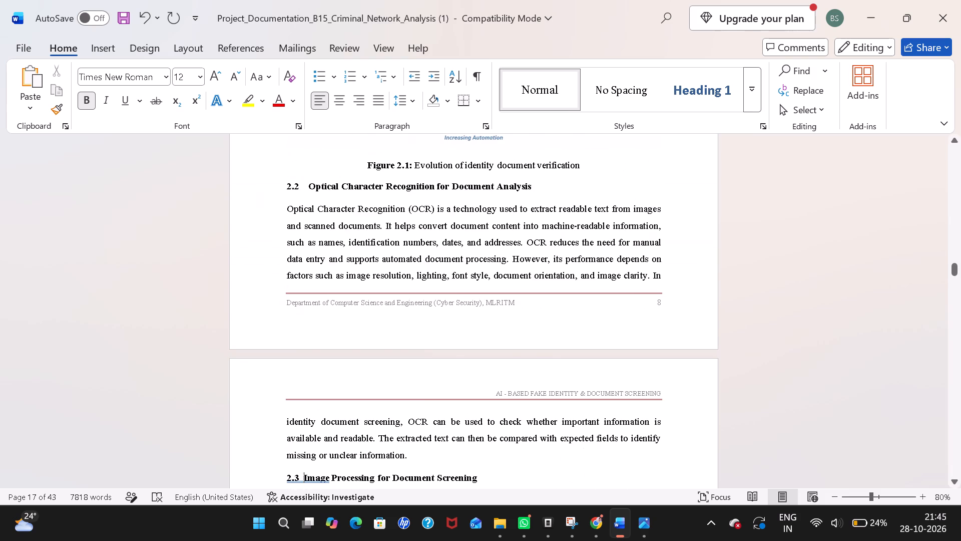
Look back through the replaced content from chapter 2's opening sections to section 1.3 Solution to check its formatting.
scroll(470, 283, up, 5)
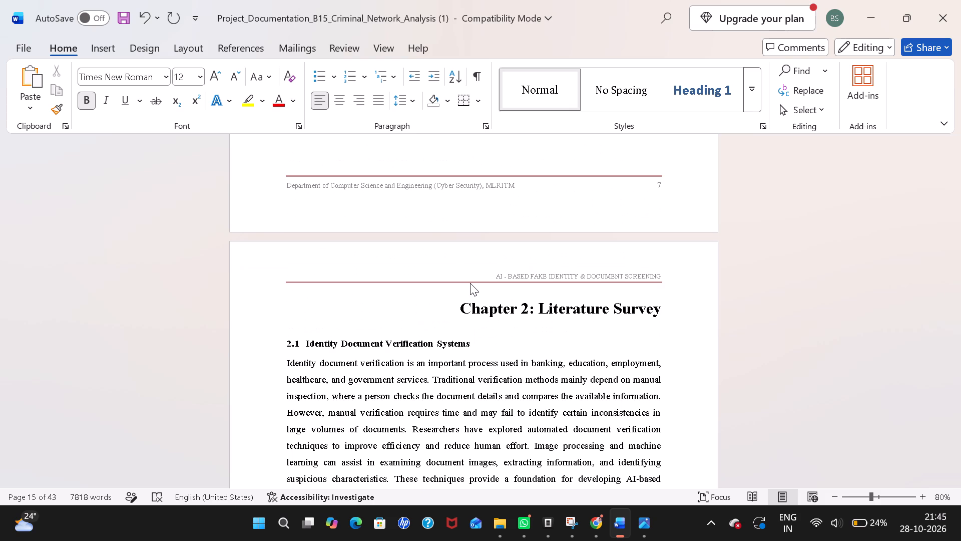
scroll(470, 283, up, 8)
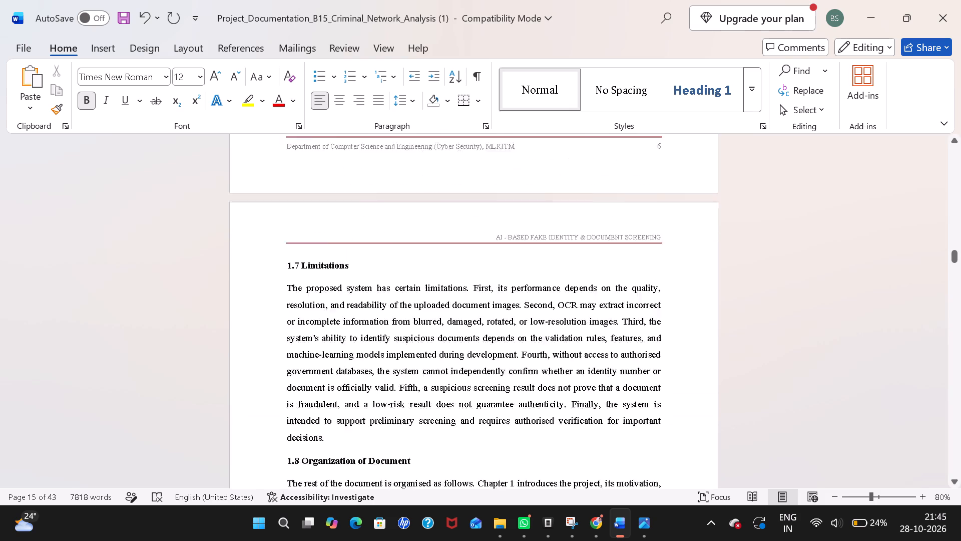
scroll(470, 283, up, 7)
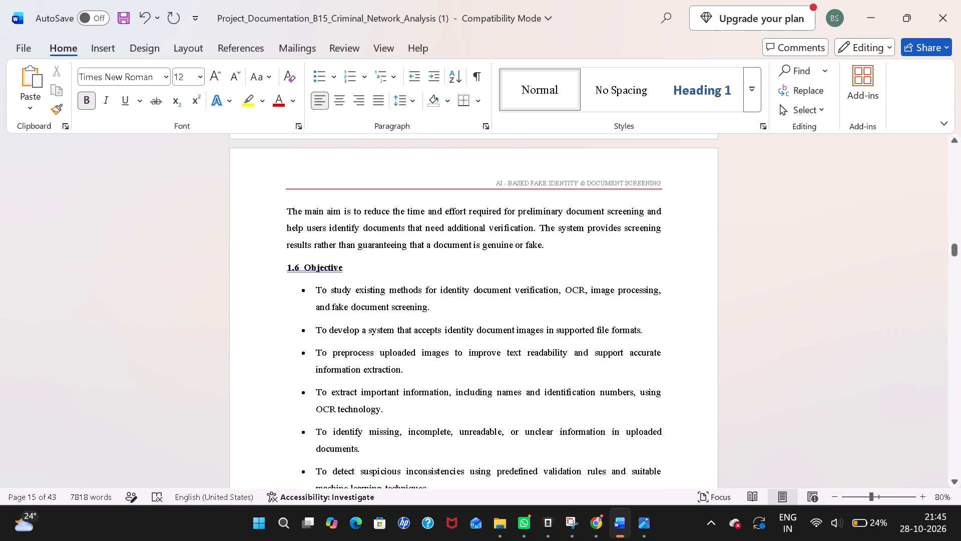
scroll(470, 283, up, 7)
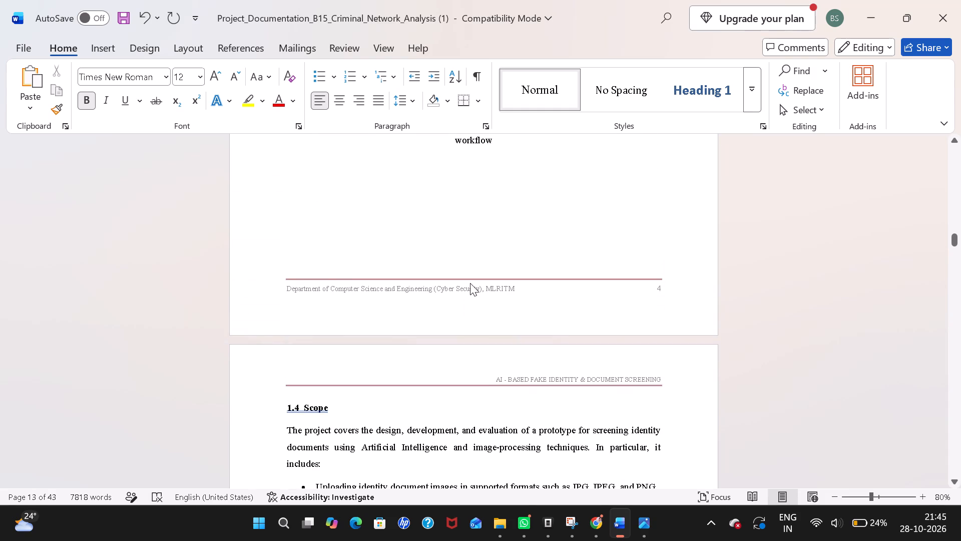
scroll(470, 283, up, 6)
Look ahead to chapter 3's analysis pages, then examine chapter 2 from section 2.1 to 2.7 with several pages side by side at 50% zoom.
scroll(470, 283, down, 1)
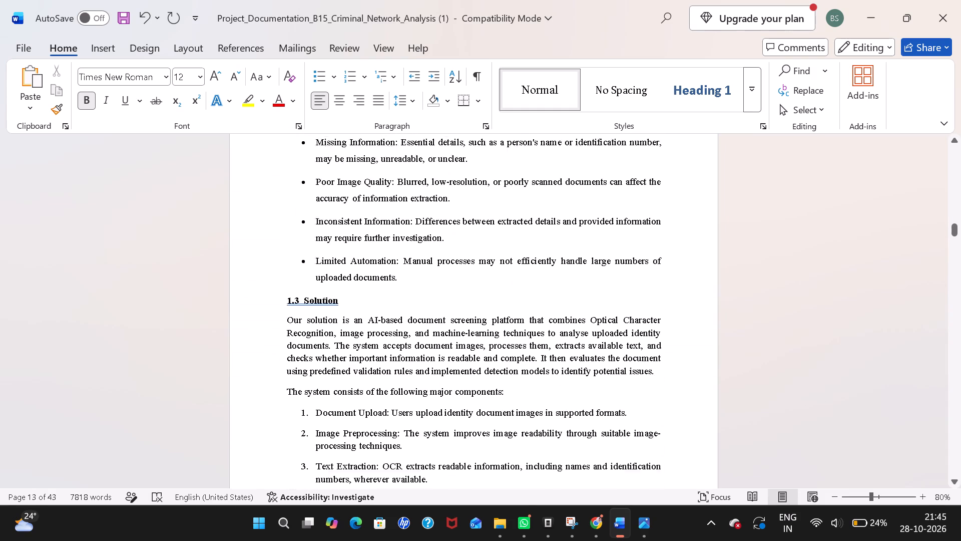
scroll(470, 283, down, 2)
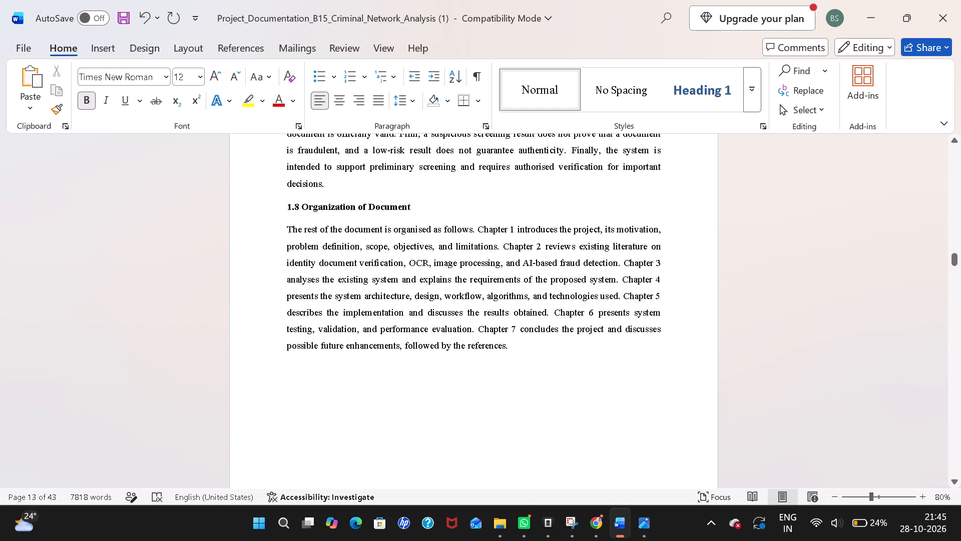
scroll(470, 283, down, 4)
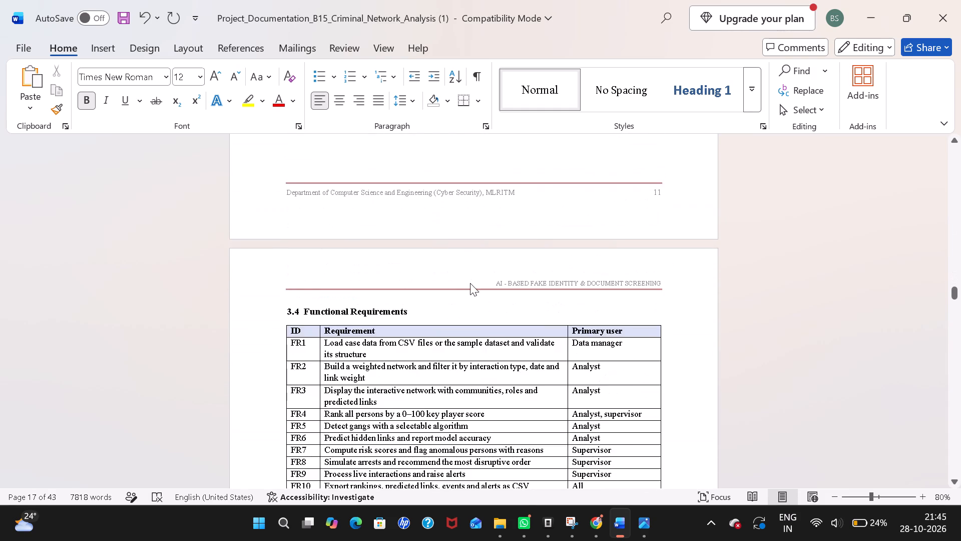
scroll(470, 283, down, 1)
ctrl+scroll(470, 283, down, 3)
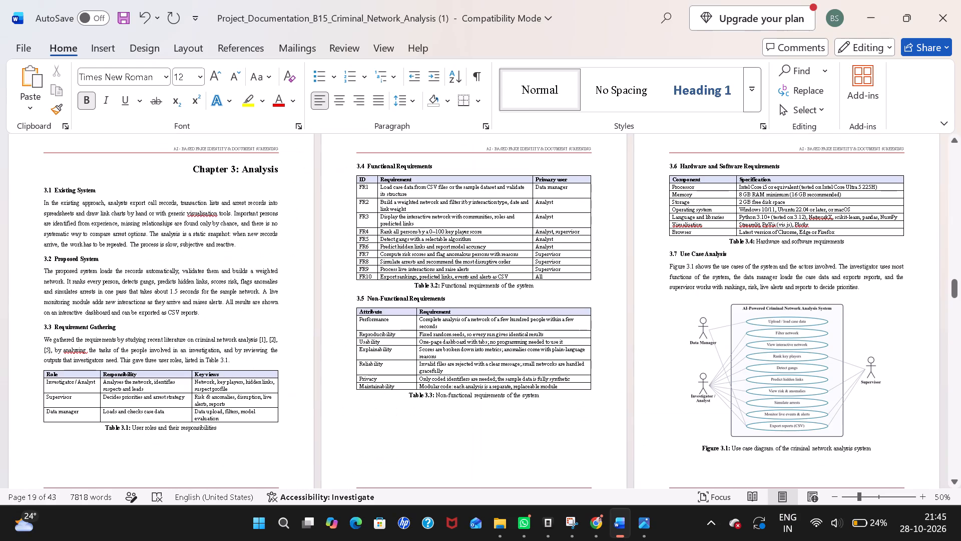
scroll(470, 283, up, 3)
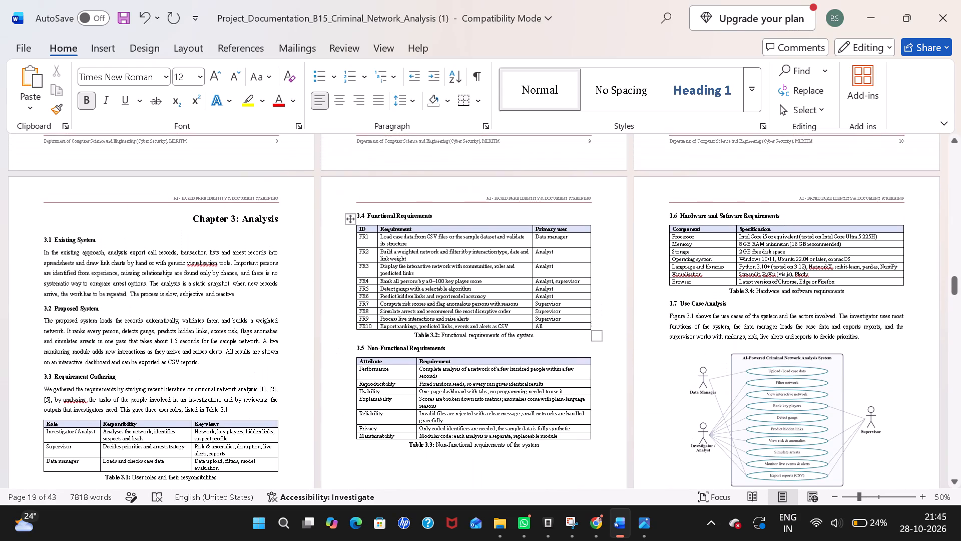
scroll(470, 283, up, 6)
scroll(470, 283, right, 1)
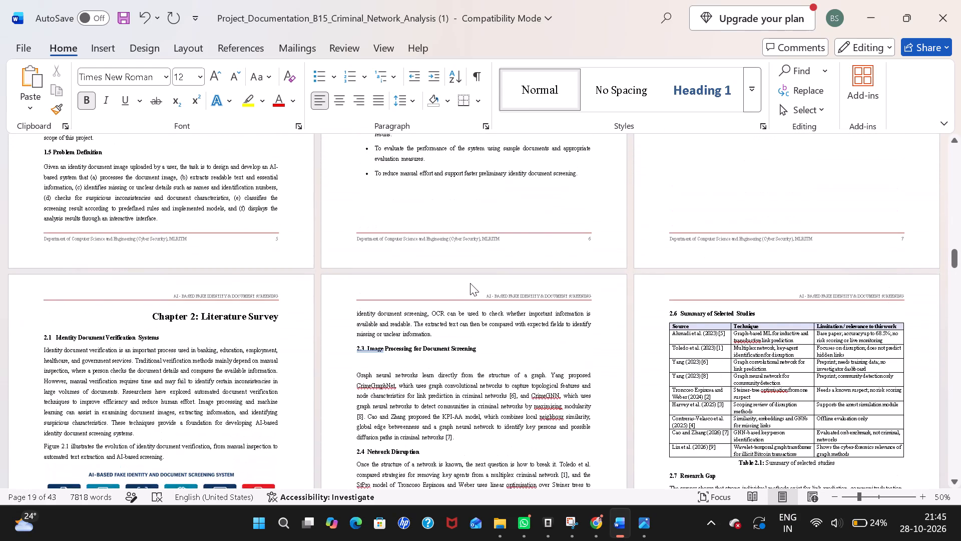
scroll(470, 283, right, 1)
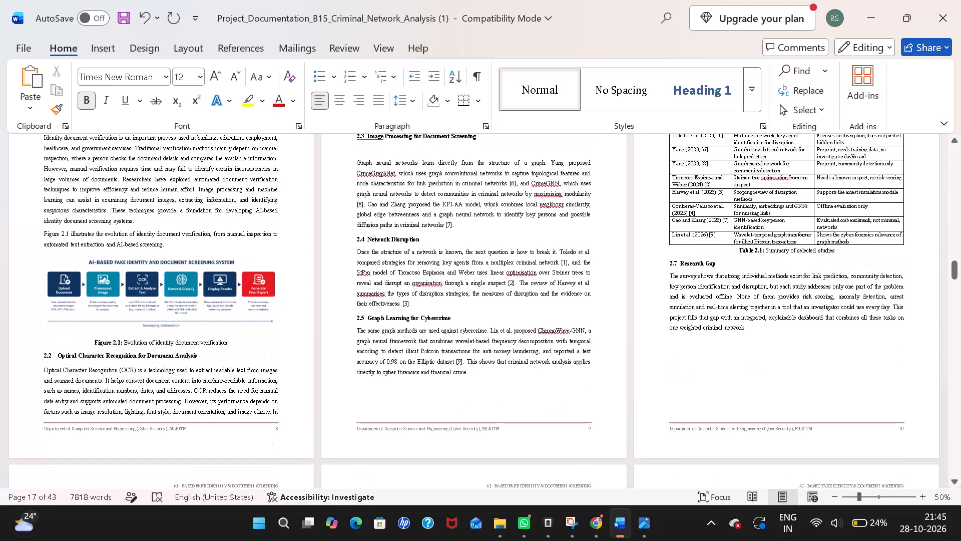
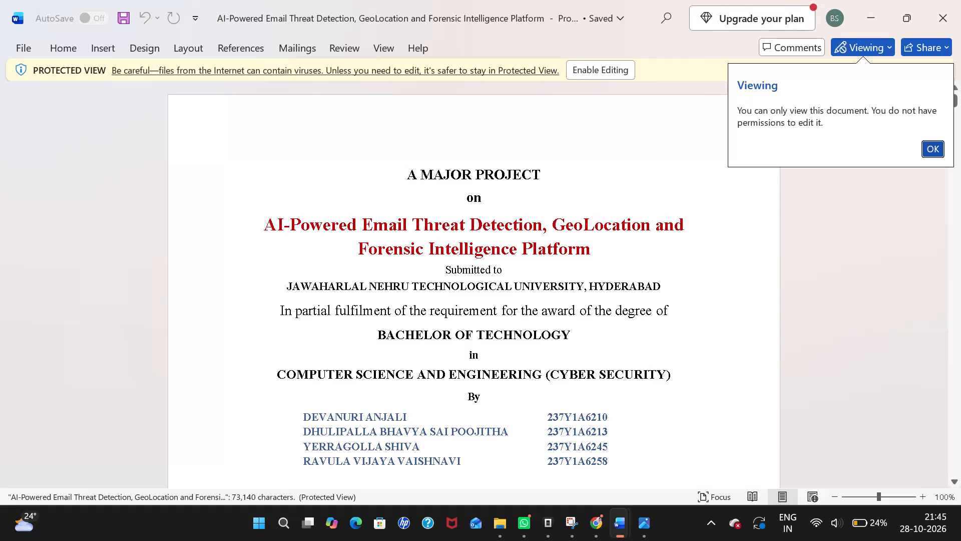
Look through the AI-Powered Email Threat Detection report, from its title page through Chapter 1's Motivation, Problem and Solution sections, examining content and layout.
scroll(552, 396, down, 7)
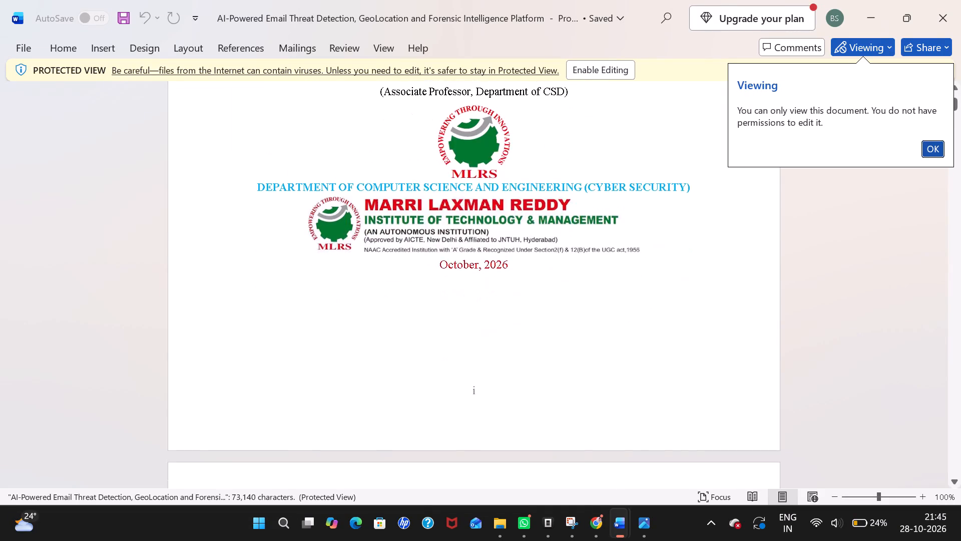
scroll(552, 396, down, 3)
ctrl+scroll(552, 396, down, 2)
scroll(552, 396, down, 8)
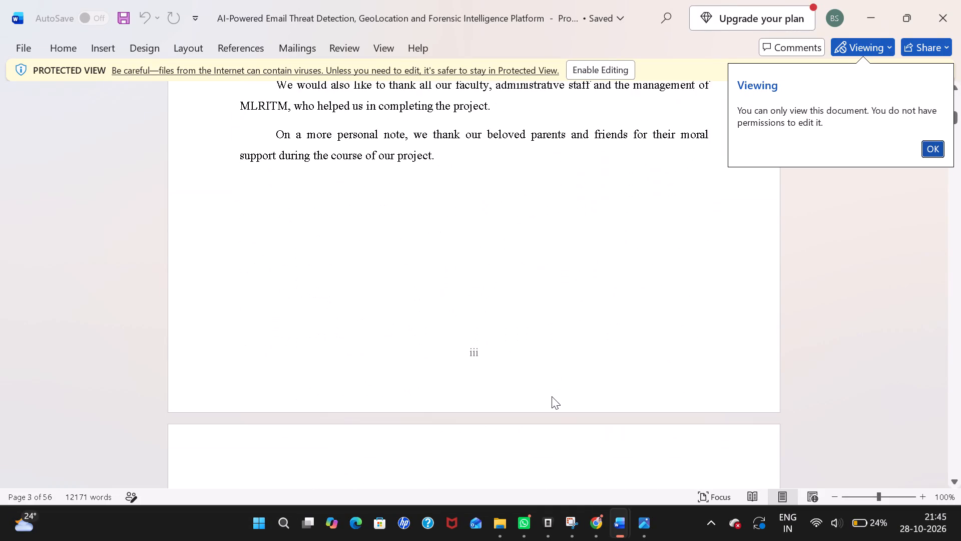
scroll(552, 396, down, 9)
scroll(552, 396, down, 12)
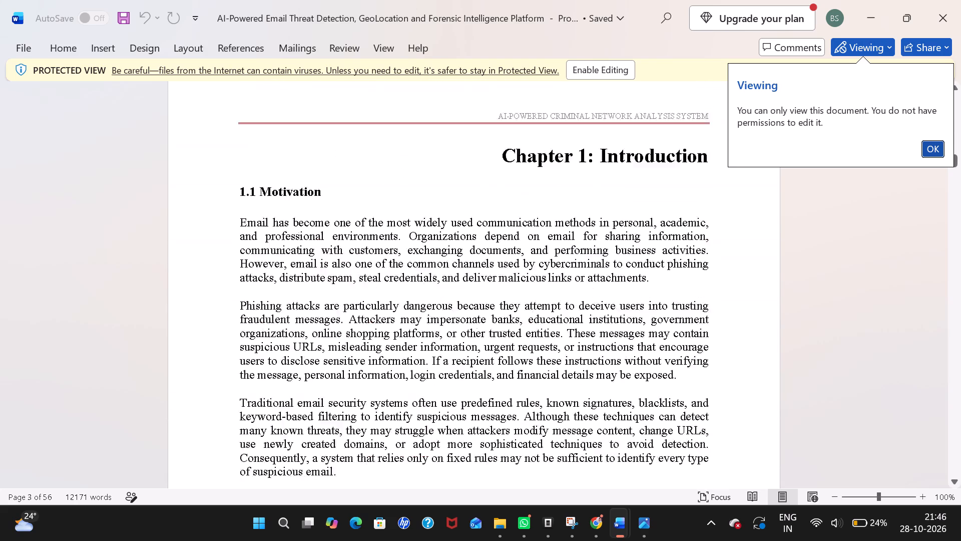
scroll(552, 396, down, 9)
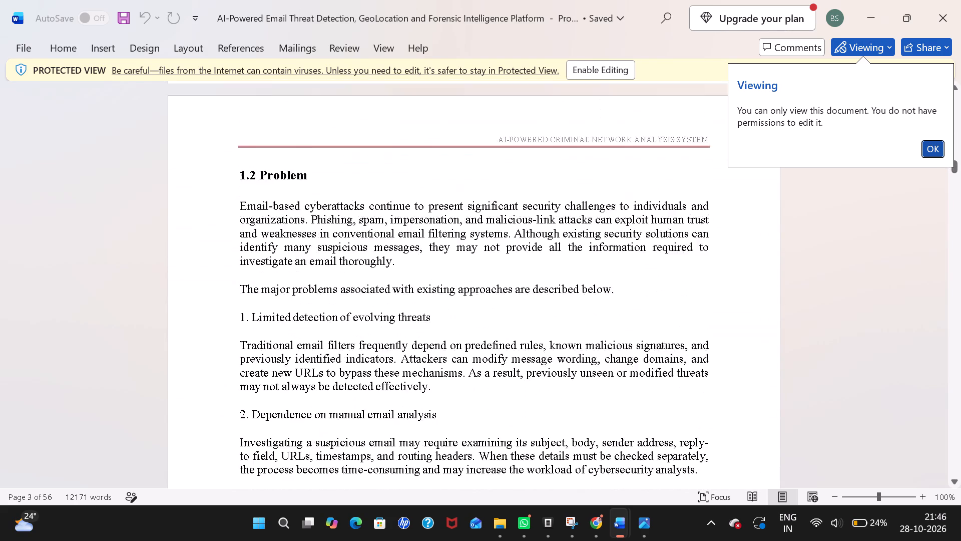
scroll(552, 396, down, 3)
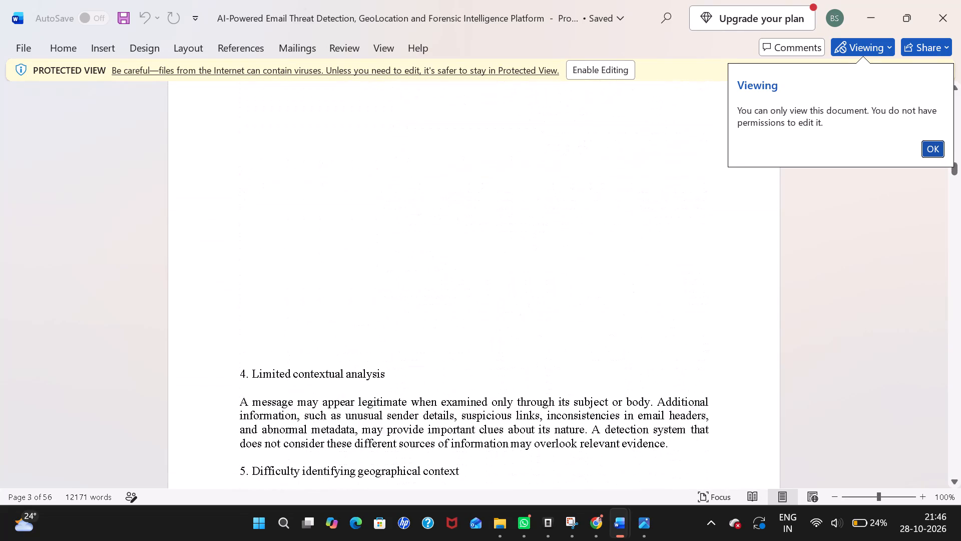
scroll(552, 396, down, 1)
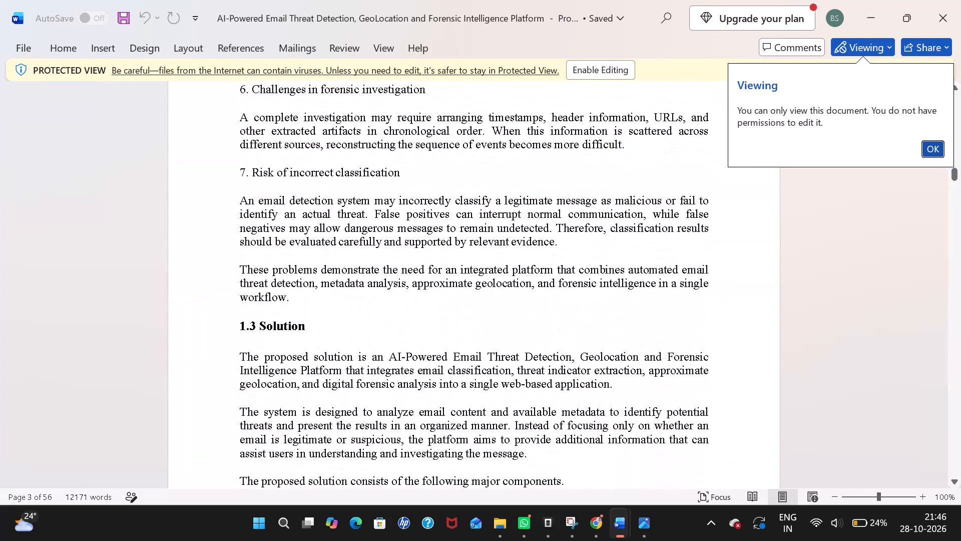
ctrl+scroll(552, 396, down, 4)
scroll(552, 396, up, 5)
scroll(552, 396, right, 1)
scroll(552, 396, up, 1)
scroll(552, 396, right, 1)
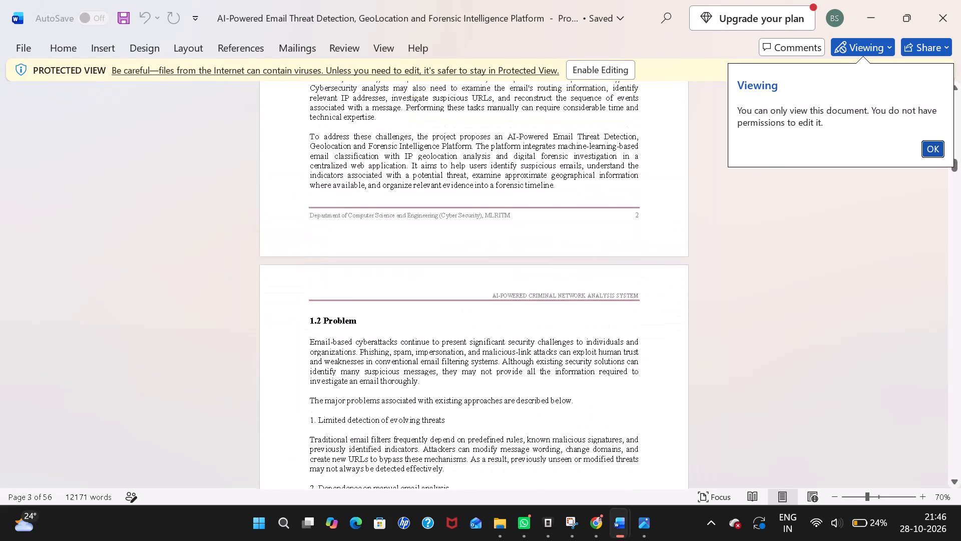
scroll(552, 396, right, 1)
ctrl+scroll(552, 396, down, 1)
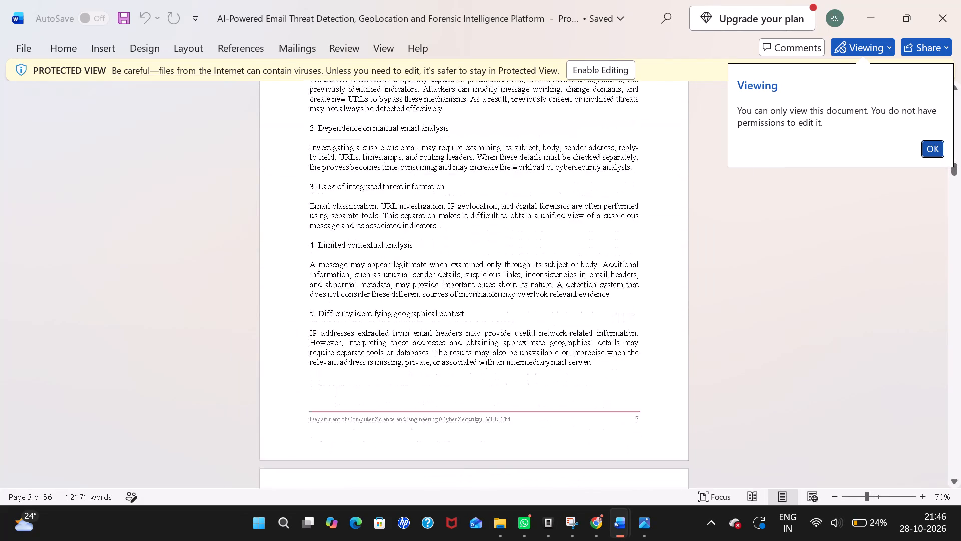
scroll(552, 396, down, 3)
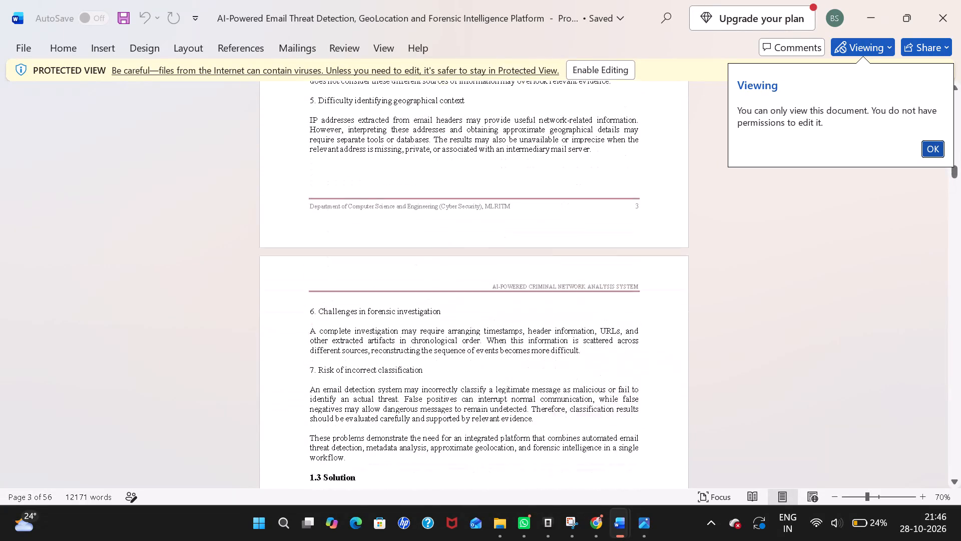
Examine the Chapter 1 sections of the reference email threat detection report, from the problem statement to the organization of the document.
scroll(552, 396, down, 9)
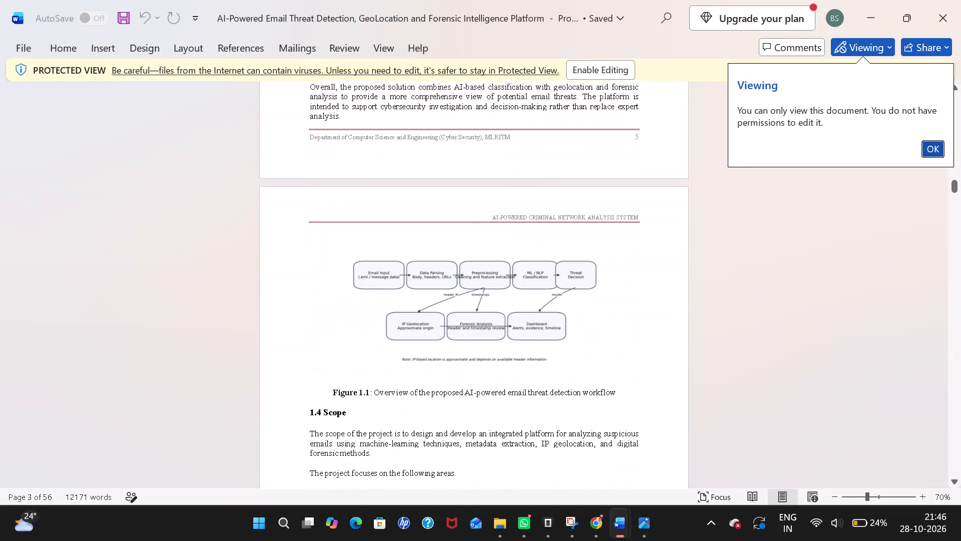
scroll(552, 396, down, 1)
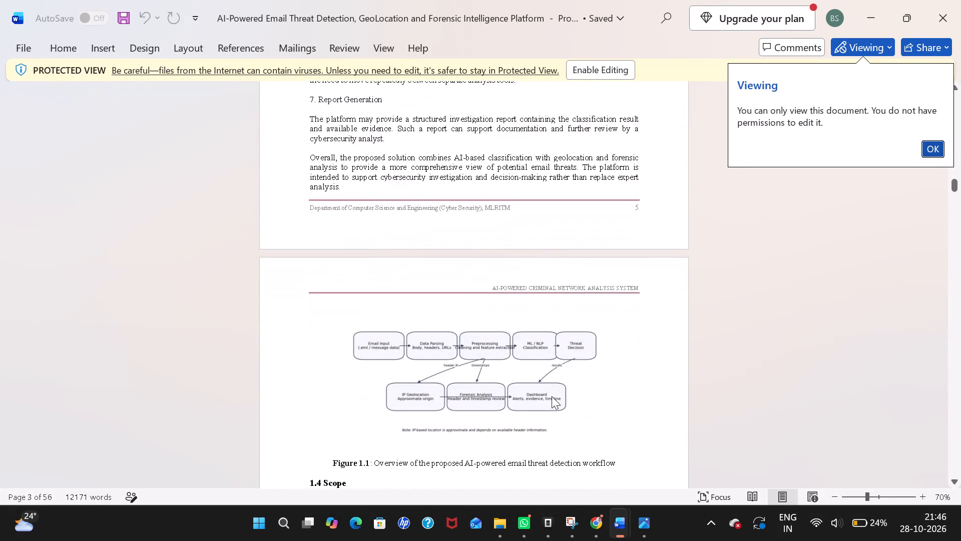
scroll(552, 396, down, 7)
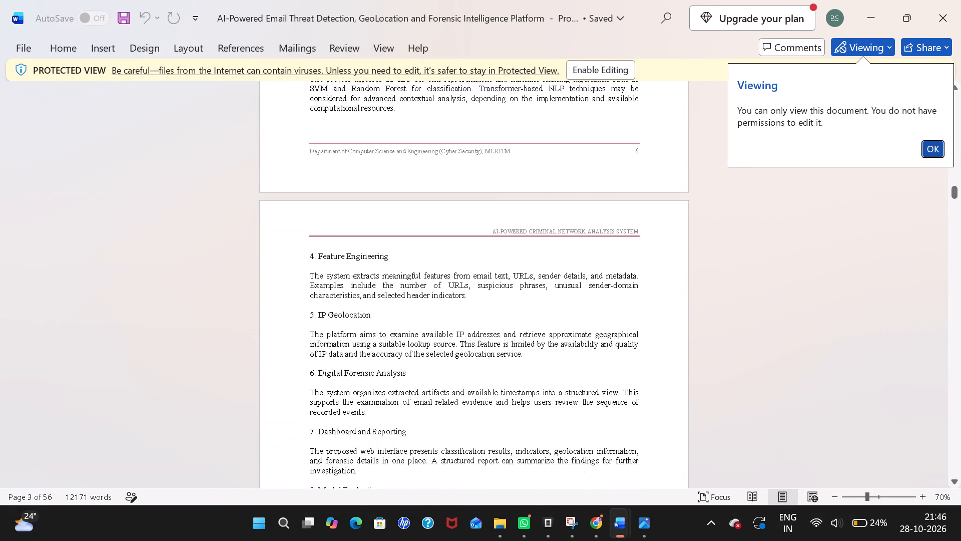
scroll(552, 396, down, 5)
scroll(552, 396, up, 1)
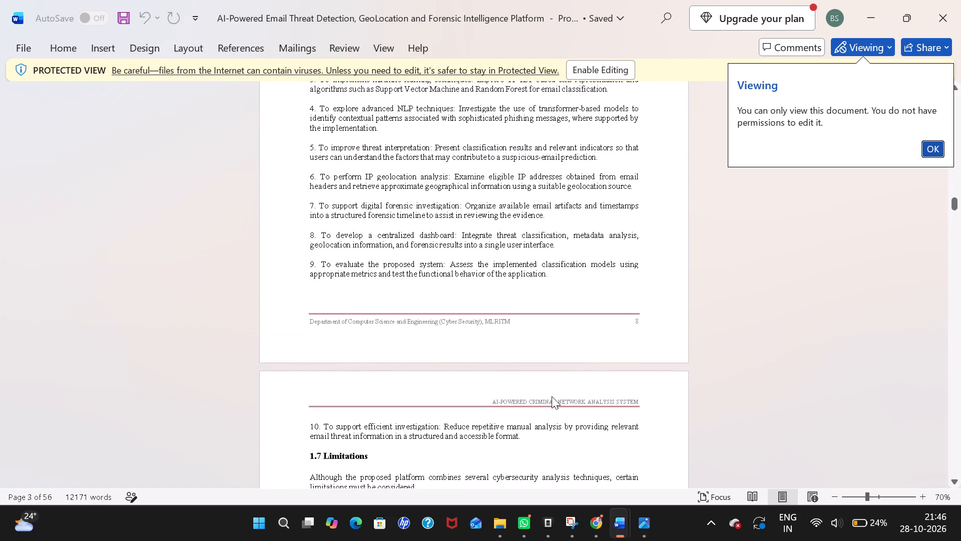
scroll(552, 396, up, 3)
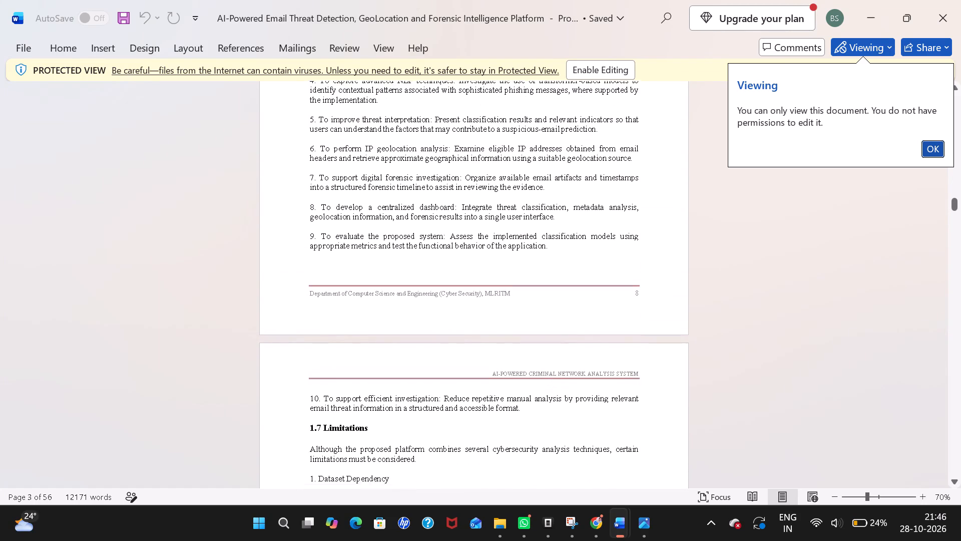
scroll(552, 396, up, 1)
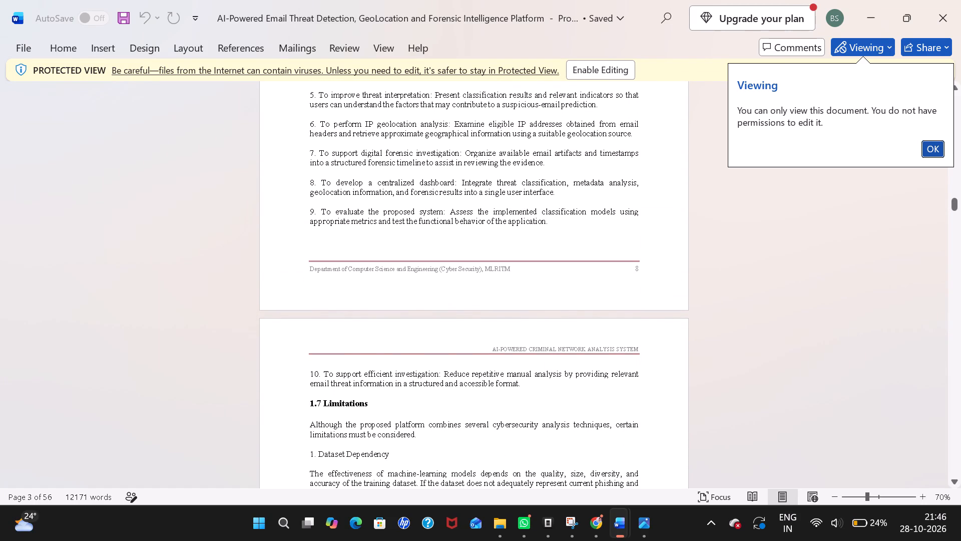
scroll(552, 396, down, 6)
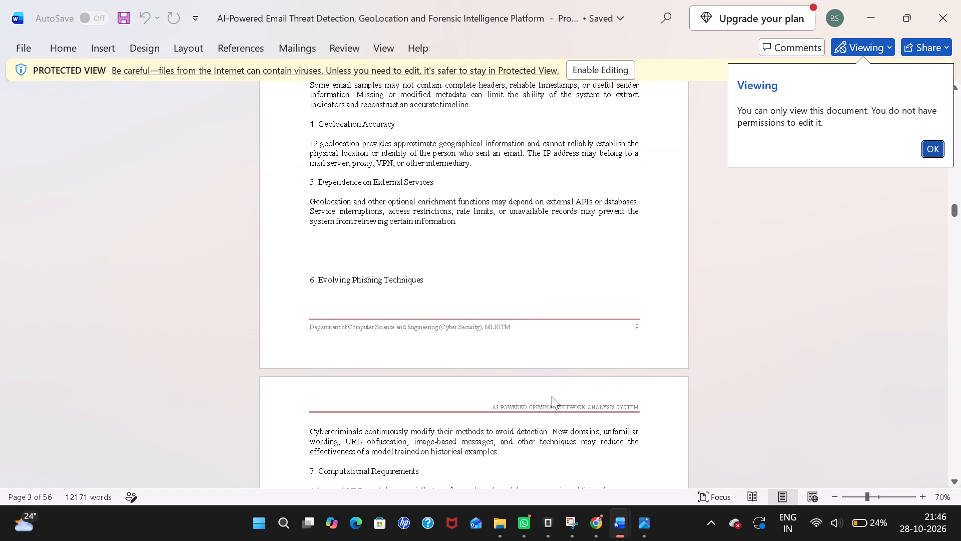
scroll(552, 396, down, 3)
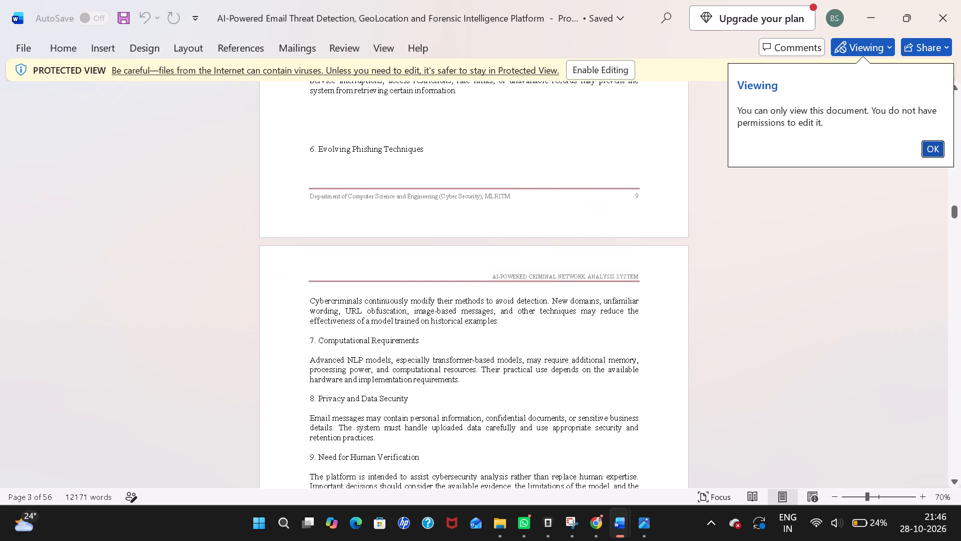
scroll(552, 396, down, 7)
scroll(444, 447, down, 1)
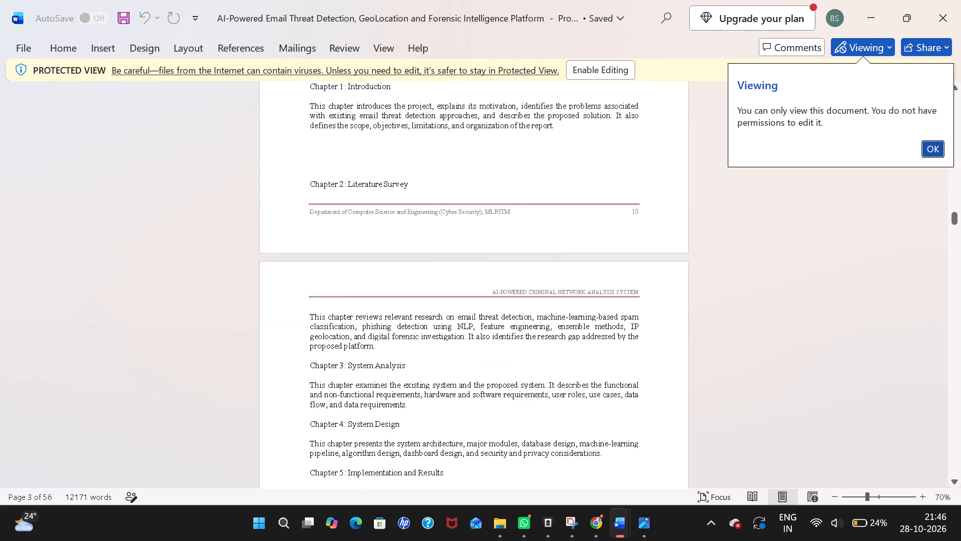
scroll(444, 447, down, 4)
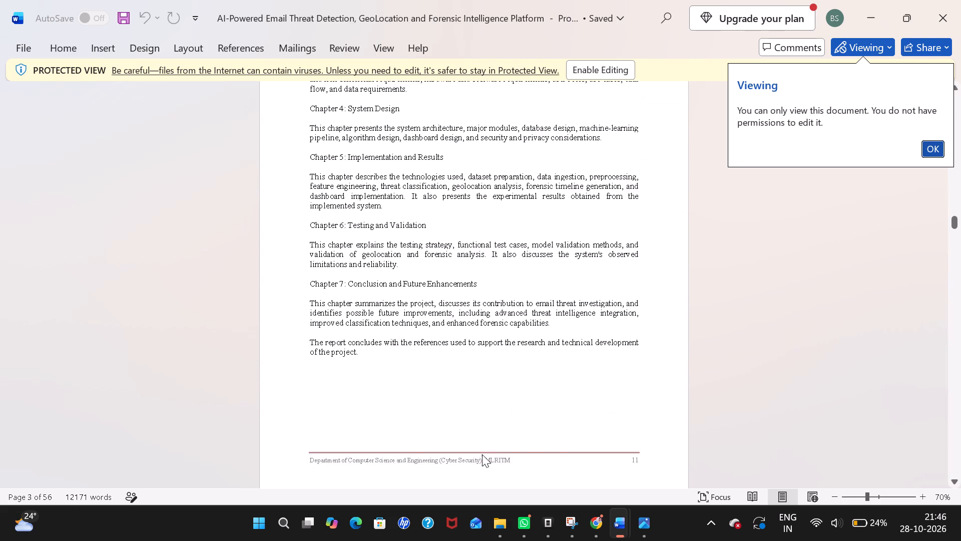
Examine section 2.1 and Figure 2.1 in the Literature Survey chapter of the reference report.
scroll(482, 454, down, 2)
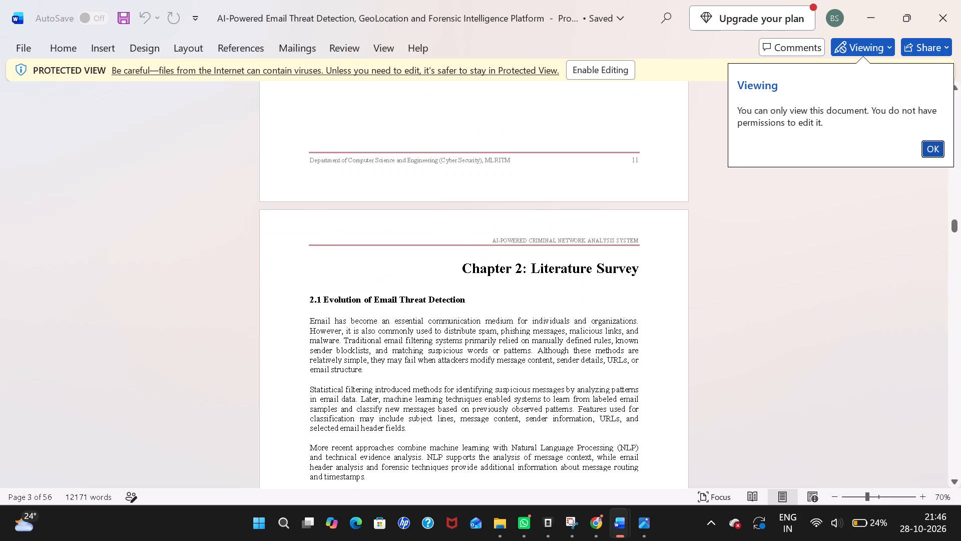
scroll(482, 454, down, 4)
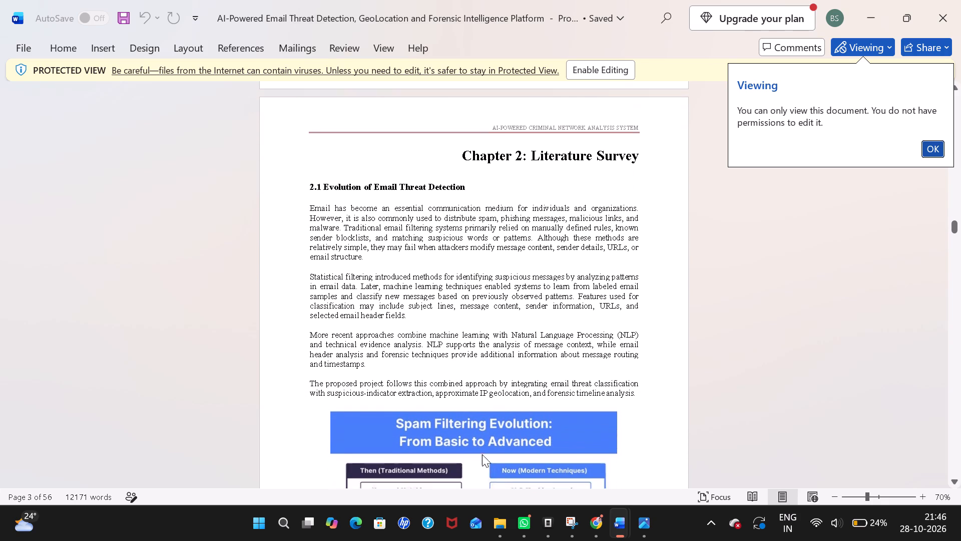
scroll(482, 454, down, 1)
scroll(482, 454, up, 1)
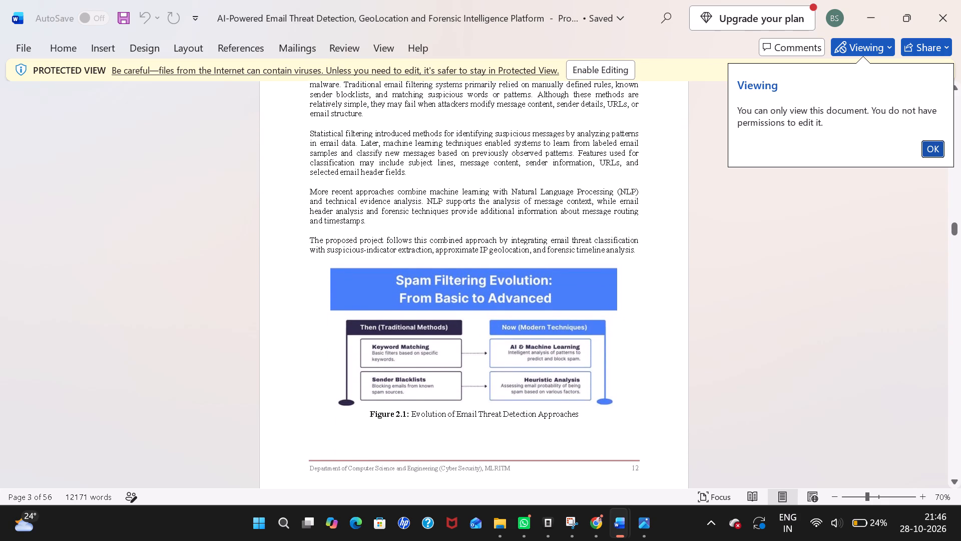
scroll(482, 454, up, 1)
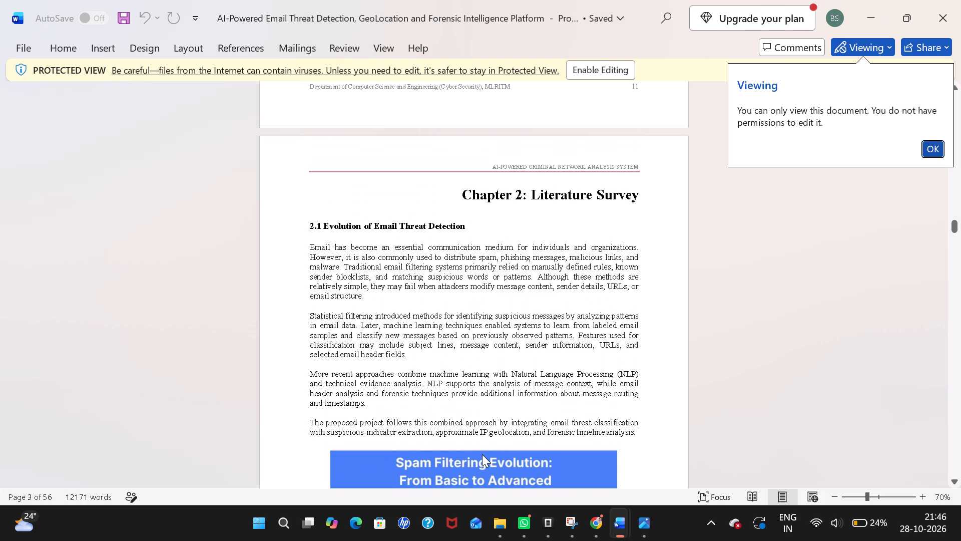
Go back to the reference report's front pages and examine the chapter and section listing in its table of contents.
scroll(474, 388, up, 3)
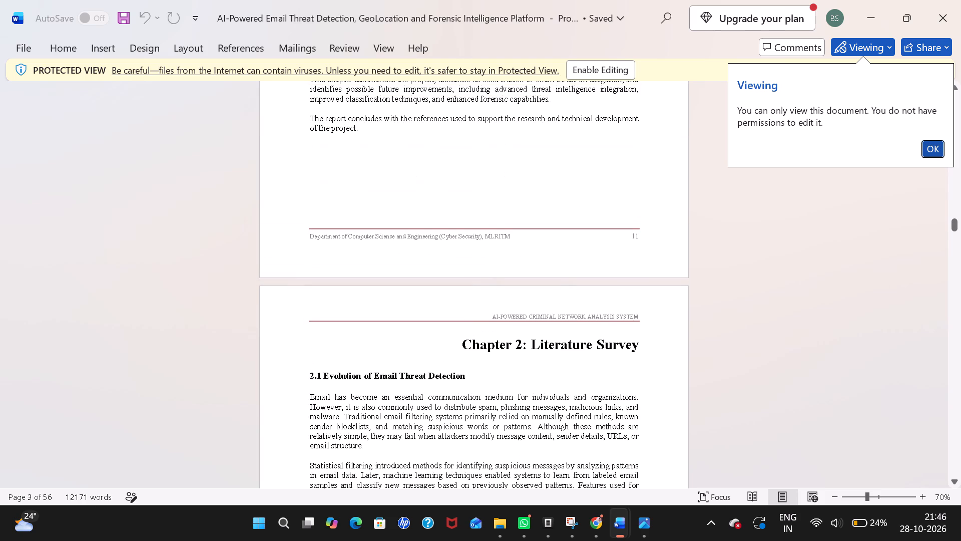
scroll(474, 388, up, 6)
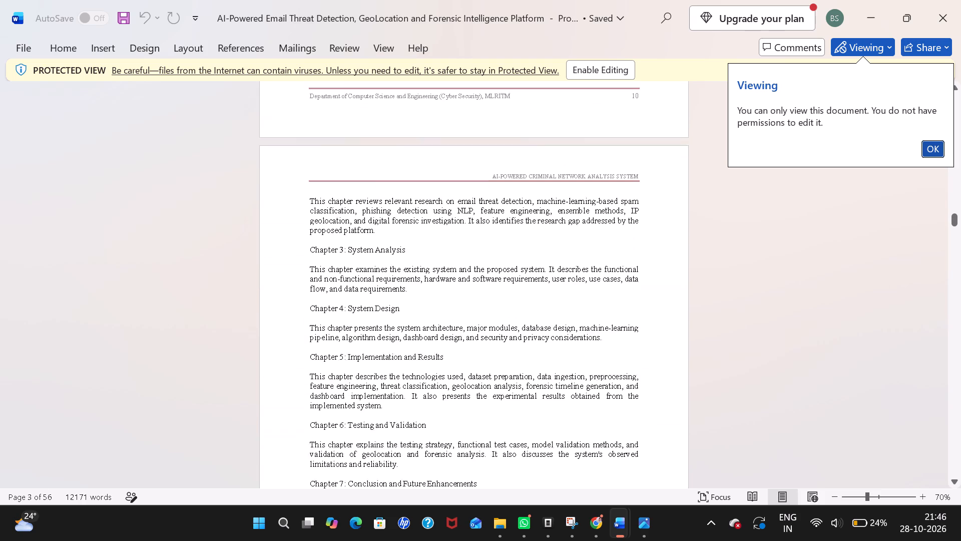
scroll(474, 388, up, 7)
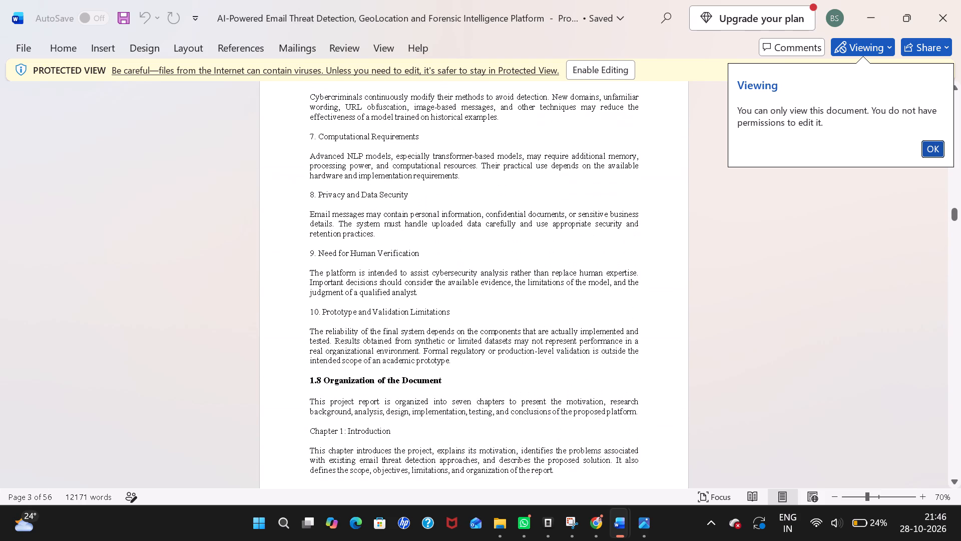
scroll(474, 388, up, 7)
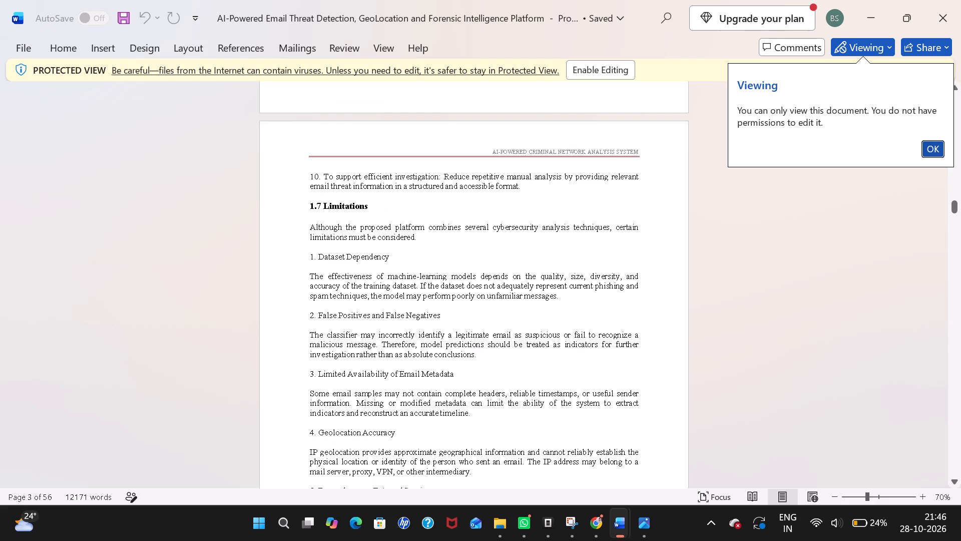
scroll(474, 388, up, 15)
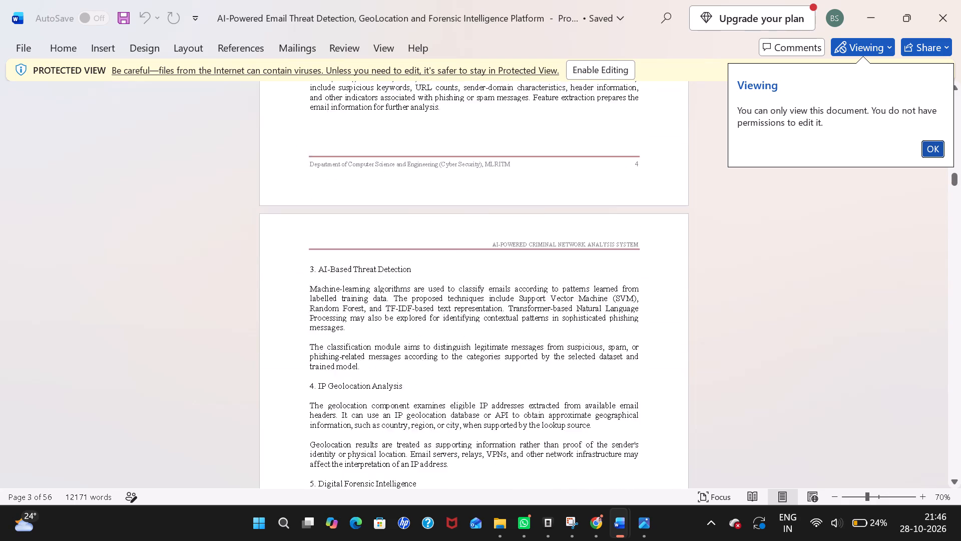
scroll(474, 388, up, 9)
scroll(474, 388, down, 1)
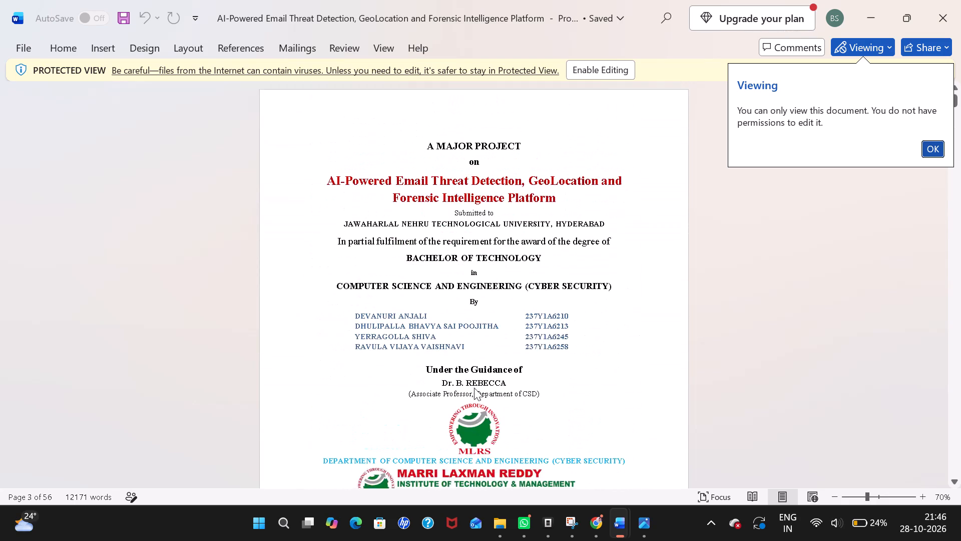
scroll(474, 388, down, 2)
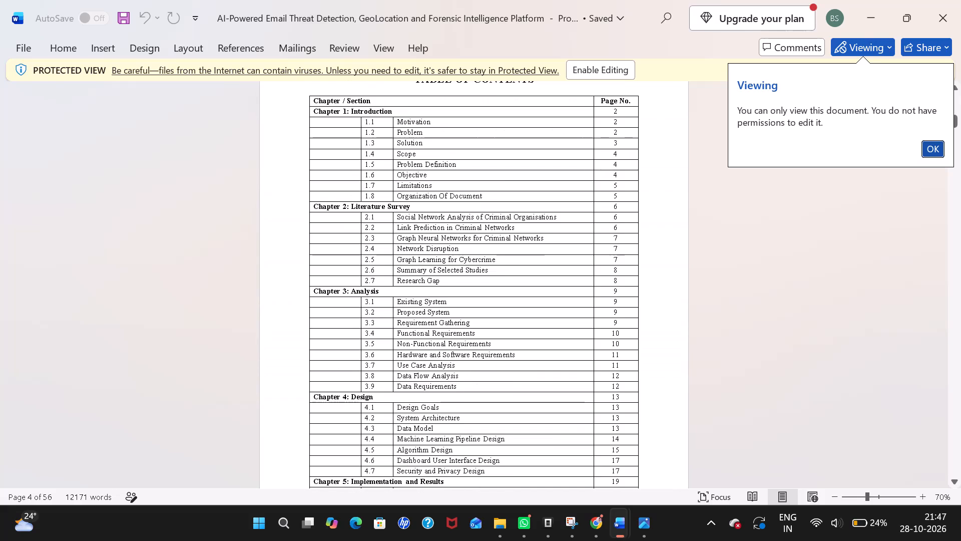
ctrl+scroll(474, 388, up, 3)
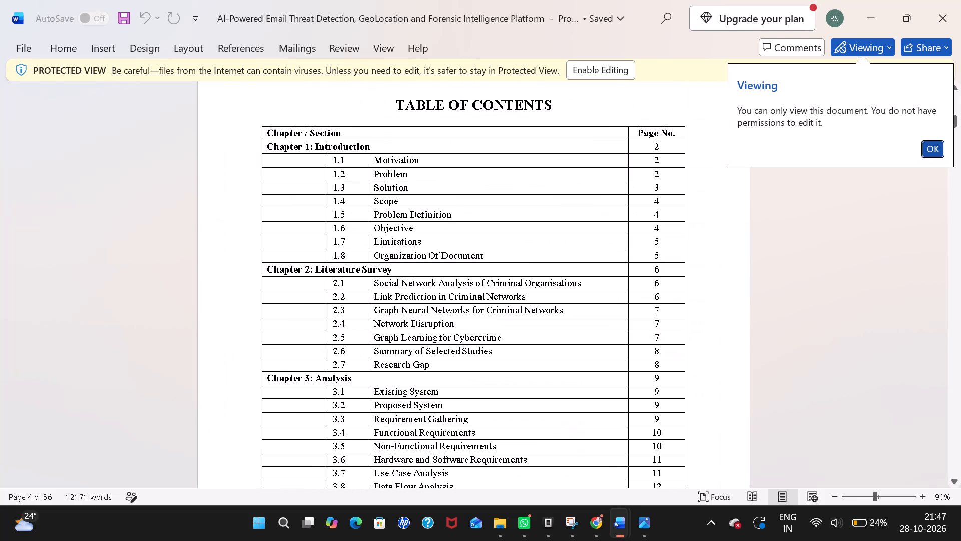
ctrl+scroll(474, 388, down, 4)
scroll(474, 388, down, 4)
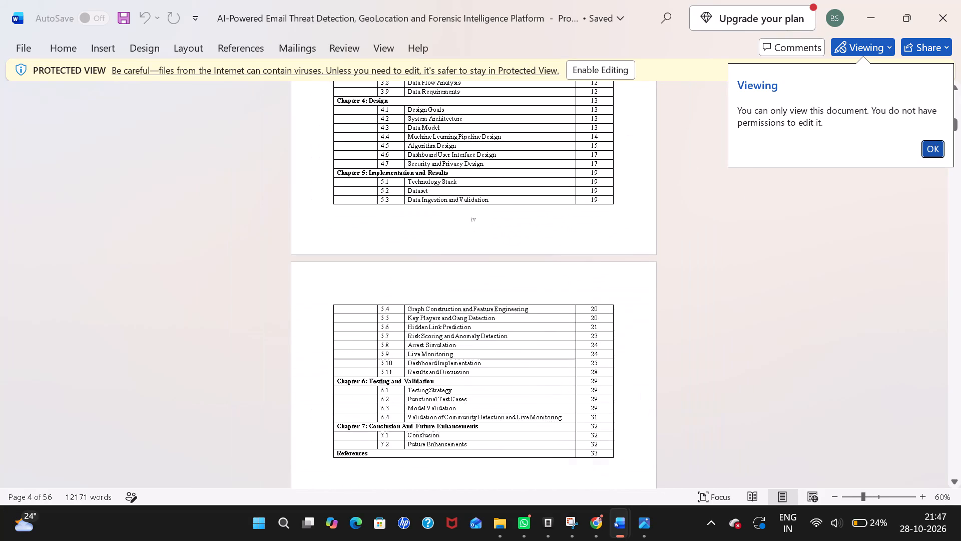
scroll(474, 388, up, 5)
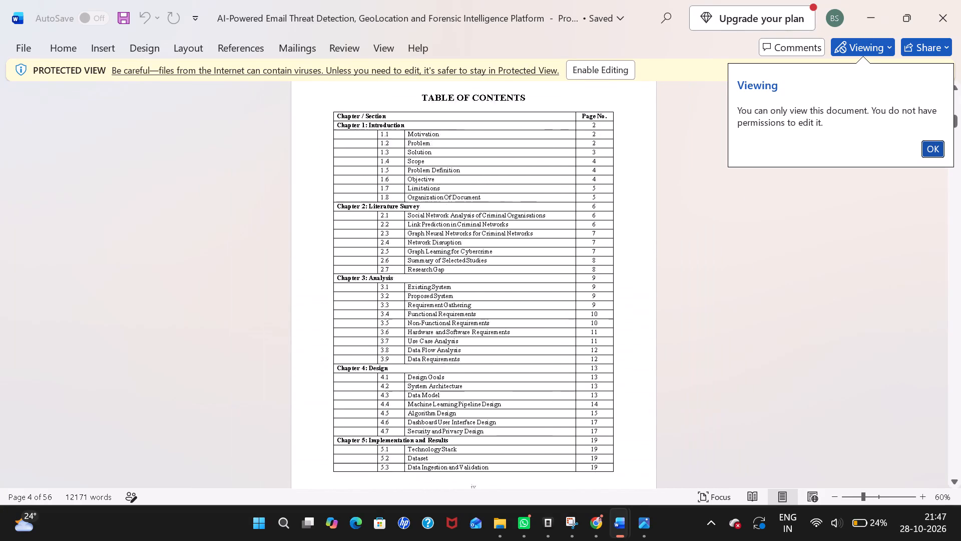
scroll(474, 388, up, 1)
ctrl+scroll(474, 388, up, 5)
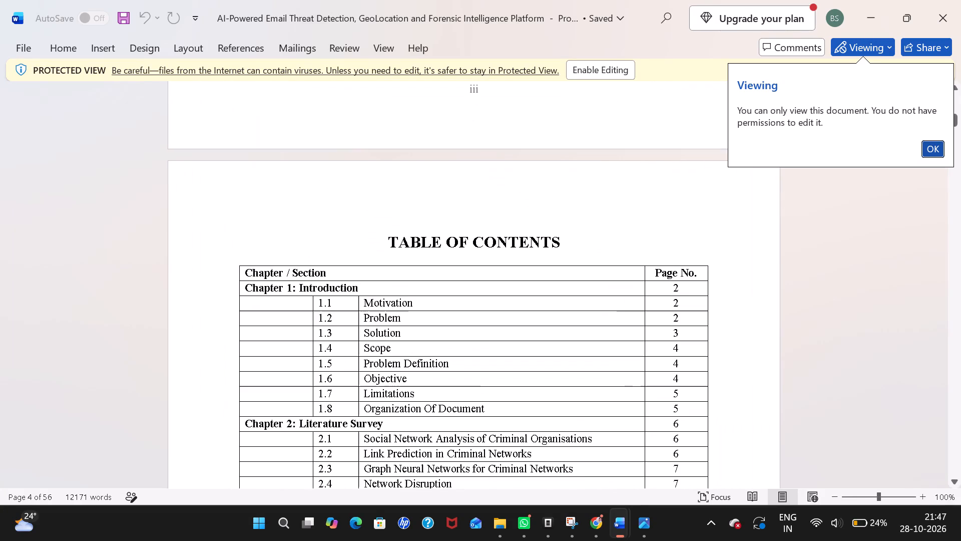
ctrl+scroll(474, 388, down, 8)
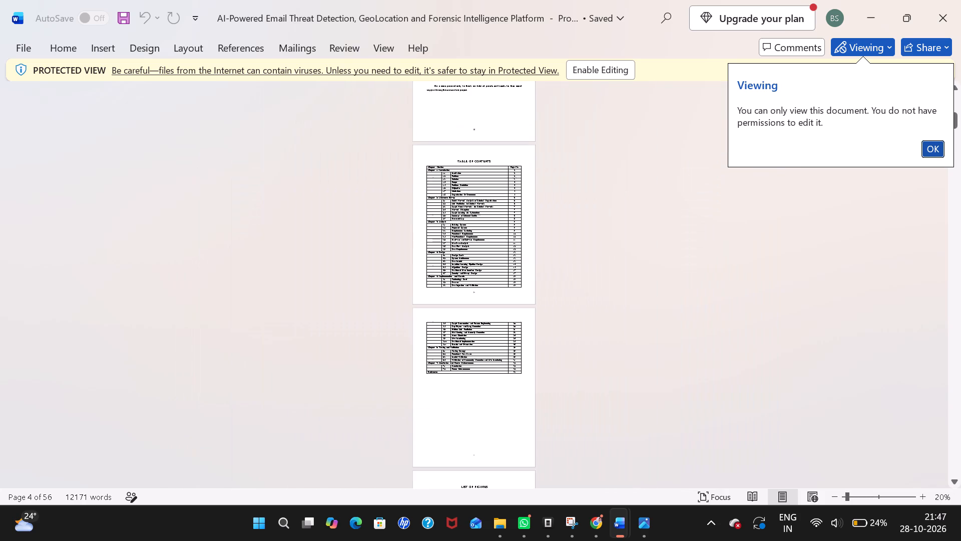
ctrl+scroll(474, 388, up, 6)
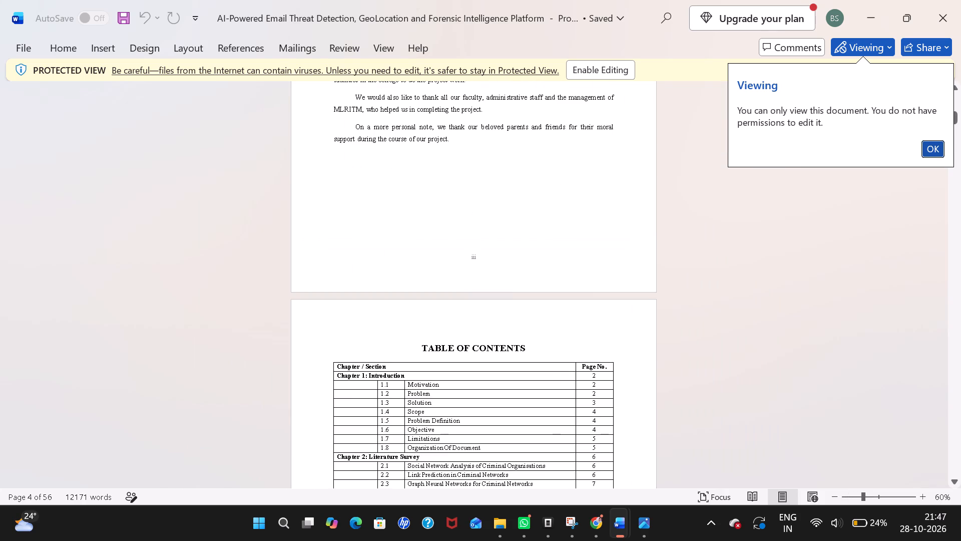
scroll(445, 449, down, 3)
ctrl+scroll(445, 449, up, 1)
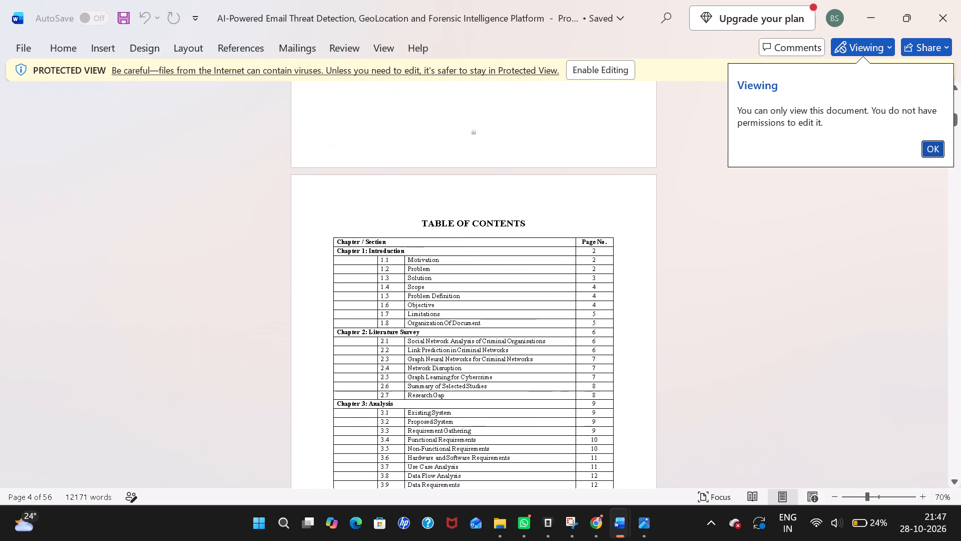
ctrl+scroll(445, 449, up, 5)
scroll(445, 449, down, 1)
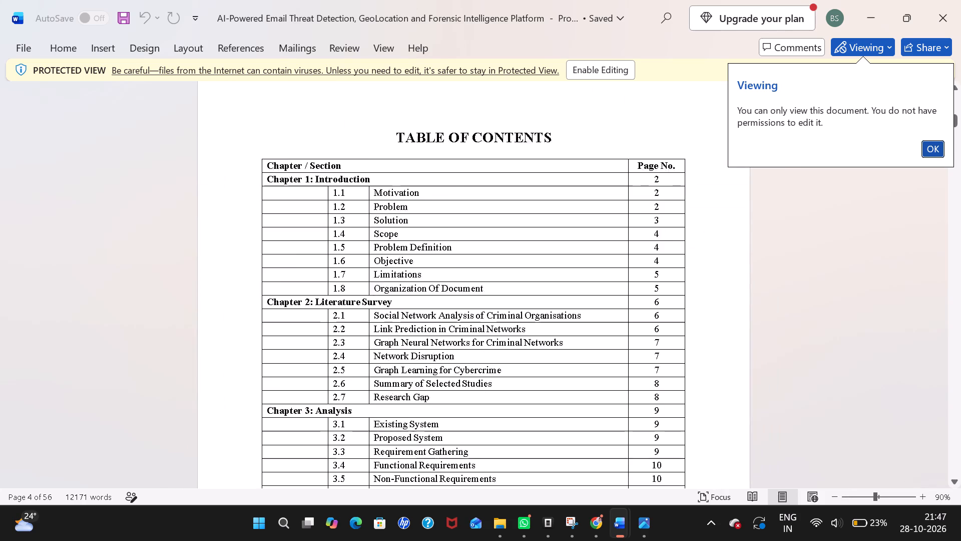
scroll(445, 449, down, 1)
ctrl+scroll(445, 449, down, 2)
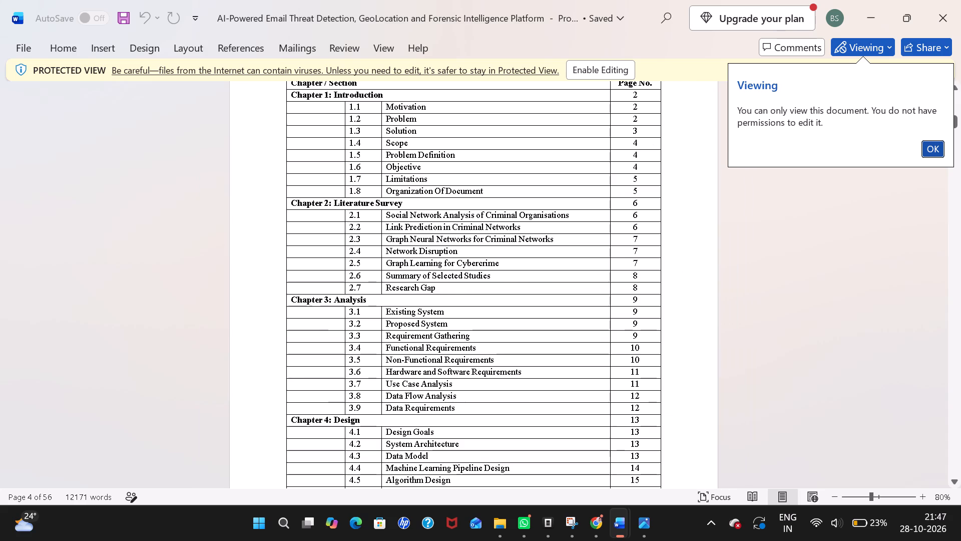
Examine the reference report's list of abbreviations and the opening of its Chapter 1: Introduction.
scroll(445, 449, down, 12)
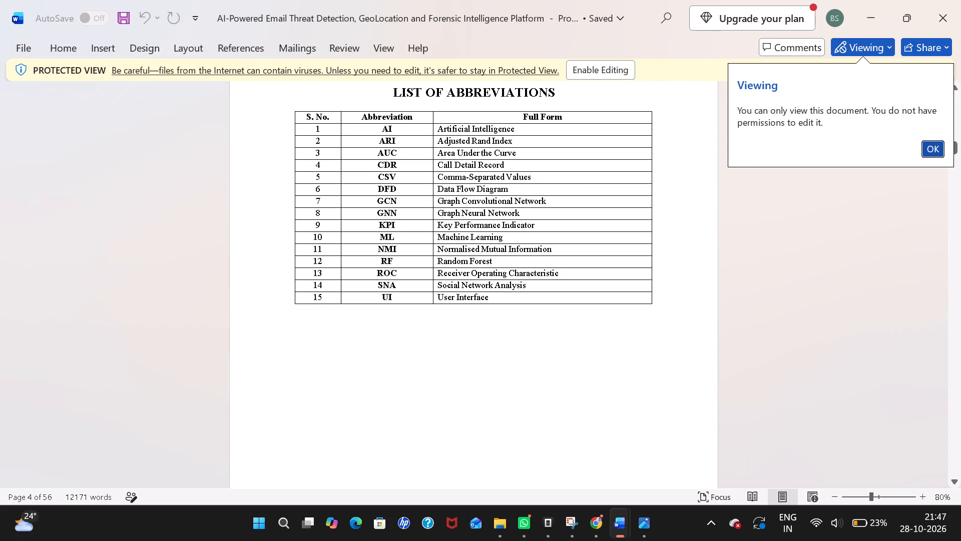
scroll(445, 449, down, 10)
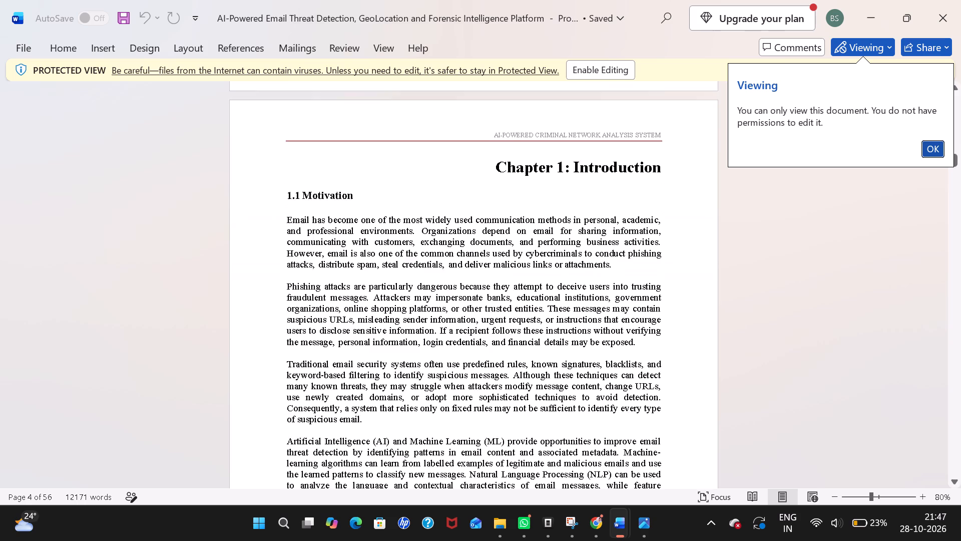
scroll(445, 449, down, 2)
Switch to the Project_Documentation_B15_Criminal_Network_Analysis document and review its Chapter 2 sections, abstract and Chapter 1 introduction.
scroll(445, 449, up, 4)
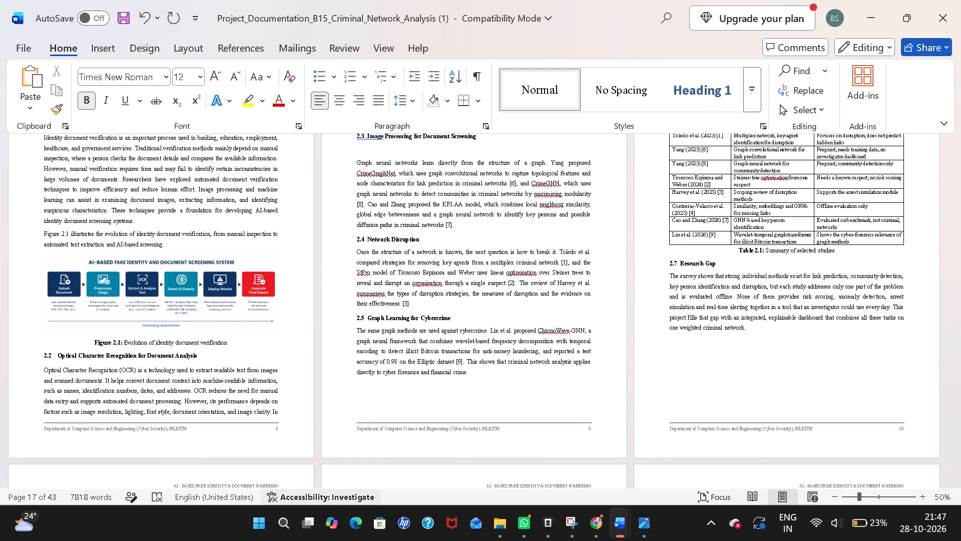
ctrl+scroll(242, 267, up, 3)
ctrl+scroll(242, 267, down, 1)
scroll(242, 267, up, 2)
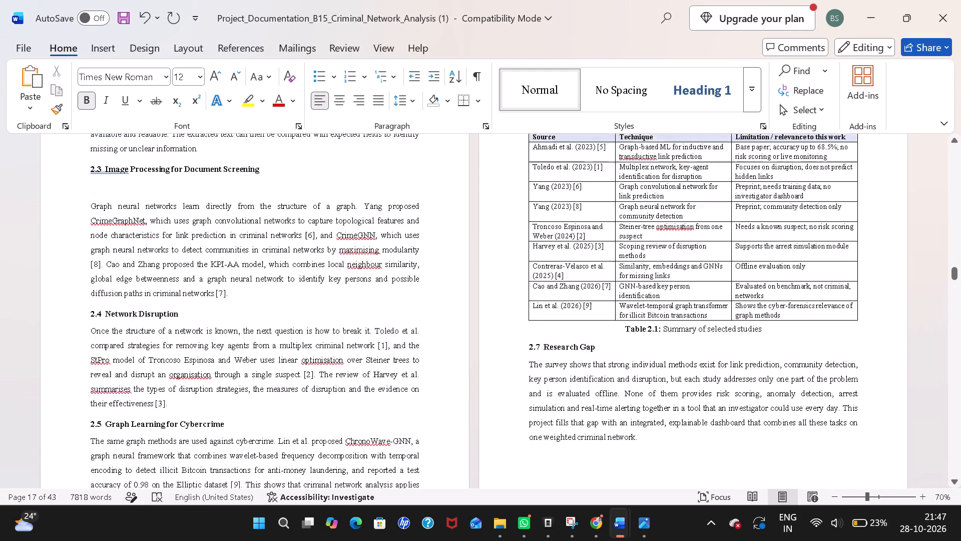
scroll(242, 267, up, 18)
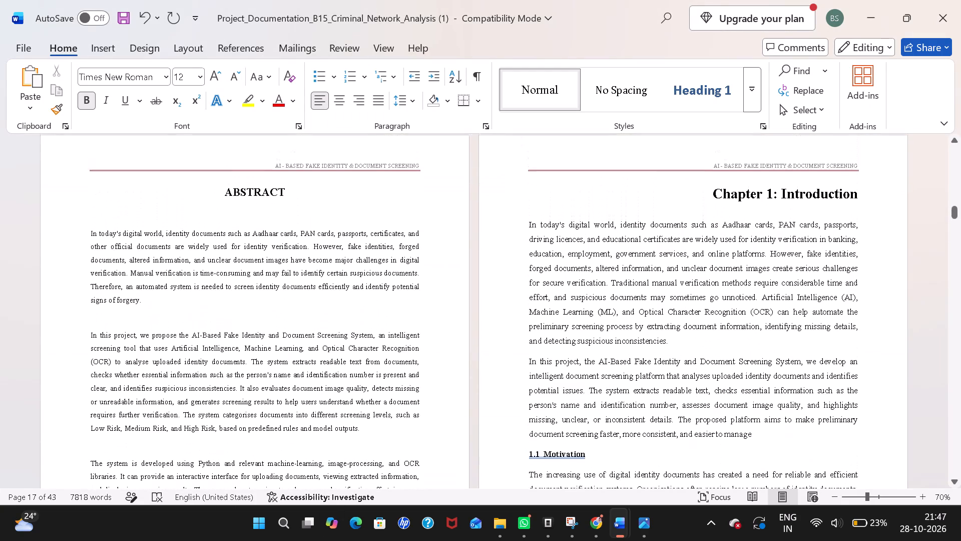
Review the abstract, keywords and section 1.1 Motivation in the project documentation.
scroll(242, 267, up, 1)
scroll(242, 267, down, 5)
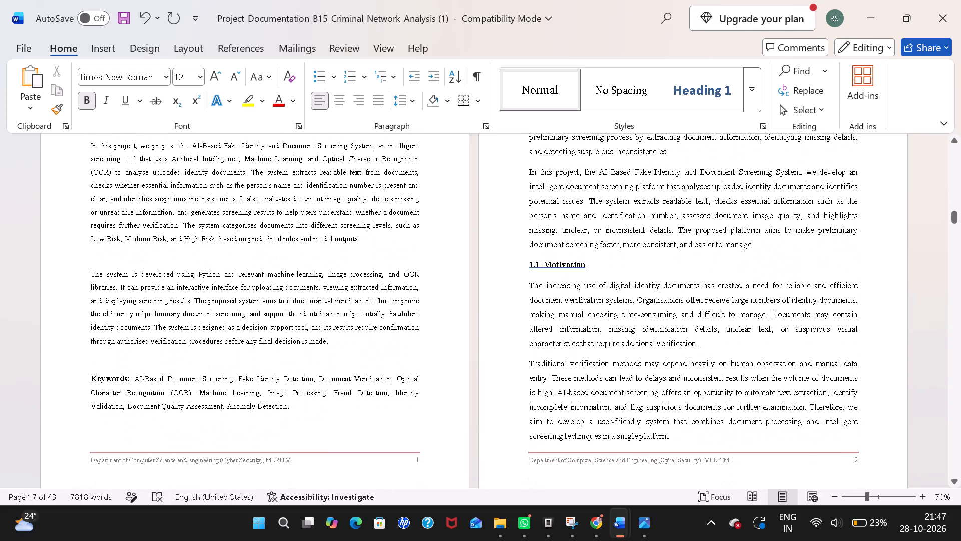
scroll(242, 267, down, 3)
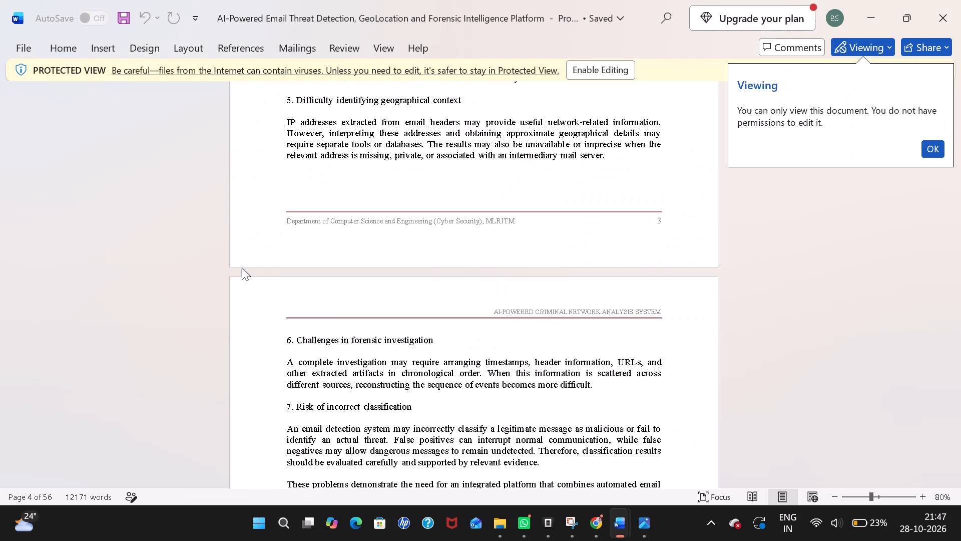
Switch to the AI-Powered Email Threat Detection report and examine its front pages, from the title page to the table of contents and list of tables.
scroll(242, 267, up, 7)
scroll(242, 267, up, 18)
scroll(242, 267, up, 14)
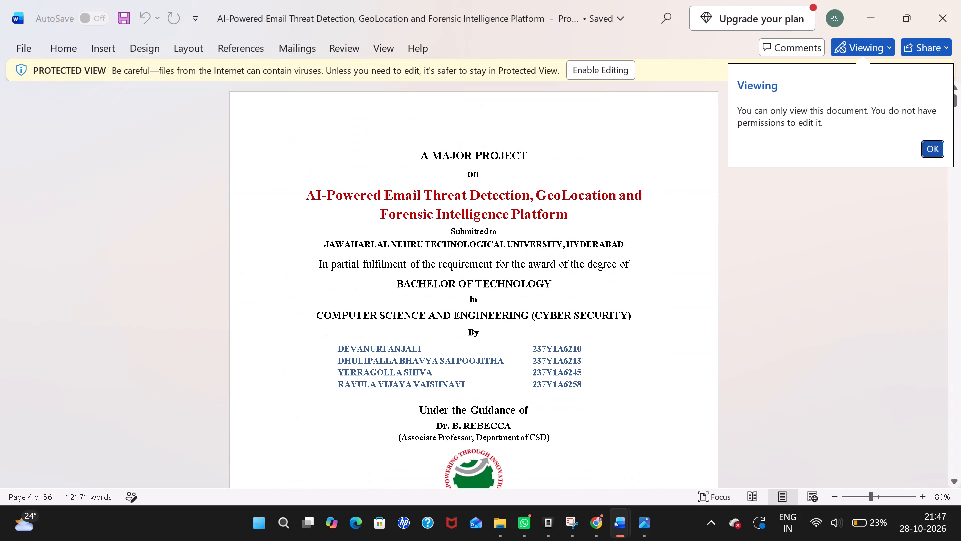
scroll(583, 521, down, 1)
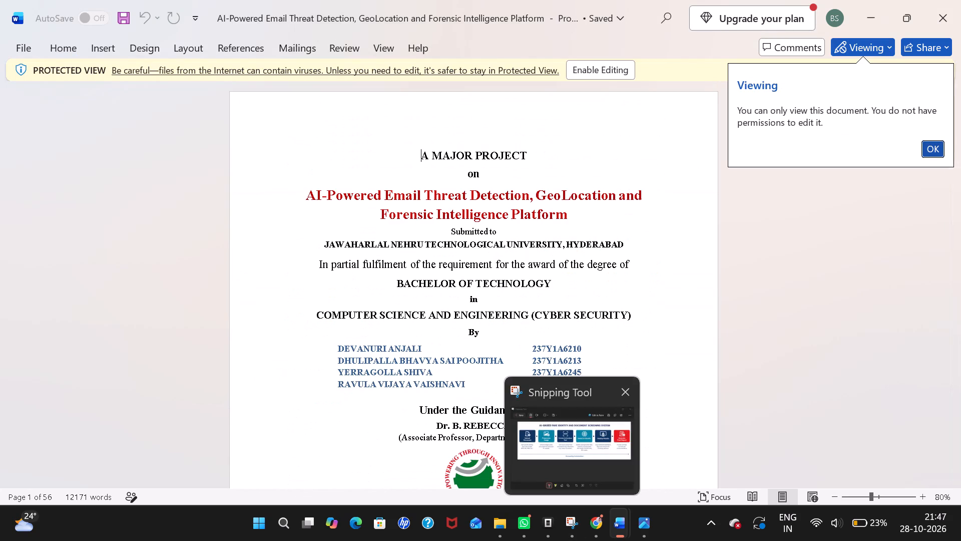
click(559, 336)
scroll(559, 336, down, 6)
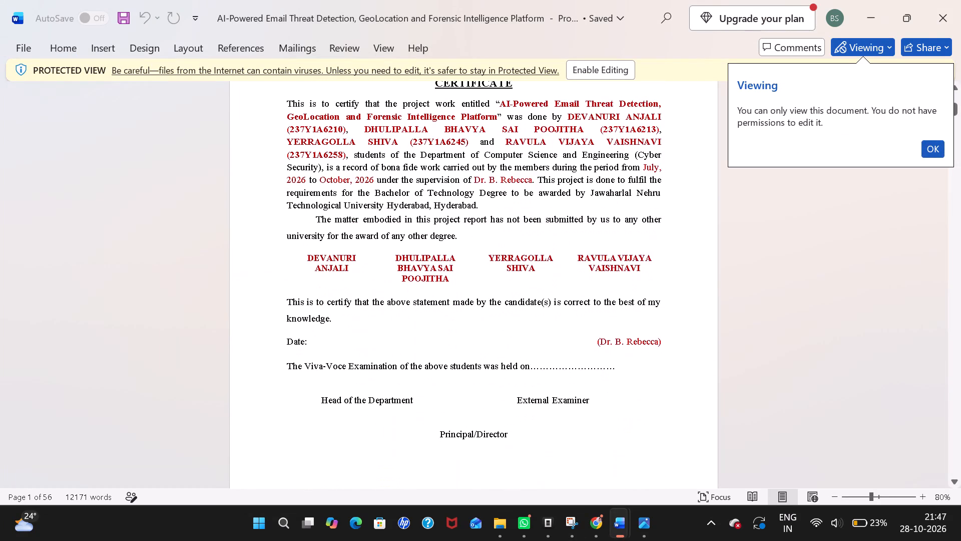
scroll(559, 336, down, 15)
scroll(559, 336, up, 2)
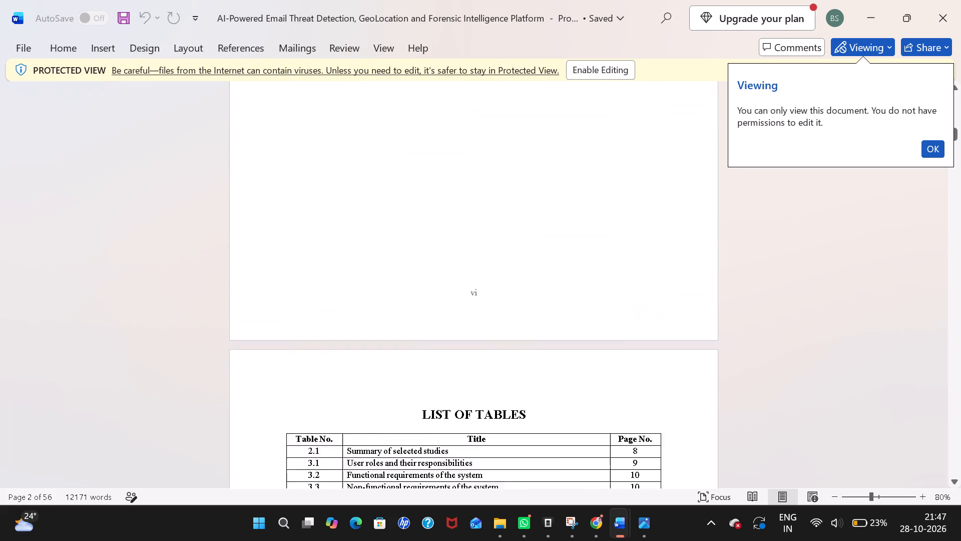
scroll(559, 336, up, 6)
scroll(559, 336, down, 1)
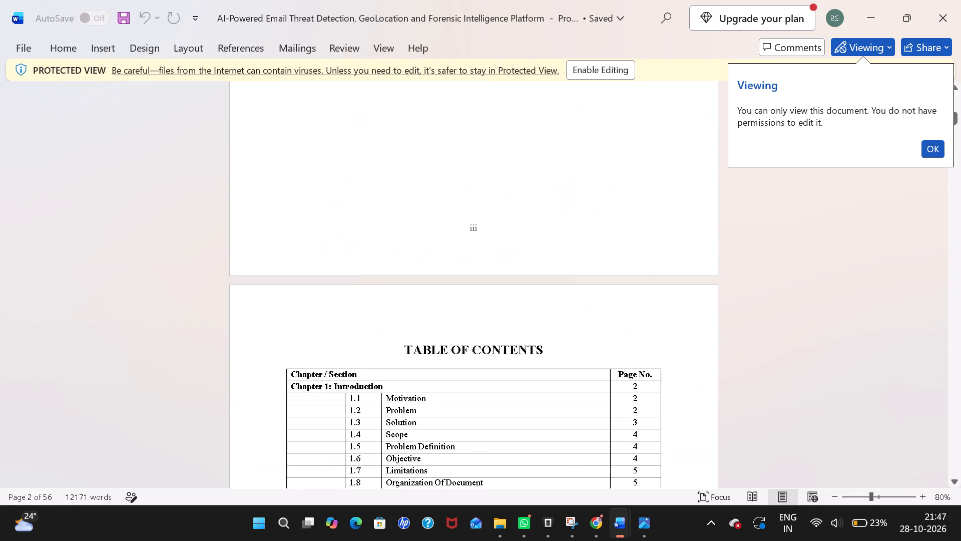
scroll(559, 336, down, 1)
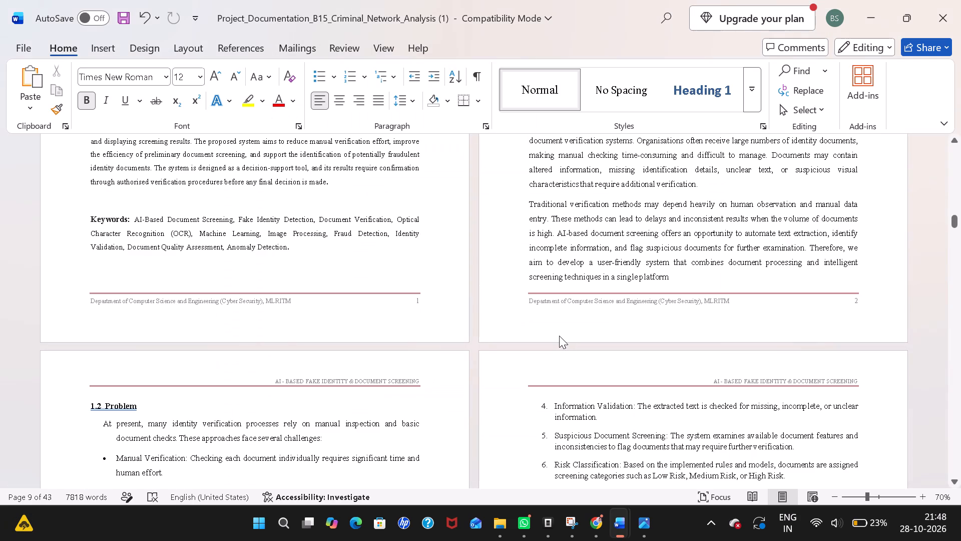
Switch to the Project_Documentation_B15_Criminal_Network_Analysis document and review Chapter 1's sections from 1.2 Problem to 1.6 Objective, including Figure 1.1.
scroll(559, 336, up, 4)
scroll(559, 336, down, 1)
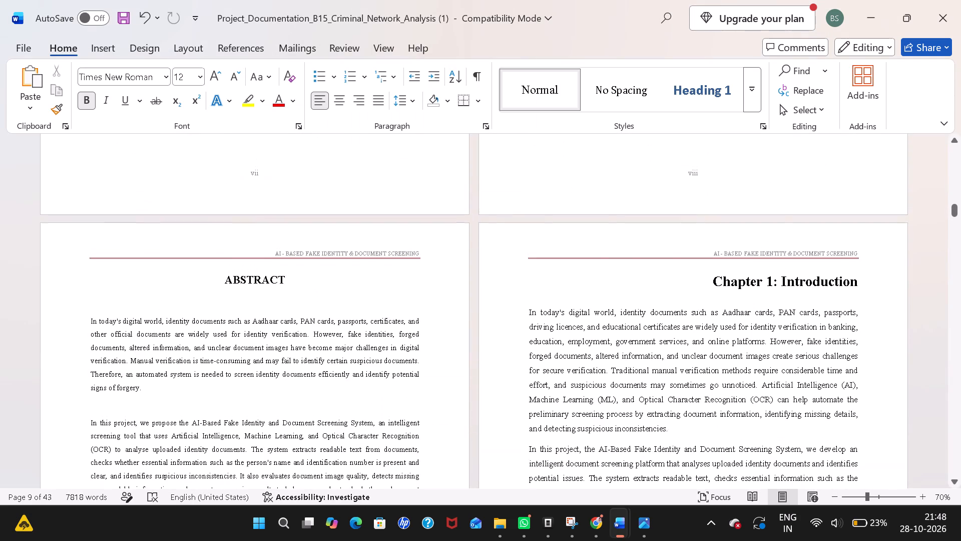
scroll(559, 336, down, 3)
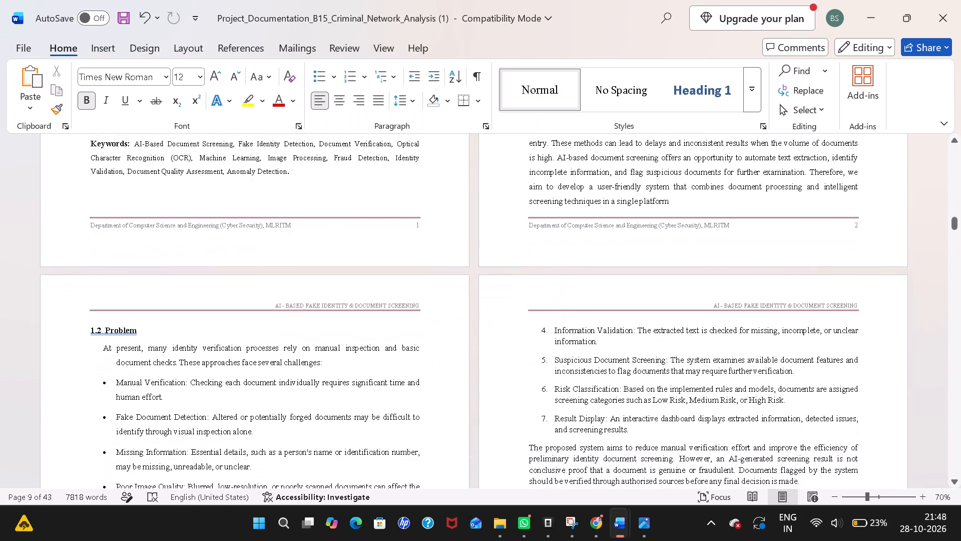
scroll(559, 336, down, 4)
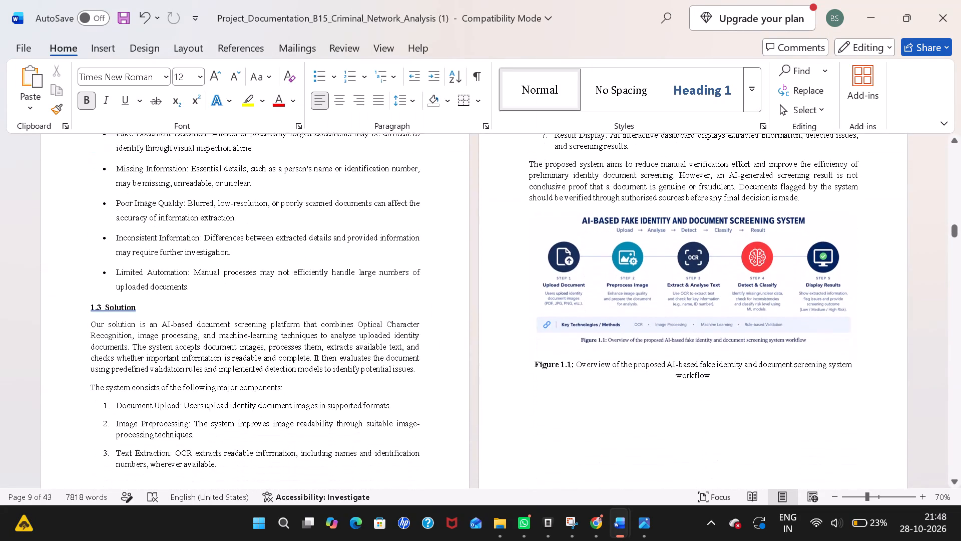
scroll(559, 336, down, 5)
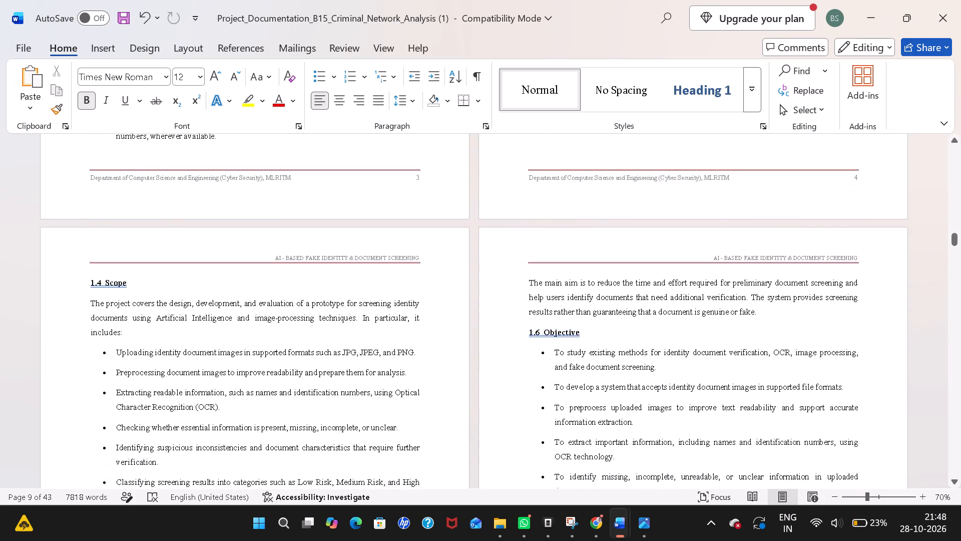
scroll(559, 336, down, 5)
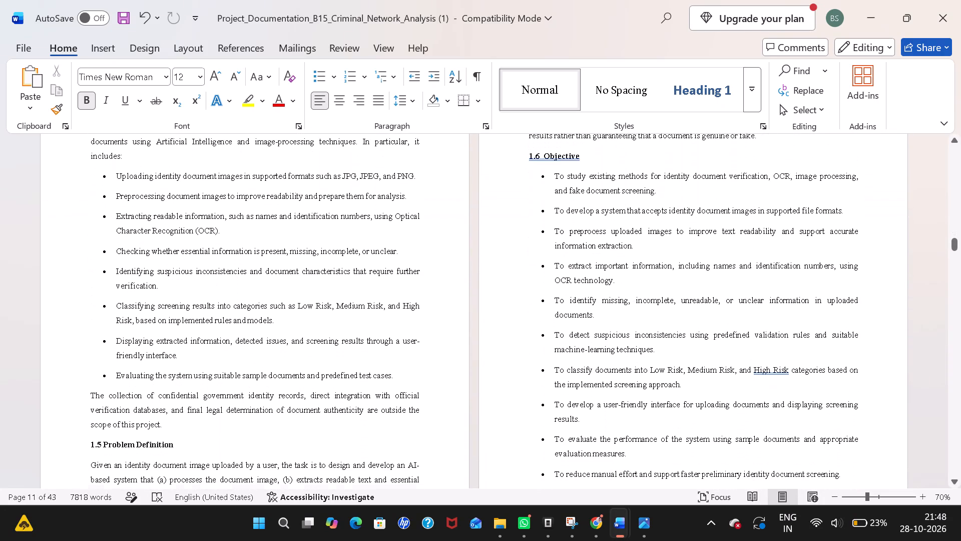
scroll(559, 336, down, 5)
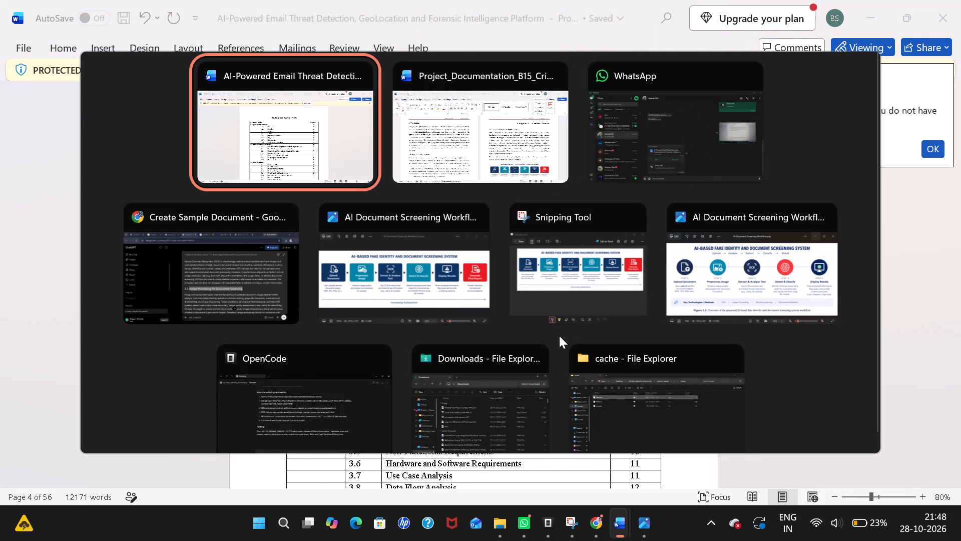
Return to the AI-Powered Email Threat Detection report and examine the chapter and section listing in its table of contents at a larger zoom.
click(559, 336)
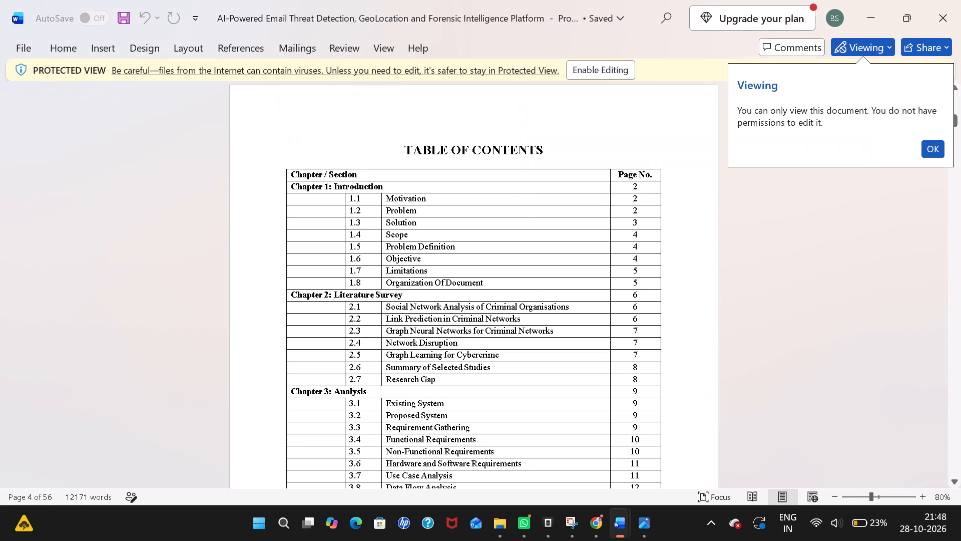
scroll(510, 318, down, 1)
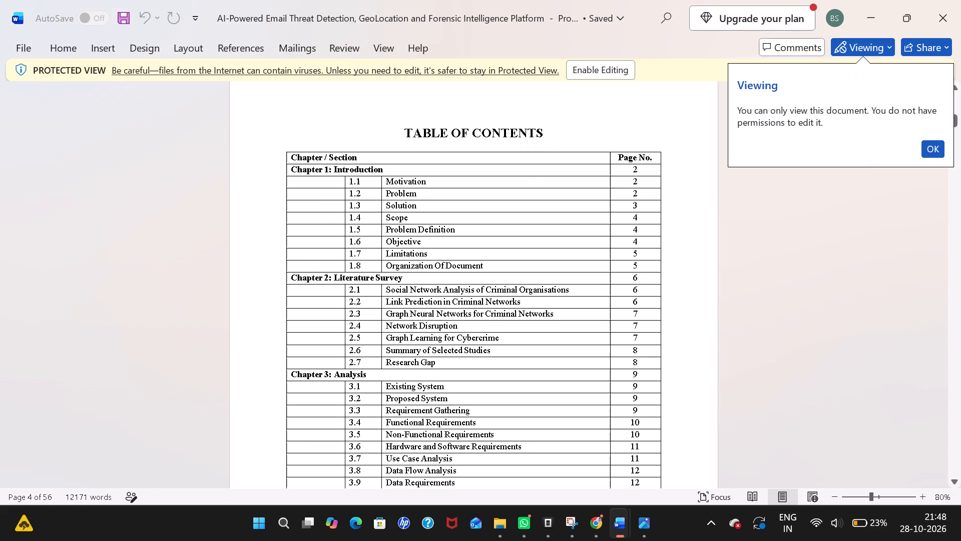
scroll(510, 318, down, 1)
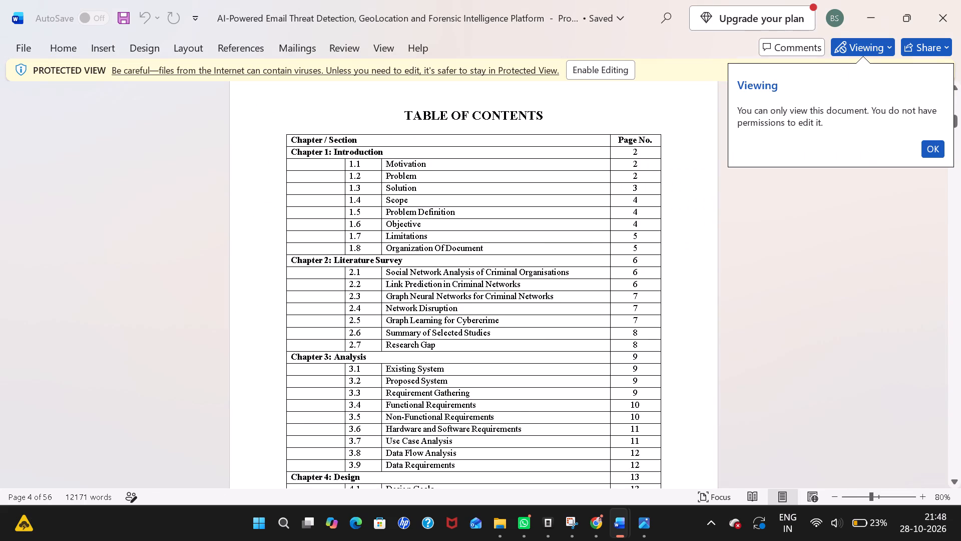
ctrl+scroll(510, 318, up, 3)
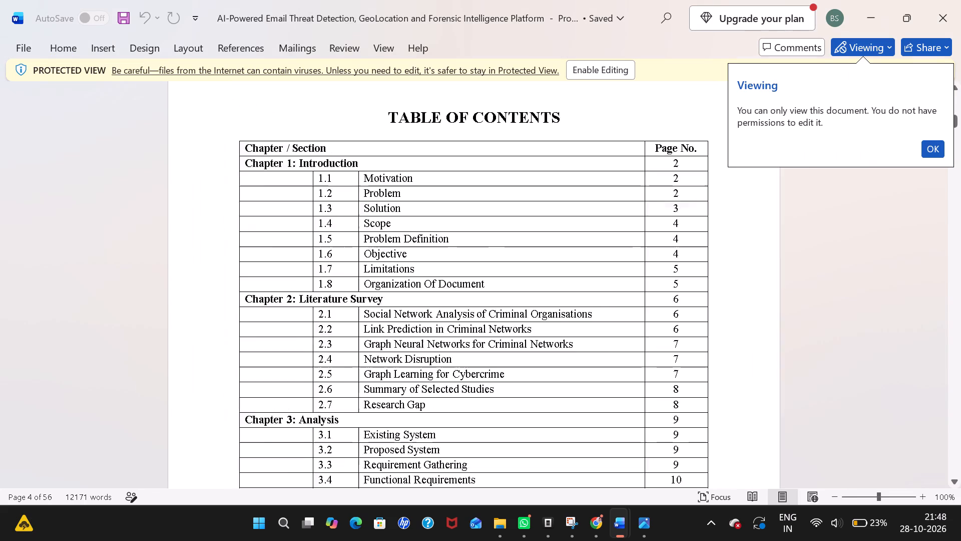
ctrl+scroll(510, 318, up, 1)
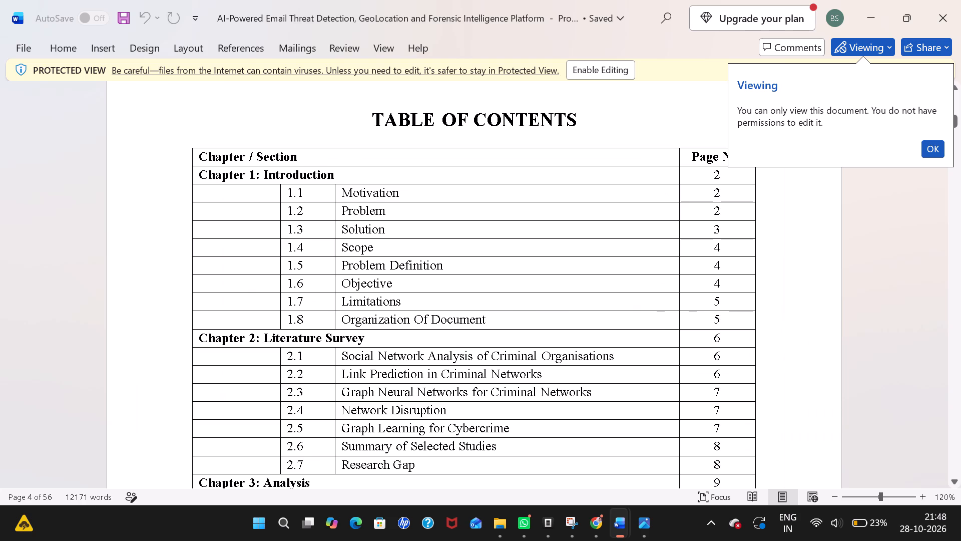
ctrl+scroll(510, 318, down, 1)
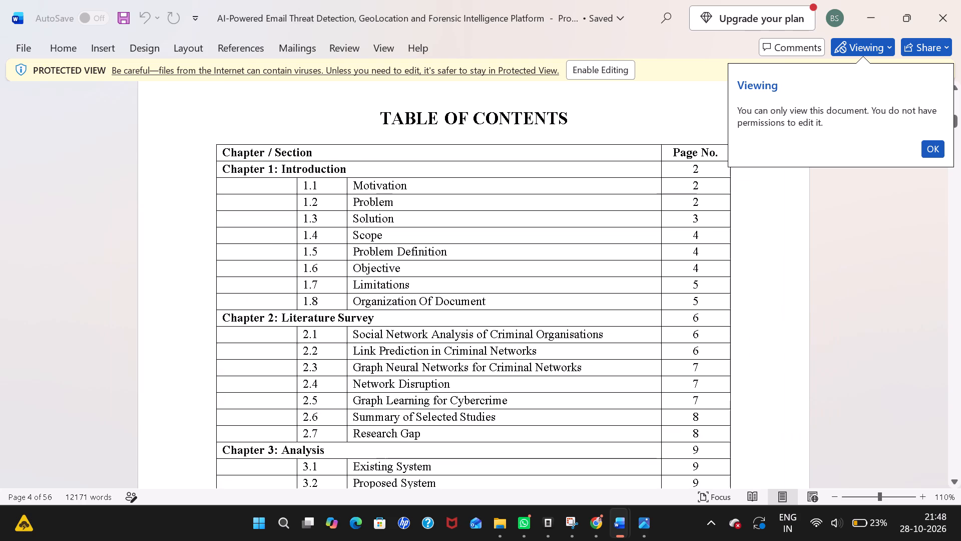
scroll(510, 318, down, 1)
scroll(510, 318, up, 1)
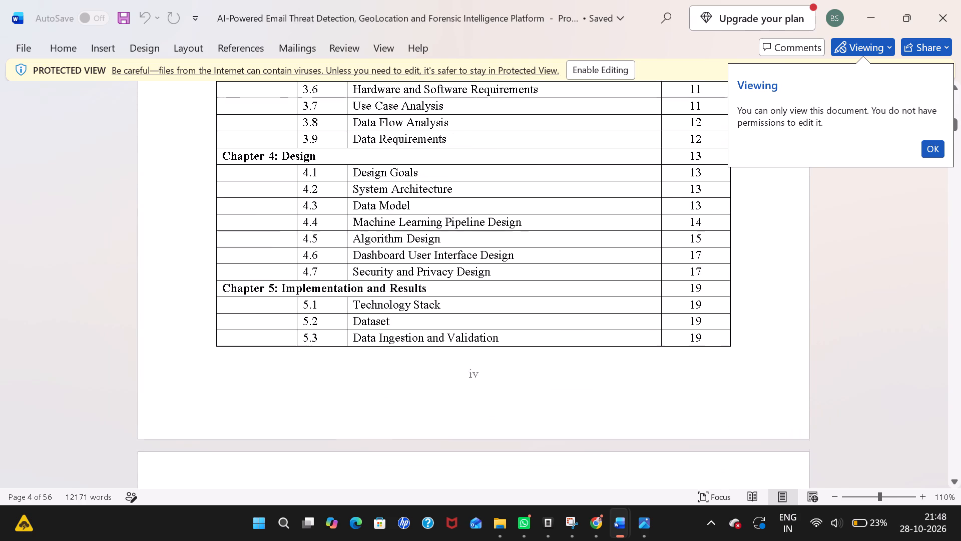
scroll(510, 318, up, 2)
scroll(501, 269, up, 1)
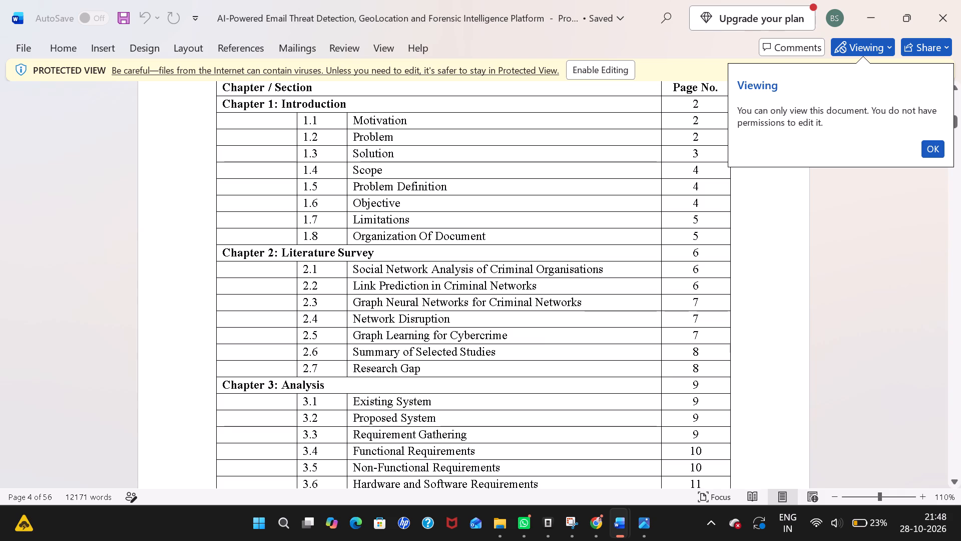
scroll(426, 368, up, 2)
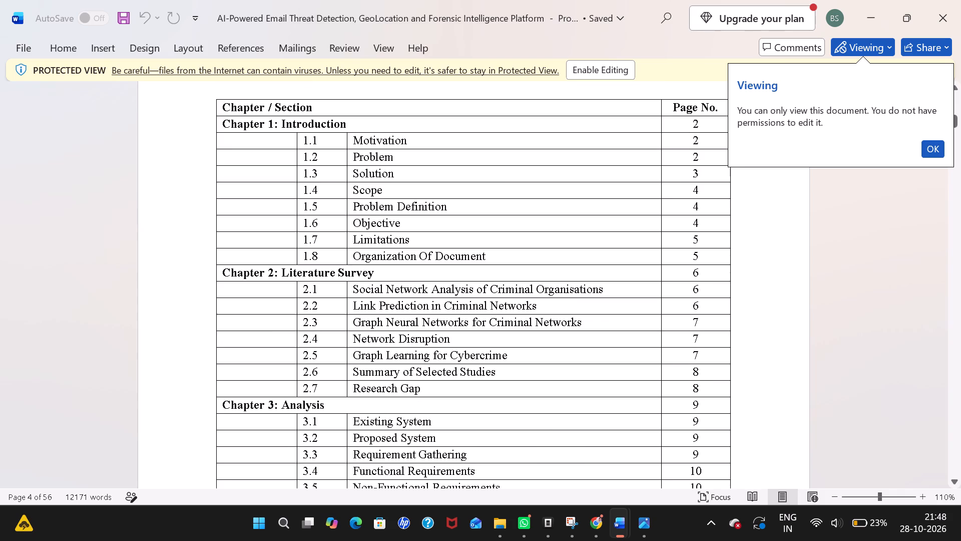
Examine the reference report's title page, certificate and acknowledgements pages.
scroll(426, 368, up, 6)
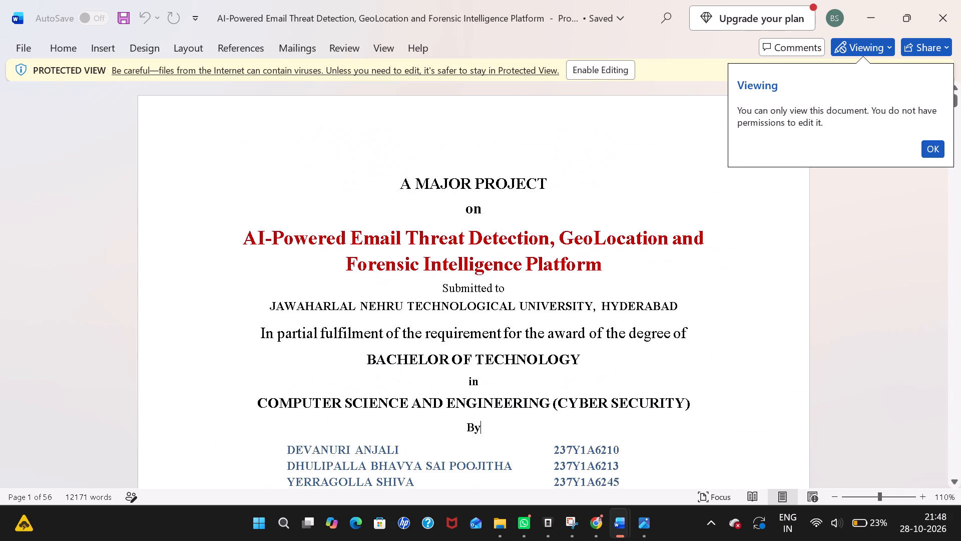
scroll(426, 368, down, 4)
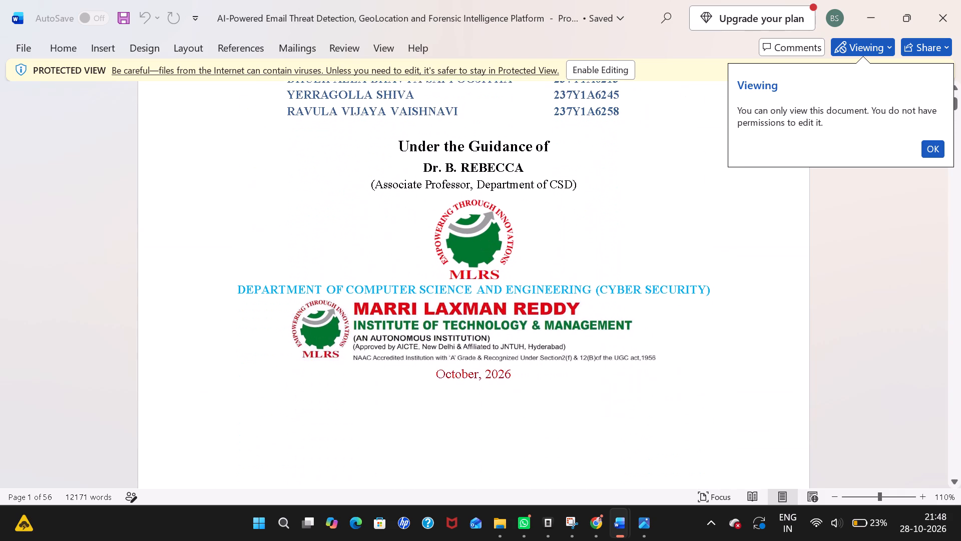
scroll(426, 368, down, 4)
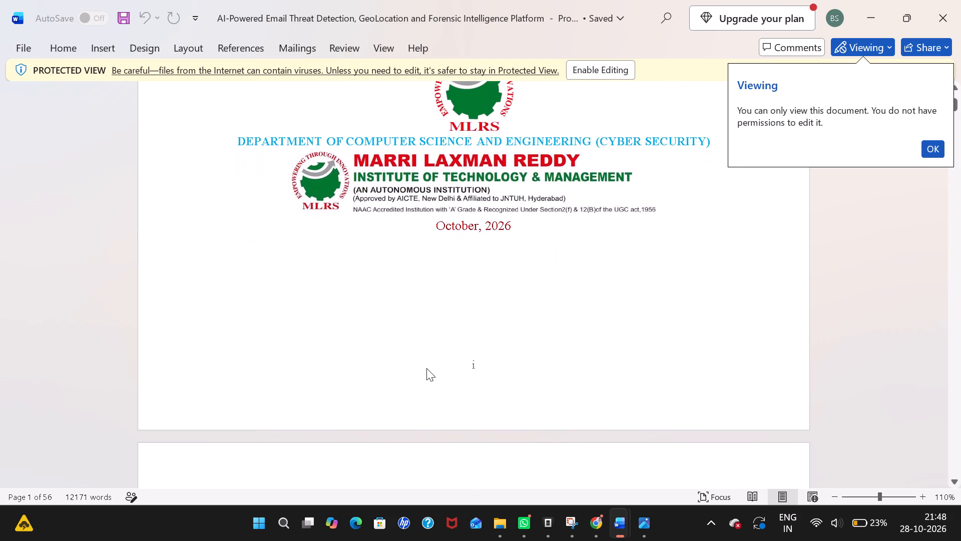
scroll(426, 368, down, 3)
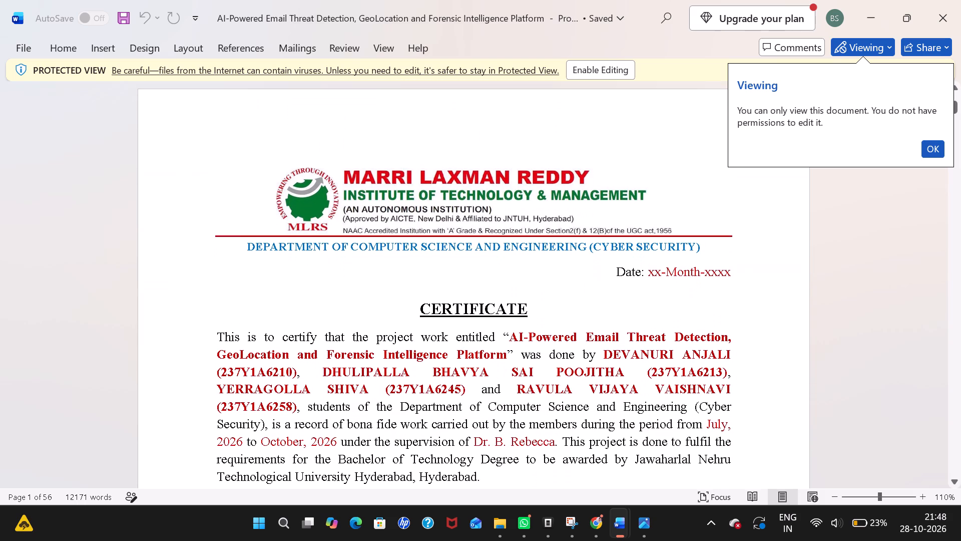
scroll(426, 368, down, 1)
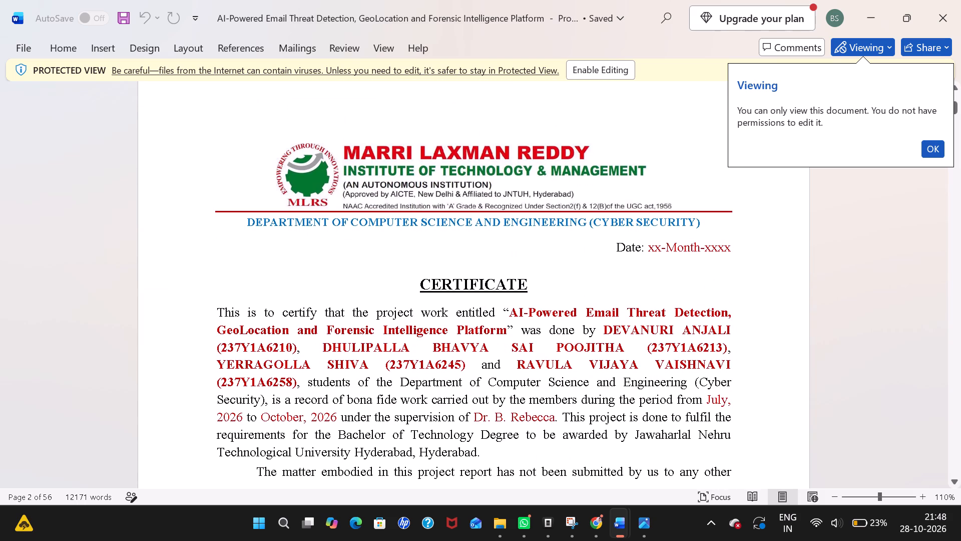
scroll(426, 368, down, 2)
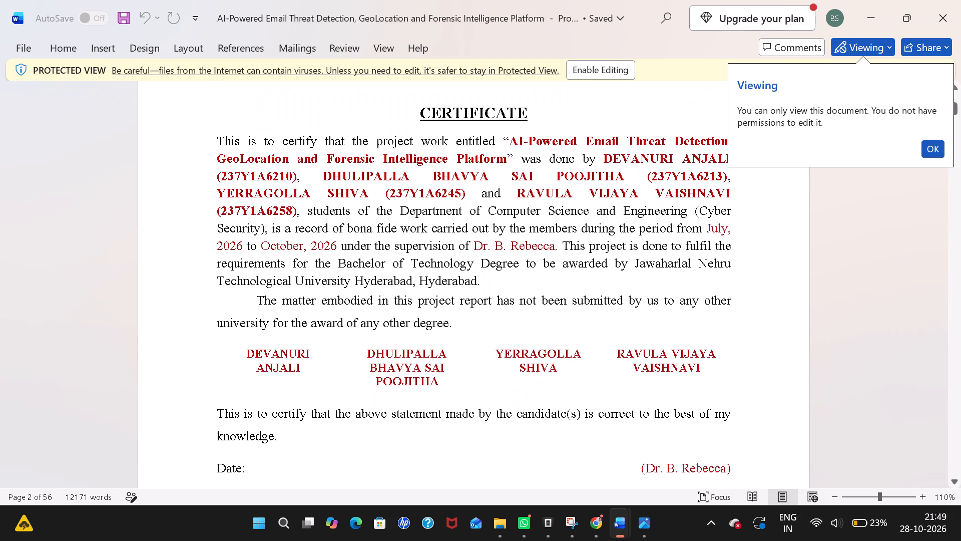
scroll(426, 368, down, 7)
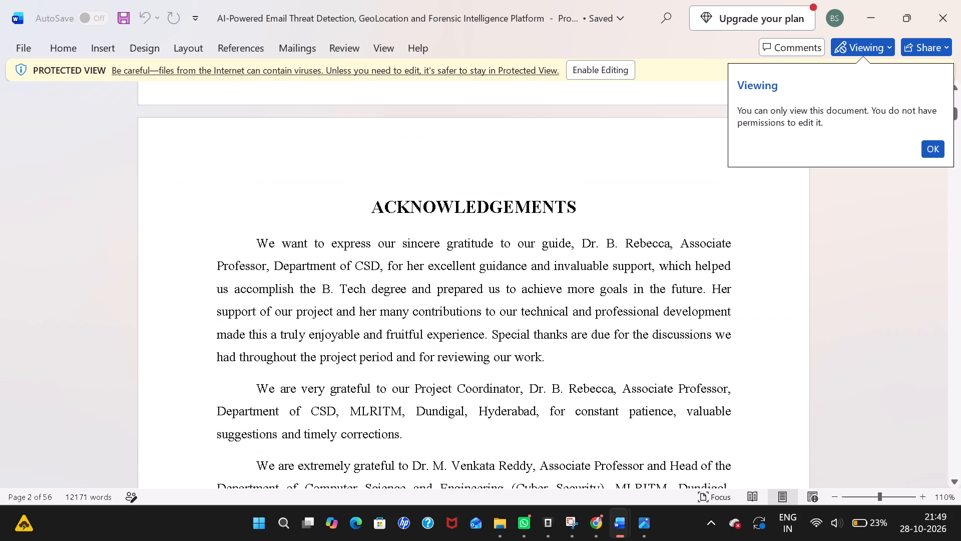
scroll(426, 368, down, 2)
ctrl+scroll(426, 368, down, 3)
scroll(426, 368, down, 2)
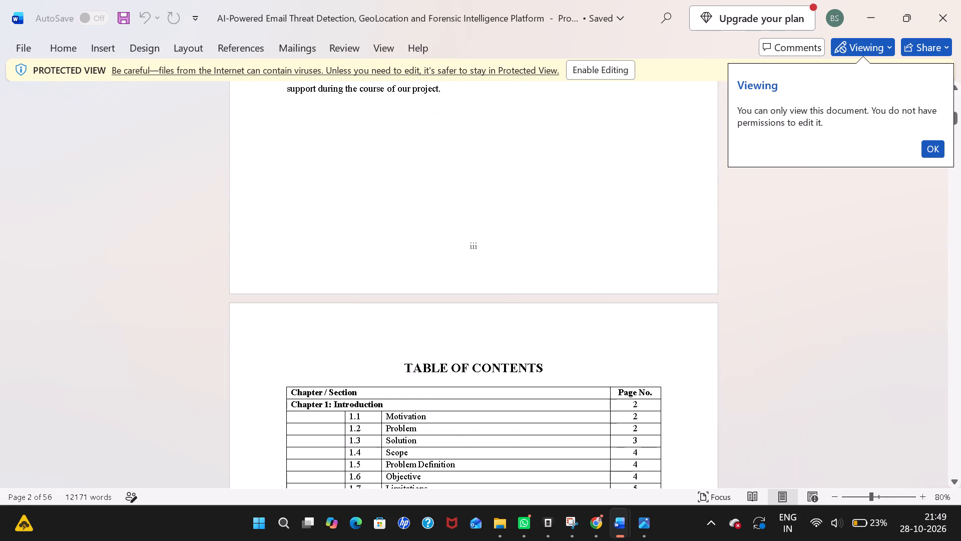
Examine the reference report's table of contents again, including the Chapter 5 to Chapter 7 sections and References.
scroll(426, 368, down, 2)
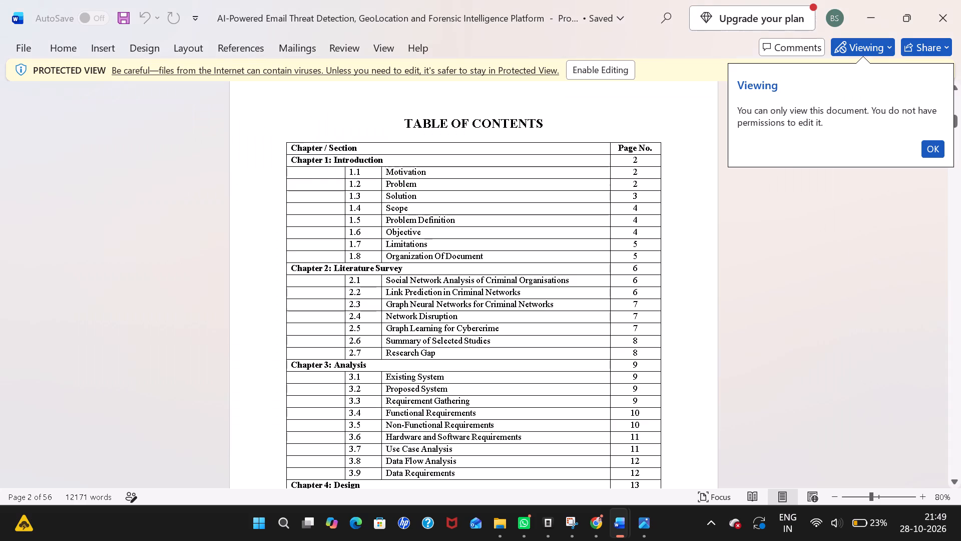
scroll(426, 368, down, 6)
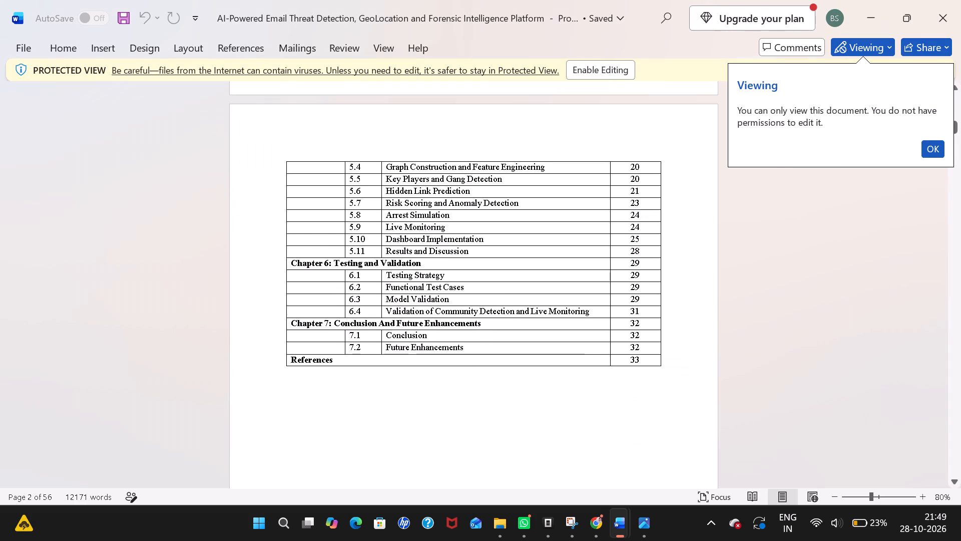
scroll(426, 368, down, 3)
scroll(426, 368, up, 4)
scroll(426, 368, down, 5)
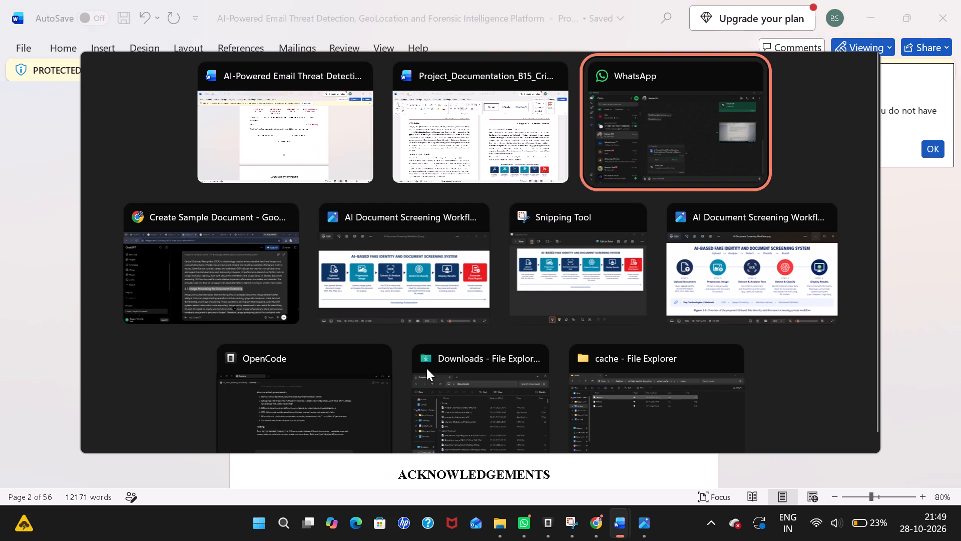
scroll(426, 368, up, 17)
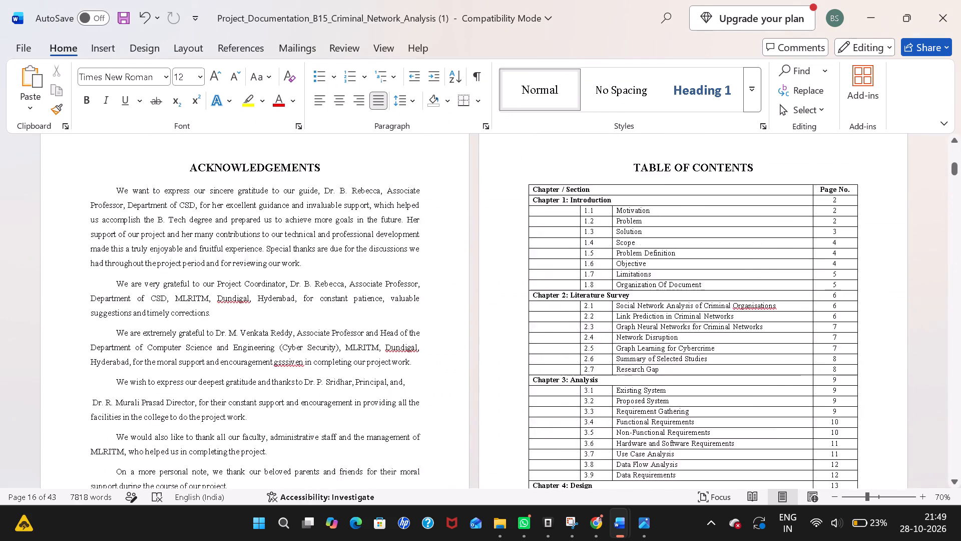
scroll(426, 368, down, 5)
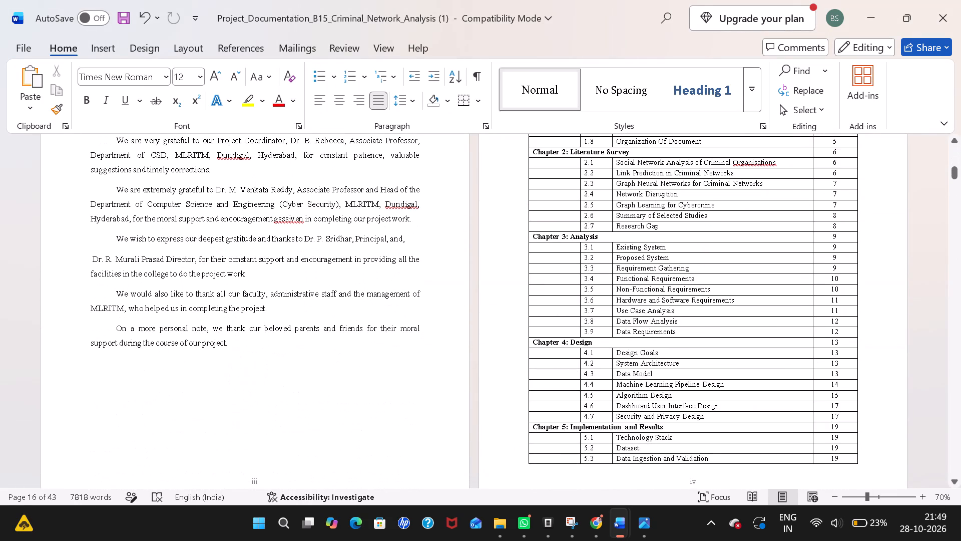
ctrl+scroll(662, 272, up, 1)
scroll(662, 272, up, 5)
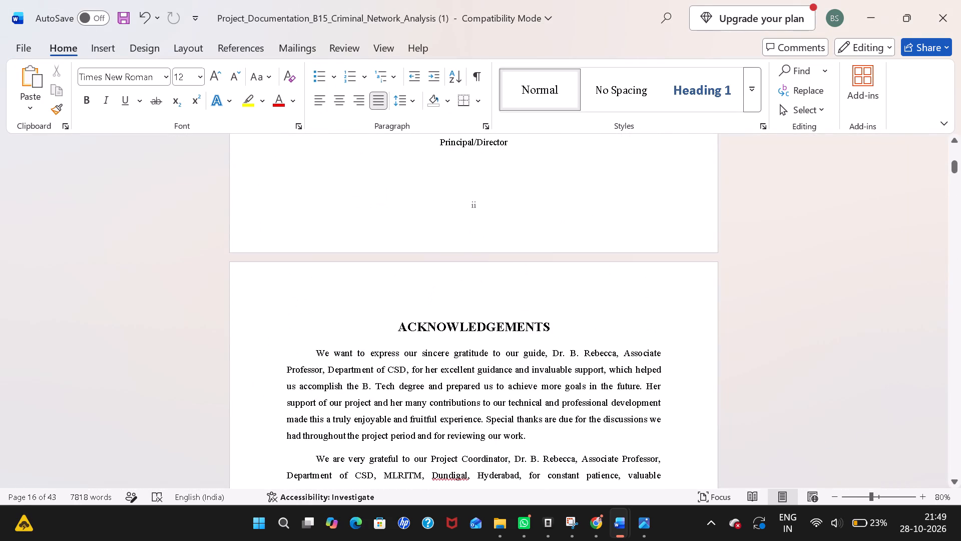
ctrl+scroll(662, 272, down, 2)
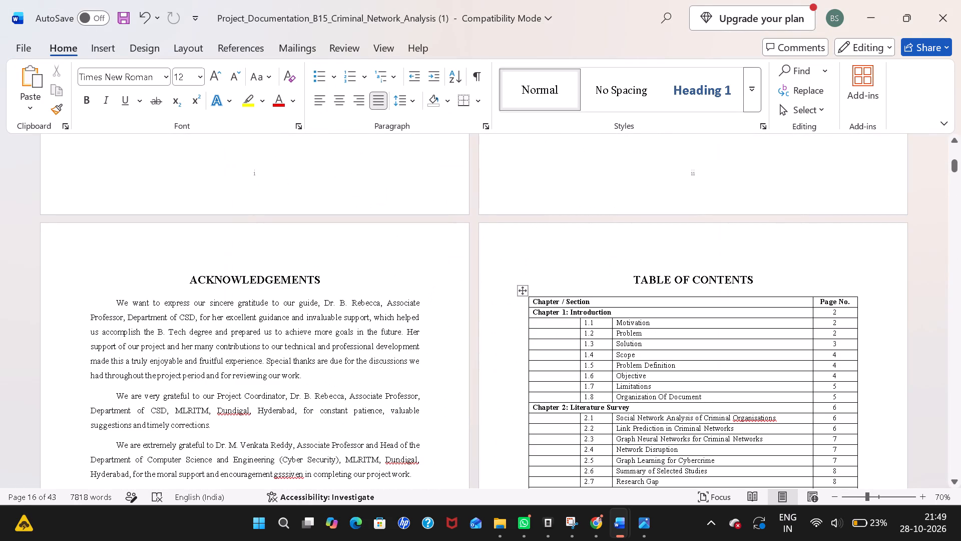
scroll(644, 346, down, 3)
scroll(644, 346, up, 6)
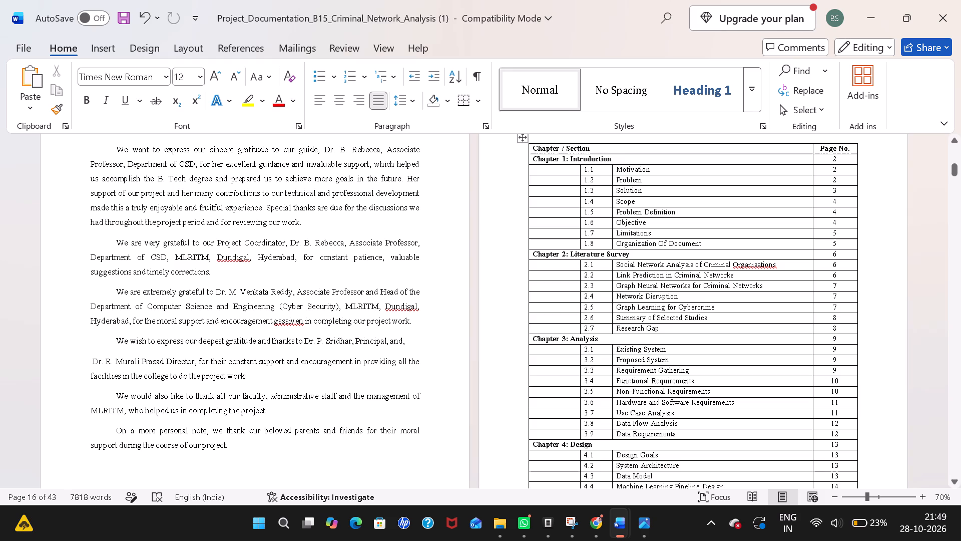
drag(585, 263, 664, 329)
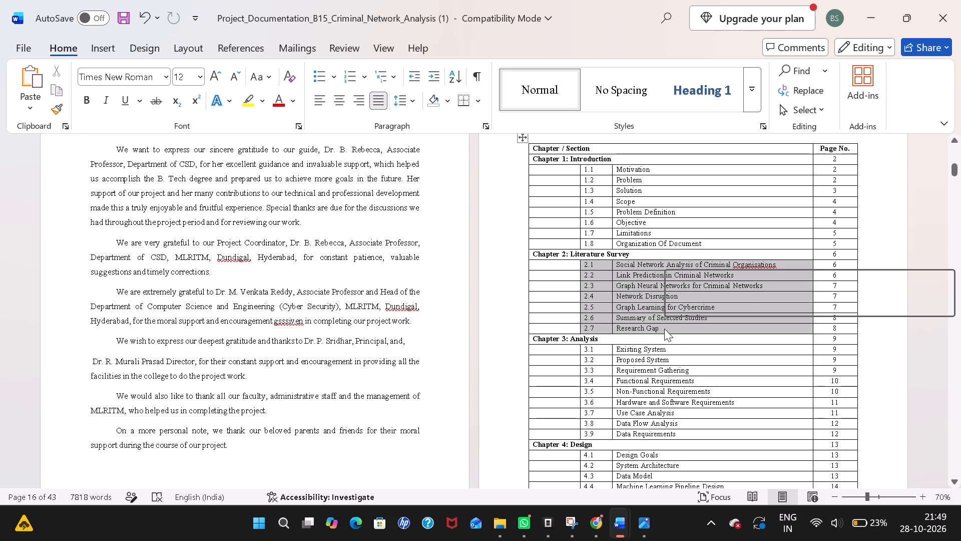
key(ctrl+c)
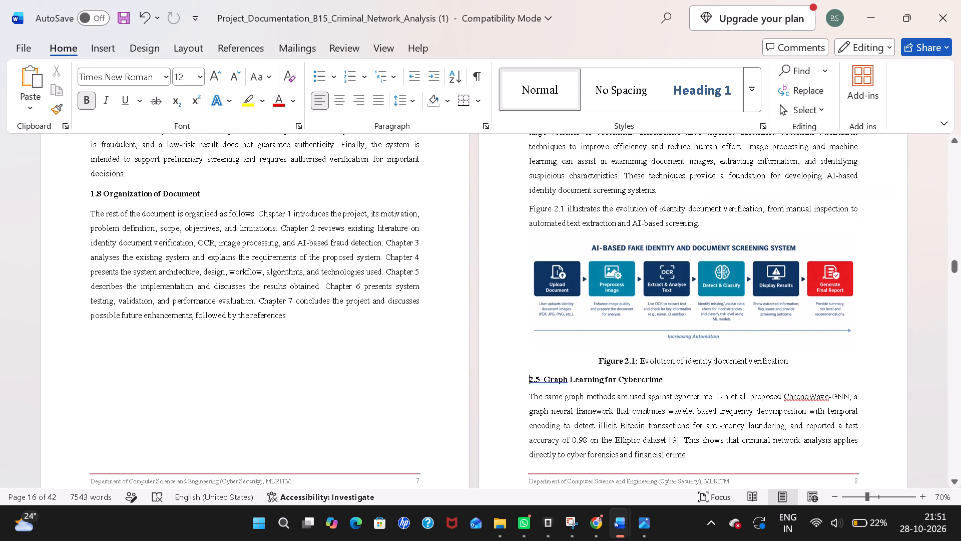
key(ctrl+v)
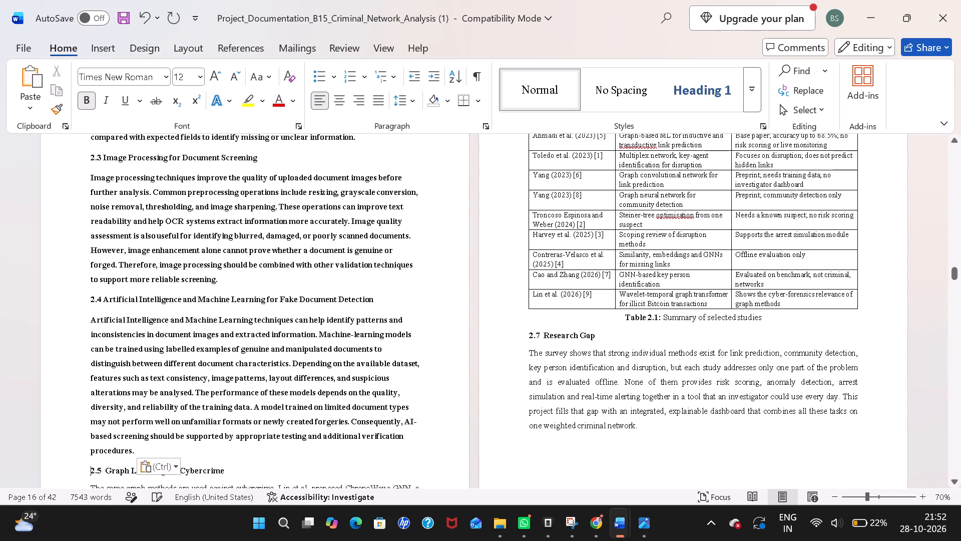
Add an extra space between the number and title of the 2.2 Optical Character Recognition for Document Analysis heading.
scroll(438, 220, up, 4)
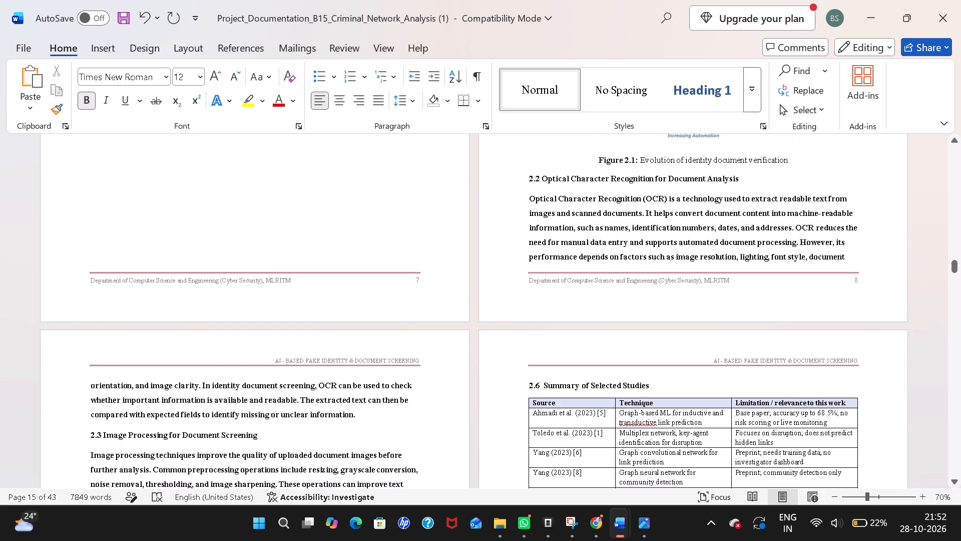
scroll(570, 199, up, 1)
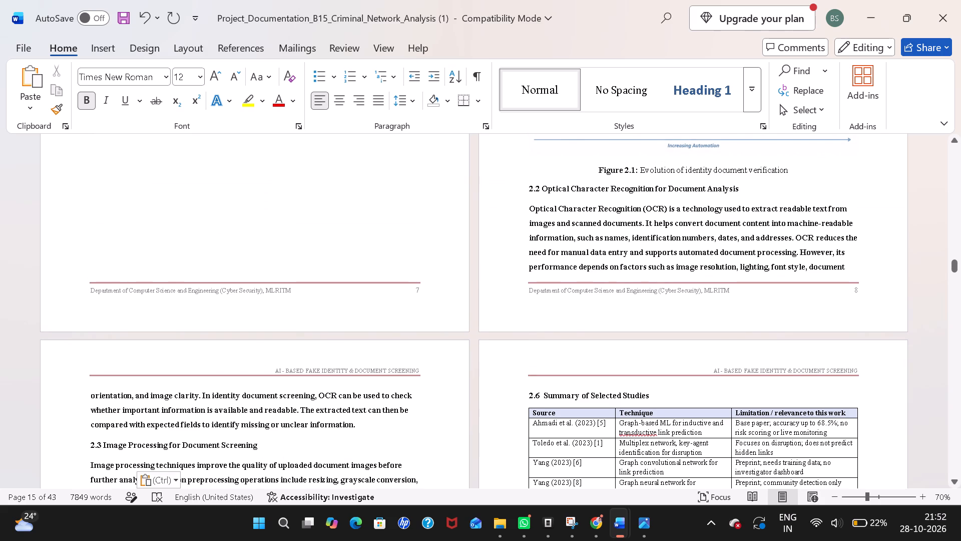
click(542, 186)
key(space)
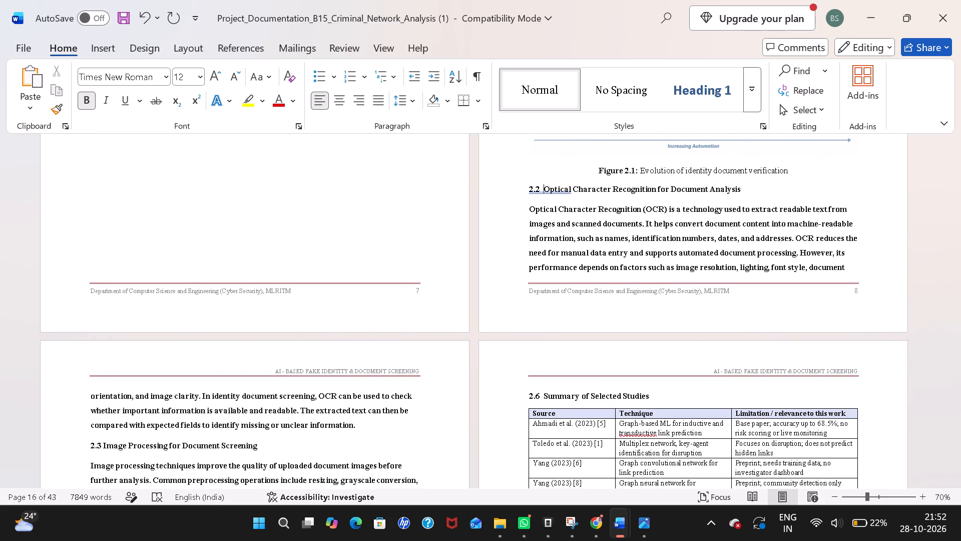
Remove the bold from section 2.2's whole body paragraph and justify it.
drag(528, 212, 517, 290)
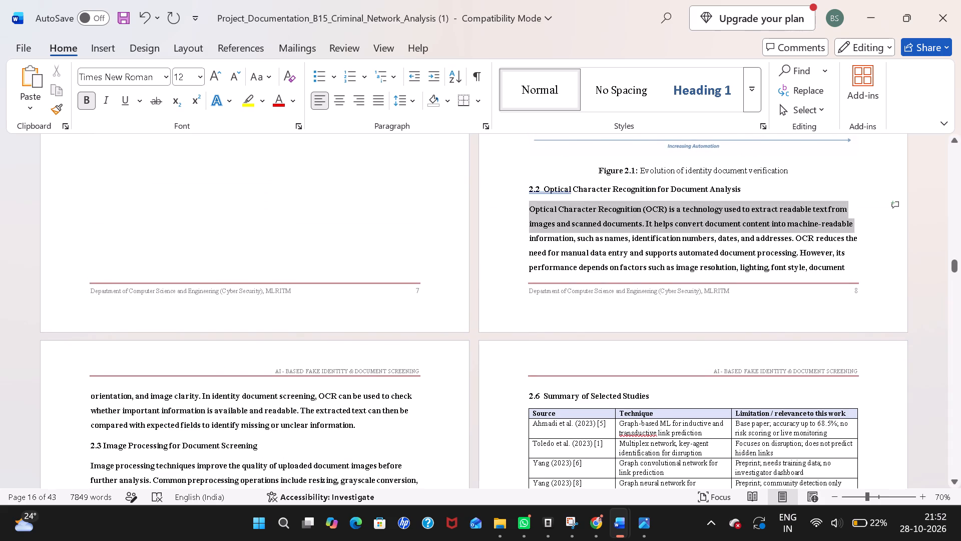
drag(517, 290, 358, 431)
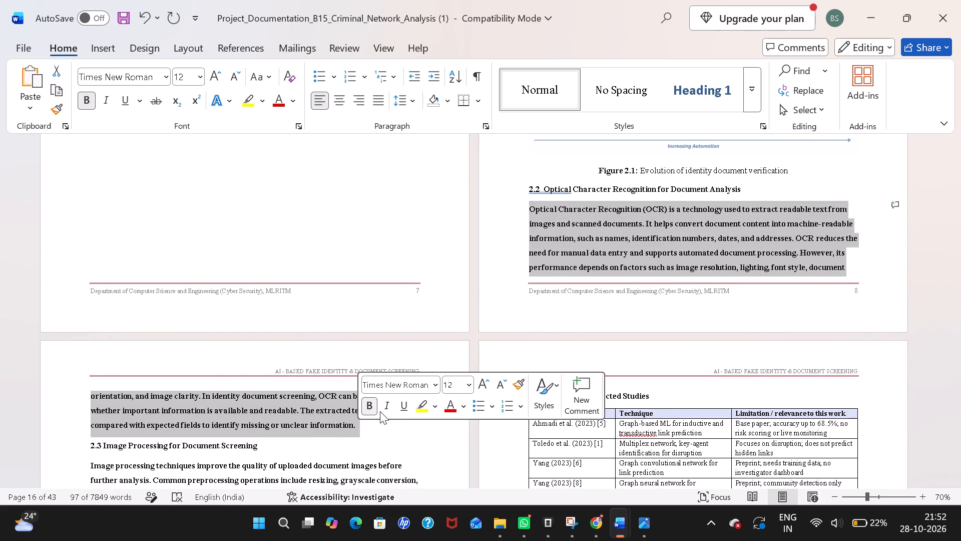
click(370, 406)
click(379, 105)
click(409, 209)
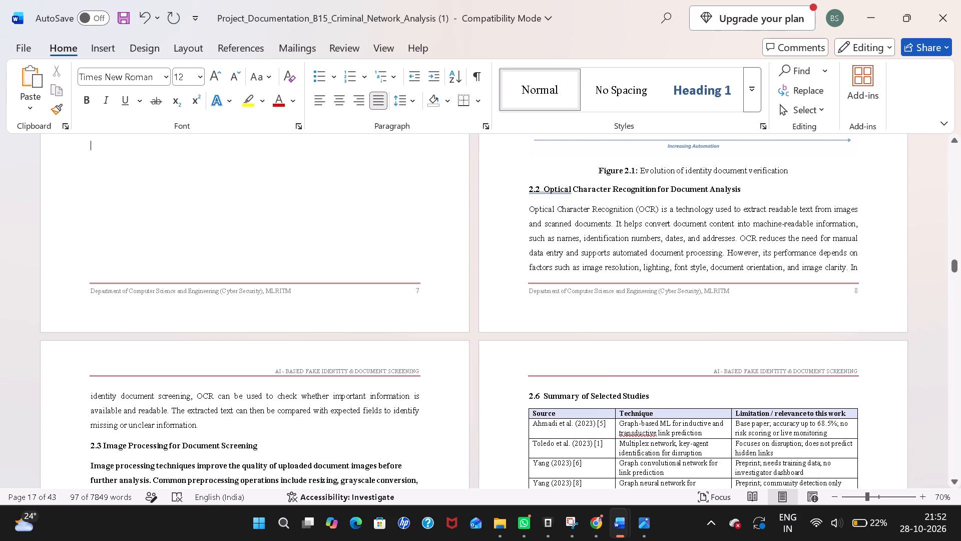
Remove the bold from section 2.3's whole body paragraph on image processing and justify it.
scroll(382, 384, down, 4)
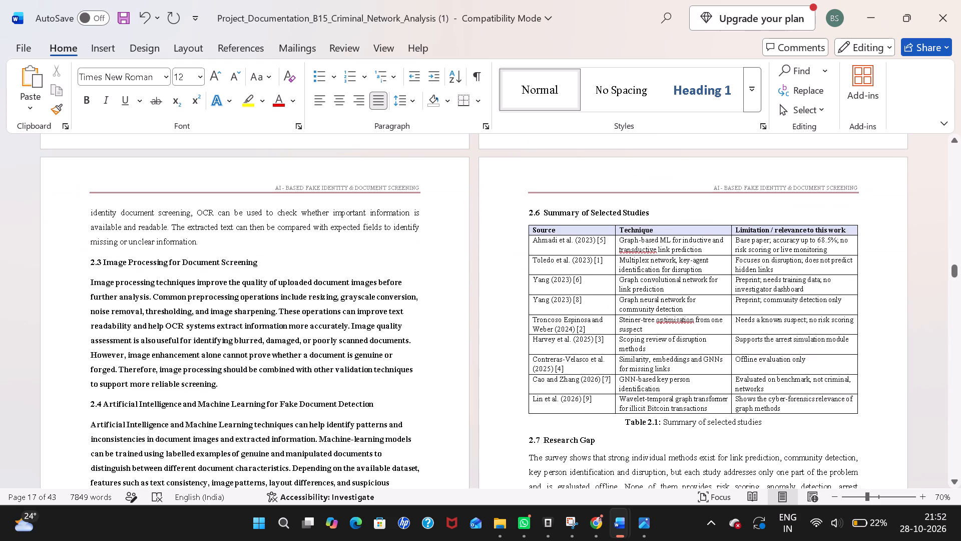
scroll(382, 384, down, 1)
drag(89, 282, 130, 329)
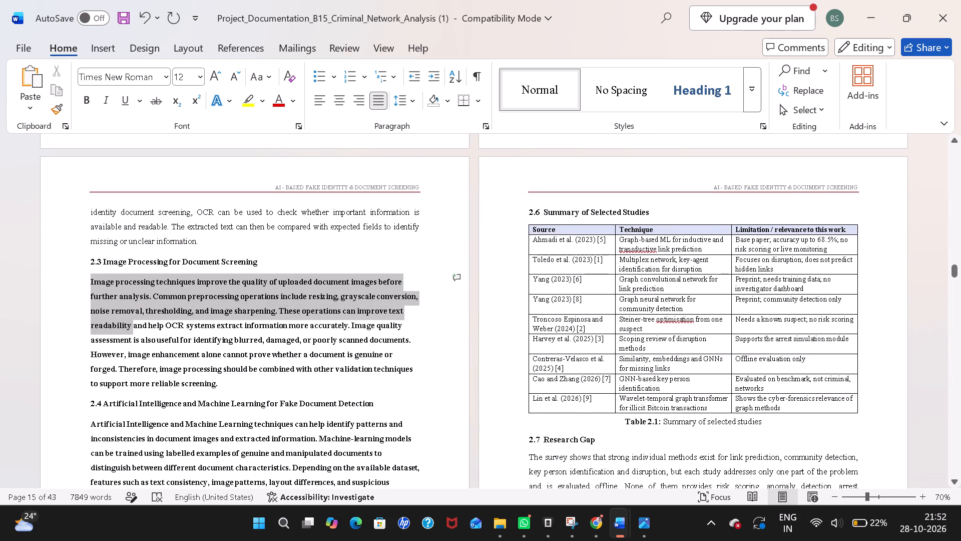
drag(130, 329, 224, 381)
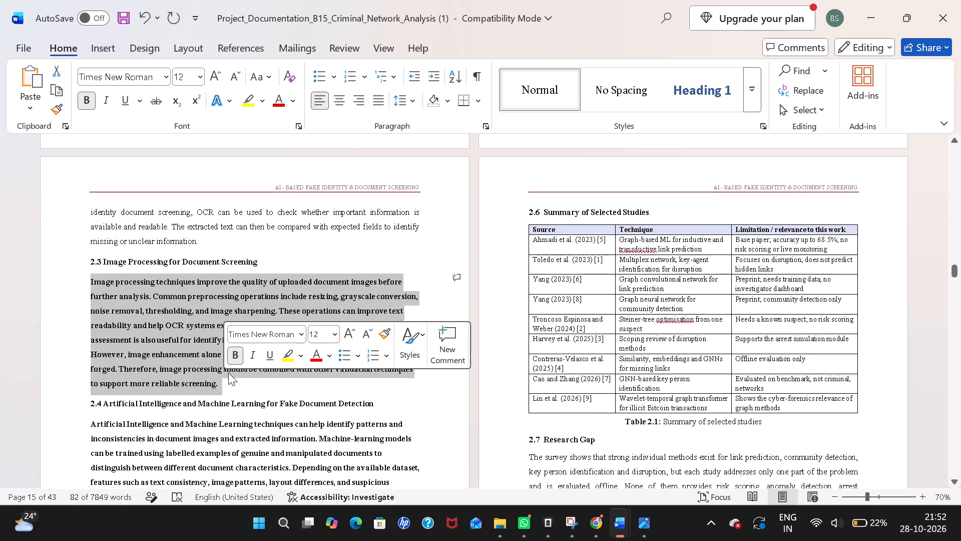
click(236, 354)
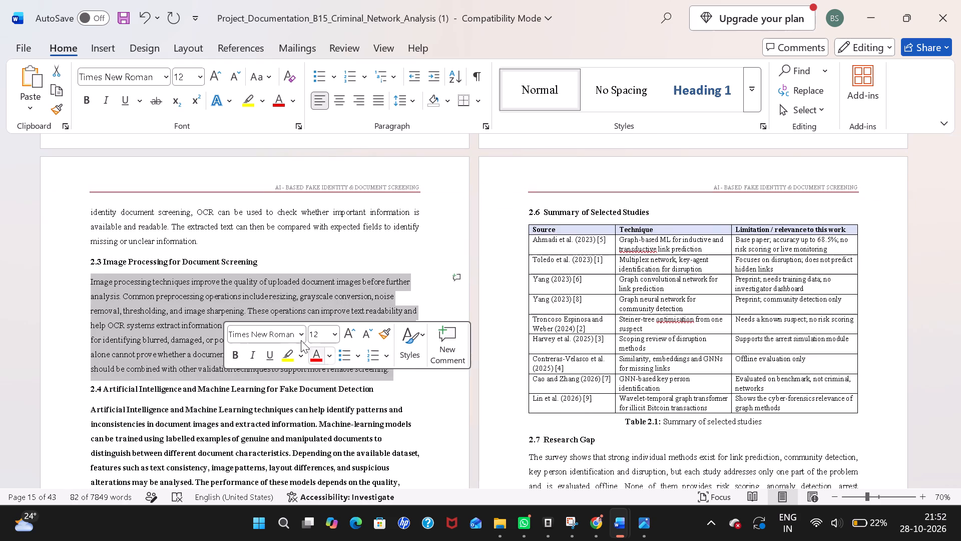
click(379, 104)
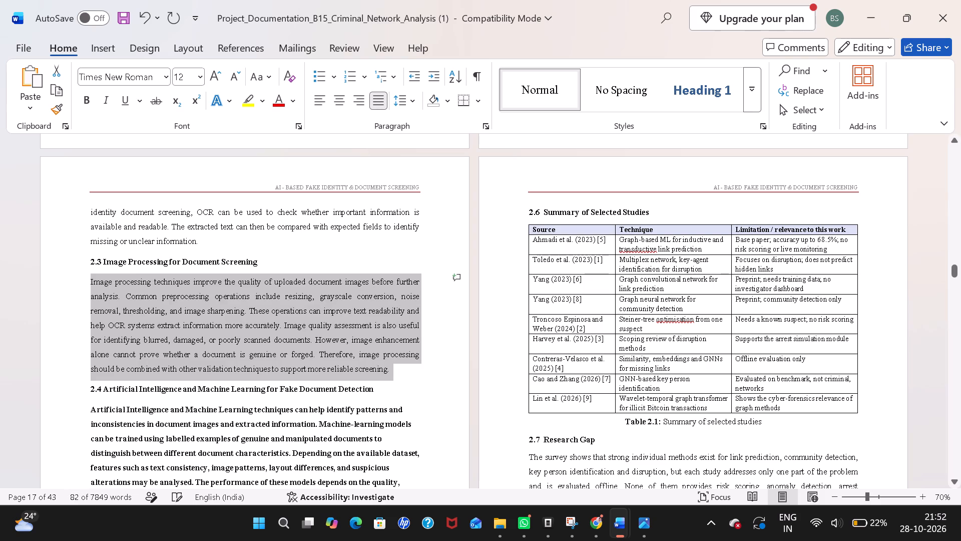
click(383, 257)
Remove the bold from section 2.4's whole body paragraph on AI and machine learning and justify it.
scroll(383, 257, down, 2)
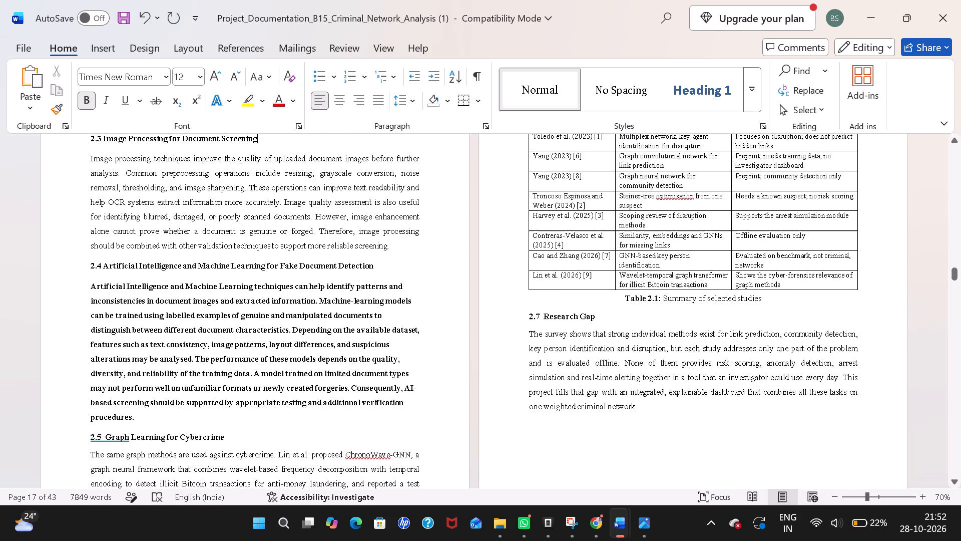
drag(87, 283, 111, 337)
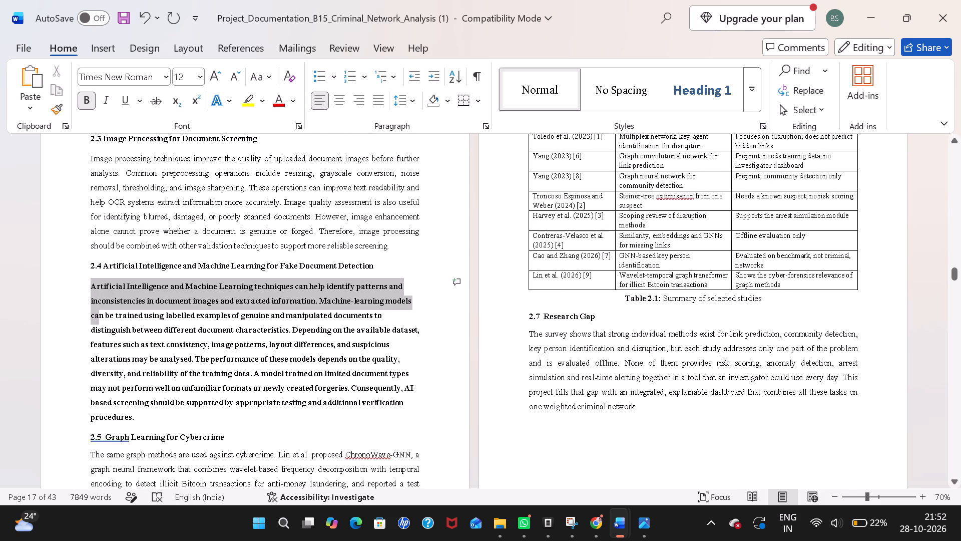
drag(111, 337, 130, 417)
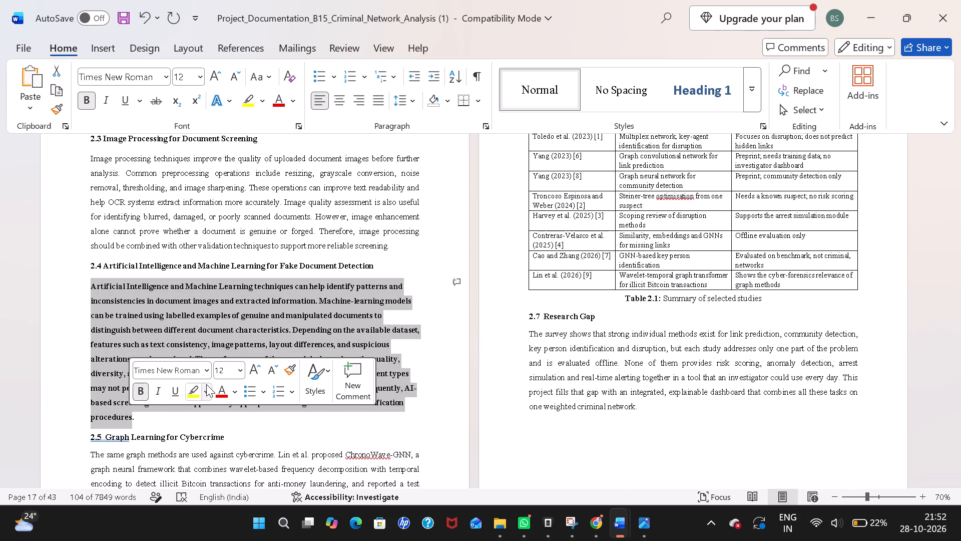
click(138, 395)
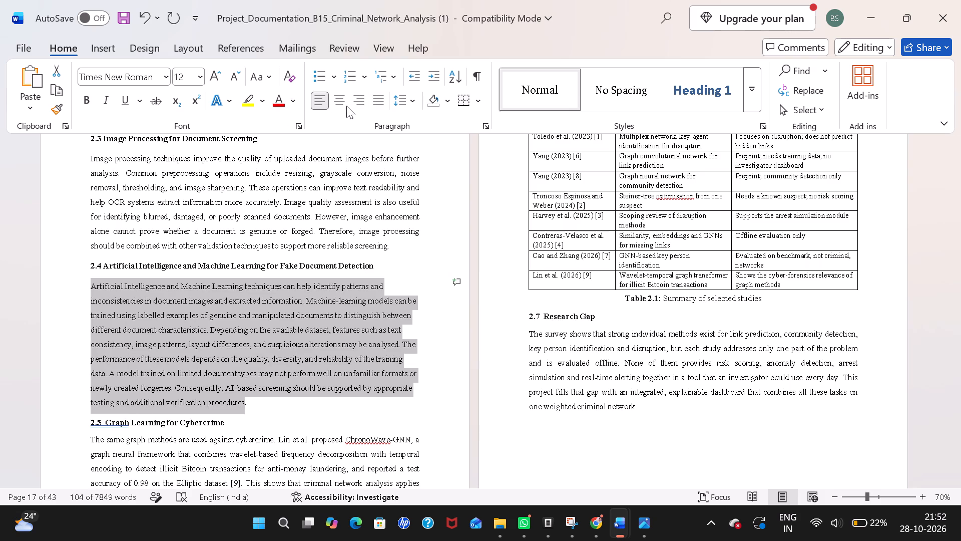
click(376, 103)
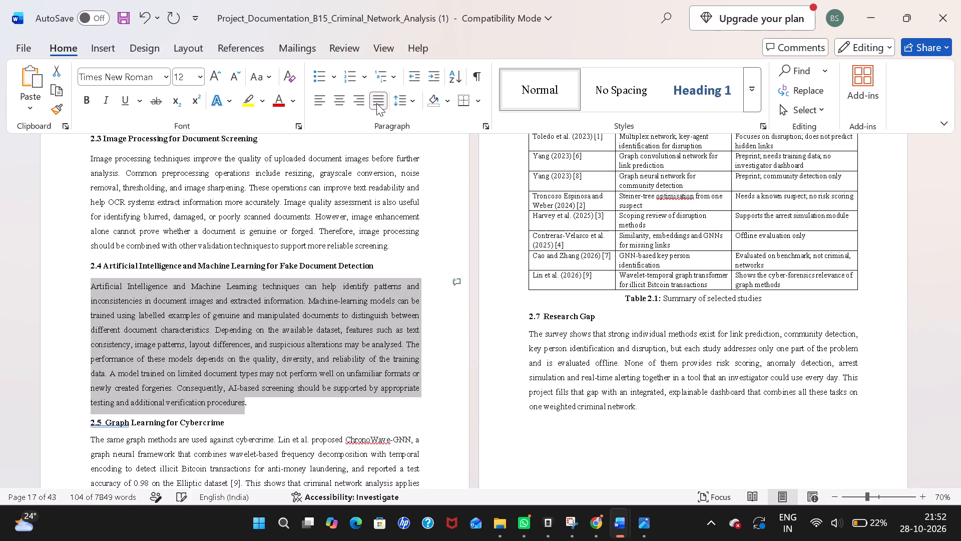
click(410, 253)
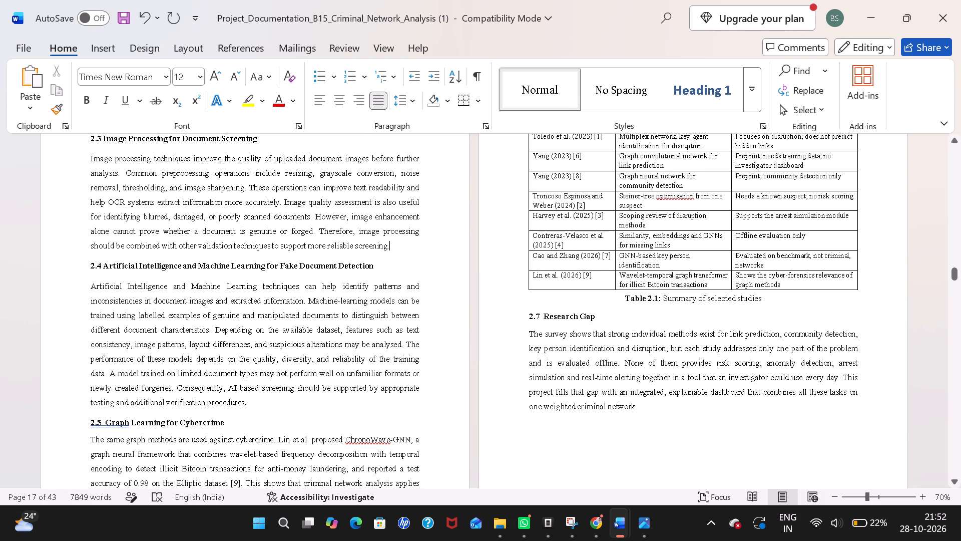
Delete all leftover chapter 2 content from the 2.5 Graph Learning for Cybercrime heading through the end of the 2.7 Research Gap paragraph, including Table 2.1.
scroll(184, 385, down, 1)
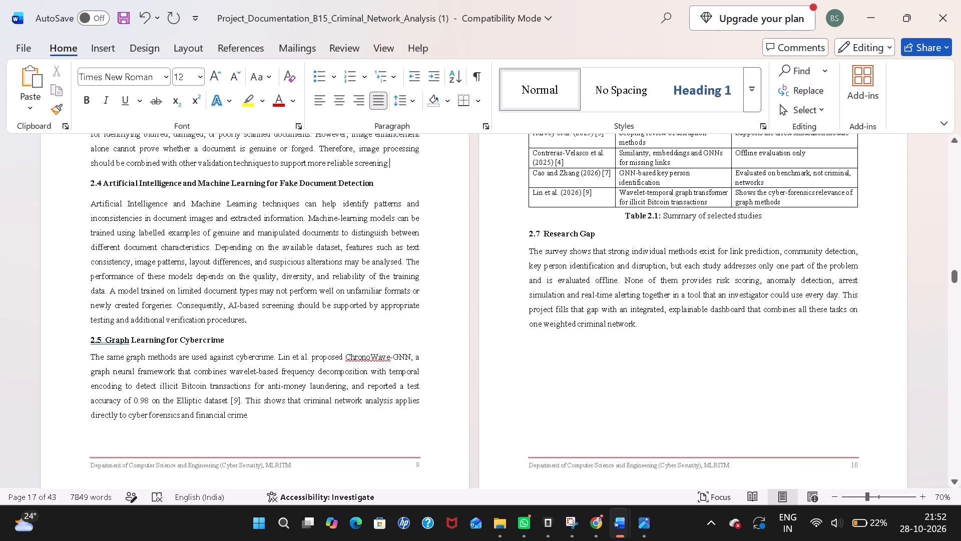
drag(91, 338, 206, 396)
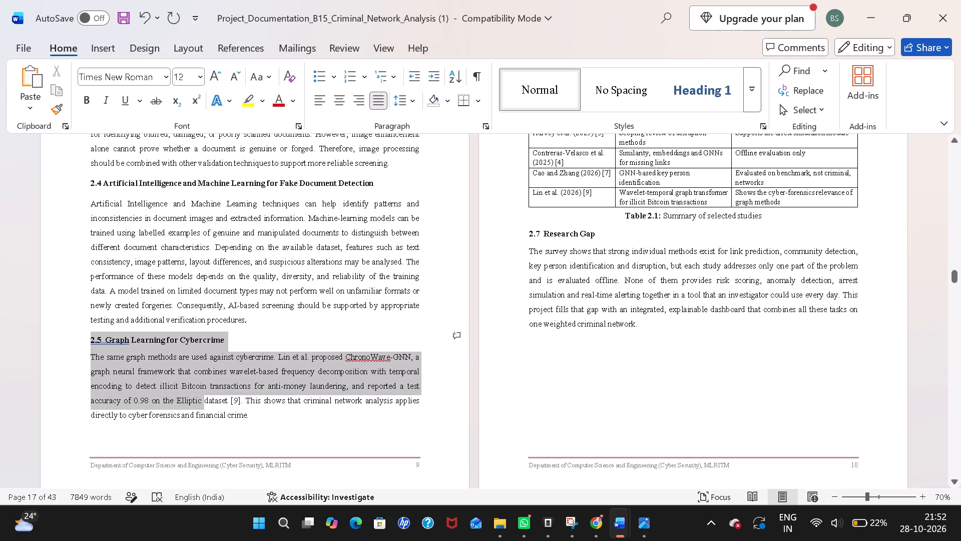
drag(206, 396, 637, 323)
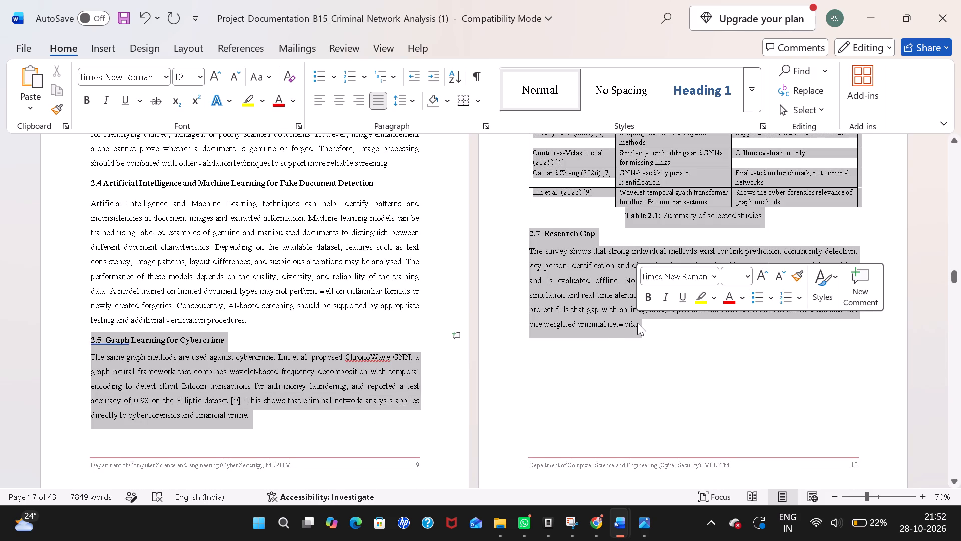
key(BackSpace)
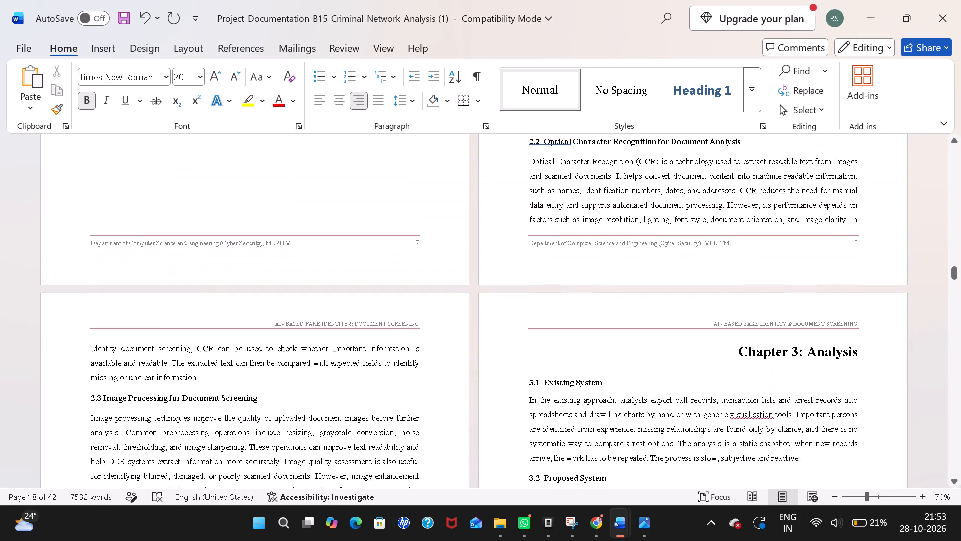
scroll(720, 173, up, 3)
scroll(720, 173, down, 4)
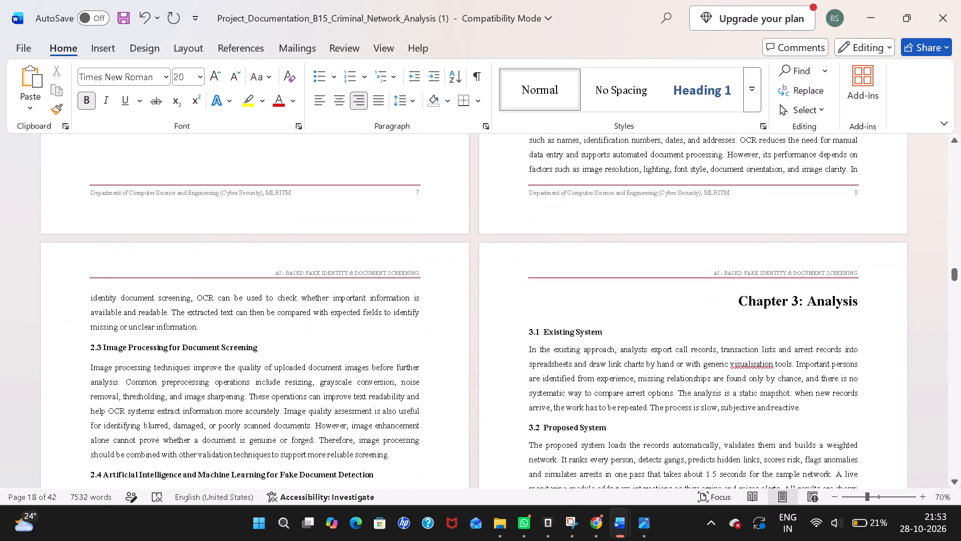
scroll(652, 284, down, 3)
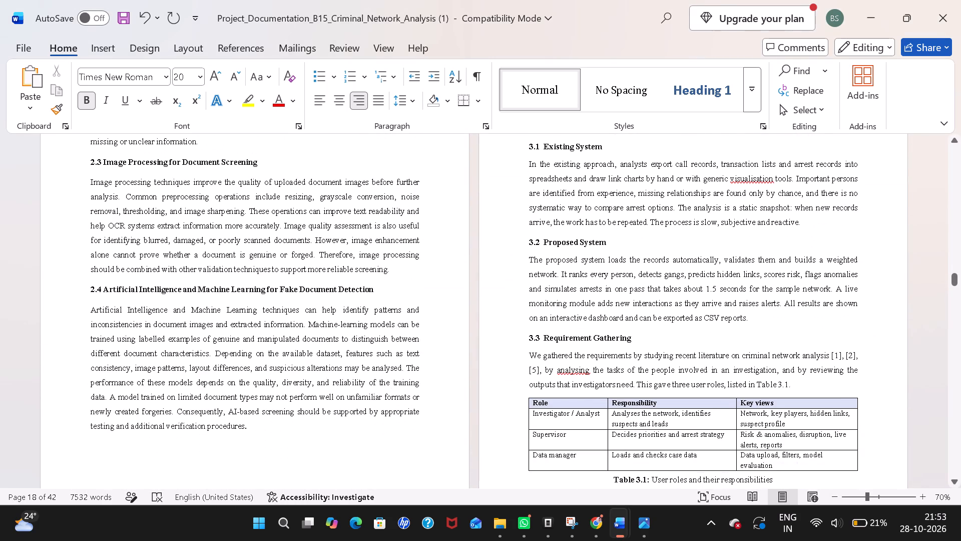
click(293, 426)
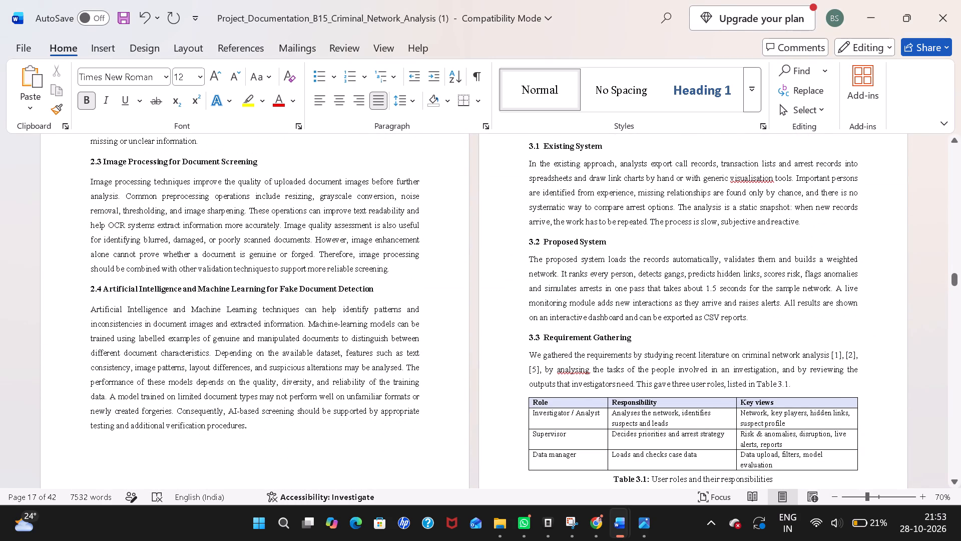
key(Return)
key(ctrl+v)
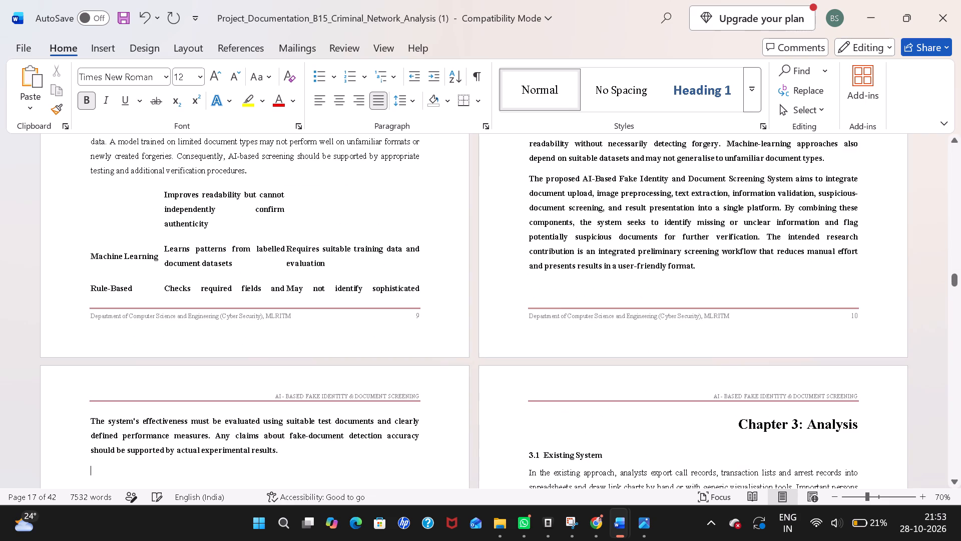
Examine the pasted summary table and Research Gap text between section 2.4 and Chapter 3.
scroll(222, 223, up, 2)
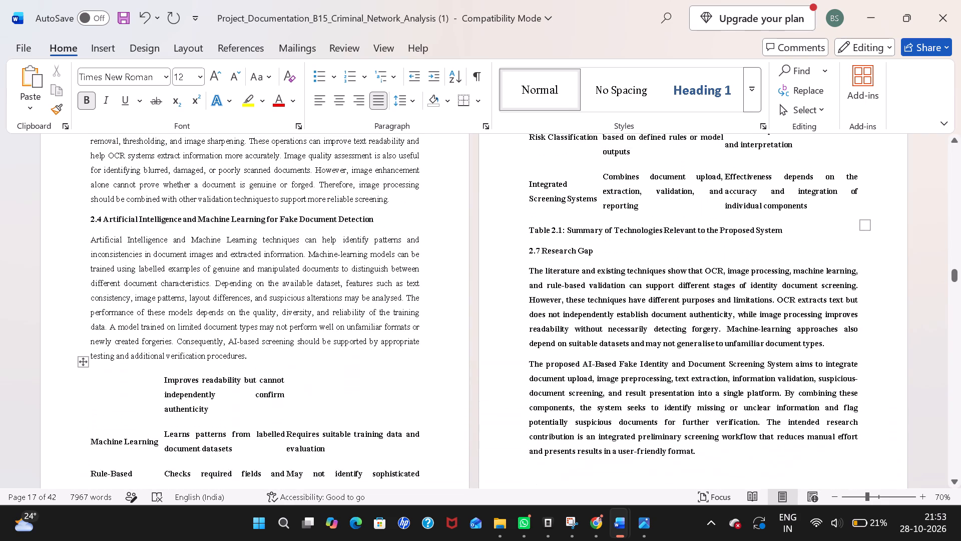
scroll(222, 223, up, 3)
scroll(222, 223, down, 1)
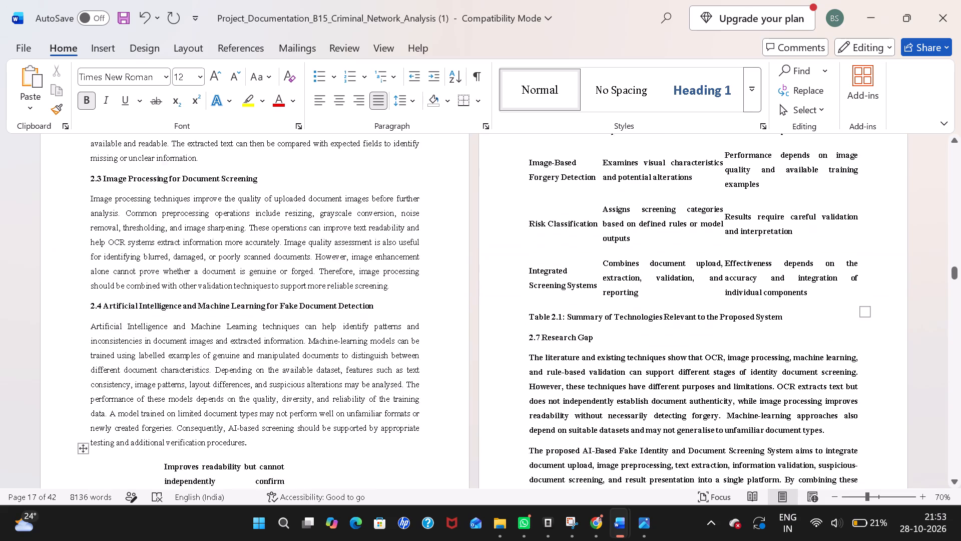
scroll(222, 223, down, 3)
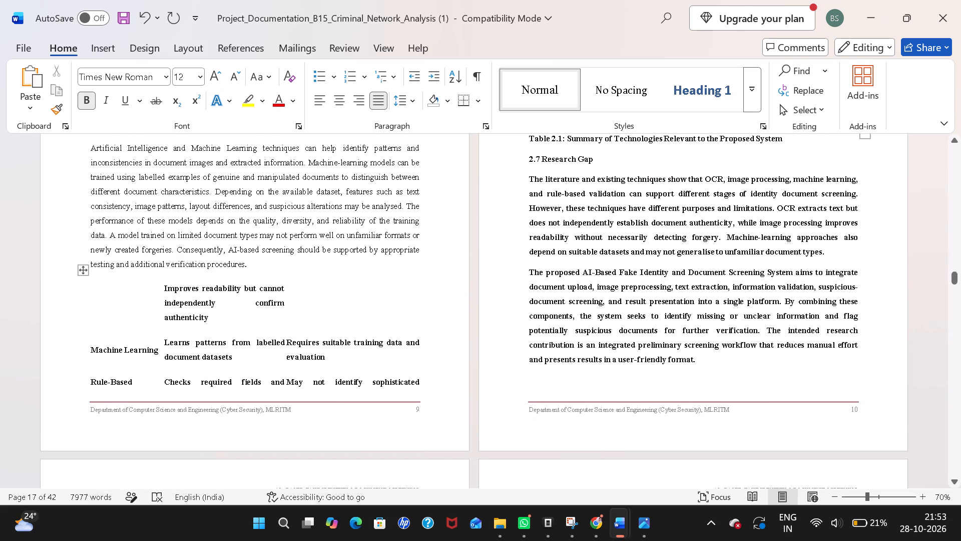
scroll(222, 223, down, 1)
scroll(222, 223, up, 4)
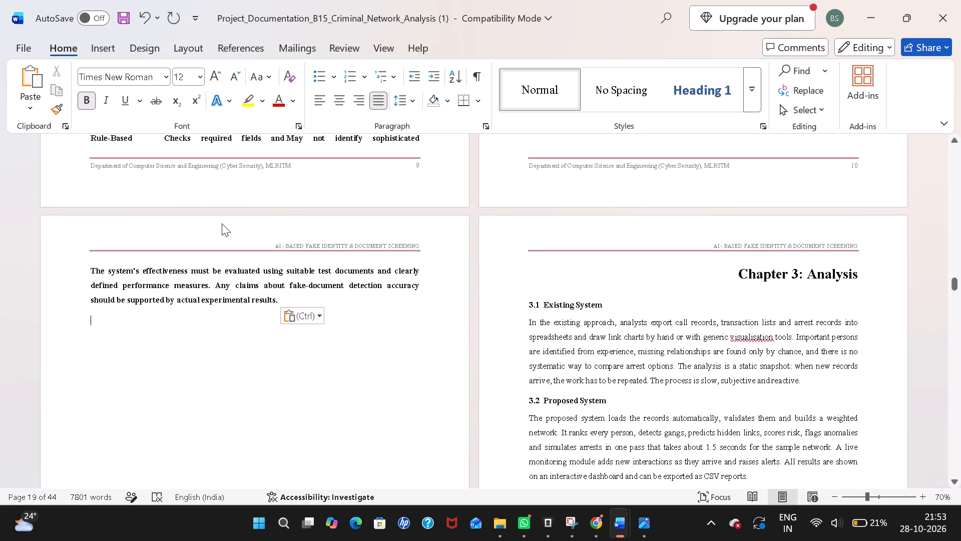
scroll(222, 223, up, 6)
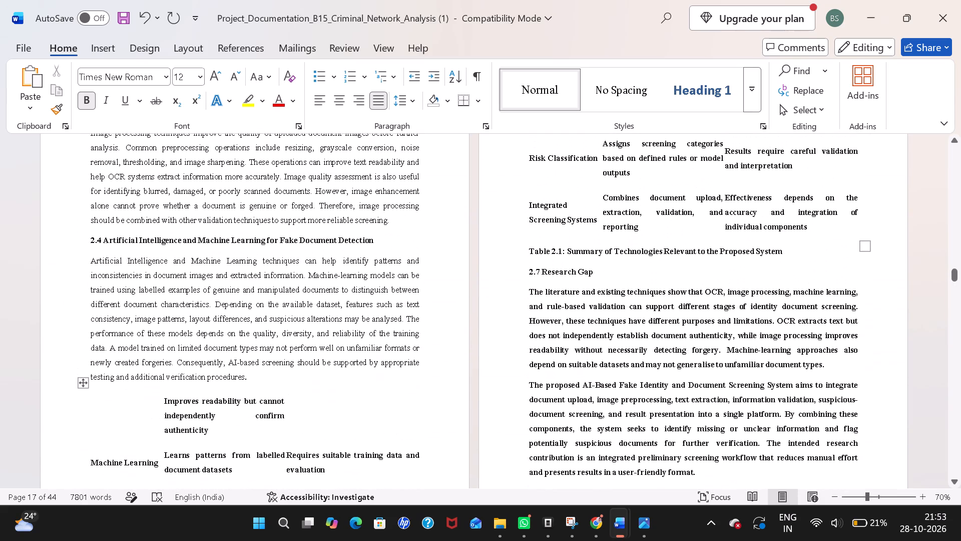
Remove the bold from all body paragraphs under the 2.7 Research Gap heading, through the system's effectiveness paragraph.
scroll(559, 285, down, 3)
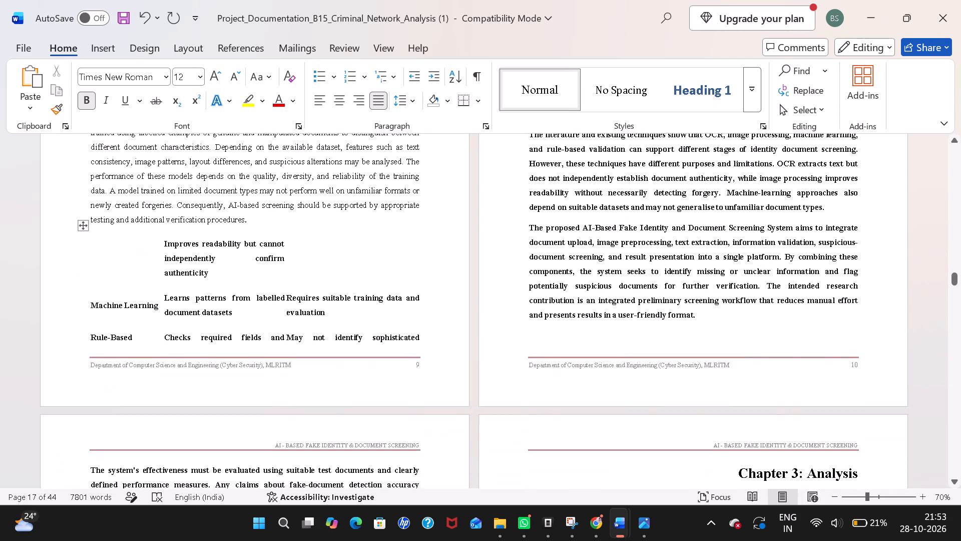
scroll(559, 285, down, 1)
scroll(559, 285, up, 1)
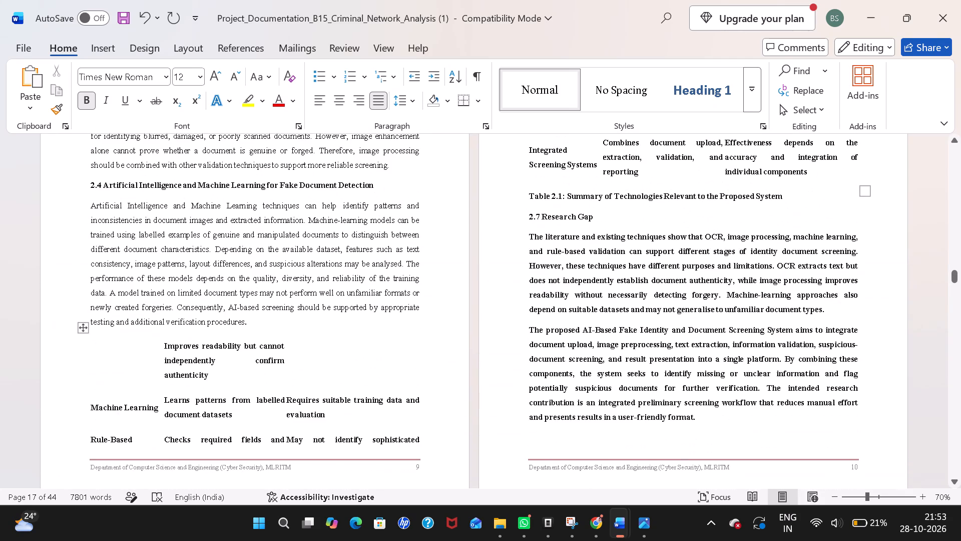
drag(525, 233, 344, 479)
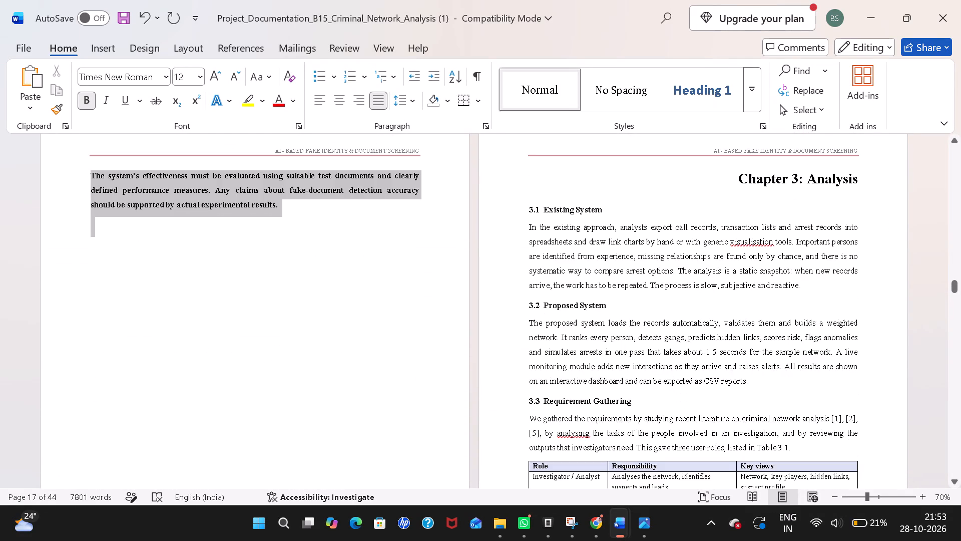
drag(344, 479, 311, 263)
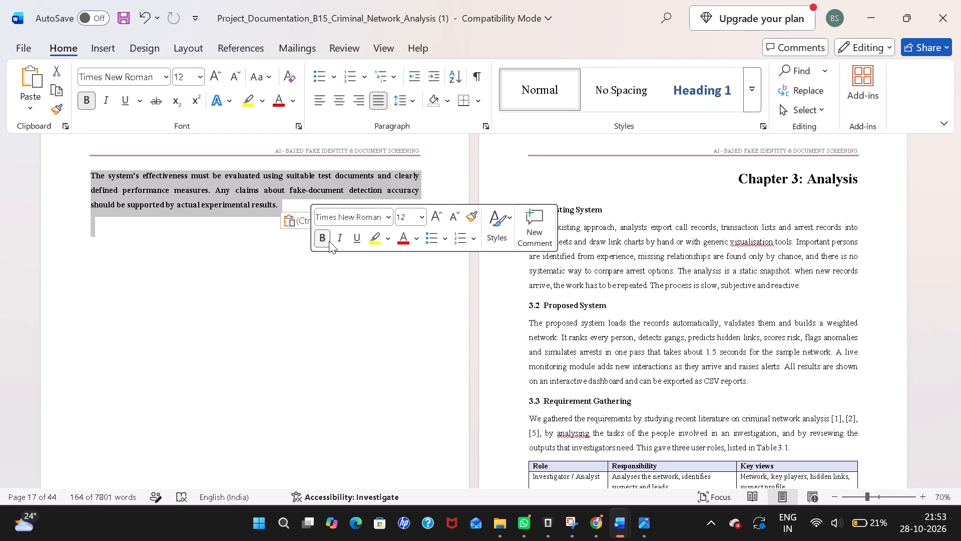
click(329, 241)
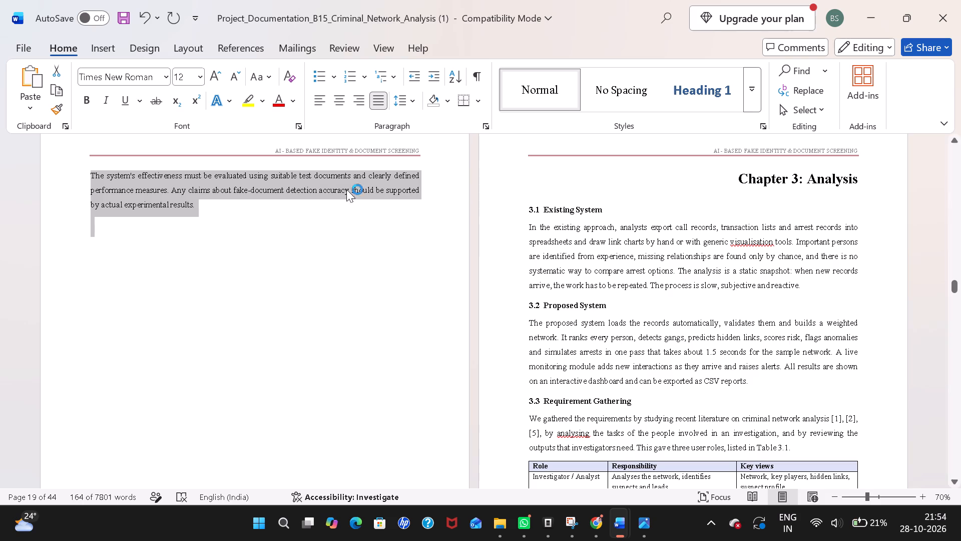
Set the "7 Research Gap" part of the 2.7 heading to font size 14.
scroll(296, 303, up, 3)
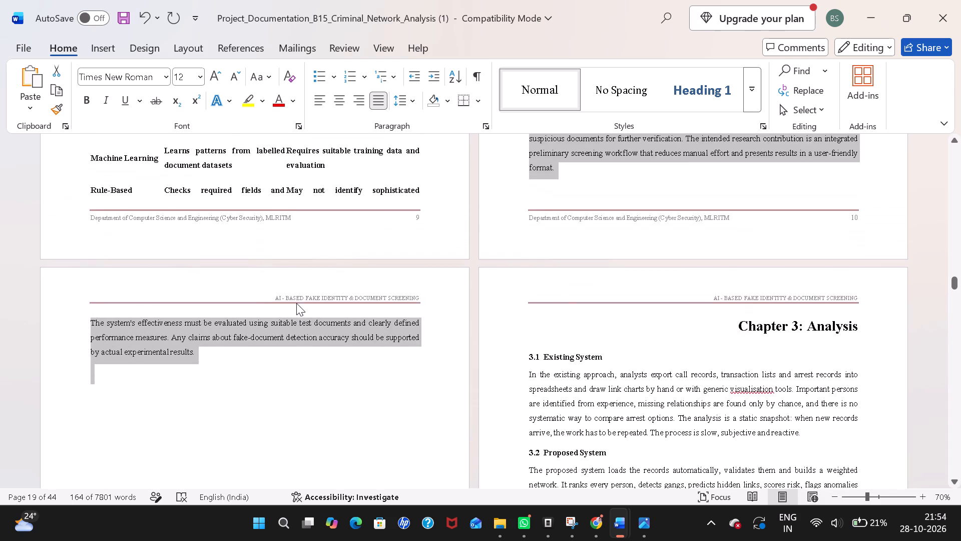
scroll(296, 303, right, 1)
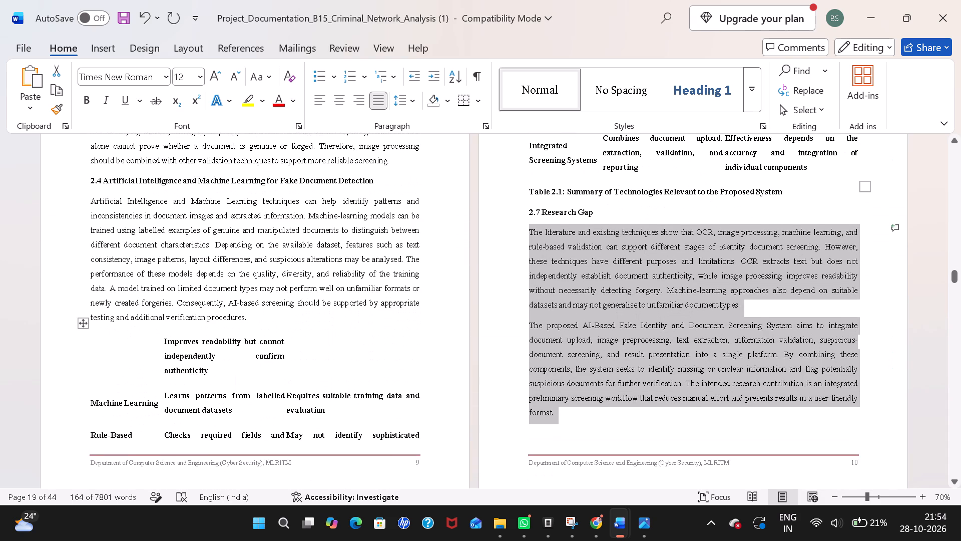
scroll(296, 303, right, 1)
drag(538, 212, 607, 222)
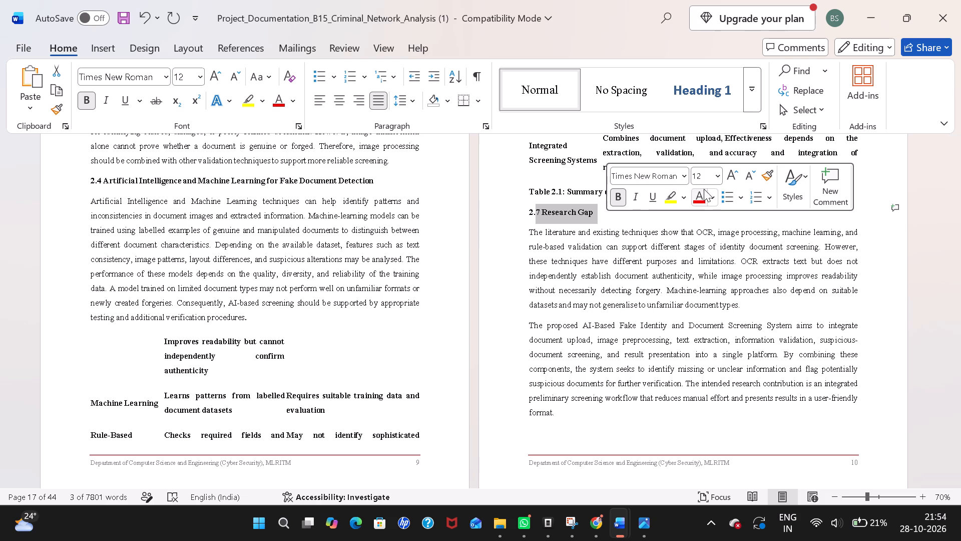
click(720, 173)
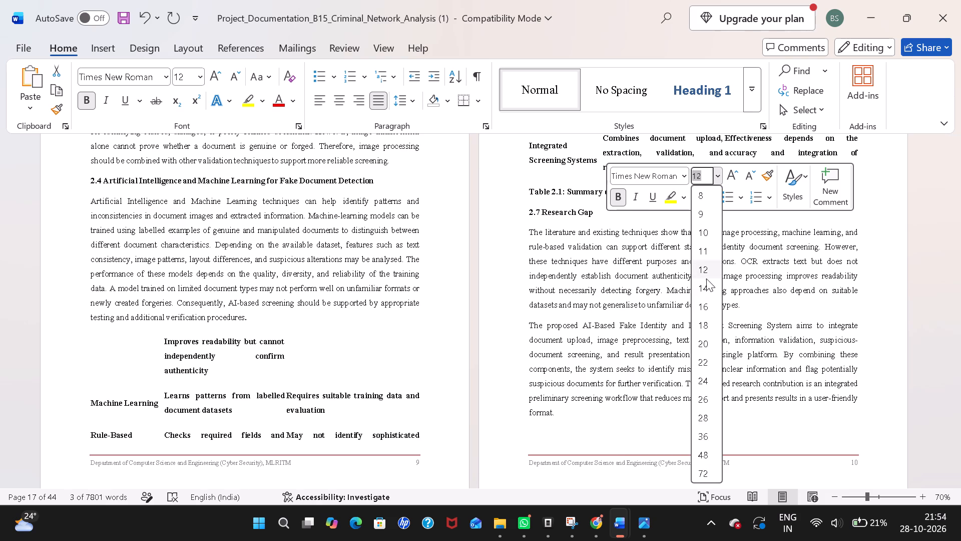
click(705, 292)
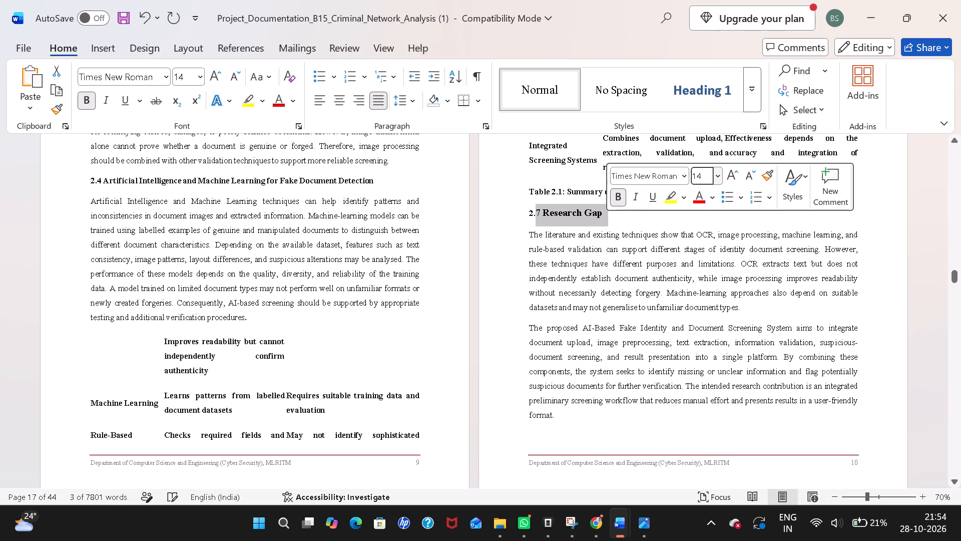
Examine the documentation from the front pages through Chapters 1 and 2 to the start of Chapter 3.
scroll(451, 222, up, 8)
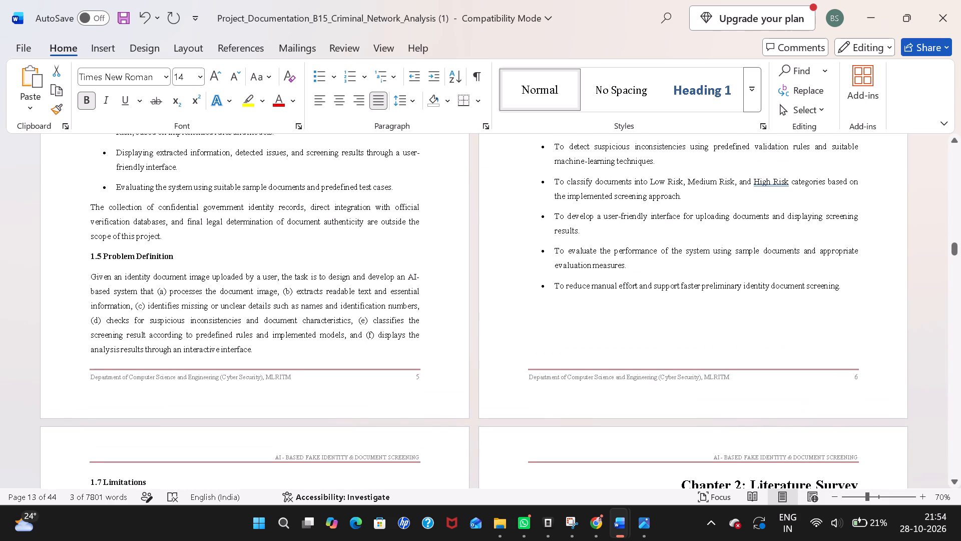
scroll(451, 222, up, 4)
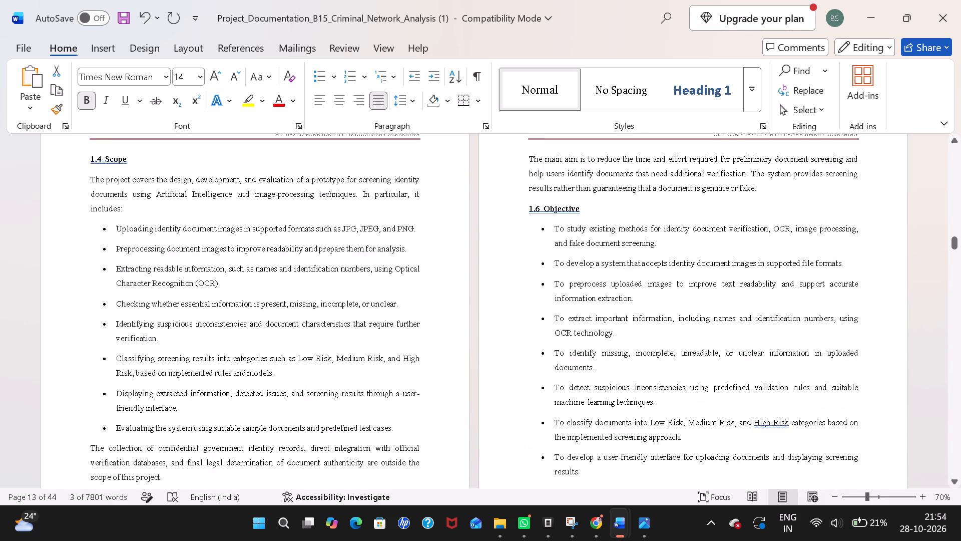
scroll(451, 222, up, 8)
scroll(451, 222, down, 1)
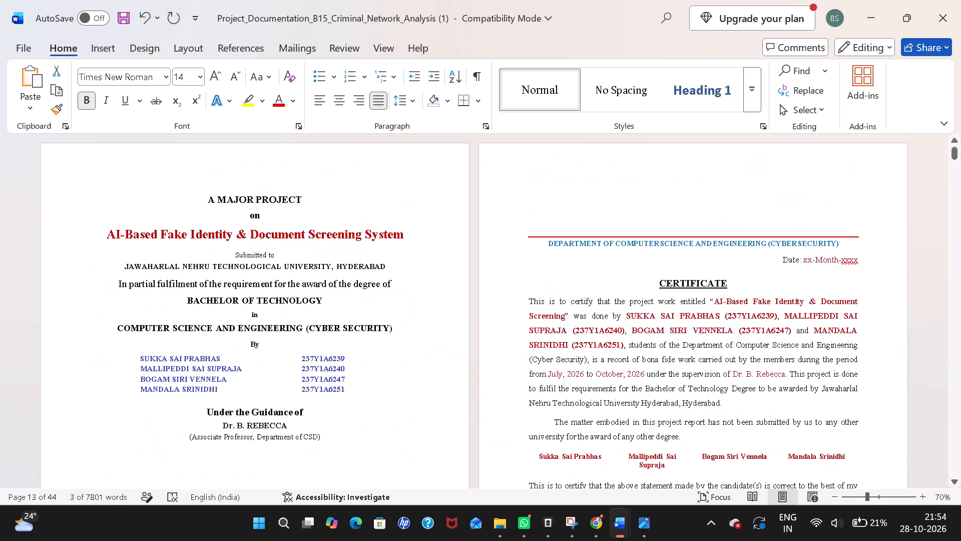
scroll(451, 222, down, 1)
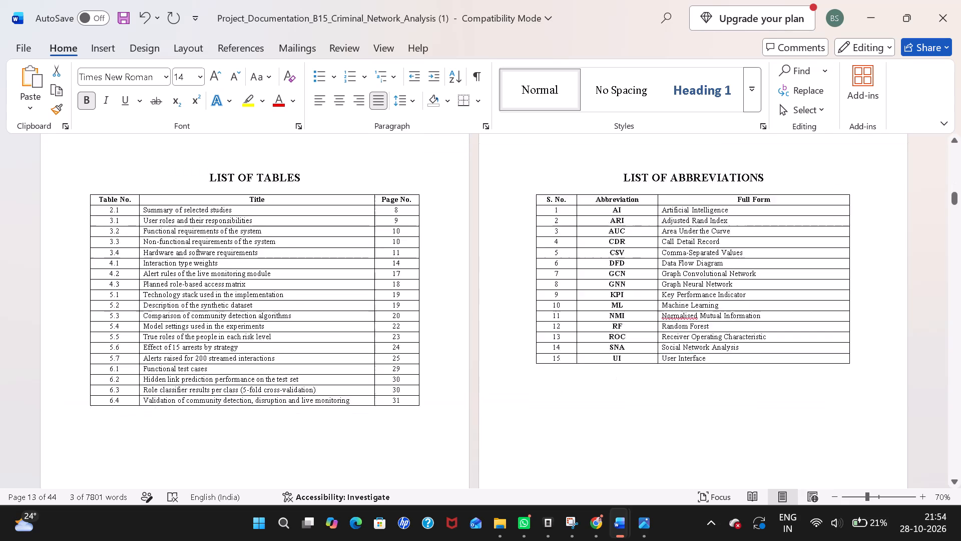
scroll(451, 222, down, 9)
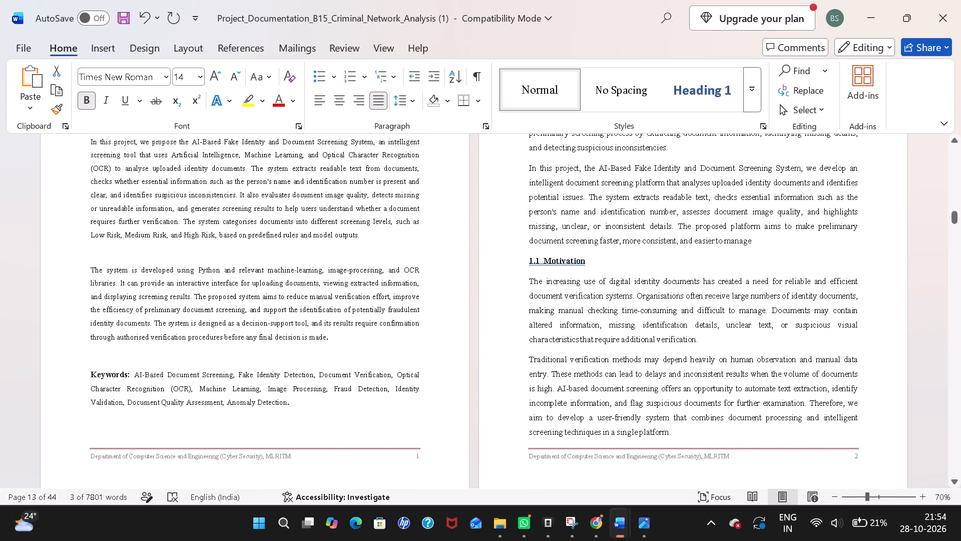
ctrl+scroll(451, 222, down, 1)
scroll(451, 222, down, 2)
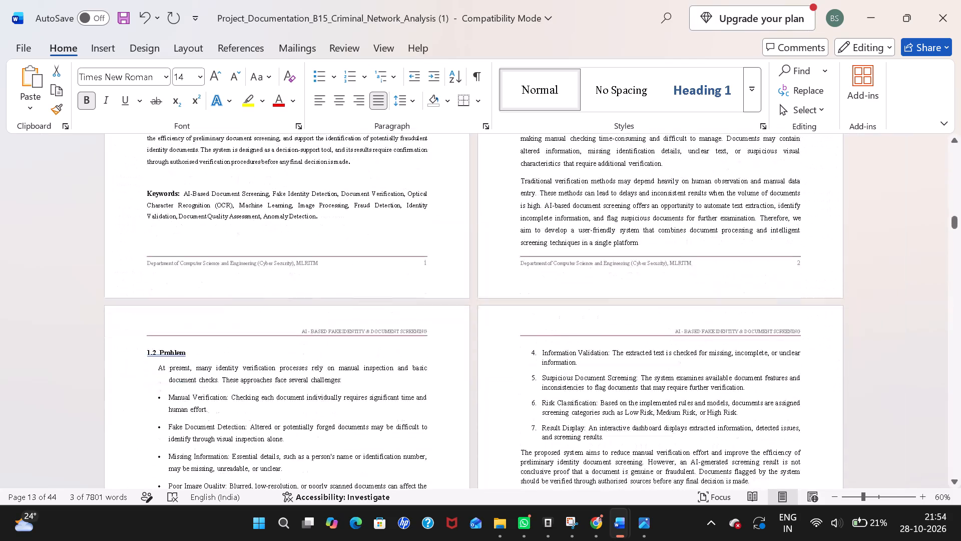
scroll(451, 222, down, 7)
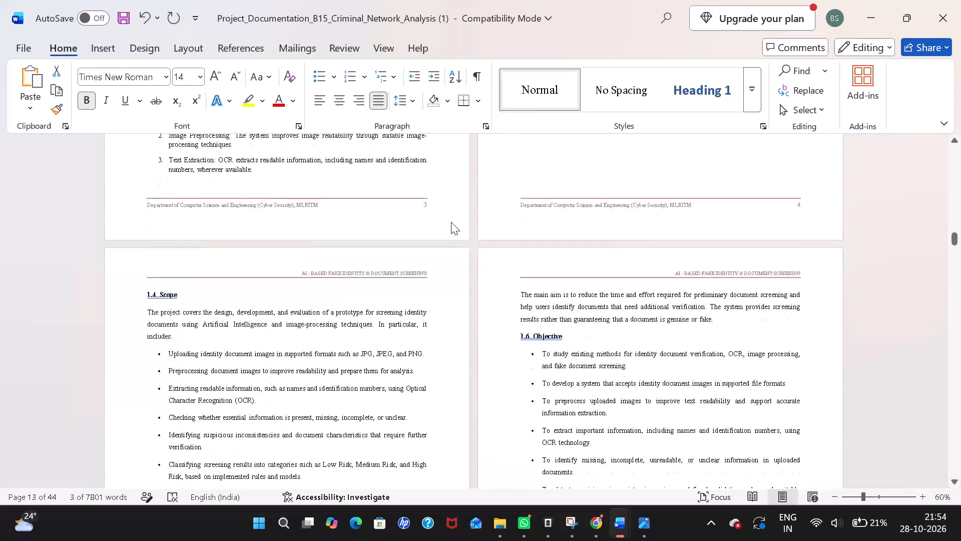
scroll(451, 222, down, 7)
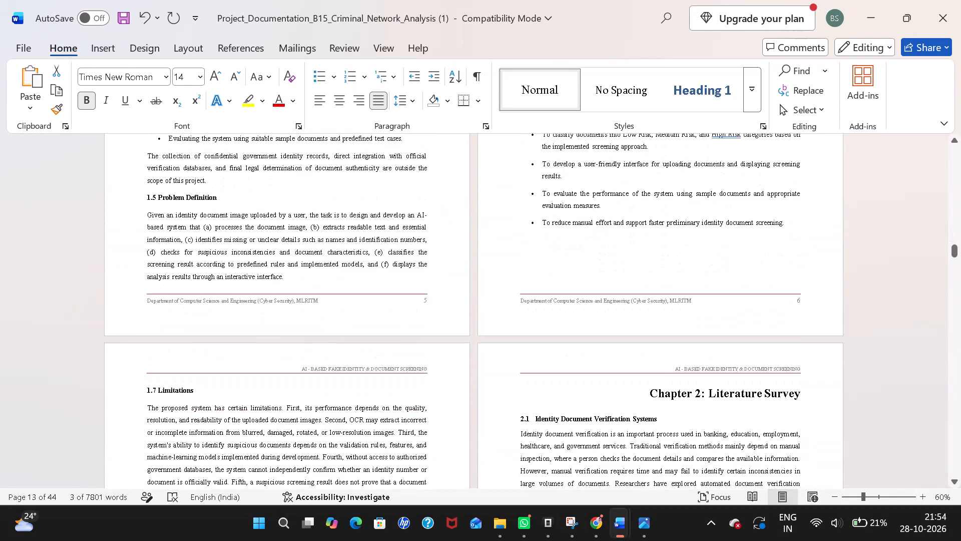
scroll(451, 222, down, 2)
ctrl+scroll(451, 222, up, 1)
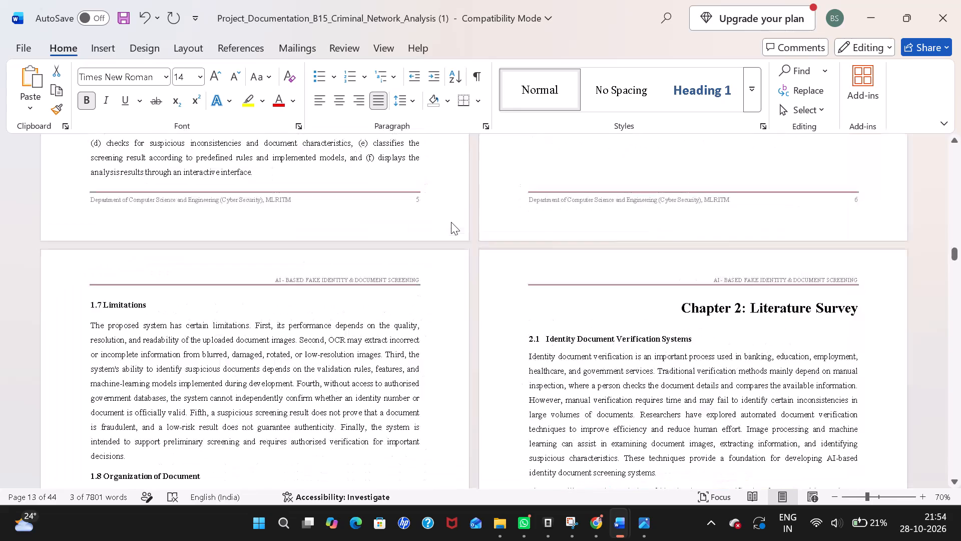
ctrl+scroll(451, 222, up, 3)
scroll(451, 222, down, 7)
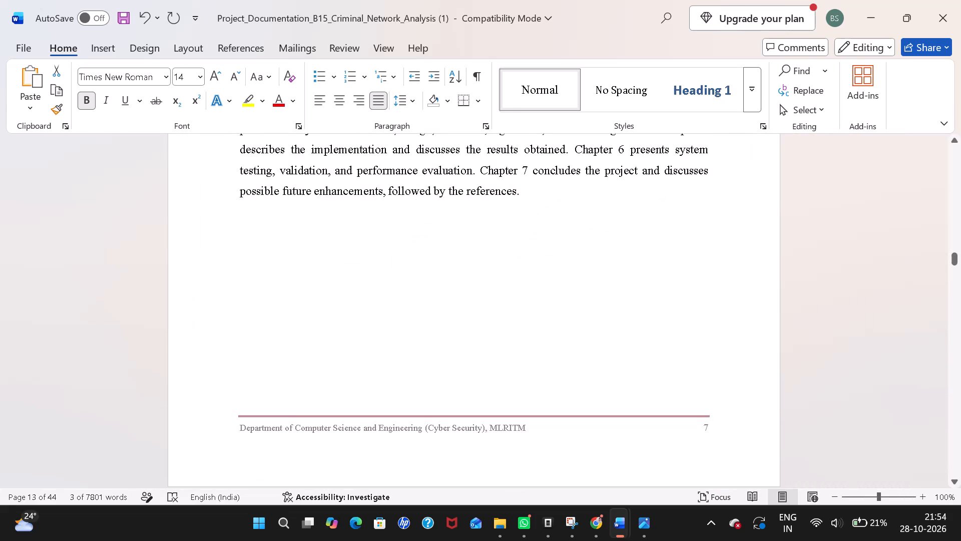
ctrl+scroll(451, 222, down, 3)
scroll(451, 222, down, 3)
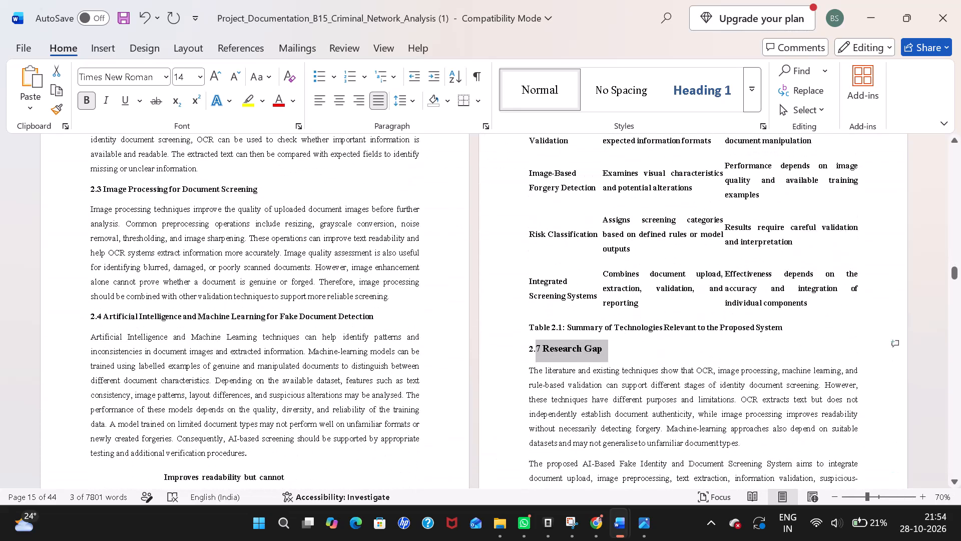
scroll(451, 222, down, 1)
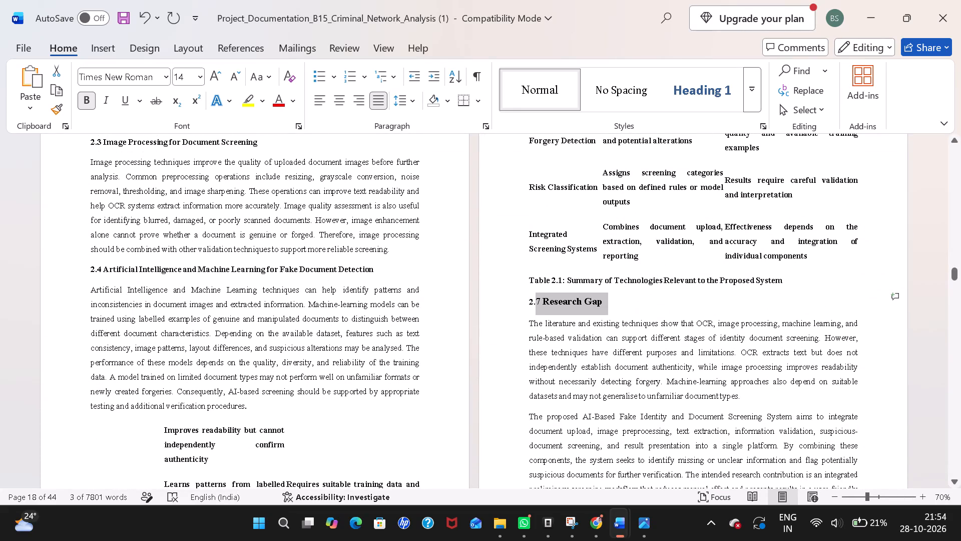
scroll(573, 376, down, 3)
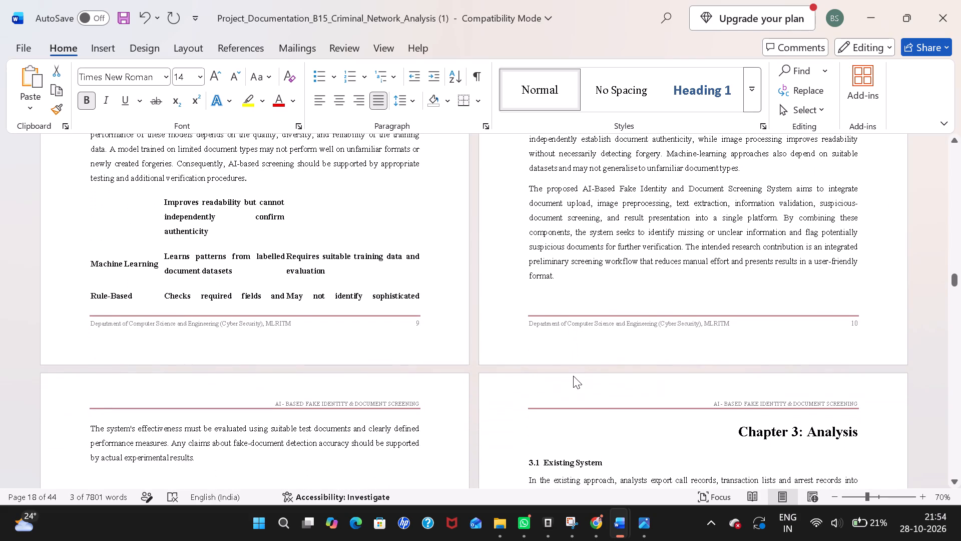
scroll(573, 376, up, 5)
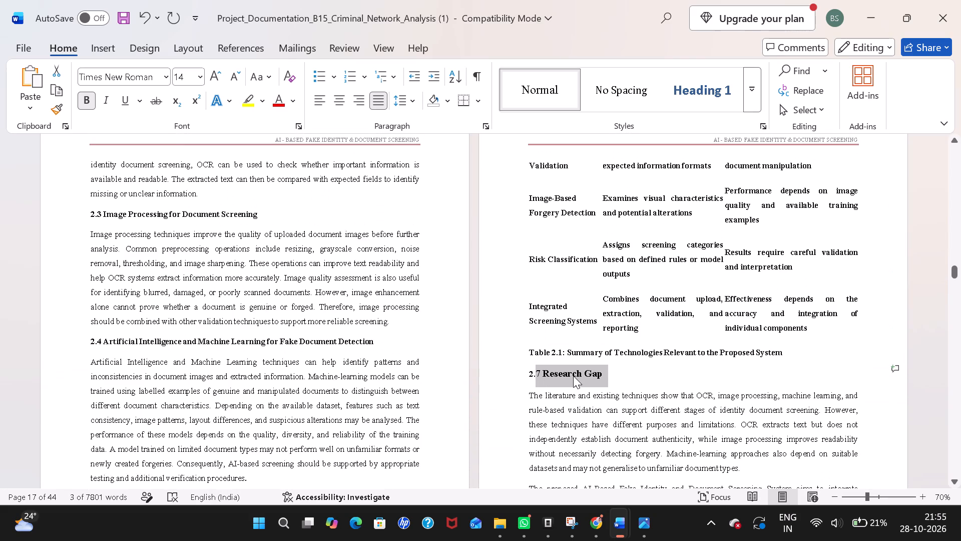
scroll(573, 376, down, 1)
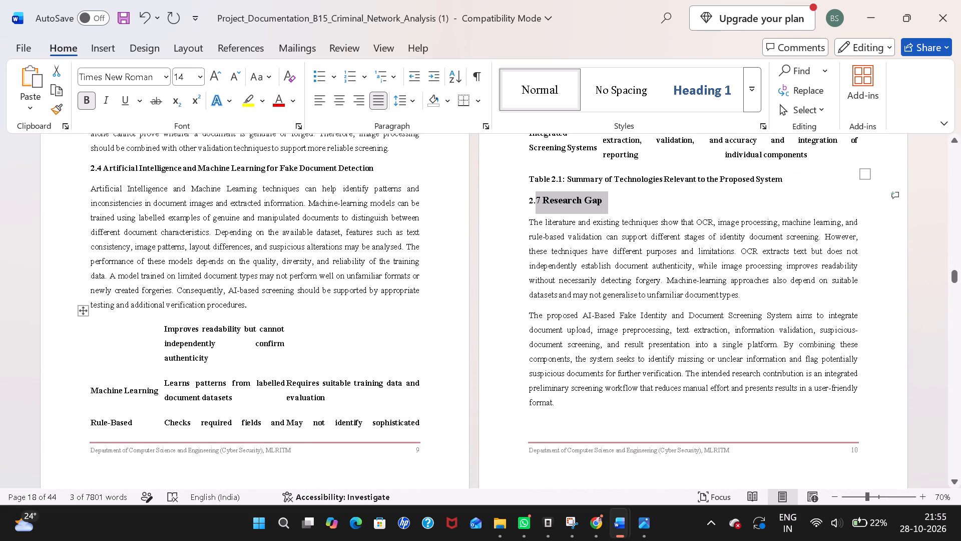
Delete the pasted technology summary table and its Table 2.1 caption between section 2.4's body and the 2.7 Research Gap heading.
drag(151, 324, 164, 325)
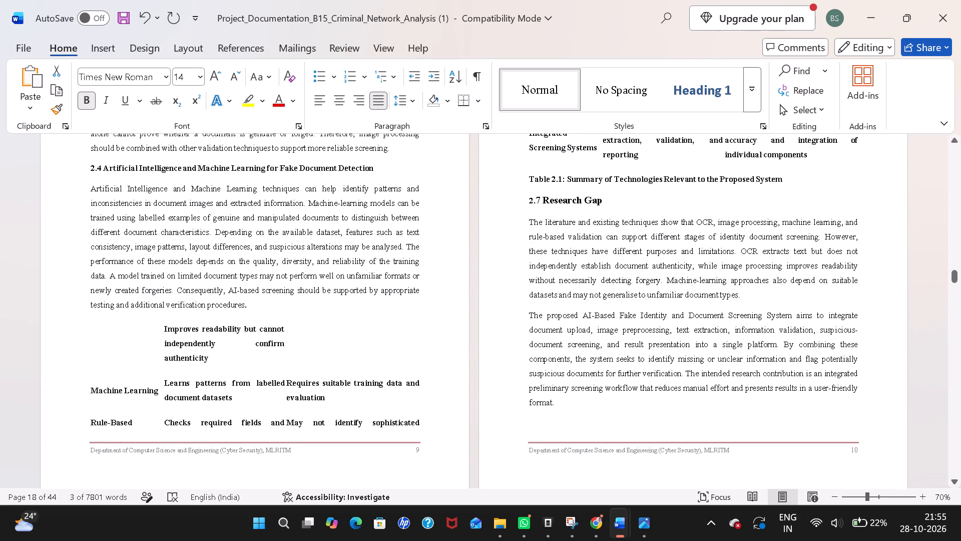
drag(164, 325, 408, 427)
key(BackSpace)
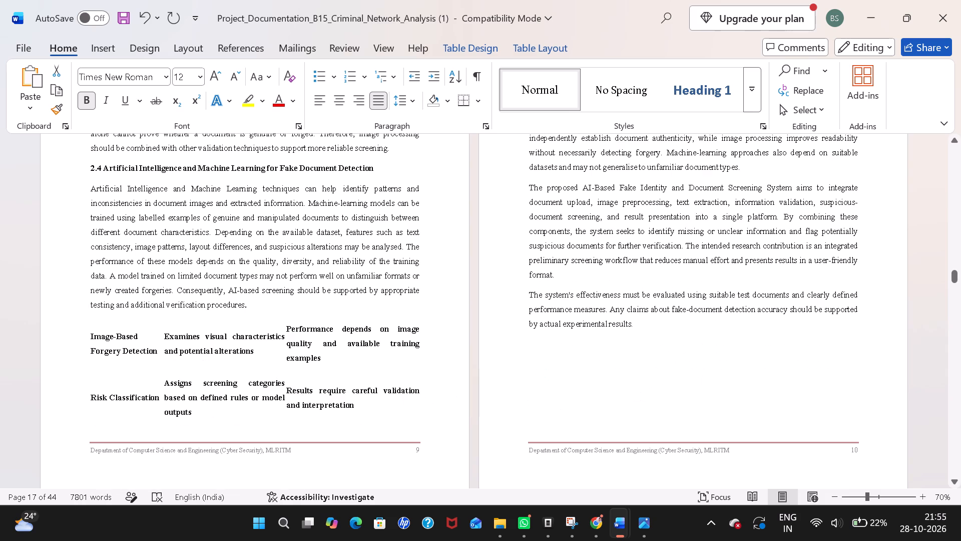
scroll(408, 427, up, 2)
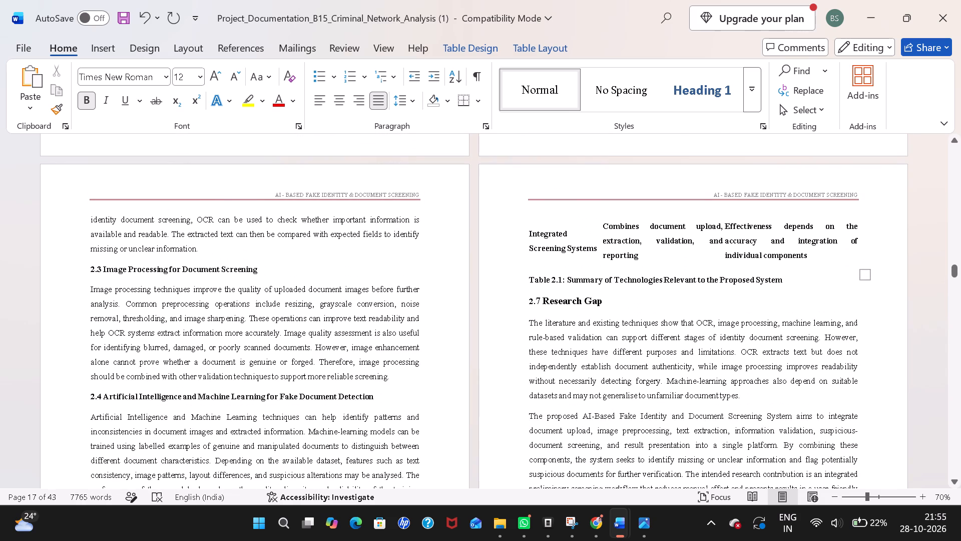
scroll(408, 427, up, 1)
drag(803, 275, 671, 248)
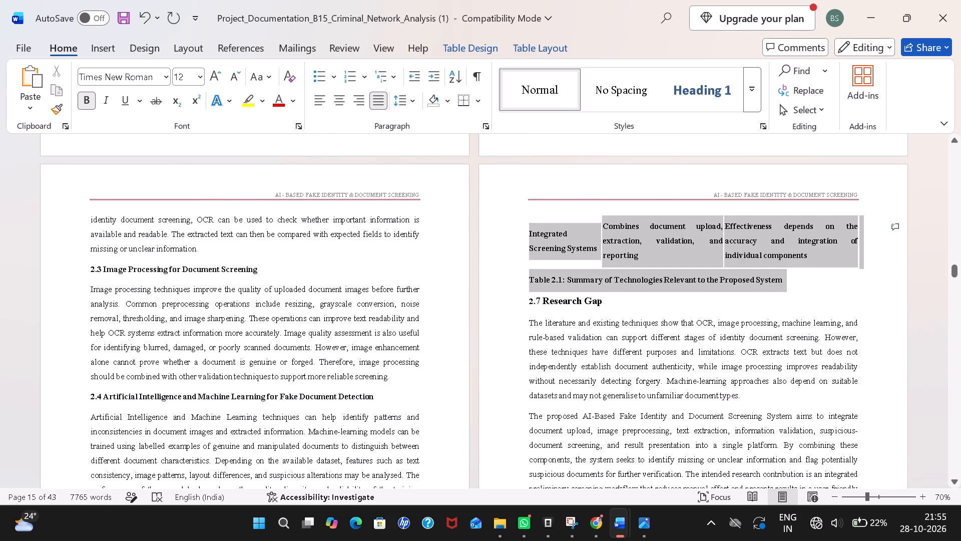
drag(671, 248, 652, 247)
key(BackSpace)
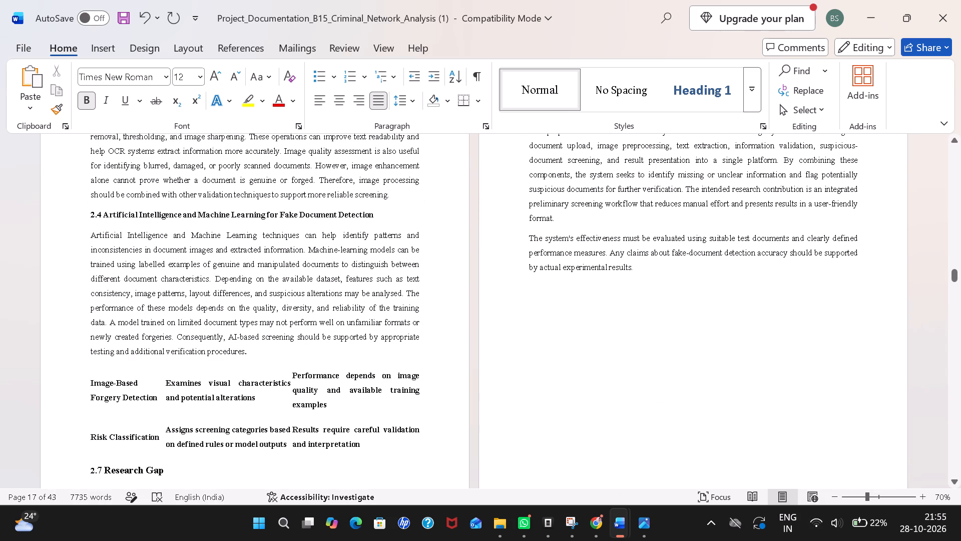
scroll(432, 384, down, 1)
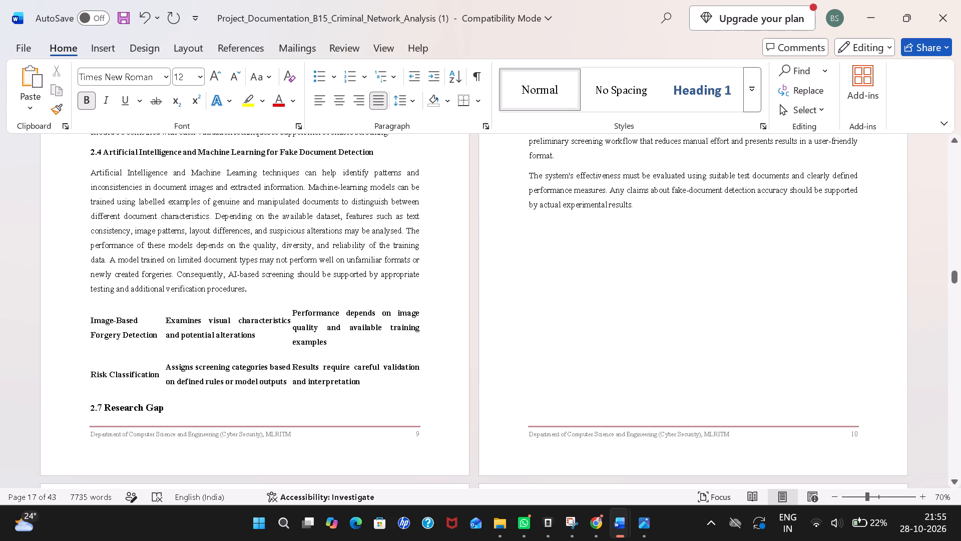
drag(376, 381, 104, 310)
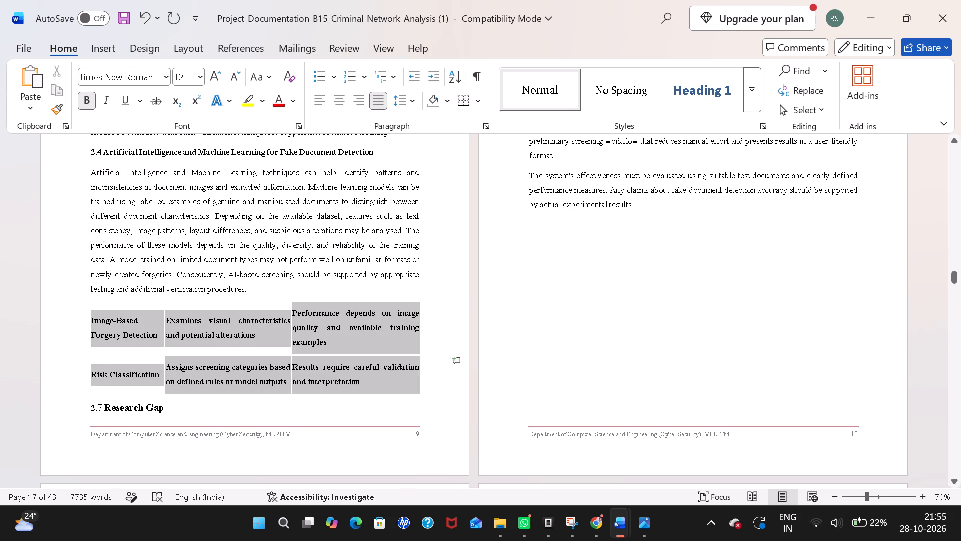
drag(104, 310, 103, 310)
key(BackSpace)
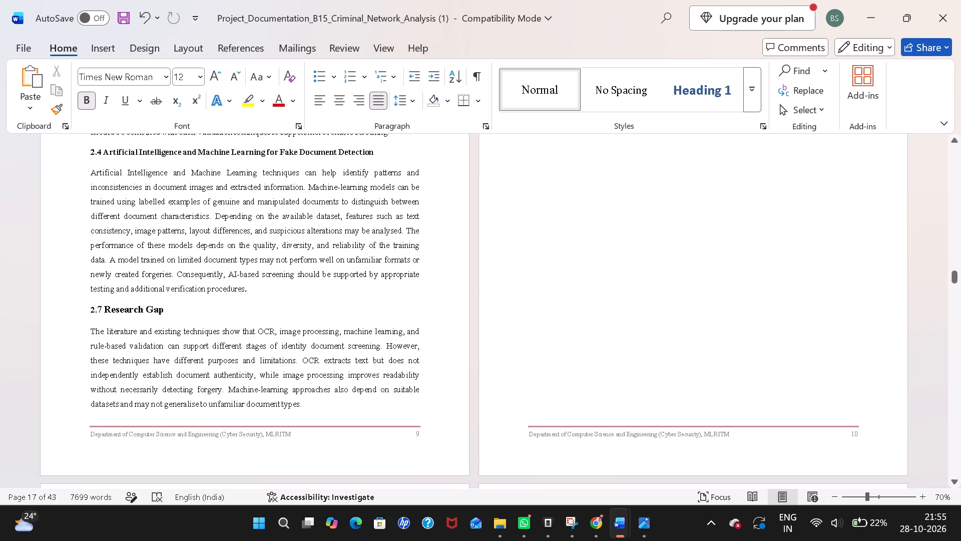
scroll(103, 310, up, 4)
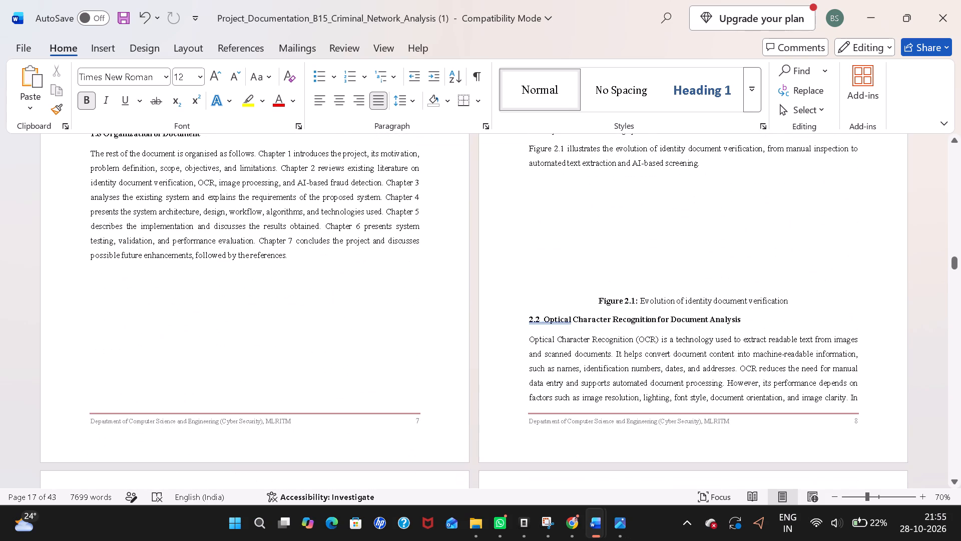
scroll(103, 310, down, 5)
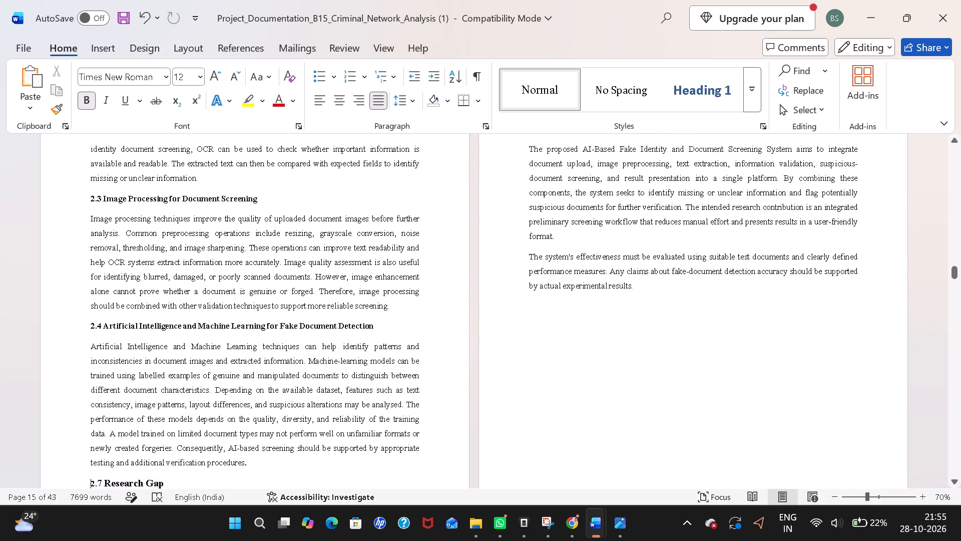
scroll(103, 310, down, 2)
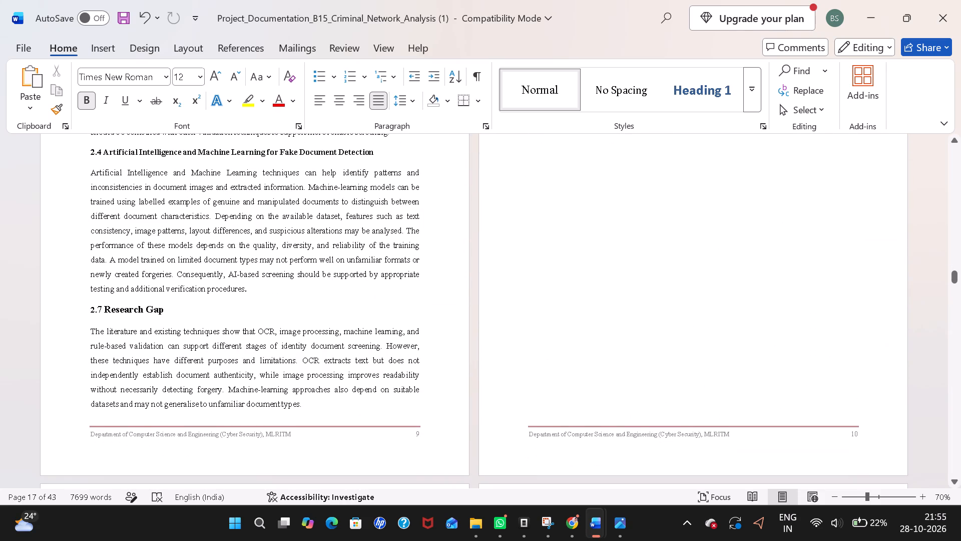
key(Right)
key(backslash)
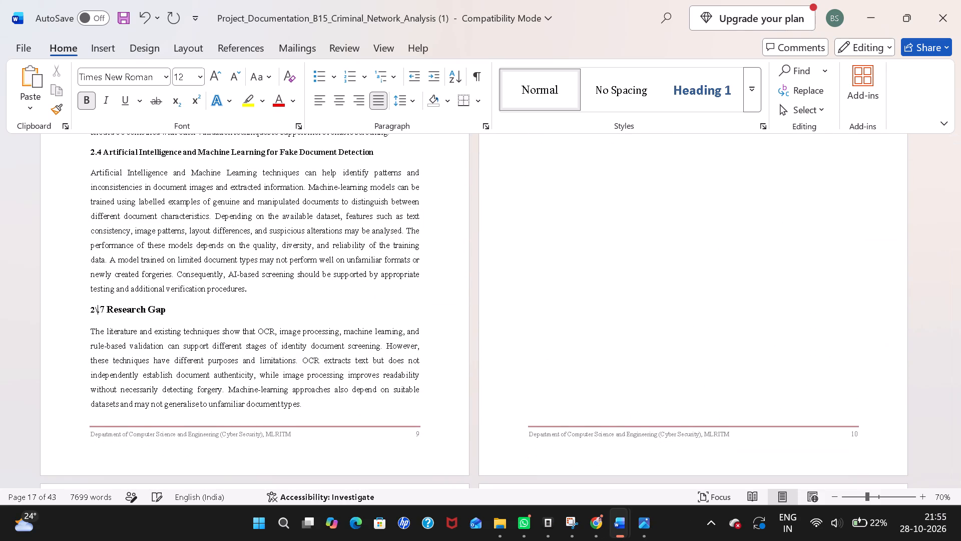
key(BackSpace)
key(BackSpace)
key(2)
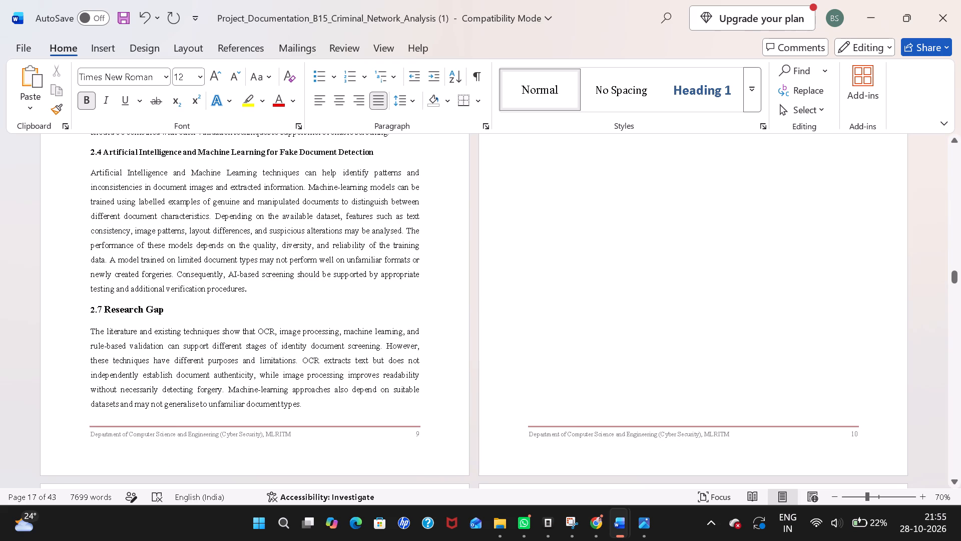
scroll(270, 258, up, 2)
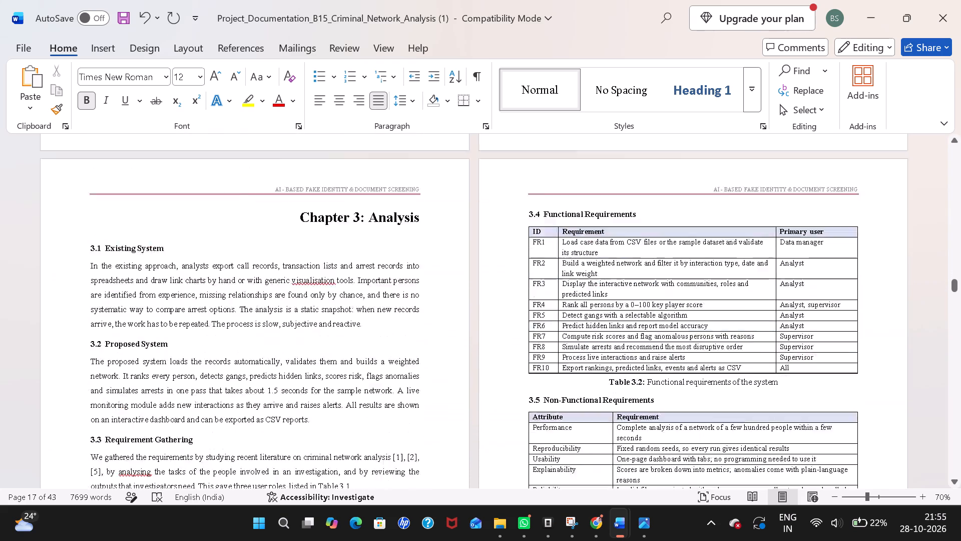
scroll(270, 258, up, 3)
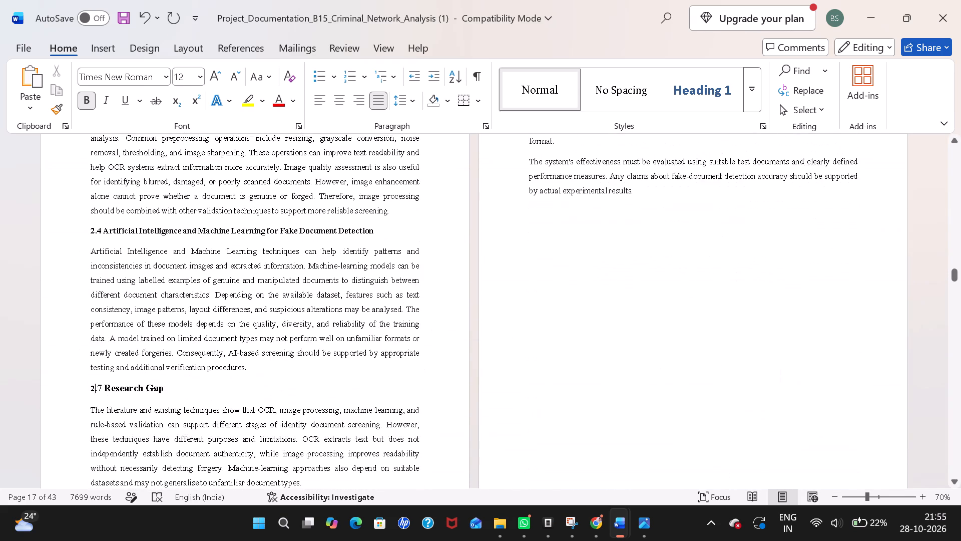
scroll(270, 258, up, 1)
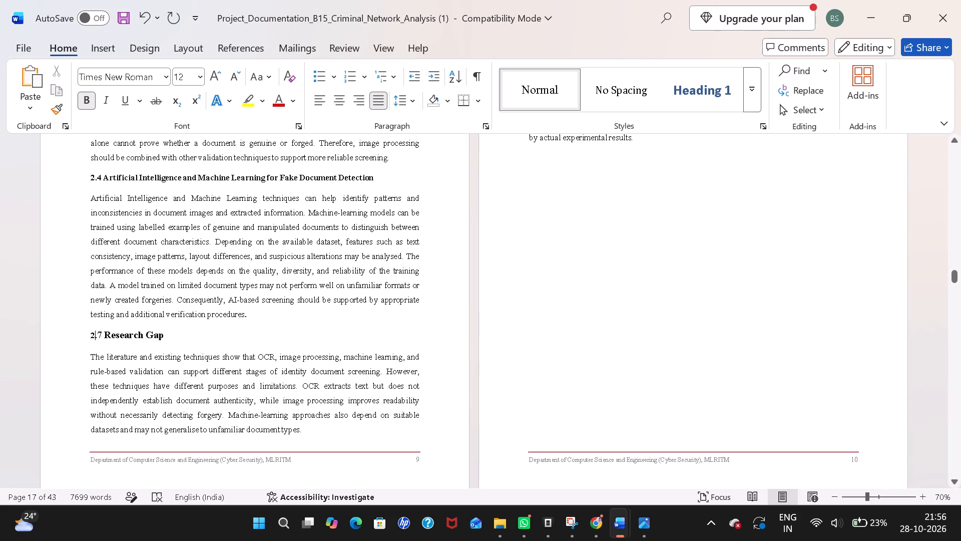
In the Word documentation, paste the copied section 2.5 on a new line between section 2.4's body and the 2.7 Research Gap heading.
click(265, 318)
key(Return)
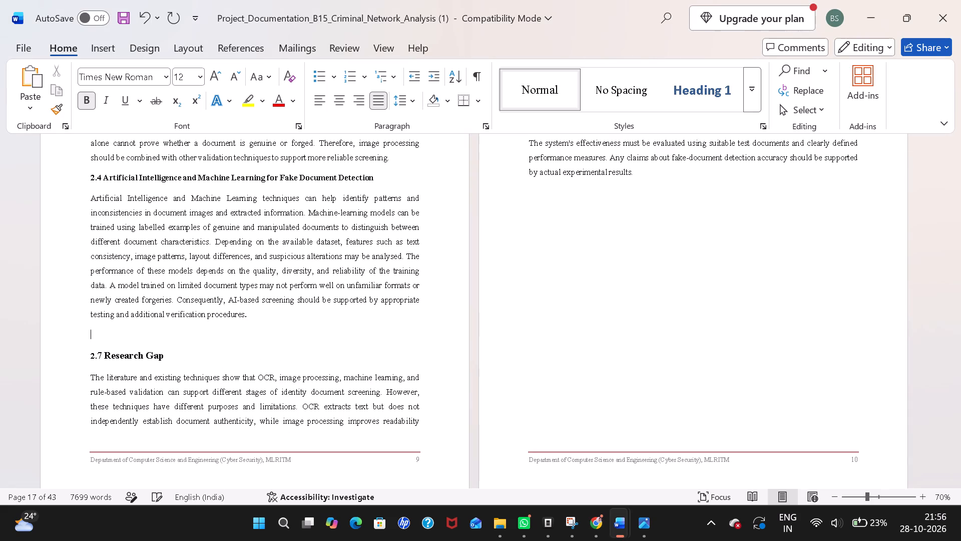
key(ctrl+v)
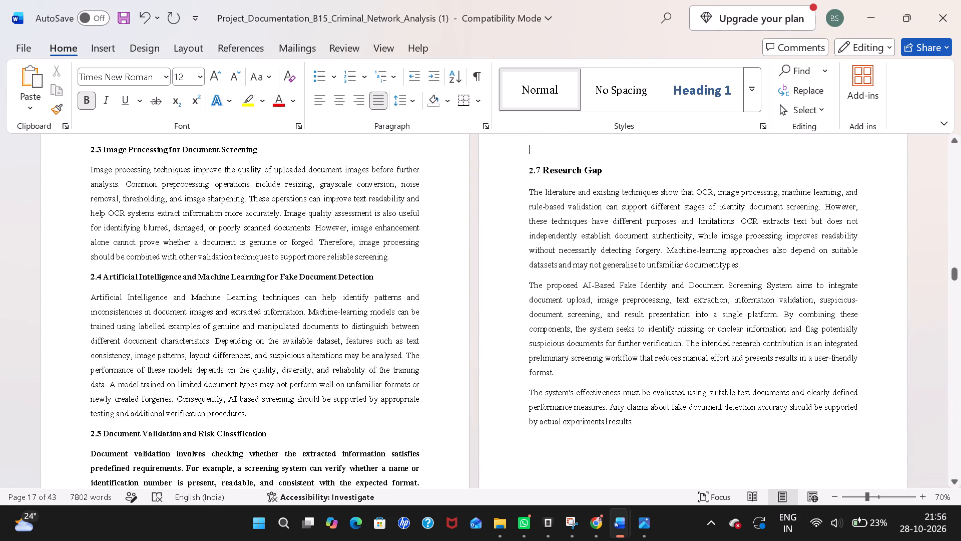
Remove the bold from the whole body paragraph of section 2.5, including its continuation on the following page.
scroll(206, 362, down, 3)
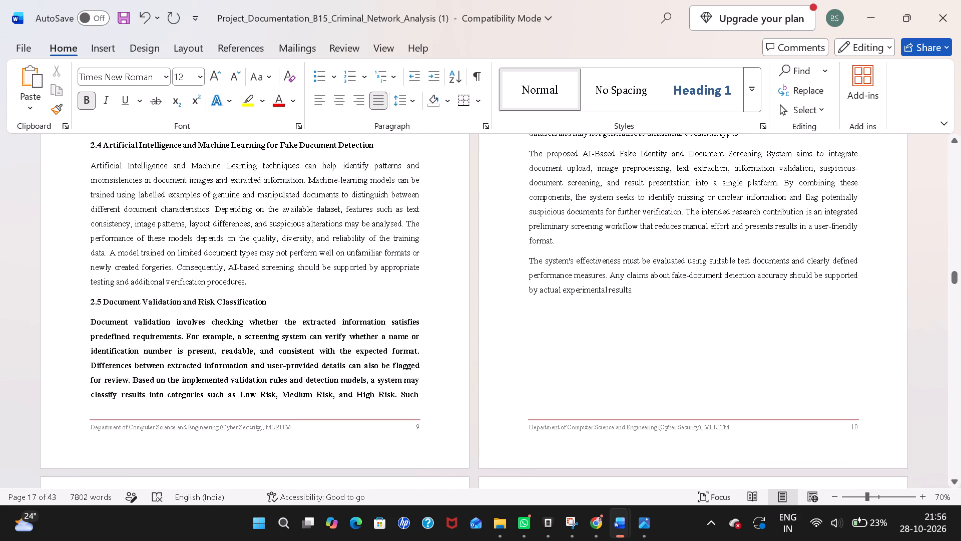
drag(86, 316, 415, 396)
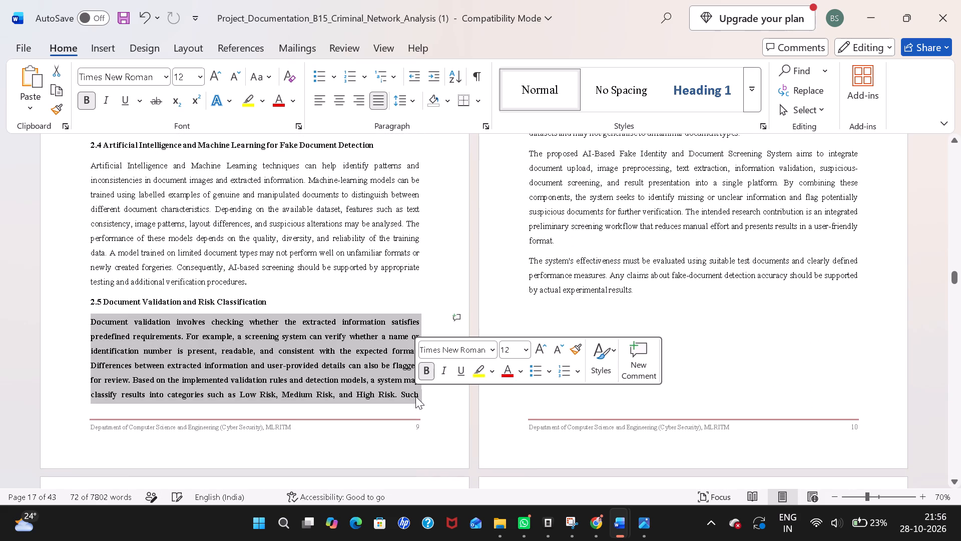
click(425, 368)
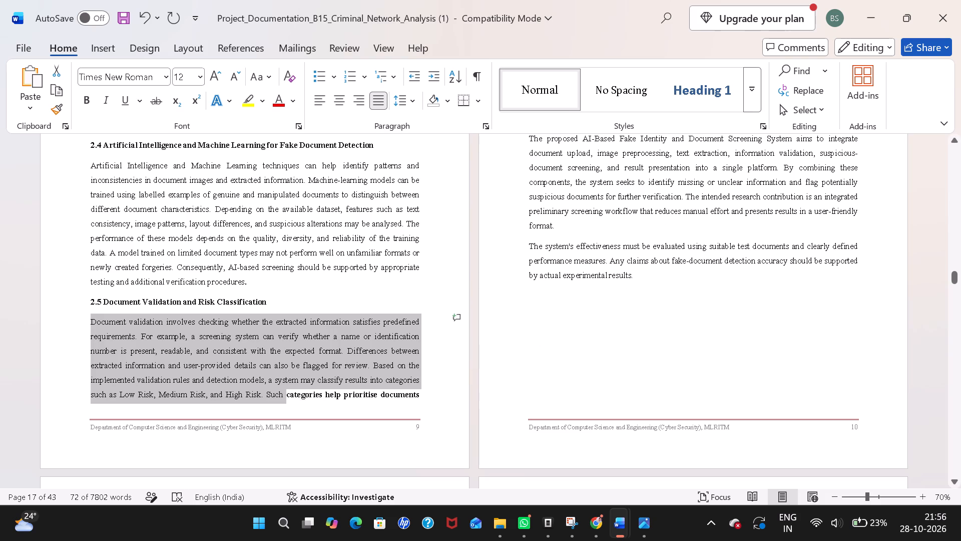
click(289, 398)
double_click(289, 398)
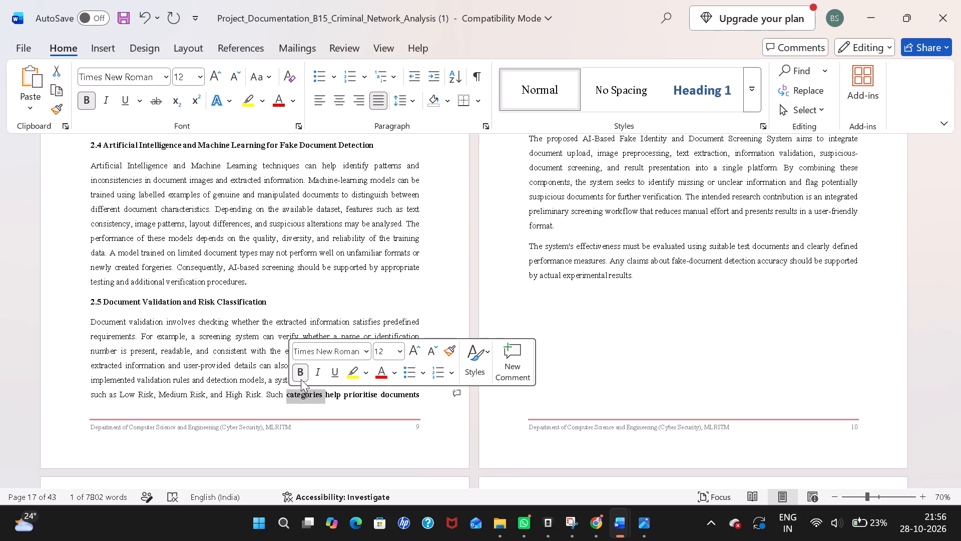
click(300, 379)
click(318, 403)
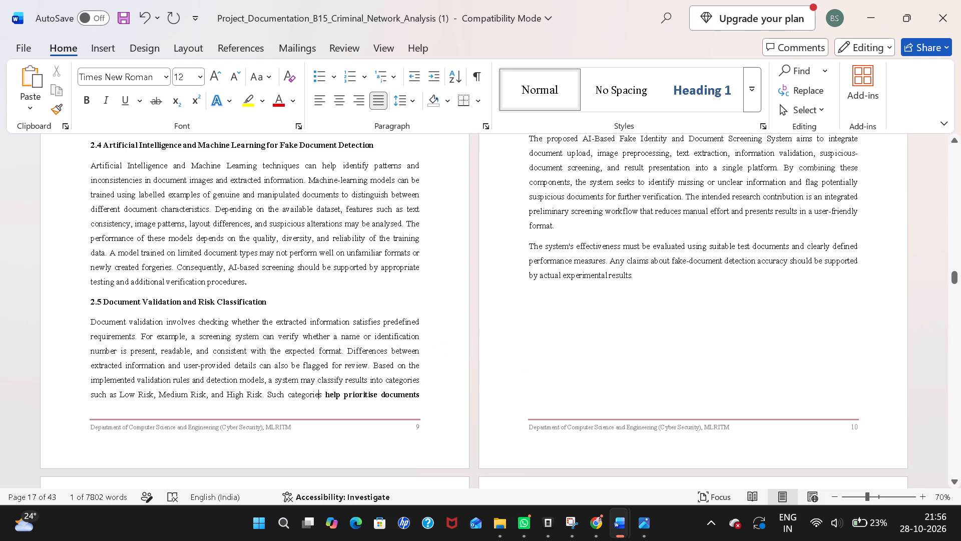
drag(326, 390, 432, 399)
click(443, 371)
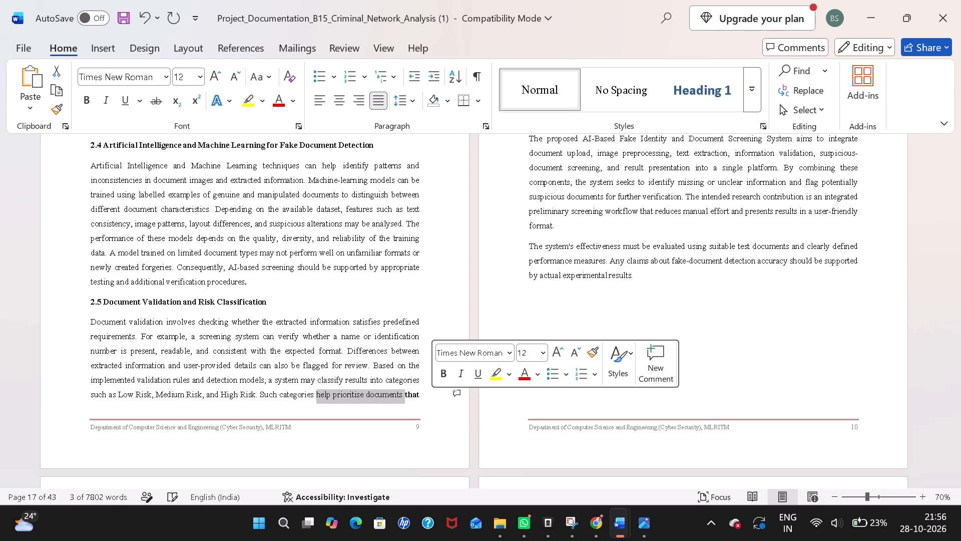
click(409, 404)
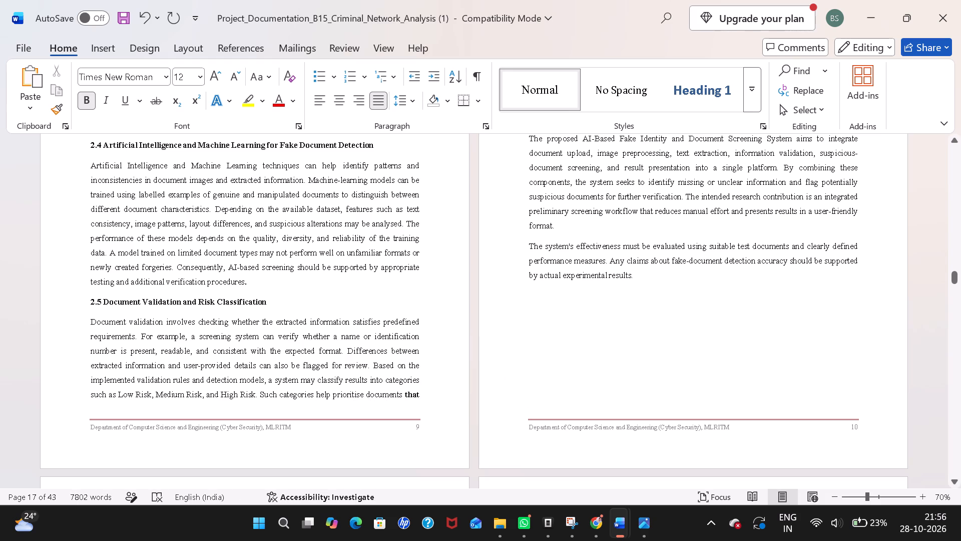
drag(405, 394, 656, 414)
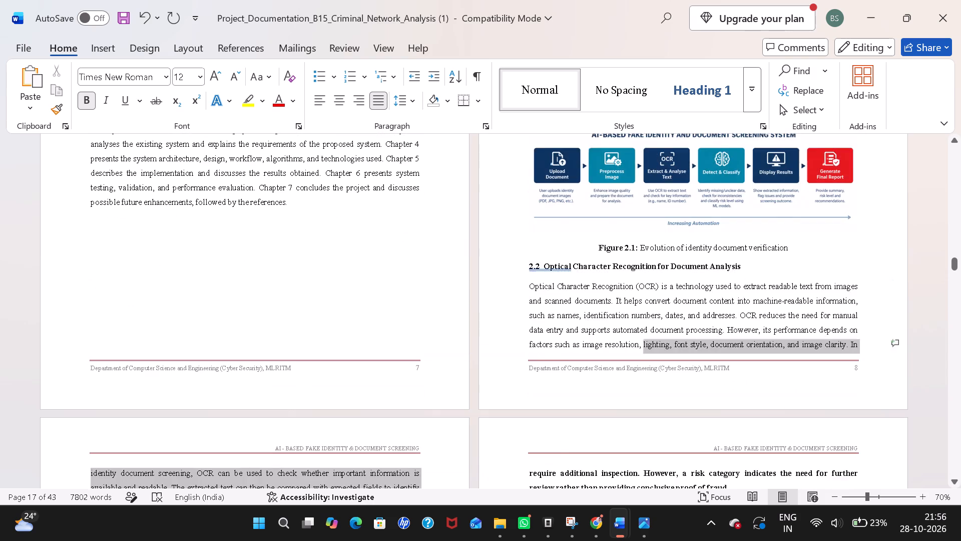
drag(656, 414, 710, 403)
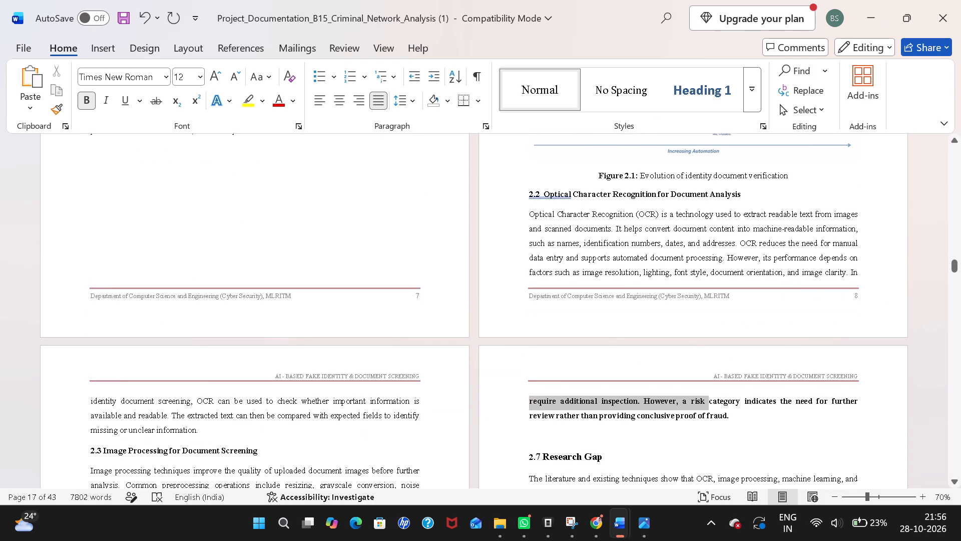
drag(710, 403, 746, 419)
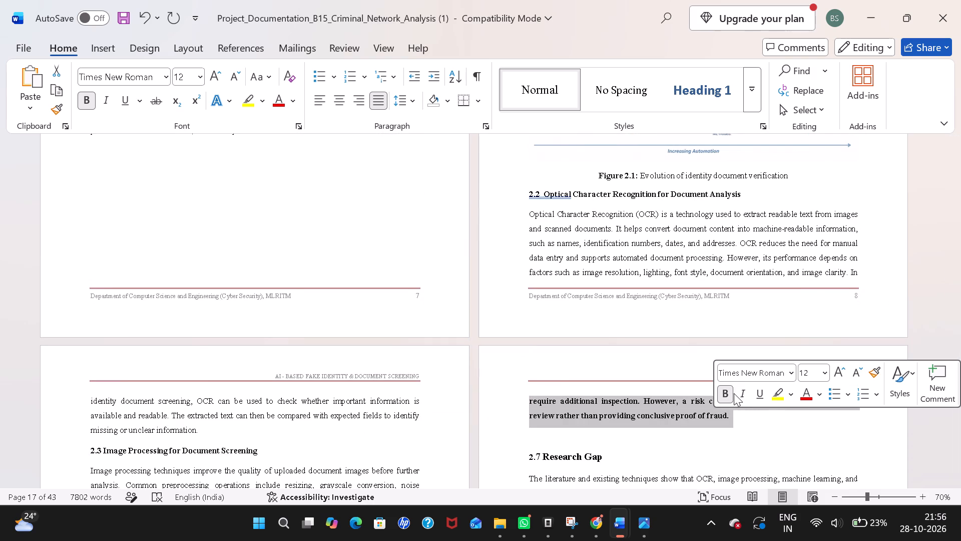
click(725, 392)
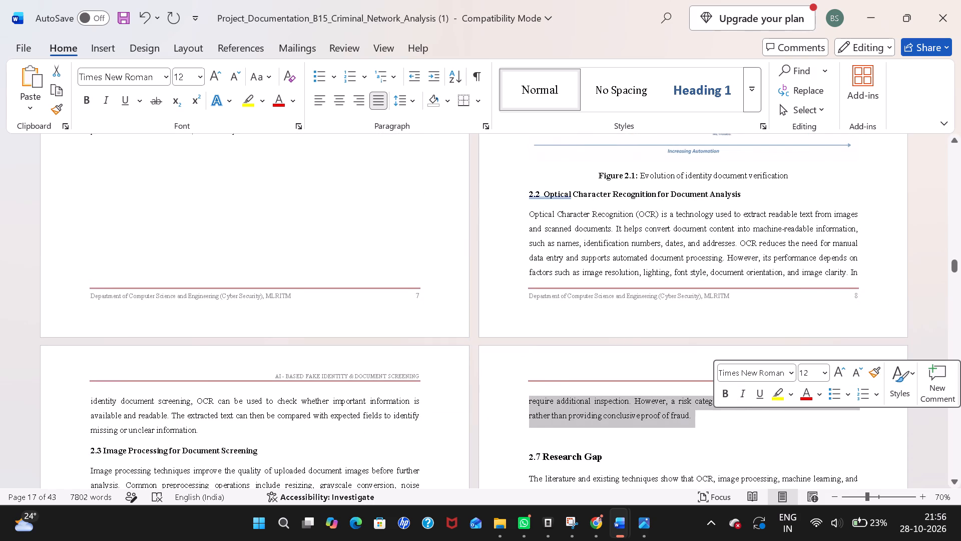
Delete the blank line between section 2.5's body and the 2.7 Research Gap heading.
click(678, 450)
click(654, 434)
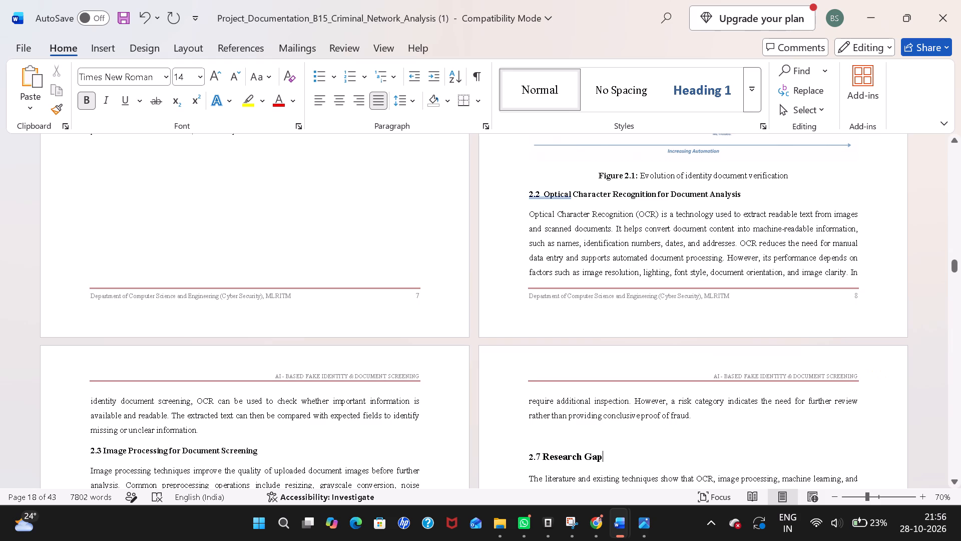
key(BackSpace)
Set the "Document Validation and Risk Classification" part of the 2.5 heading to font size 14.
scroll(654, 434, down, 2)
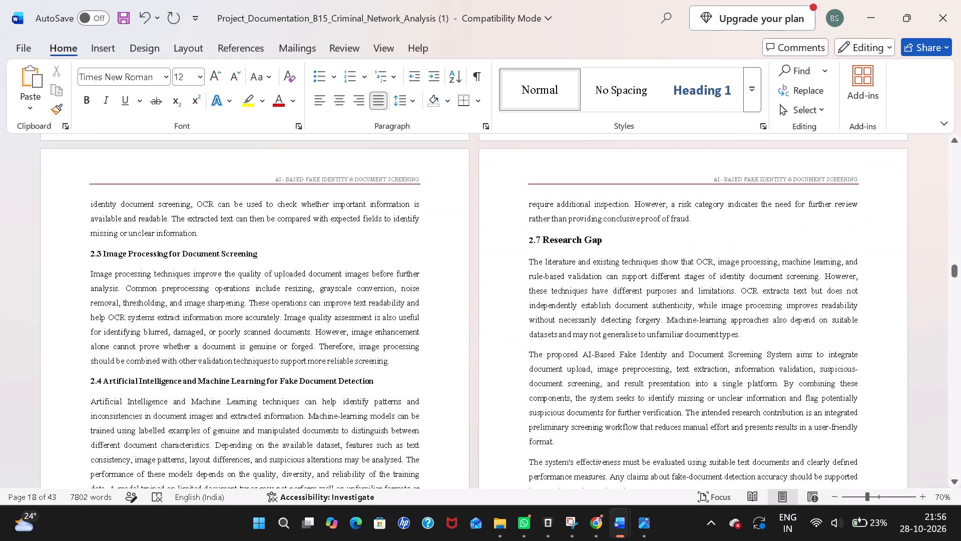
scroll(654, 434, down, 2)
scroll(256, 435, down, 1)
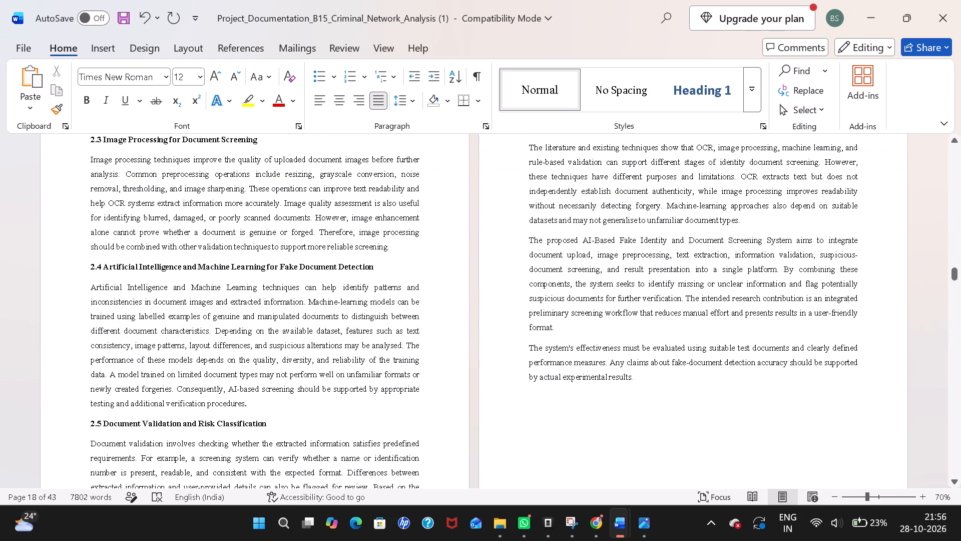
scroll(256, 435, down, 1)
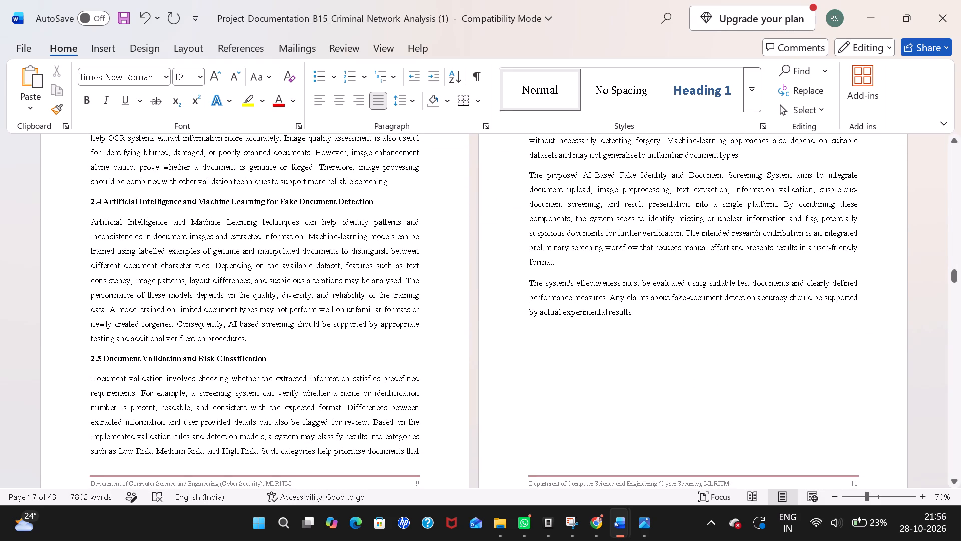
drag(105, 354, 130, 365)
drag(130, 365, 291, 368)
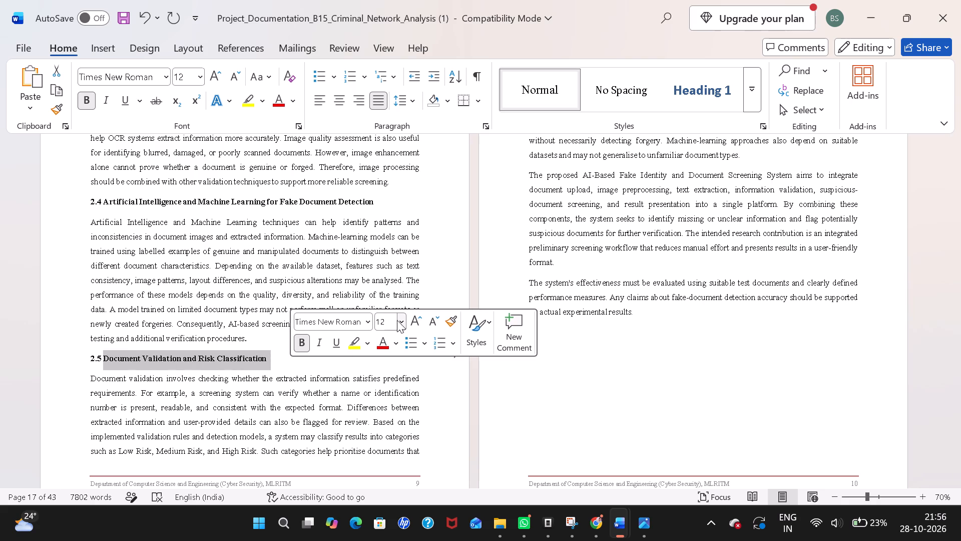
click(400, 320)
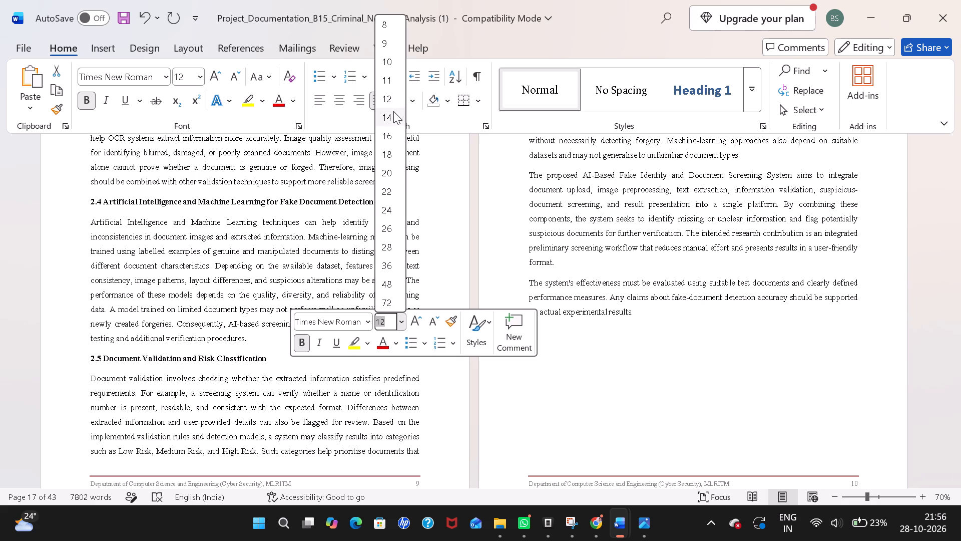
click(393, 113)
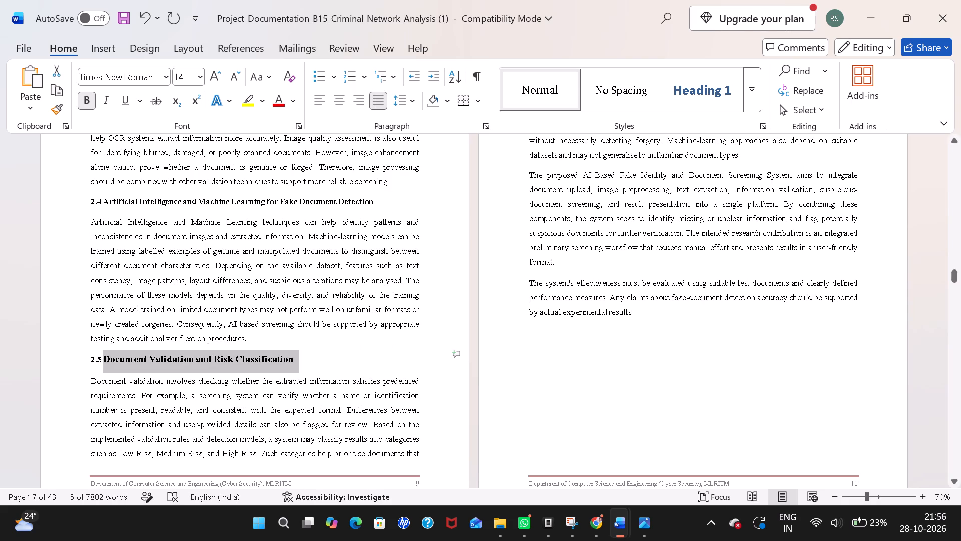
Set the whole 2.4 heading "Artificial Intelligence and Machine Learning for Fake Document Detection", including its number, to font size 14.
drag(106, 200, 370, 209)
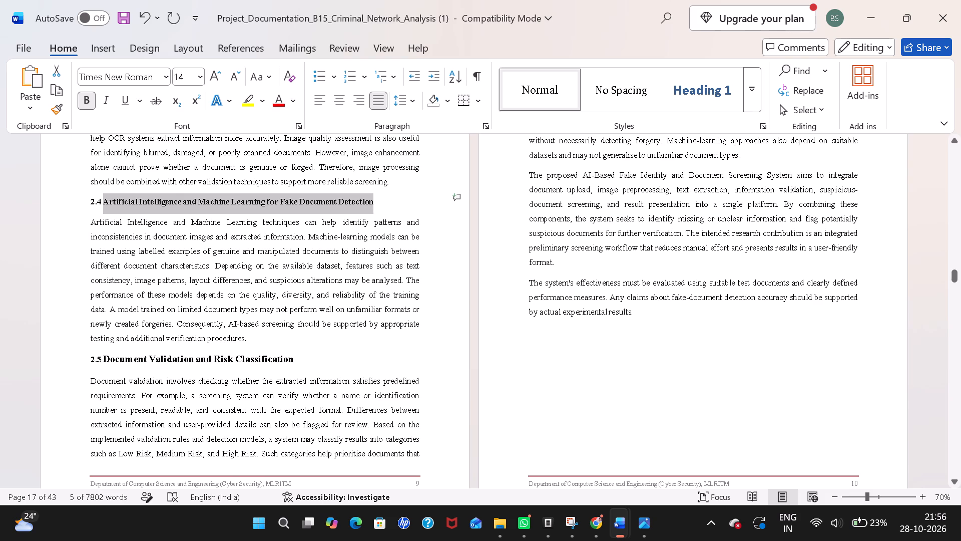
drag(370, 209, 98, 207)
click(76, 206)
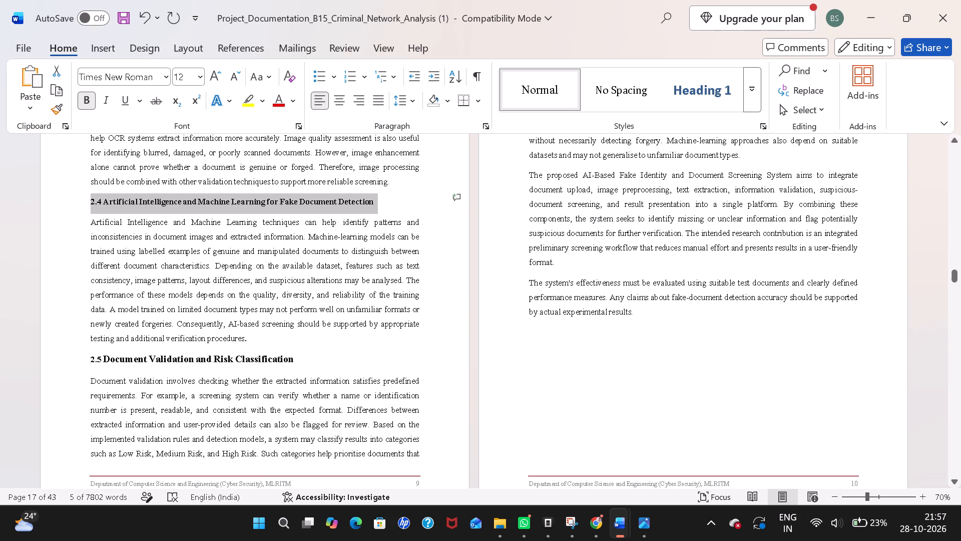
click(187, 156)
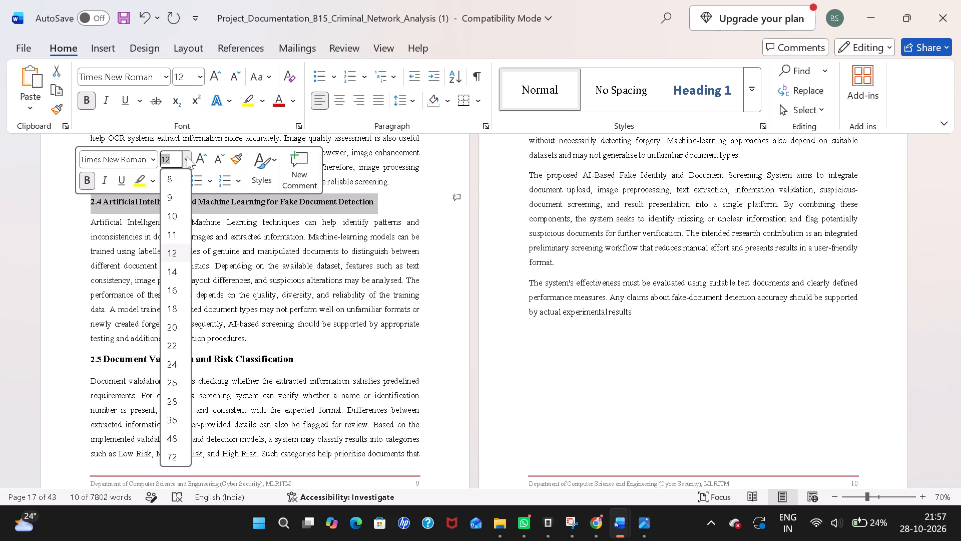
click(172, 269)
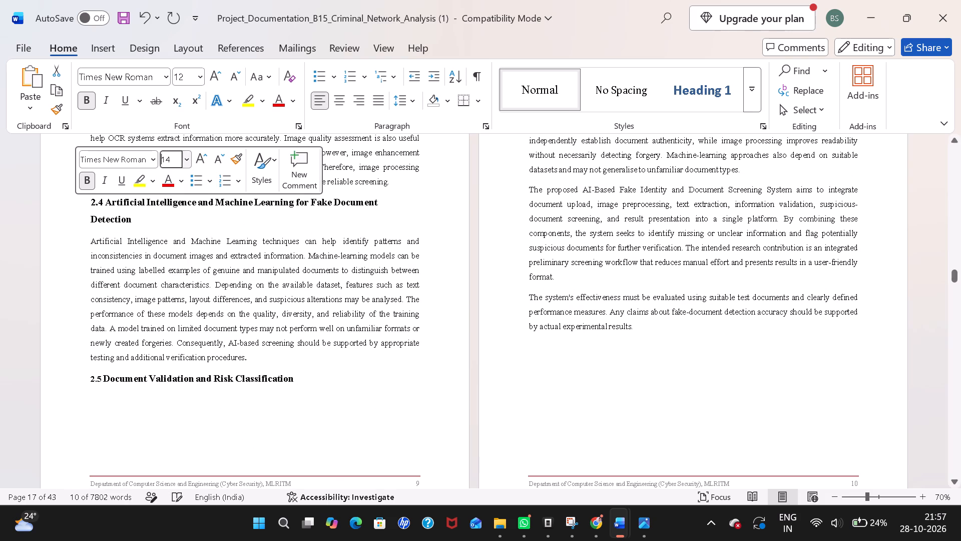
Set the entire 2.5 "Document Validation and Risk Classification" heading, including its number, to a uniform font size of 14.
click(78, 379)
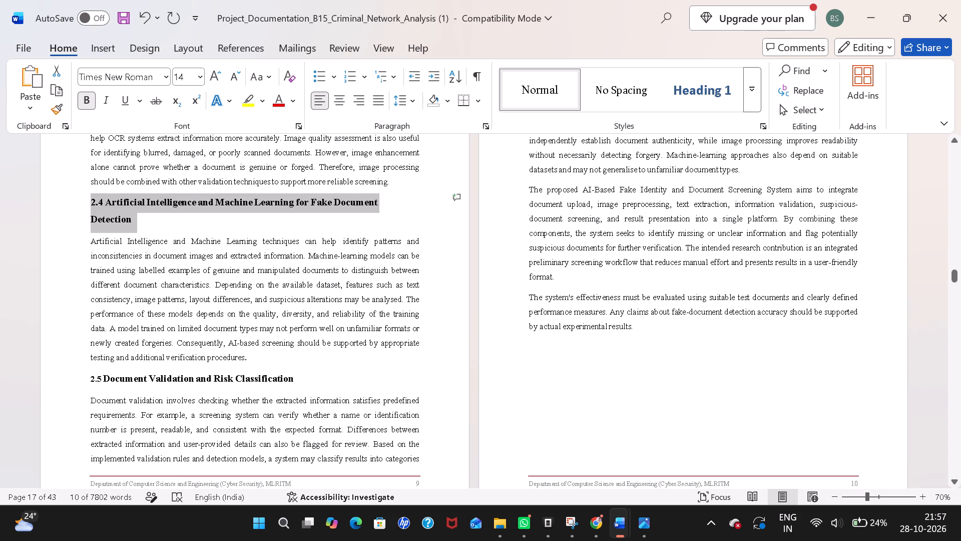
drag(78, 379, 90, 392)
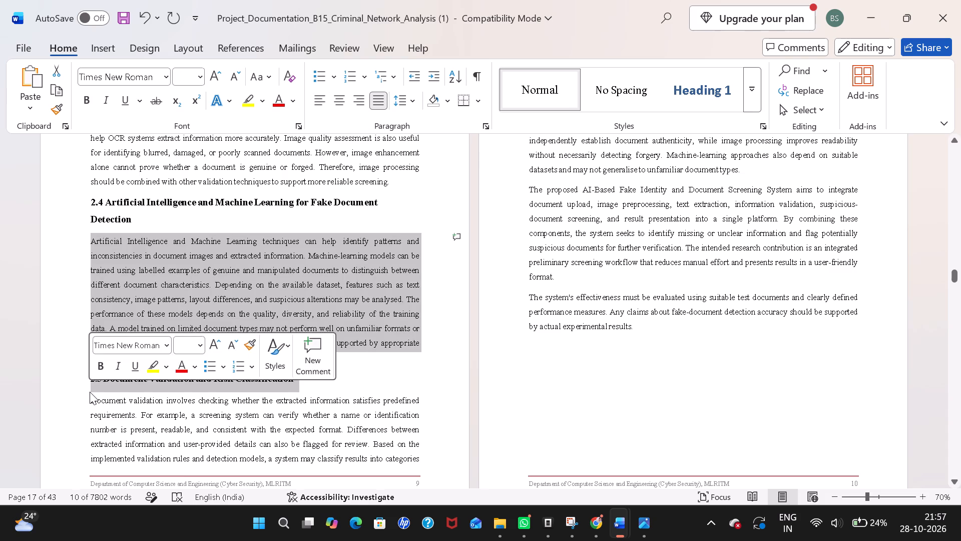
click(90, 392)
drag(92, 377, 224, 382)
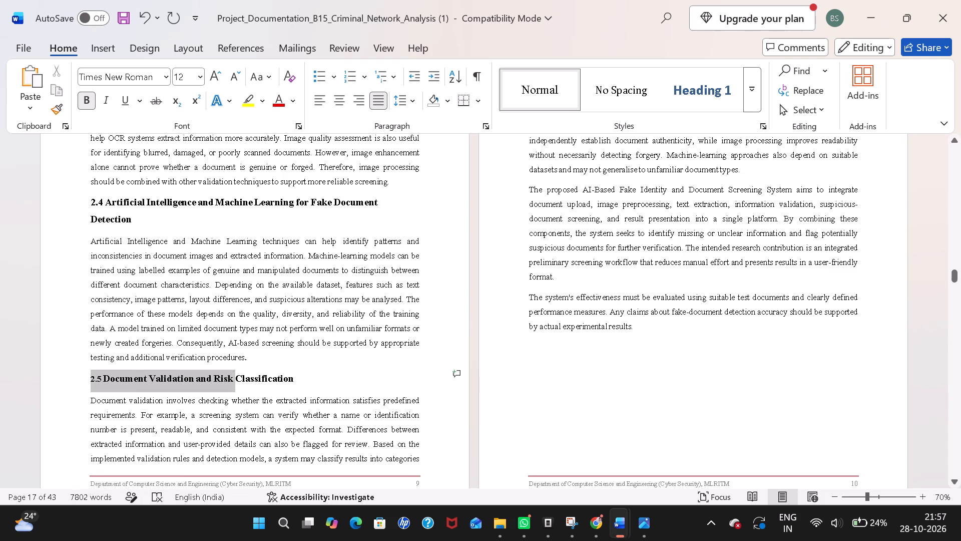
drag(224, 382, 295, 376)
click(409, 330)
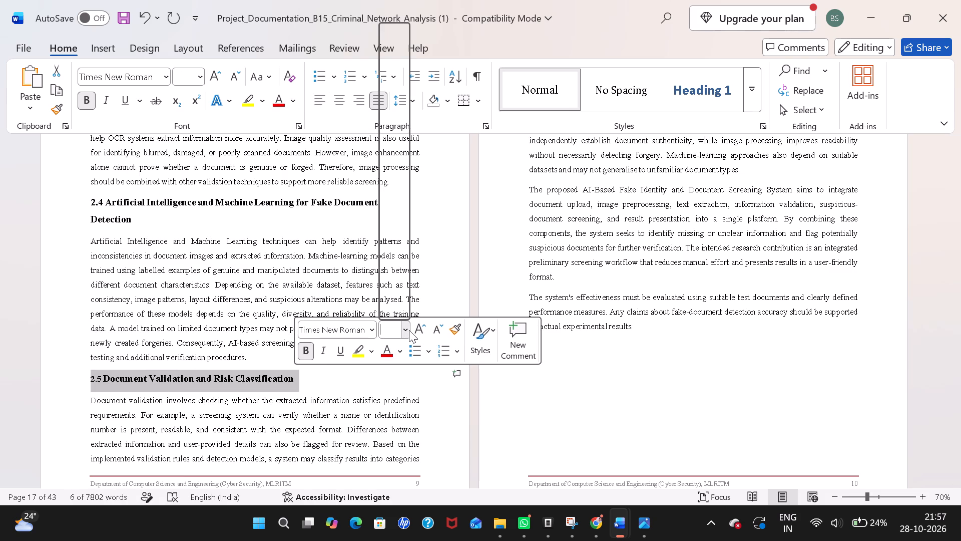
click(390, 129)
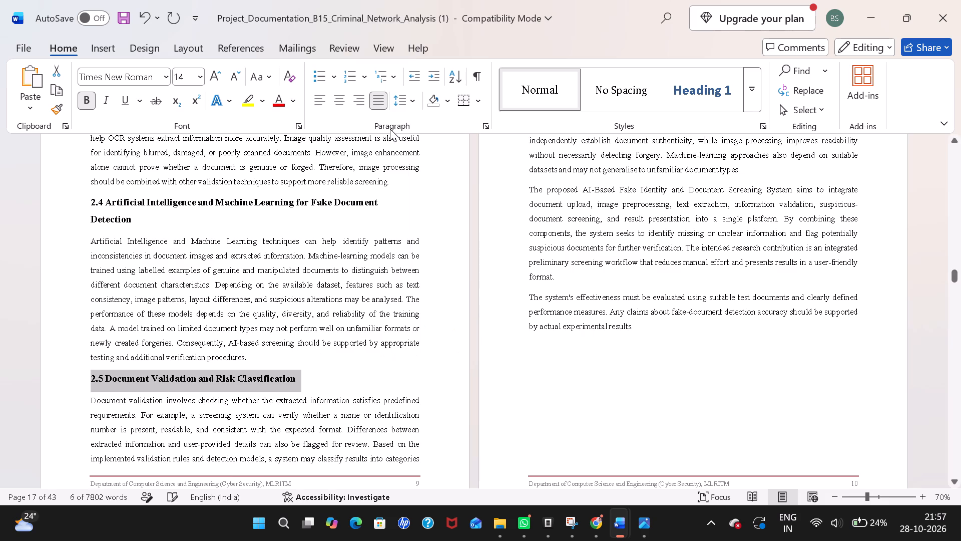
click(428, 340)
Set the 2.3 "Image Processing for Document Screening" heading to font size 14.
scroll(428, 340, up, 1)
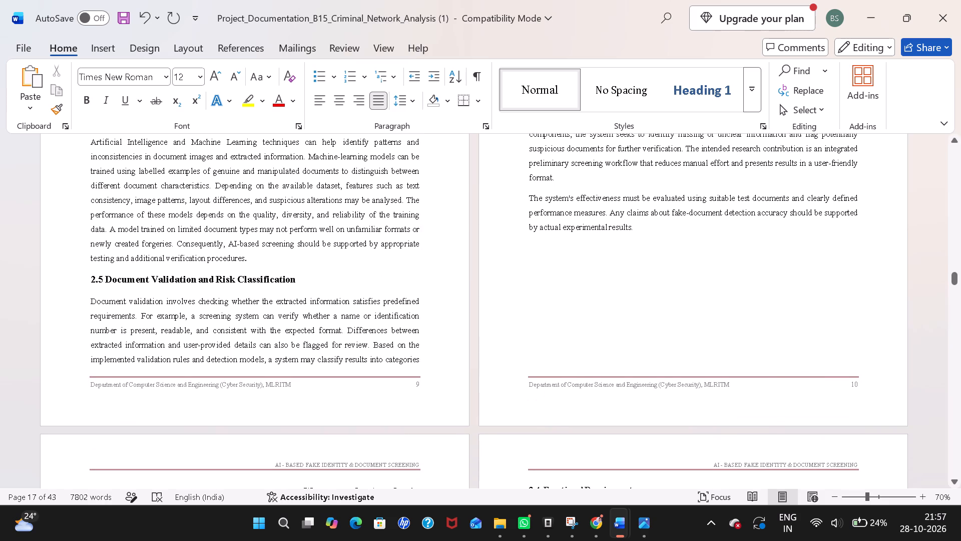
scroll(428, 340, up, 3)
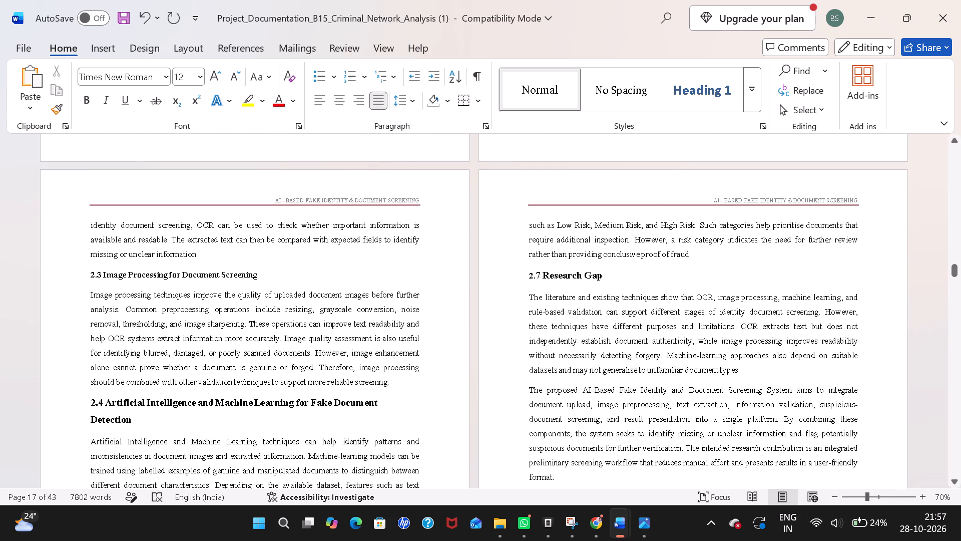
drag(89, 273, 232, 303)
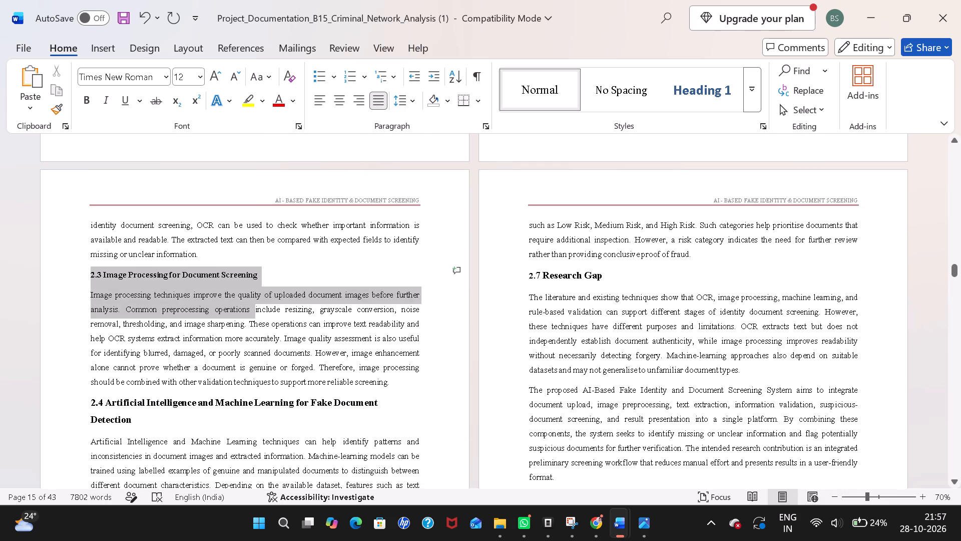
drag(232, 303, 266, 278)
click(378, 227)
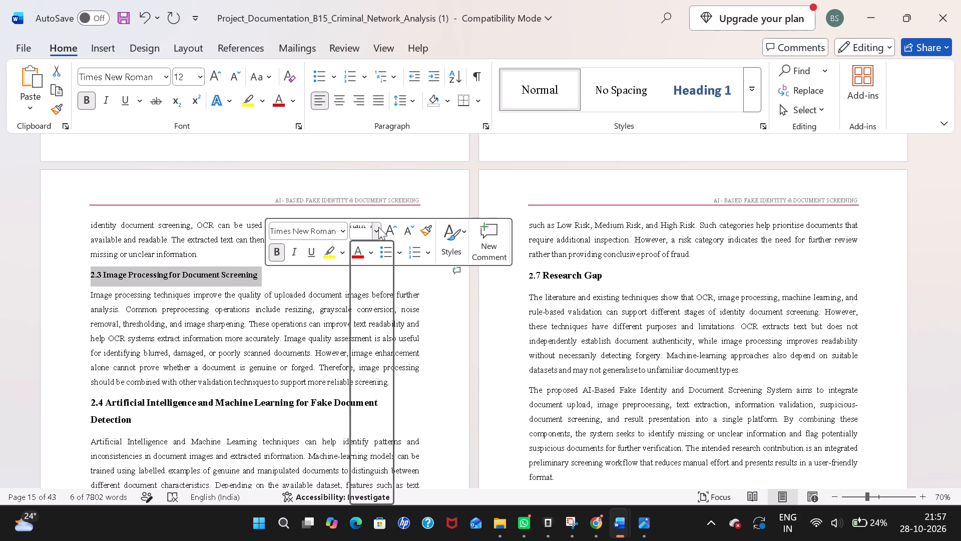
click(361, 339)
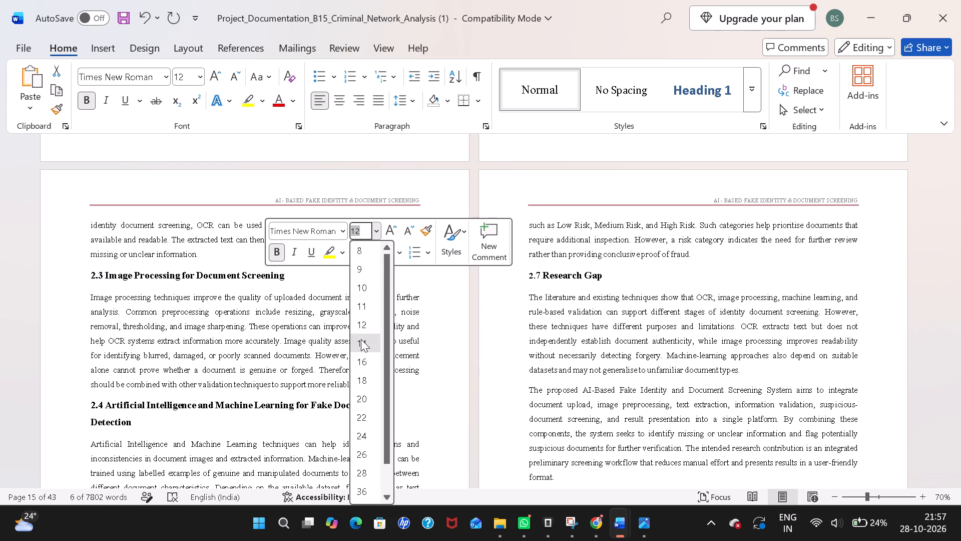
Select the whole 2.7 Research Gap heading, including its number, to make its font size uniform.
double_click(528, 286)
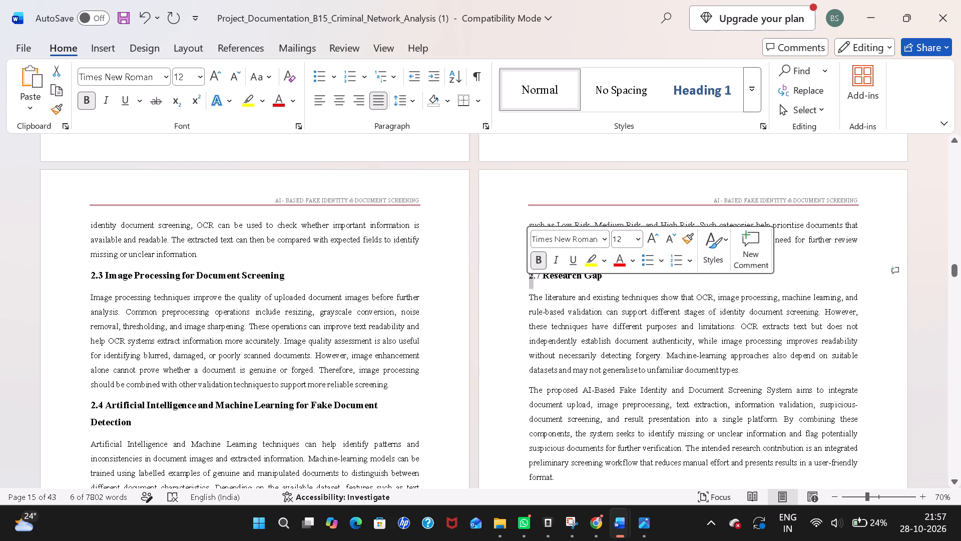
click(528, 286)
drag(528, 286, 611, 283)
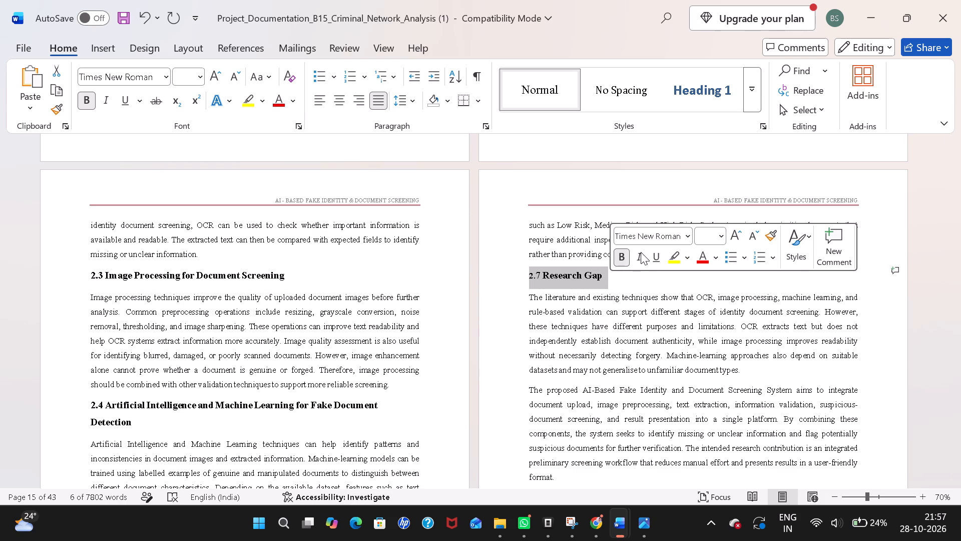
Set the entire 2.7 Research Gap heading, including its number, to a uniform font size of 14.
click(718, 243)
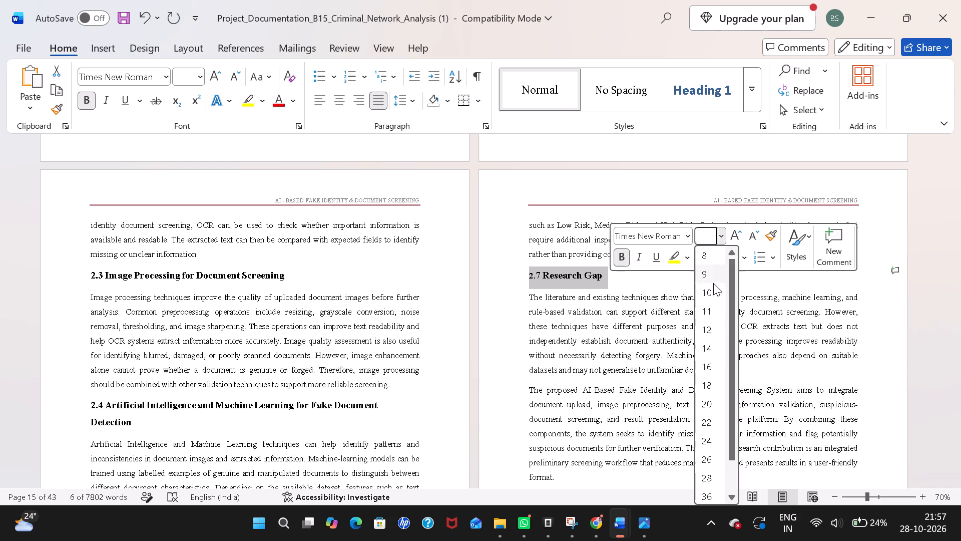
click(714, 349)
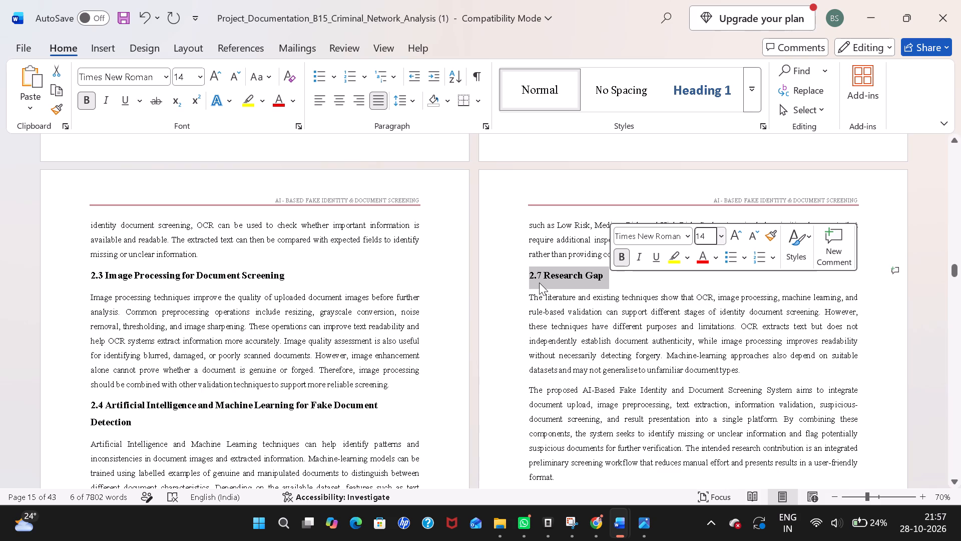
click(520, 273)
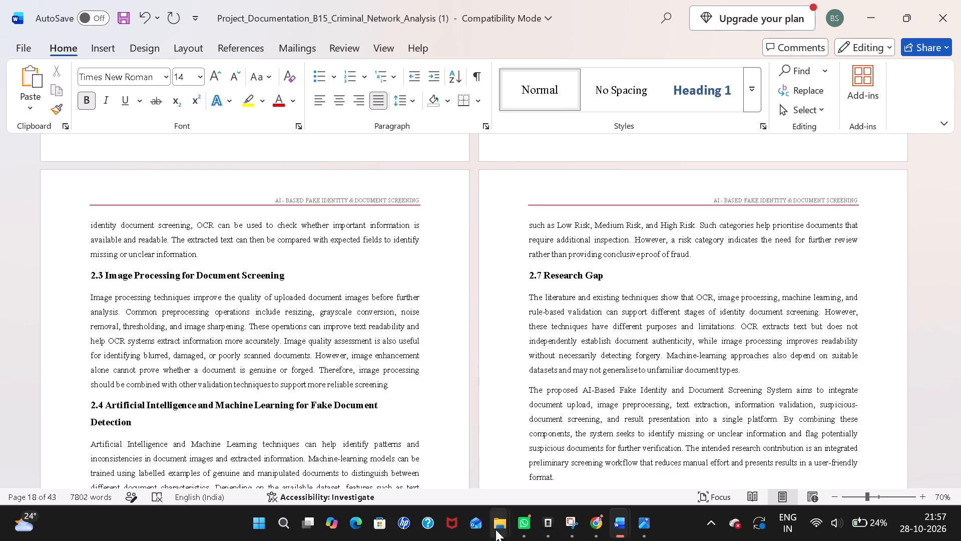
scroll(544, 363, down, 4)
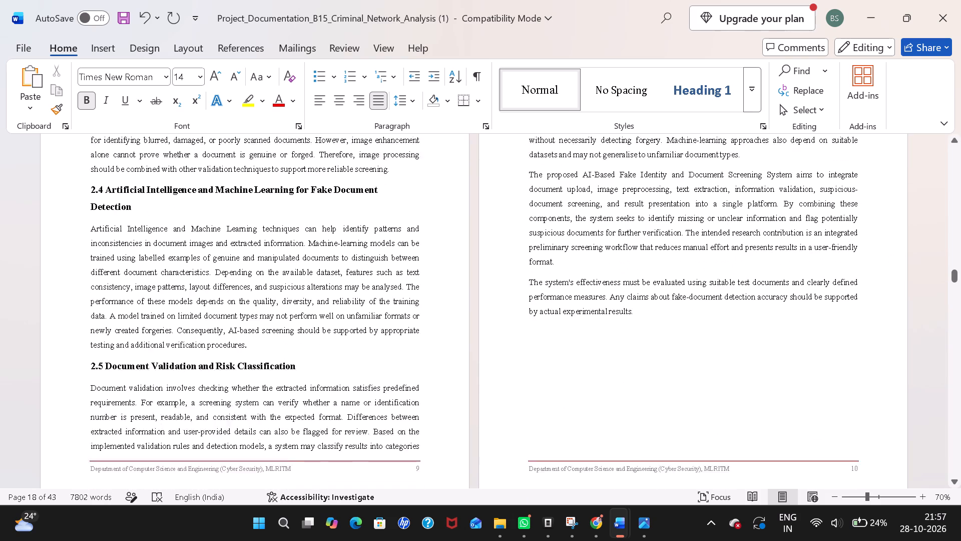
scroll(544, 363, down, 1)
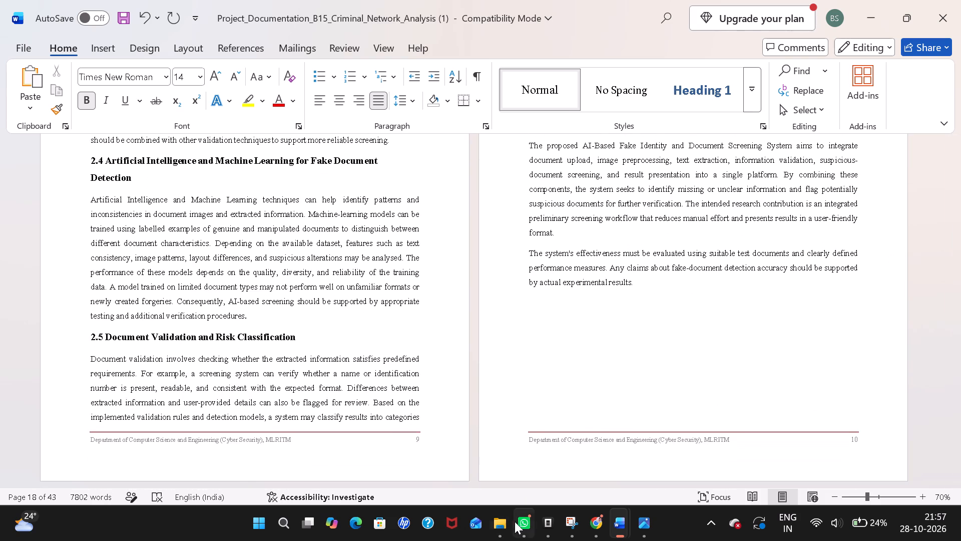
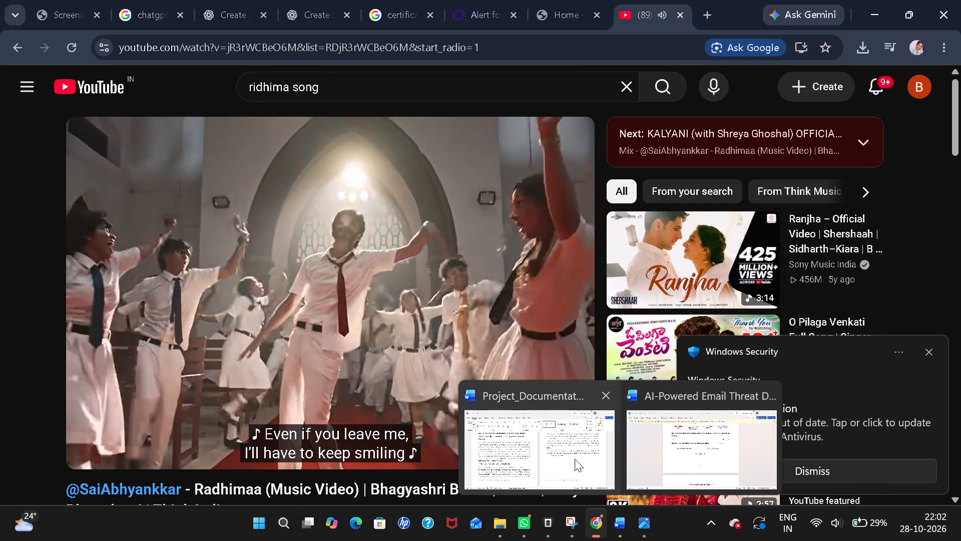
In the Word project documentation, paste the copied 2.6 "Summary of Selected Studies and Techniques" section with its table on a new line before 2.7 Research Gap.
click(575, 459)
scroll(506, 306, up, 2)
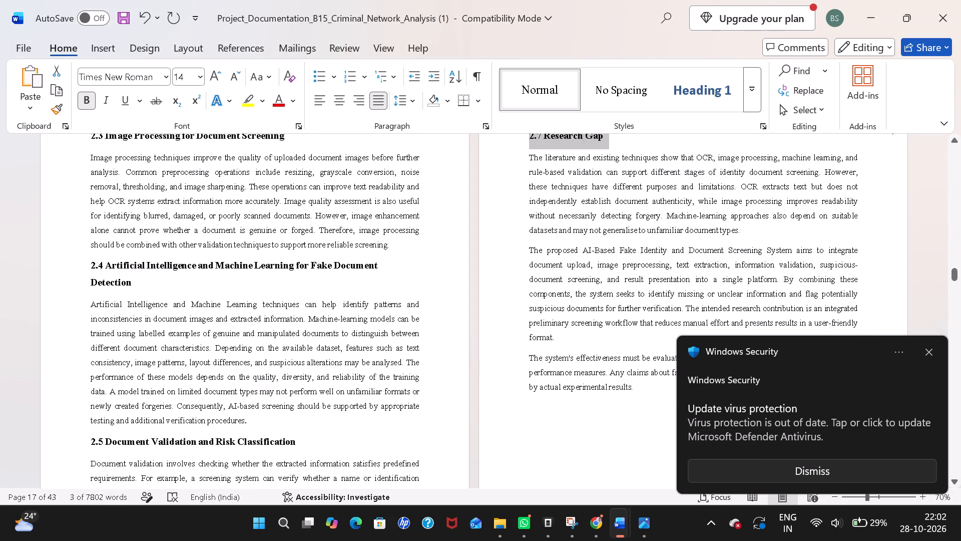
scroll(506, 306, up, 1)
click(702, 161)
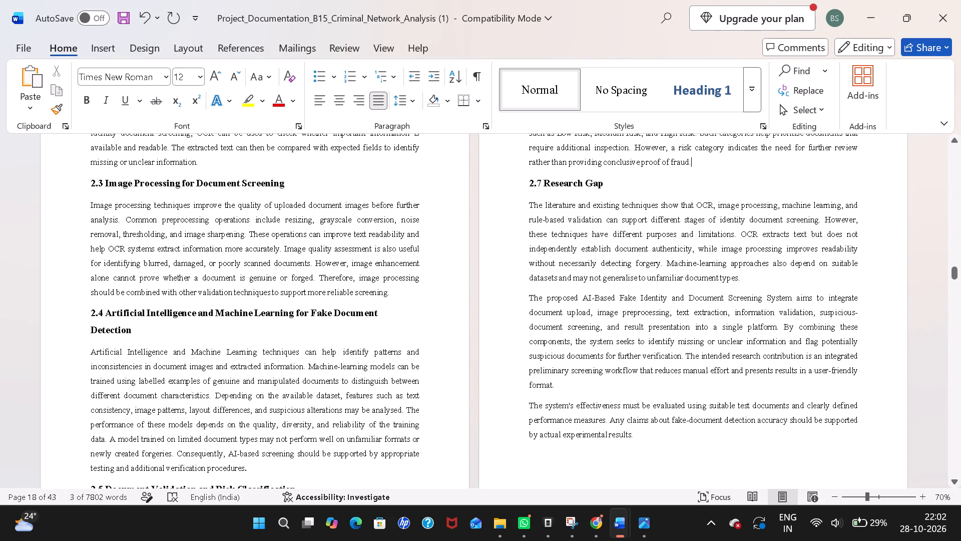
key(Return)
key(ctrl+v)
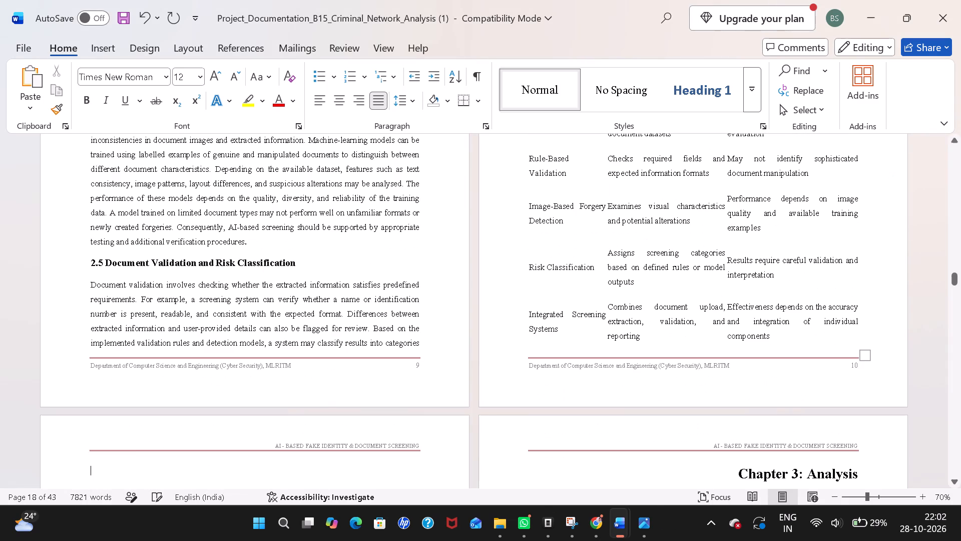
Select the entire 2.6 "Summary of Selected Studies and Techniques" heading, including its number, and open its font size choices.
scroll(642, 310, up, 4)
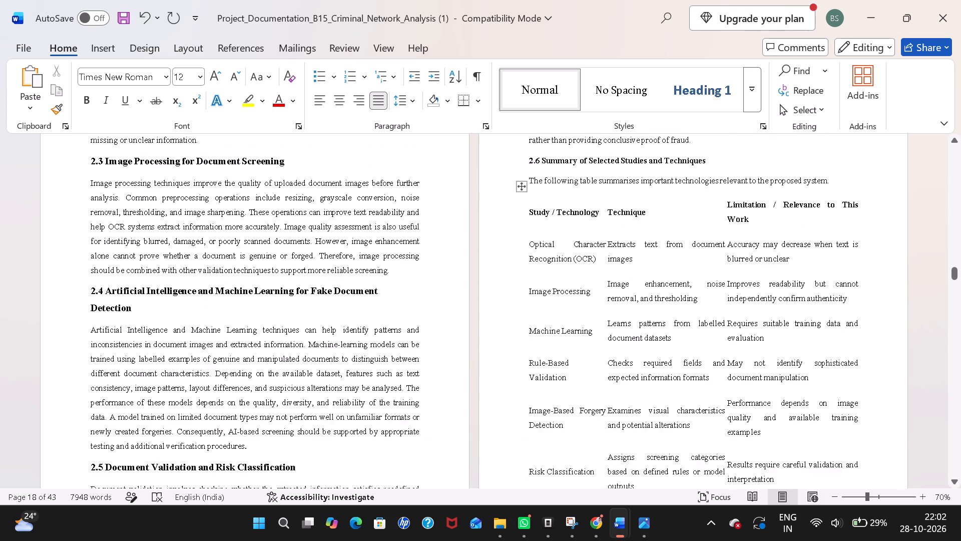
scroll(642, 310, up, 1)
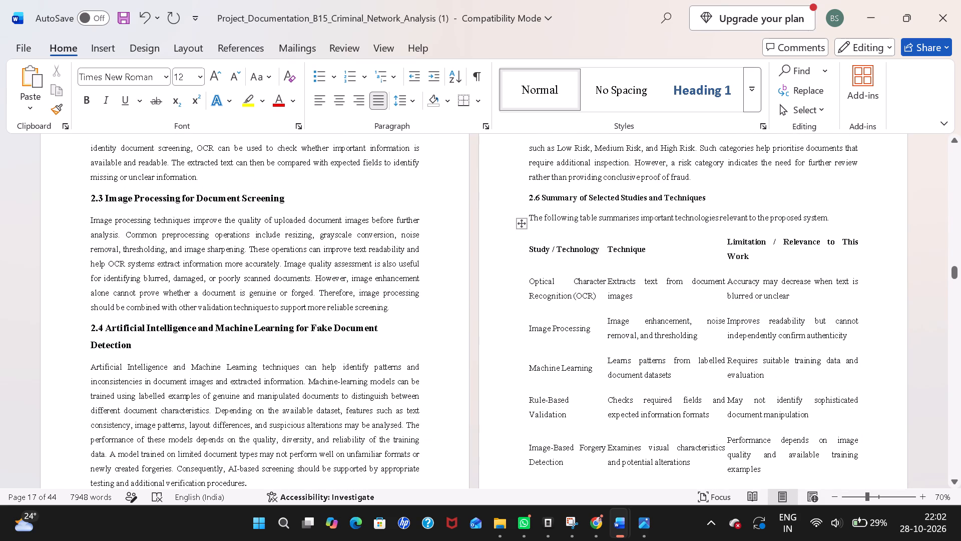
drag(523, 194, 721, 192)
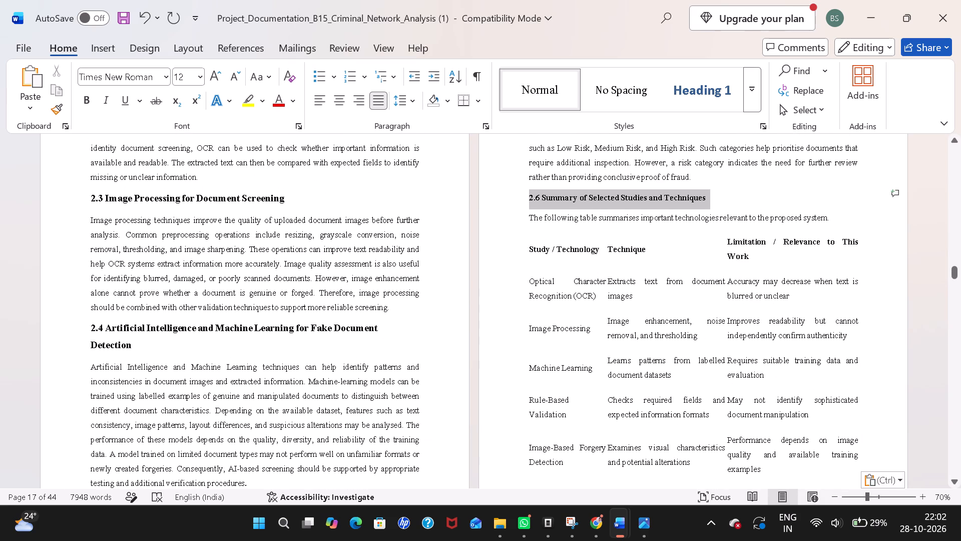
drag(721, 192, 733, 192)
click(822, 148)
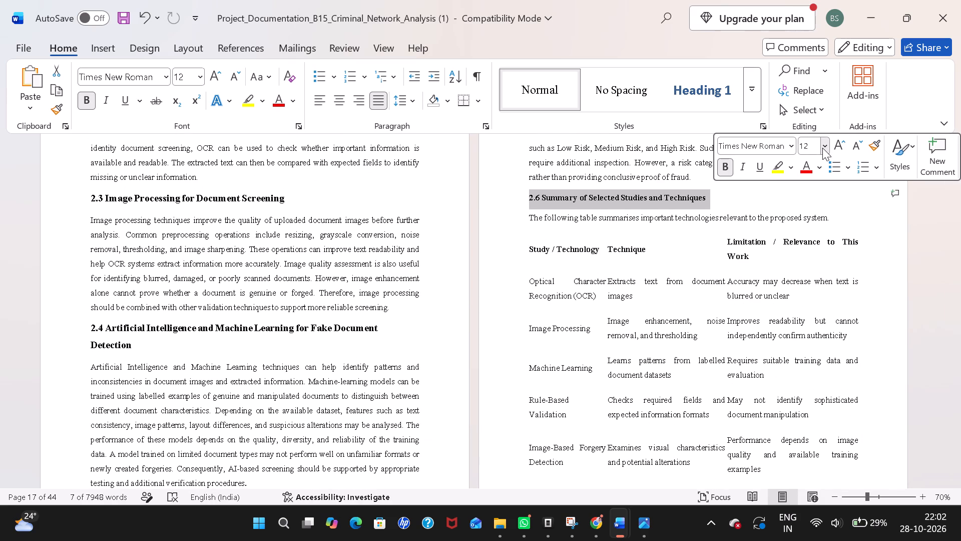
Set the selected 2.6 "Summary of Selected Studies and Techniques" heading to font size 14.
click(810, 257)
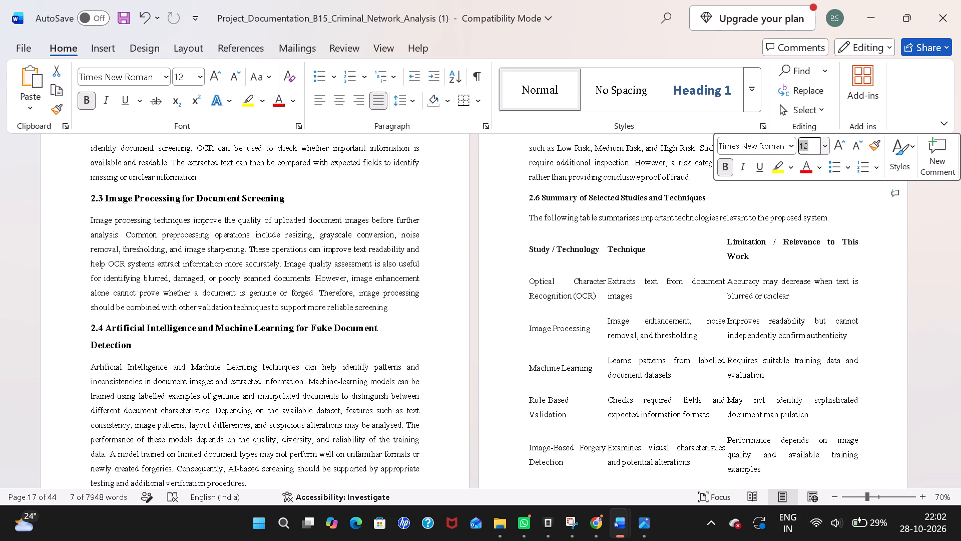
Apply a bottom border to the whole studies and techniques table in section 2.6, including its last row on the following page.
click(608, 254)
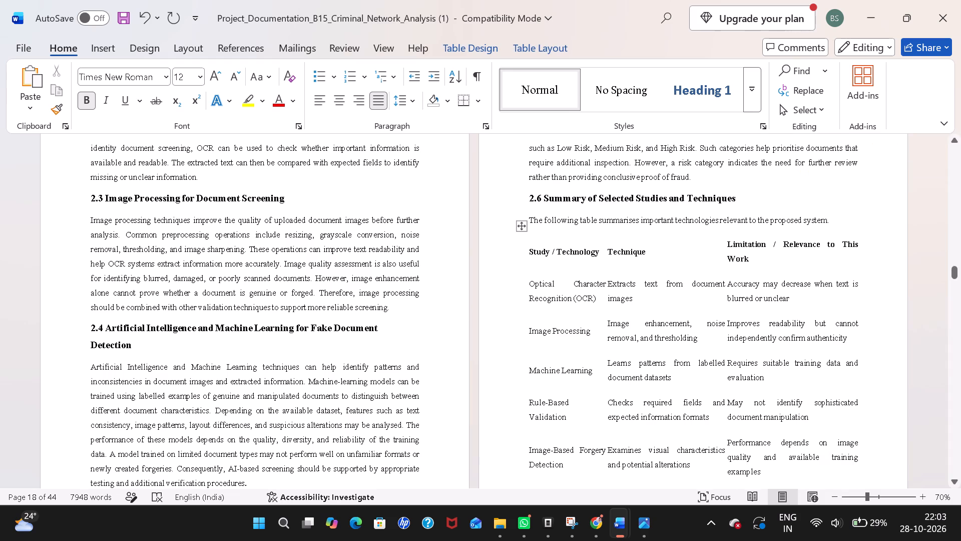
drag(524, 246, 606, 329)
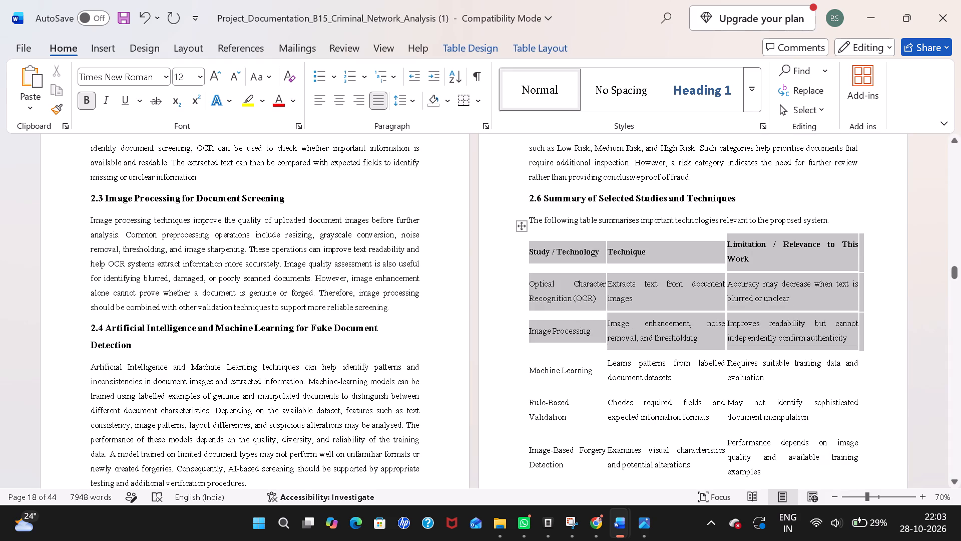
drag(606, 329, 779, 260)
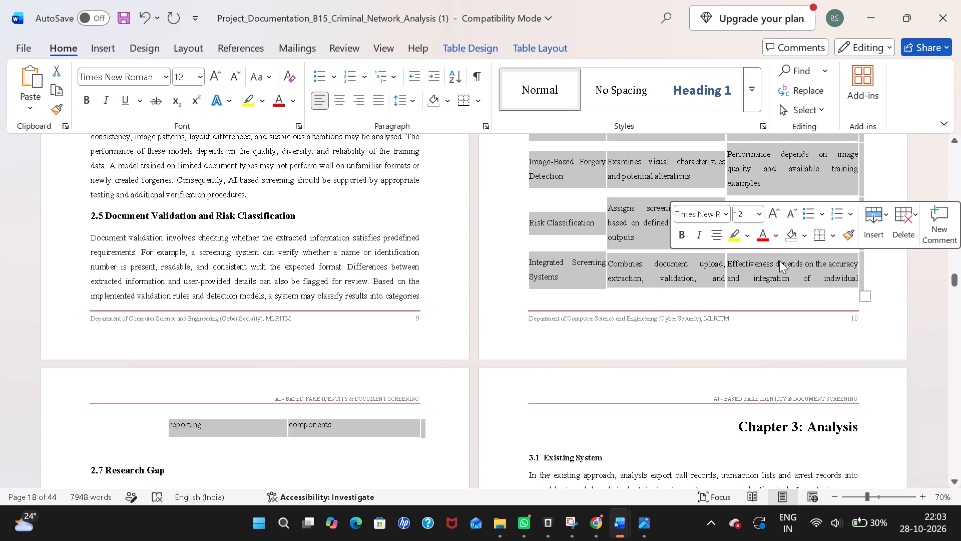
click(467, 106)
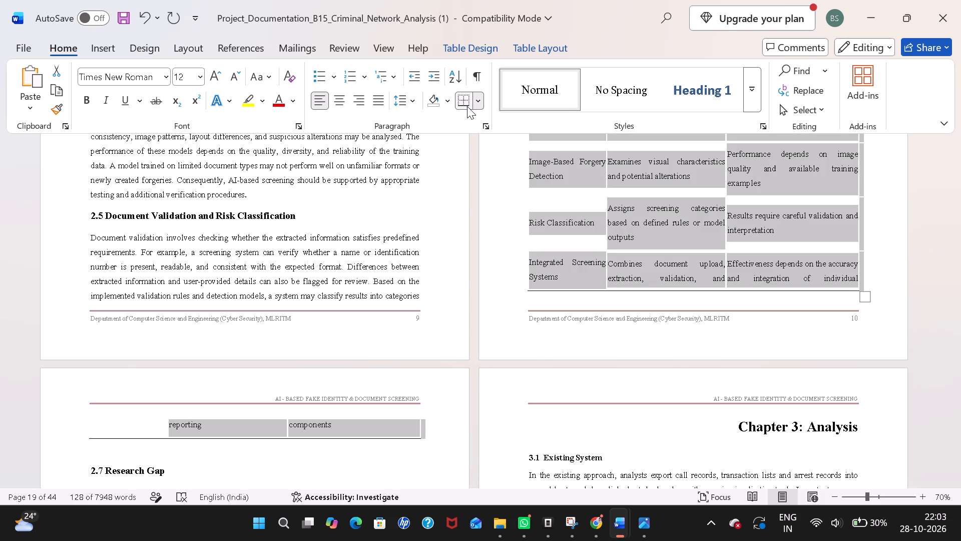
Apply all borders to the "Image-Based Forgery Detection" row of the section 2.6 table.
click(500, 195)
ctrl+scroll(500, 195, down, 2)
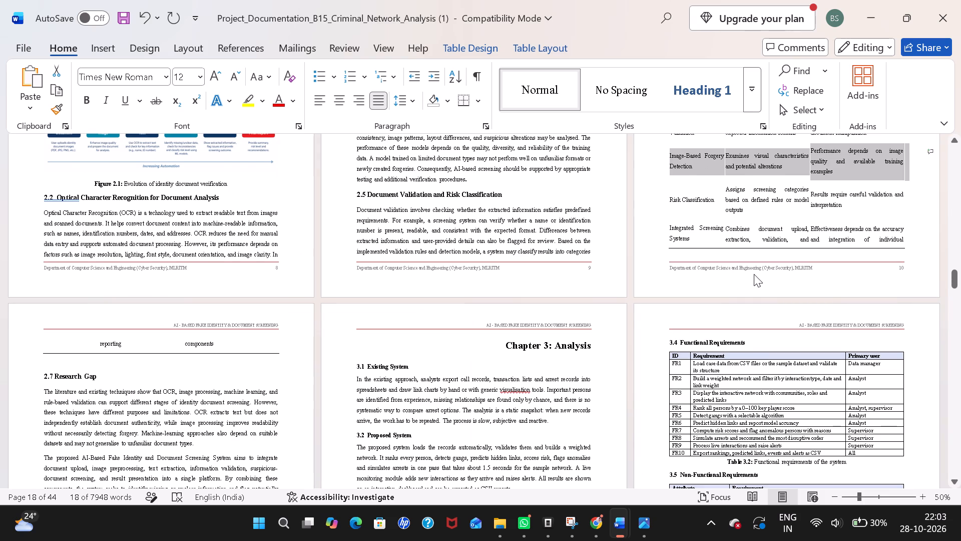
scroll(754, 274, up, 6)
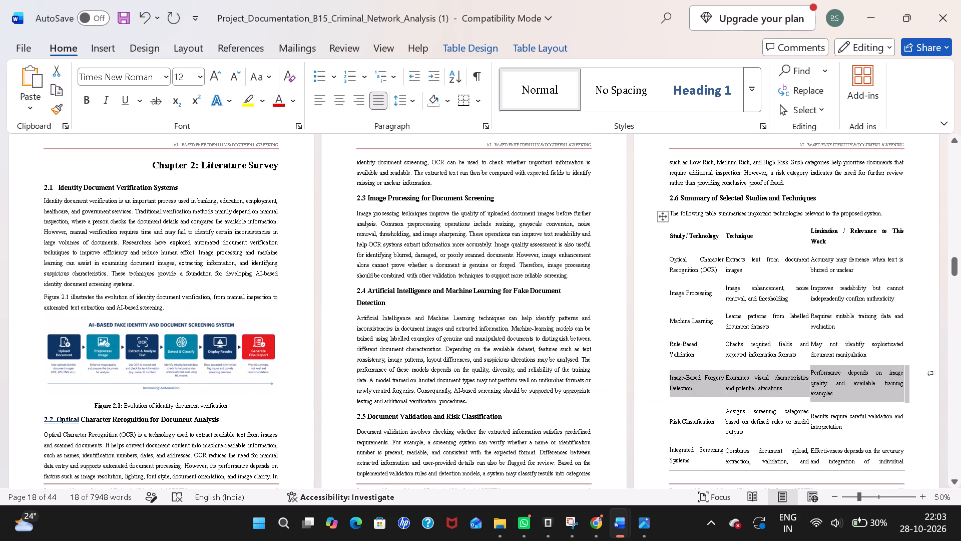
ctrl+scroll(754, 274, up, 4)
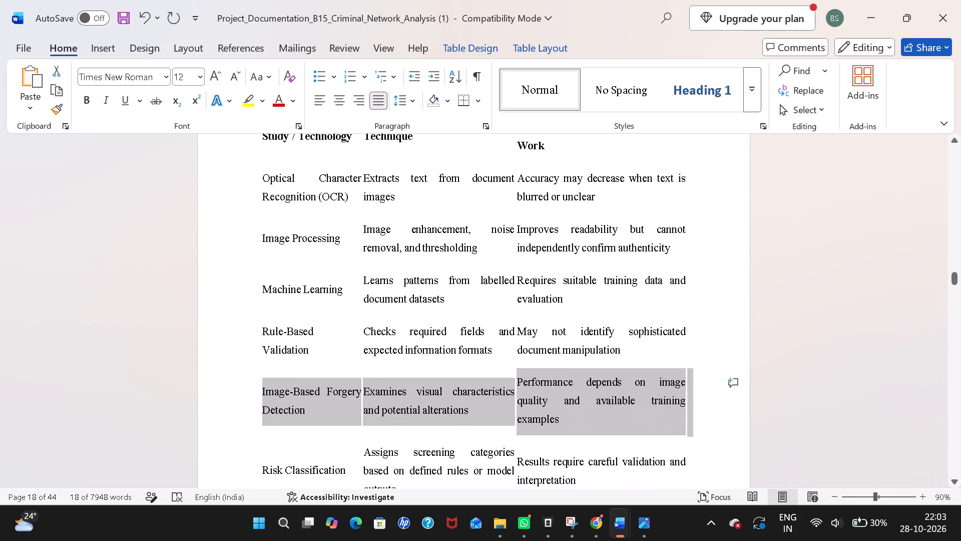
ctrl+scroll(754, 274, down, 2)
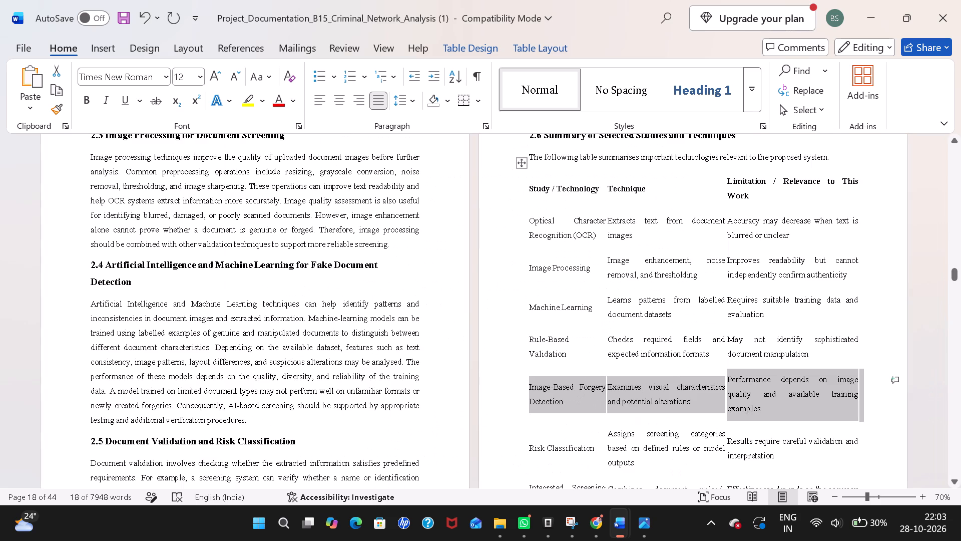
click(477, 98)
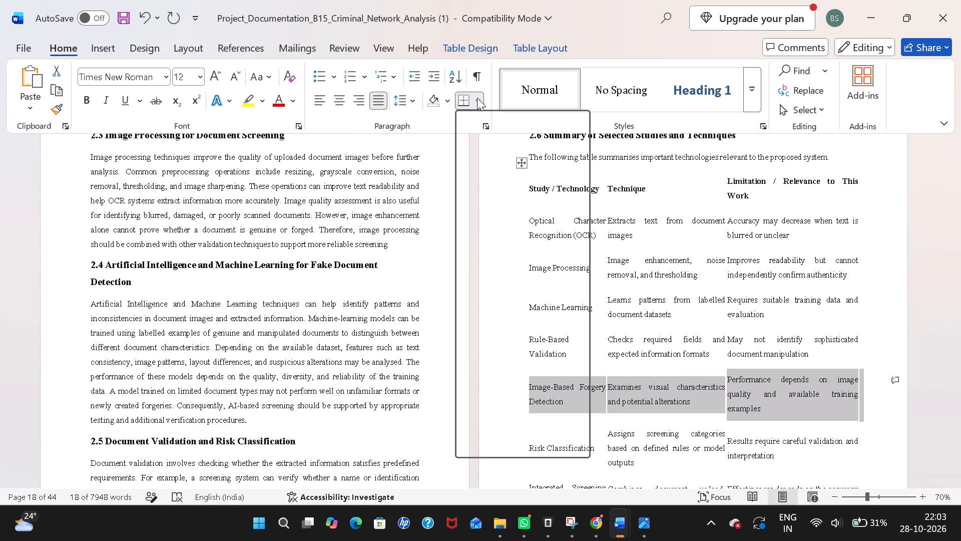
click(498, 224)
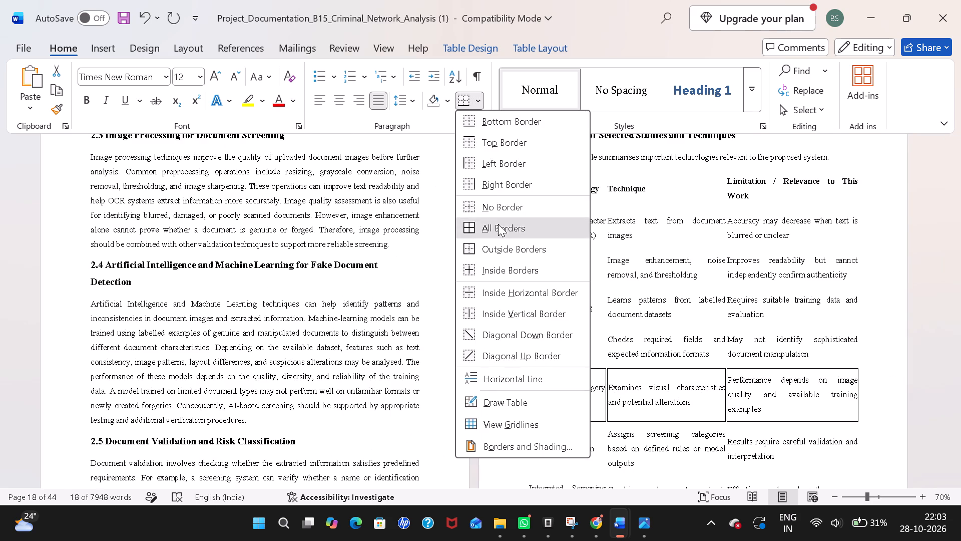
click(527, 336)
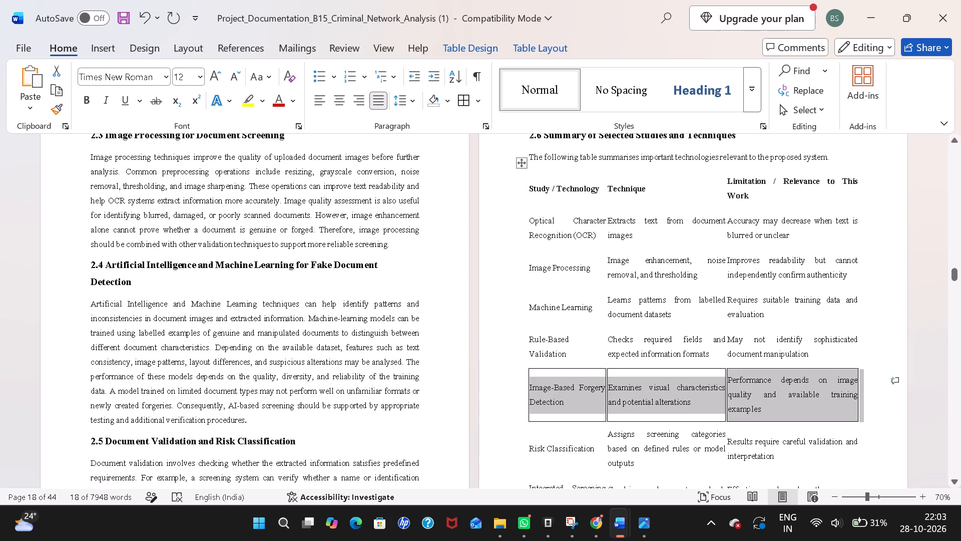
Apply all borders to the entire section 2.6 table, from the header row through the part that continues on the next page.
click(528, 184)
drag(528, 184, 780, 455)
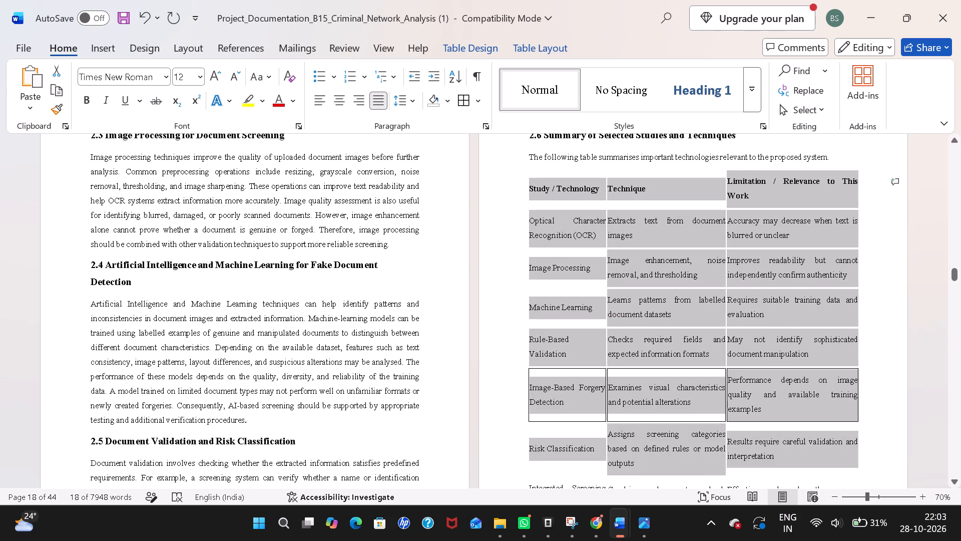
drag(780, 455, 477, 432)
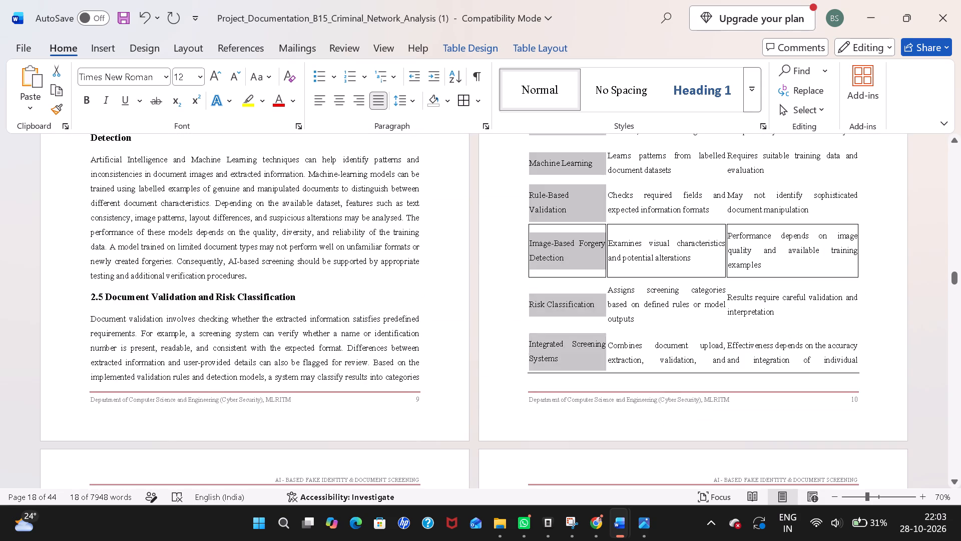
drag(477, 432, 402, 457)
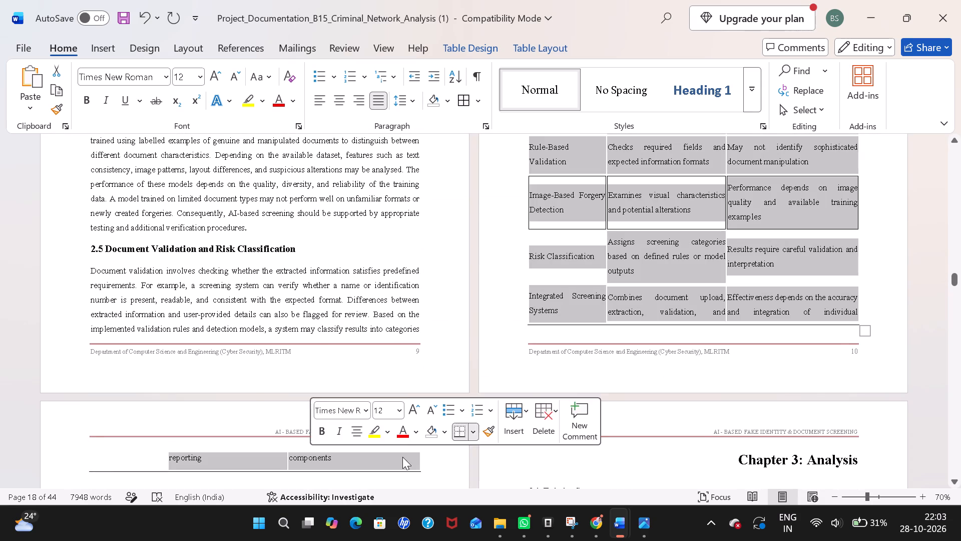
click(475, 108)
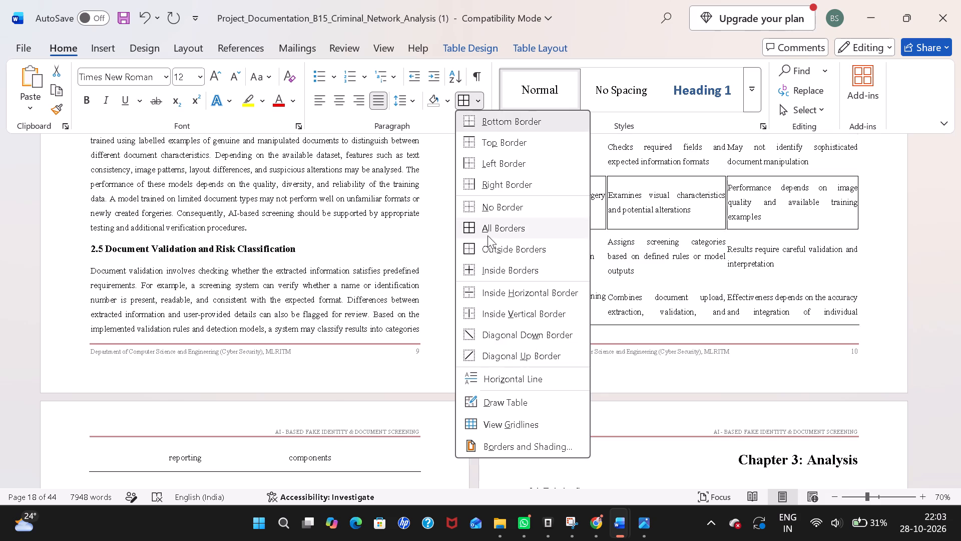
click(497, 219)
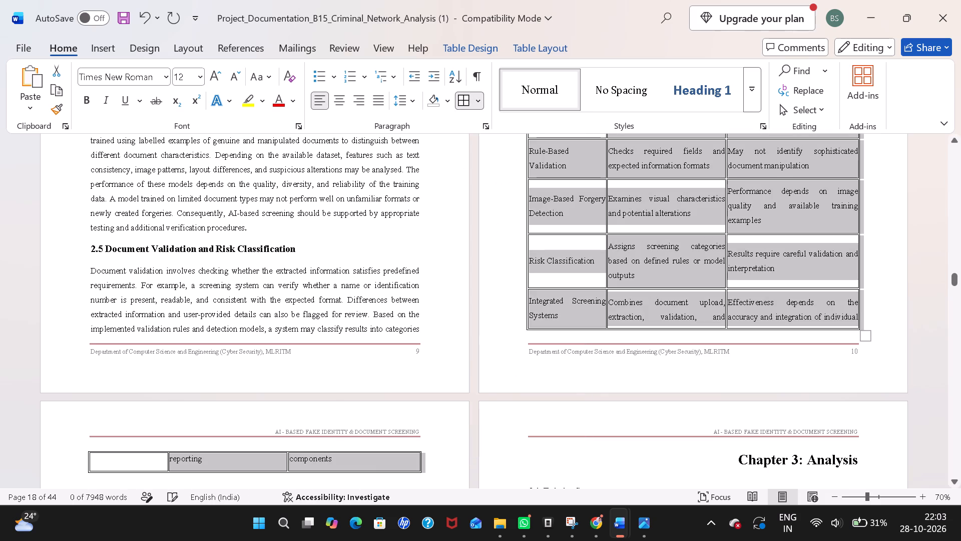
click(497, 239)
click(497, 239)
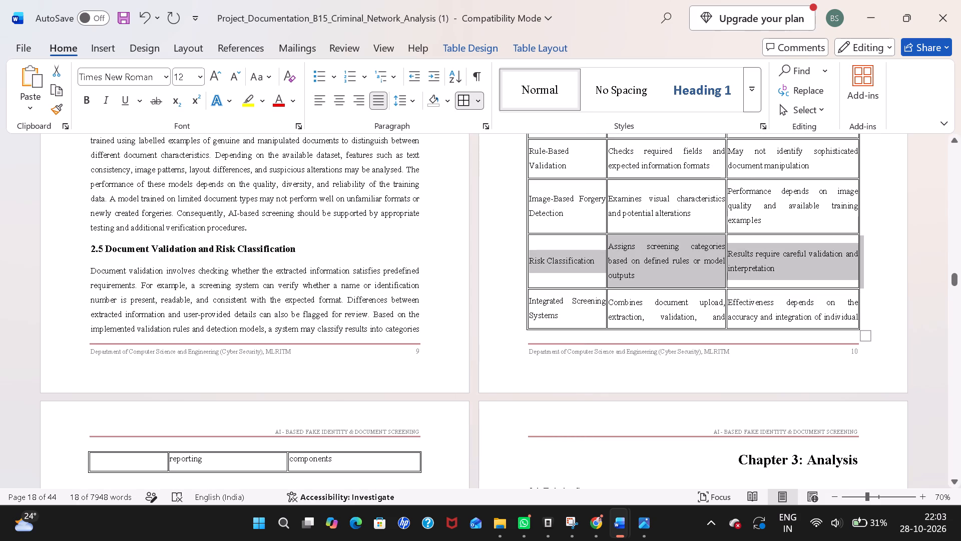
scroll(570, 259, up, 1)
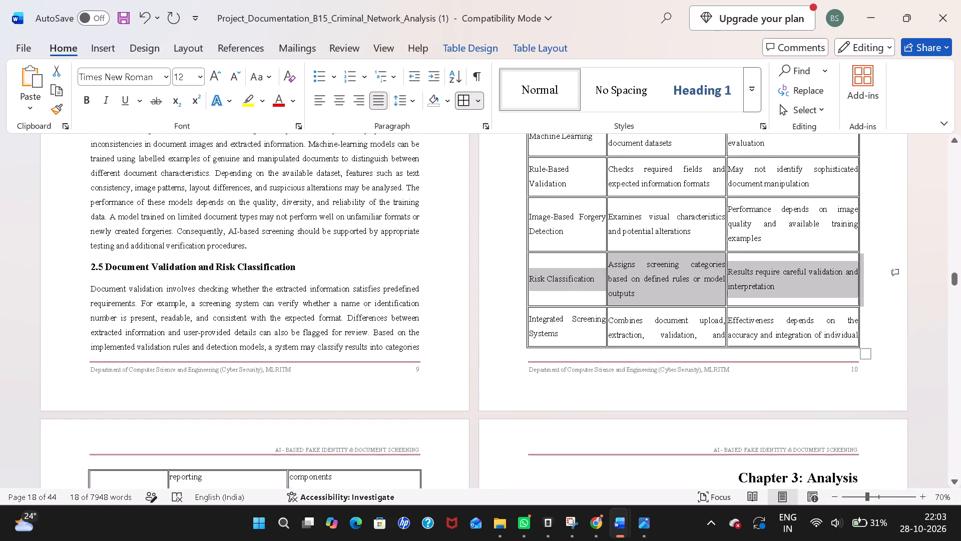
scroll(570, 259, up, 3)
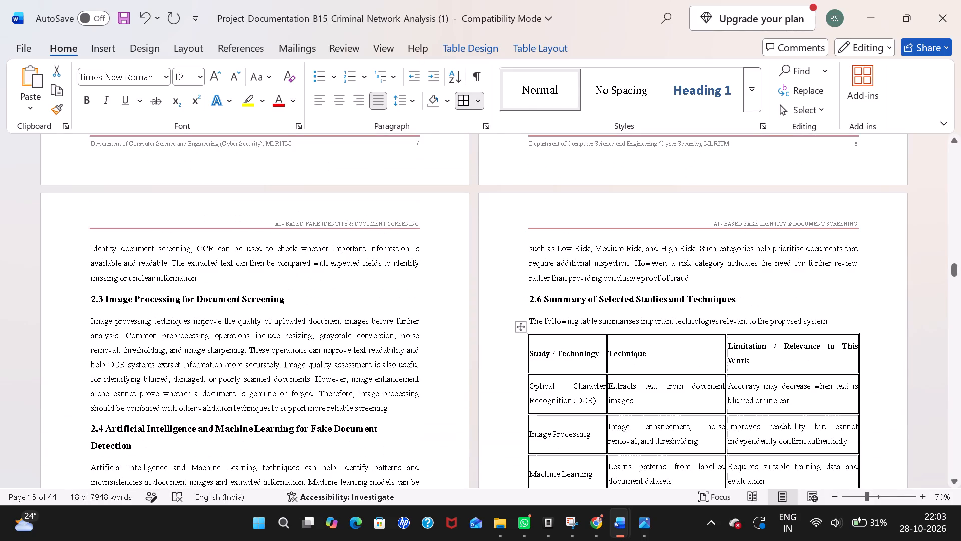
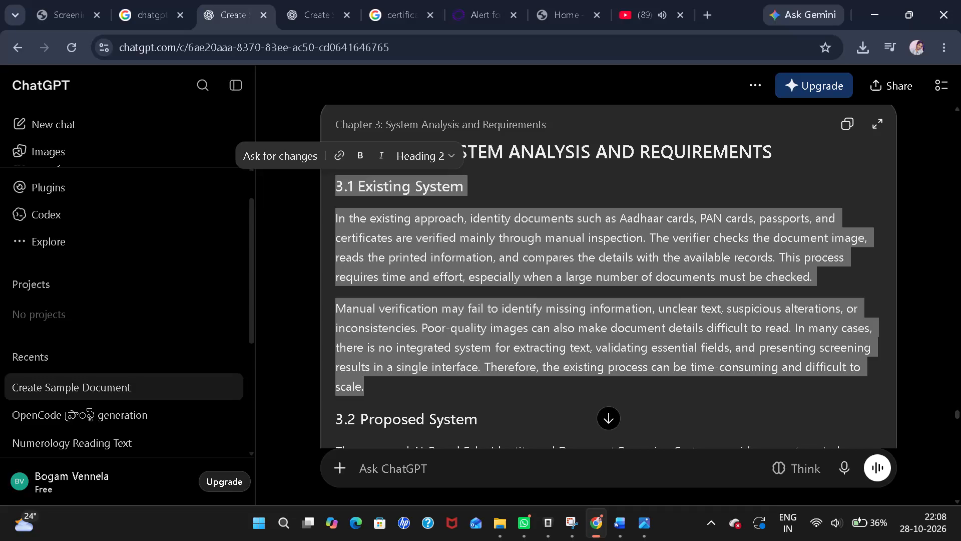
Replace the 3.1 Existing System heading and text in the Word document with the 3.1 section selected in ChatGPT's Chapter 3 draft.
key(ctrl+c)
key(ctrl+c)
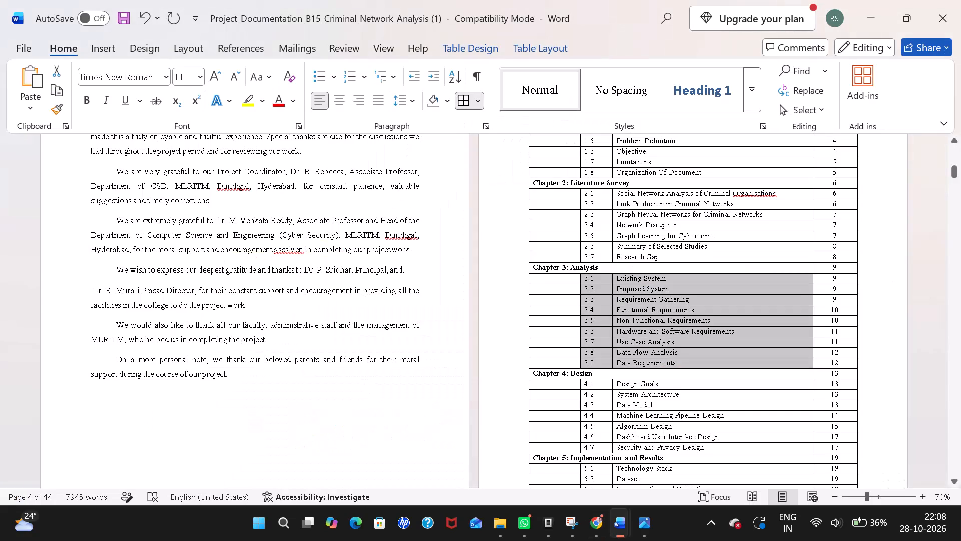
scroll(335, 511, down, 7)
scroll(424, 374, down, 8)
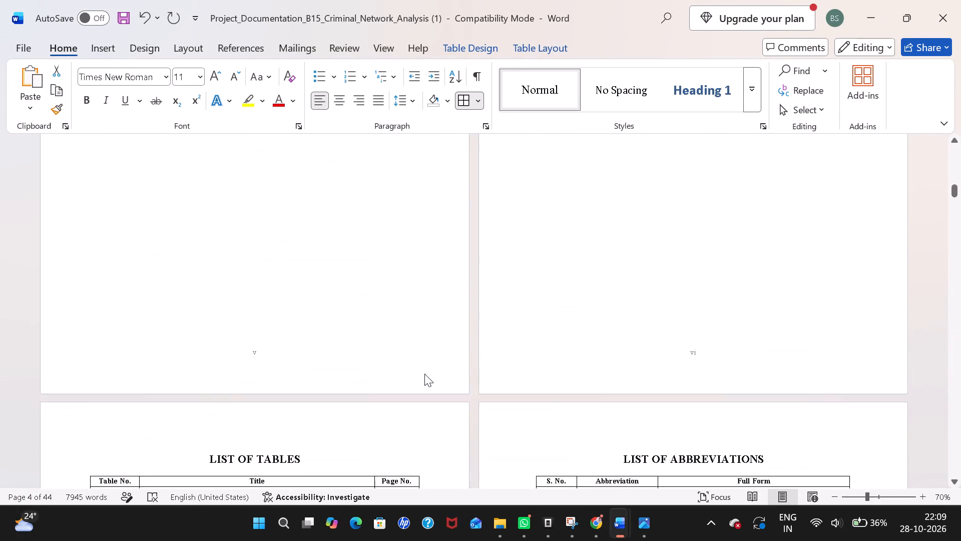
scroll(424, 374, down, 11)
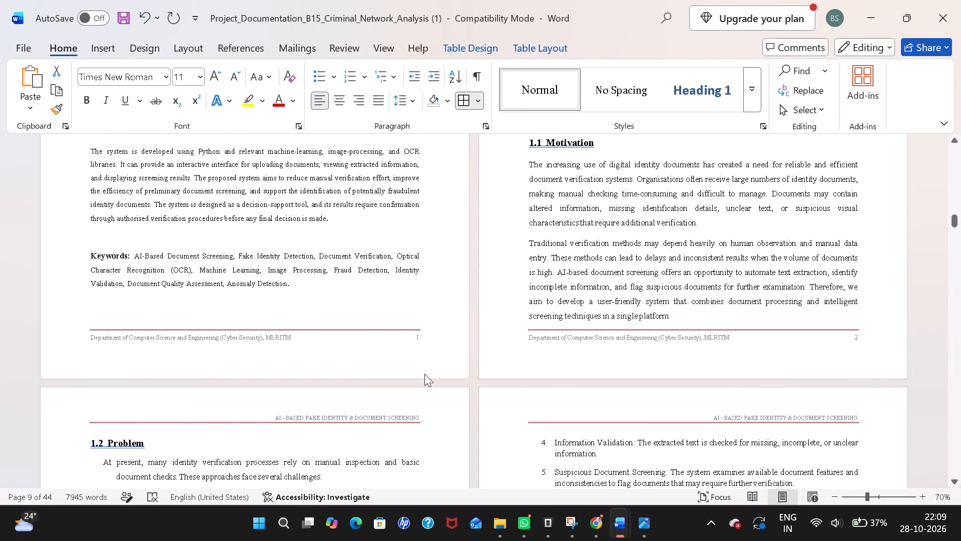
scroll(424, 374, down, 10)
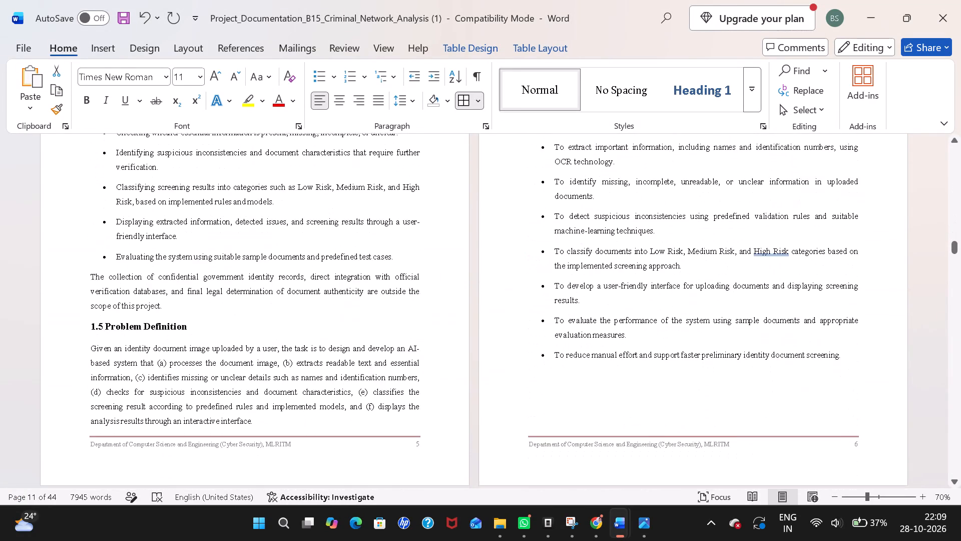
scroll(424, 374, down, 7)
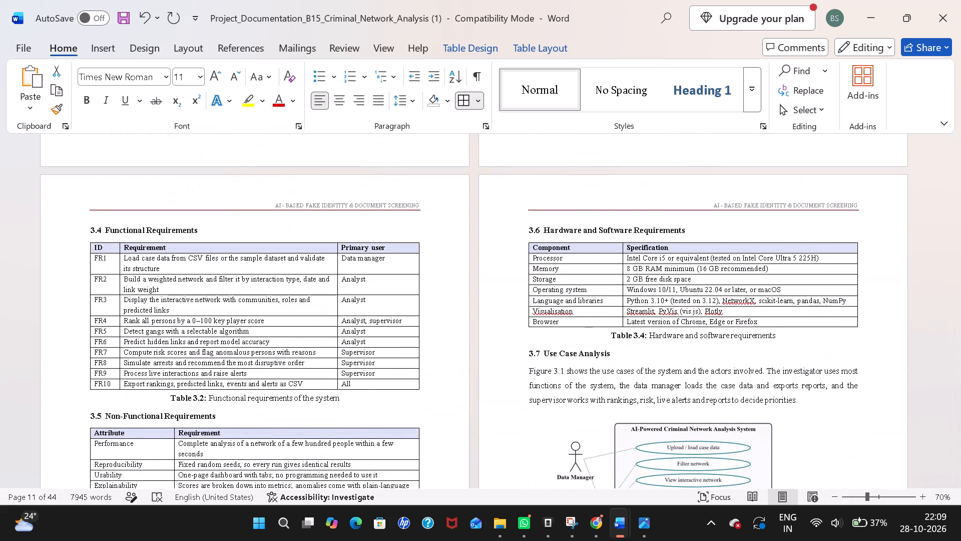
scroll(424, 374, up, 5)
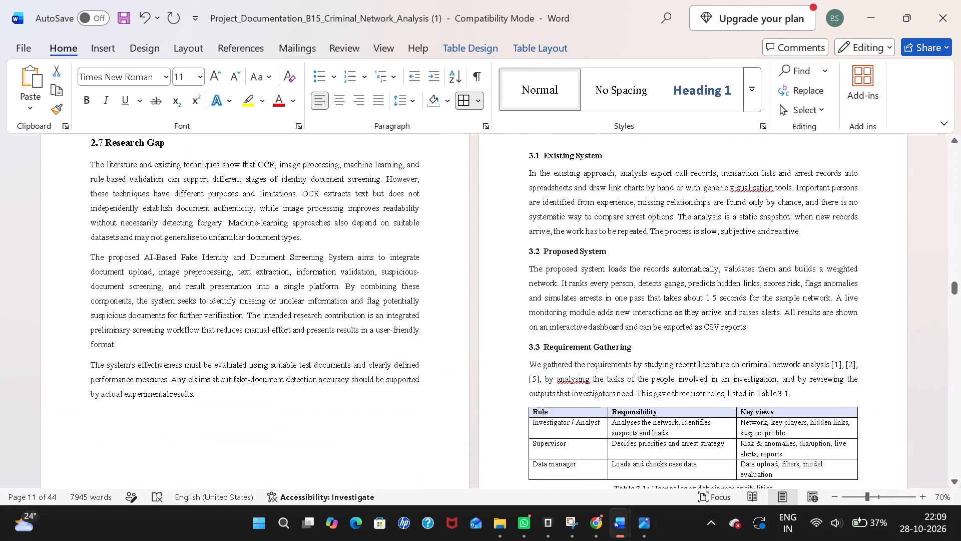
scroll(424, 374, up, 1)
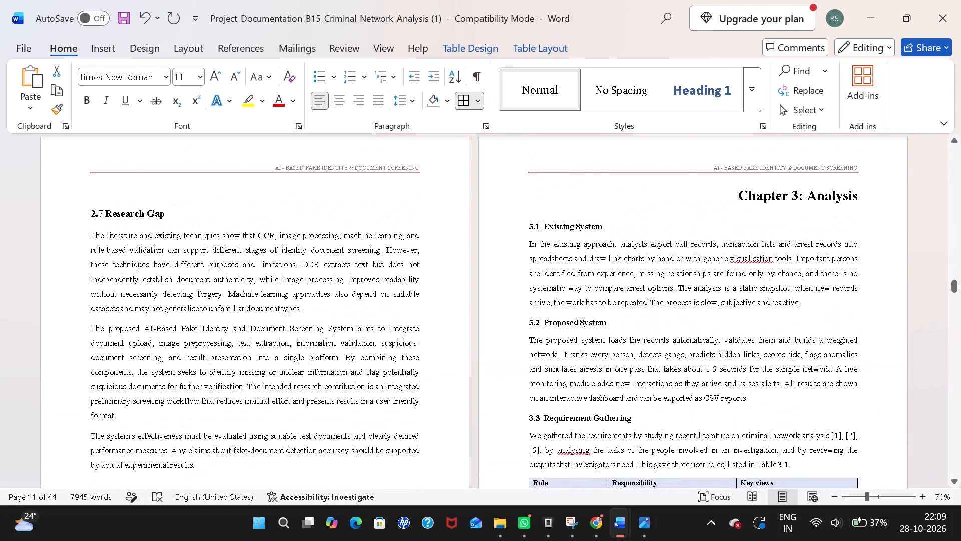
drag(528, 228, 624, 247)
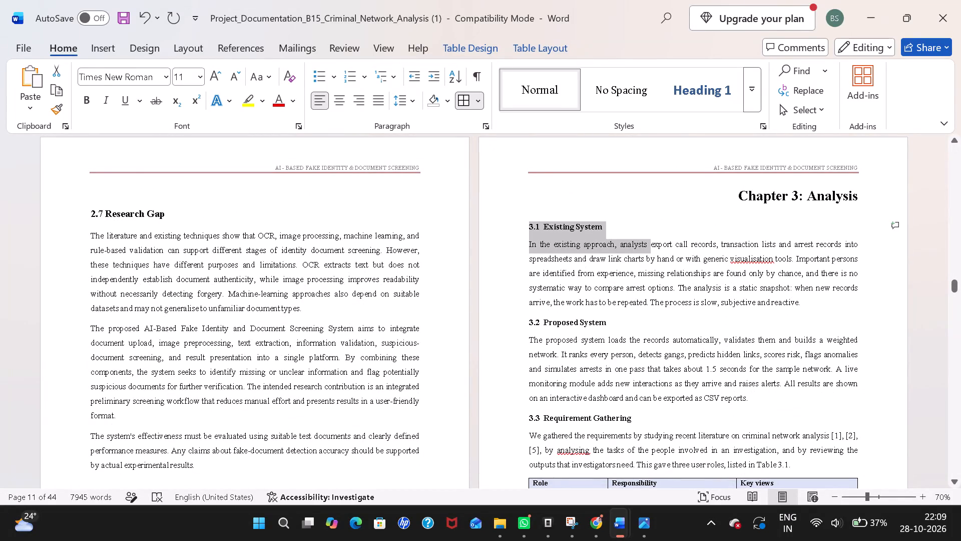
drag(624, 247, 828, 310)
key(BackSpace)
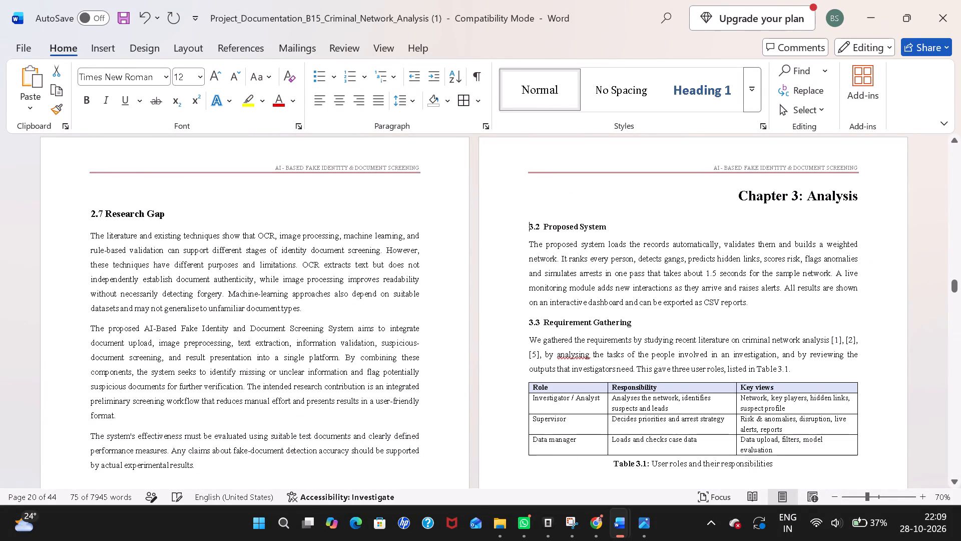
key(ctrl+v)
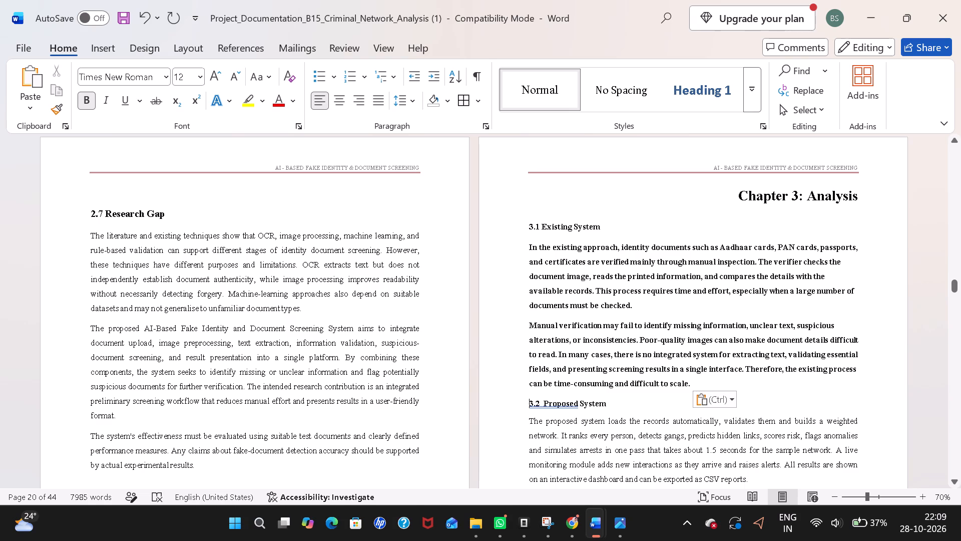
Set the "3.1 Existing System" heading to font size 14.
drag(522, 222, 587, 218)
click(587, 218)
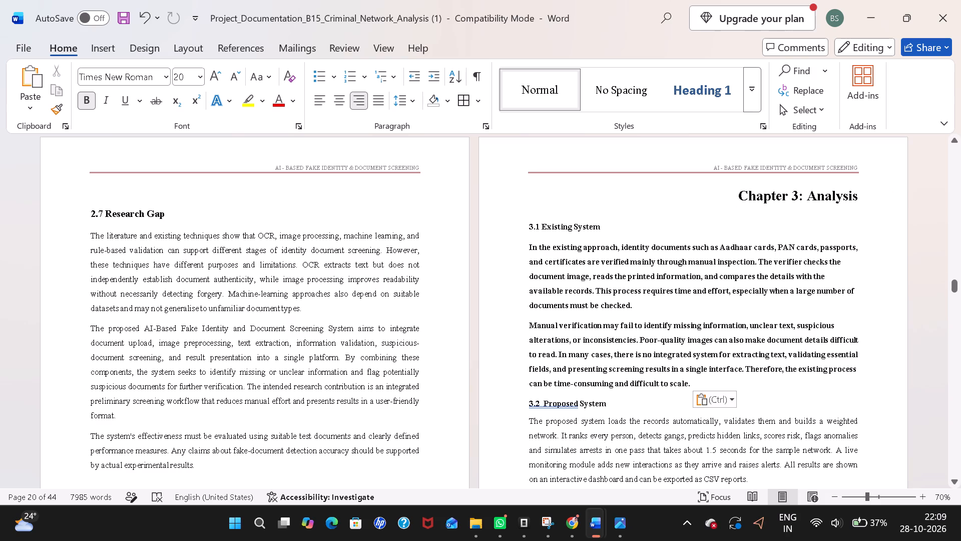
drag(523, 224, 593, 222)
click(593, 222)
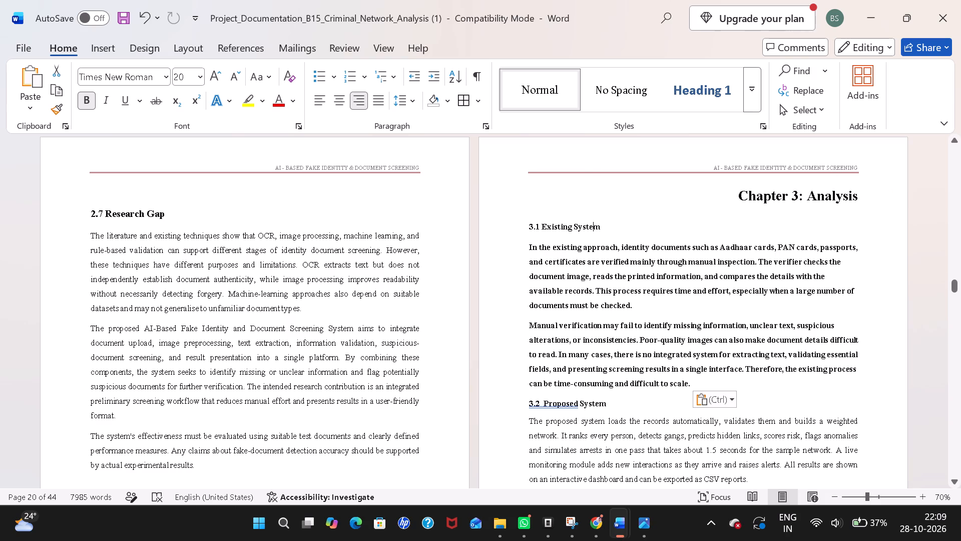
click(599, 223)
drag(599, 223, 534, 235)
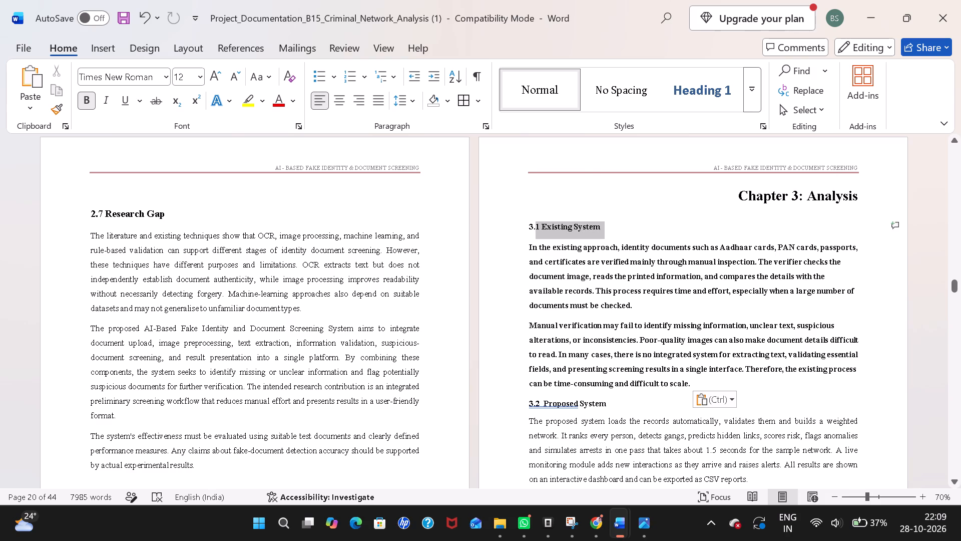
drag(534, 235, 524, 235)
click(635, 187)
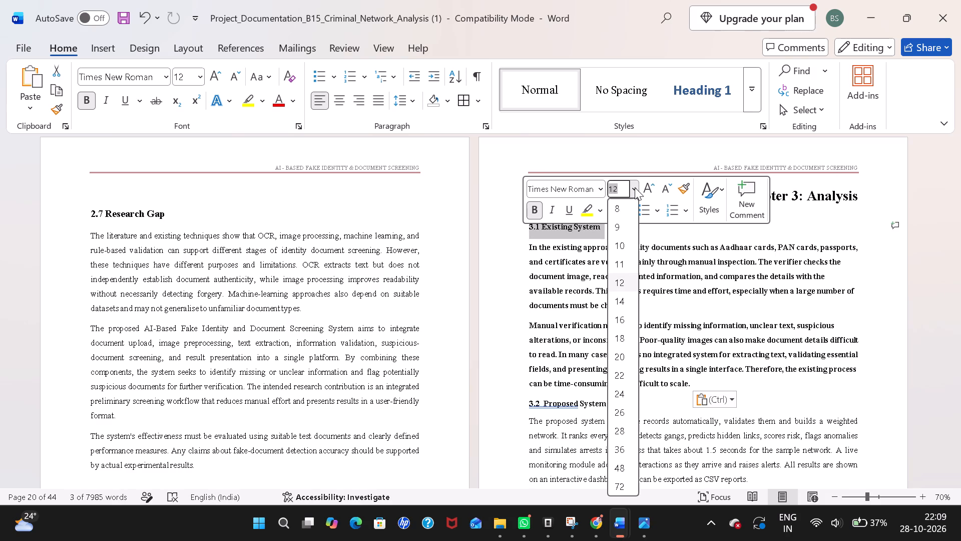
click(619, 299)
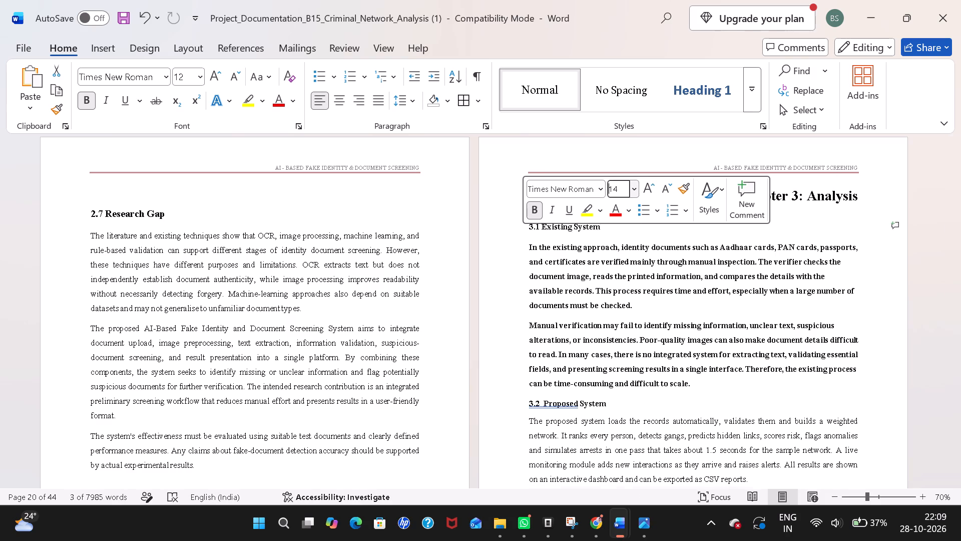
Remove bold from the two body paragraphs of section 3.1 Existing System and justify them.
drag(524, 255, 688, 385)
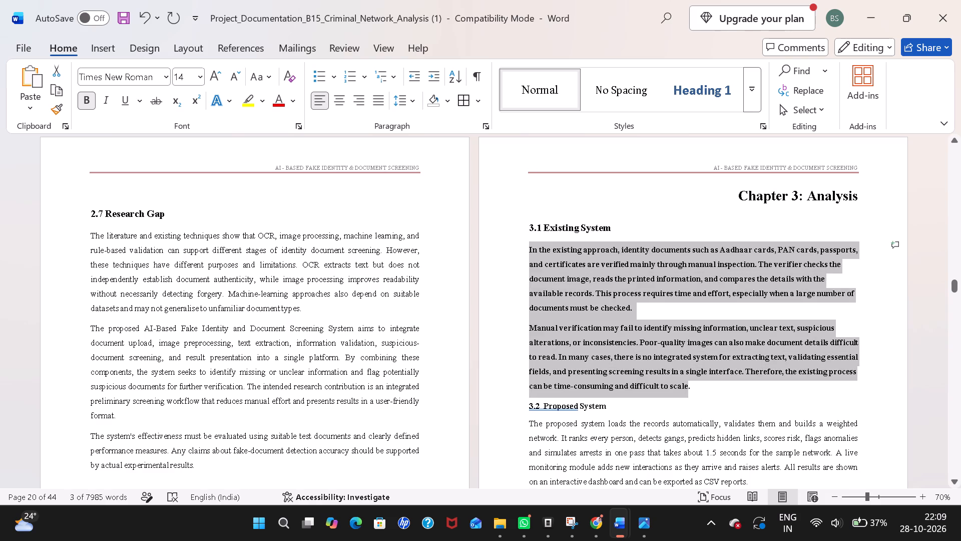
drag(688, 385, 688, 386)
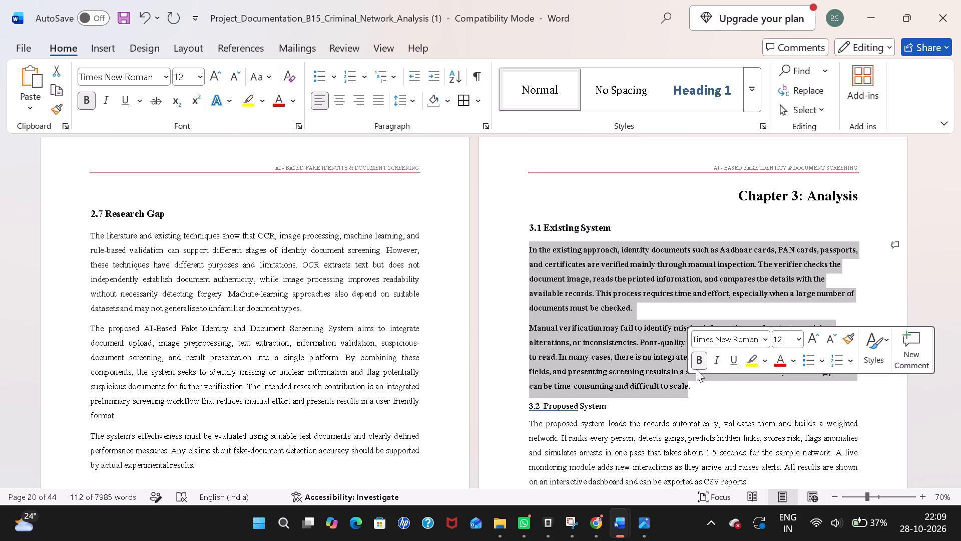
click(696, 362)
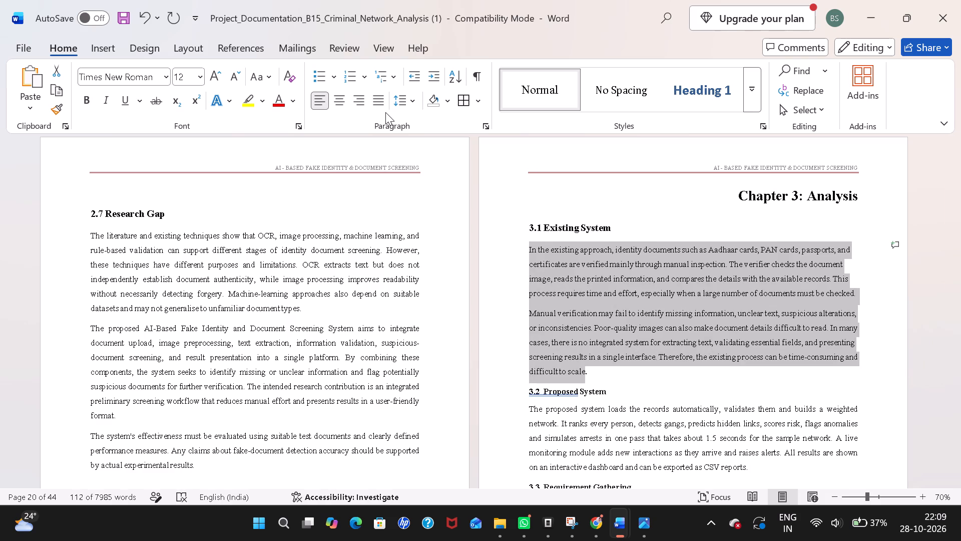
click(385, 108)
click(542, 269)
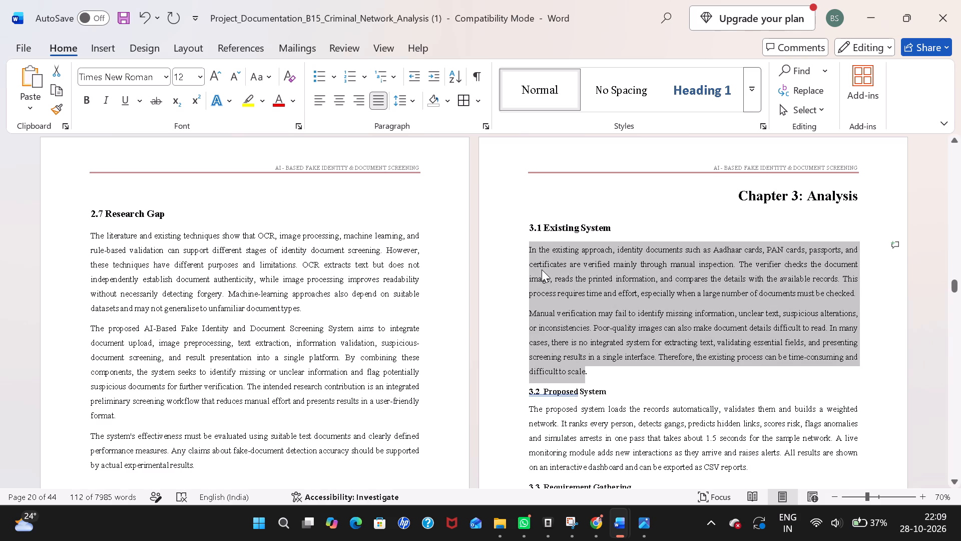
scroll(565, 338, down, 2)
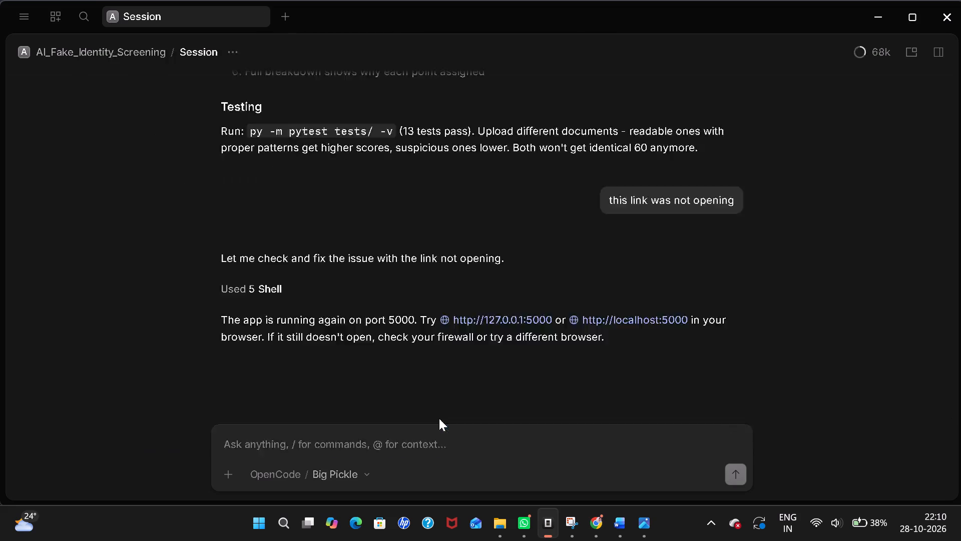
drag(530, 229, 750, 292)
key(BackSpace)
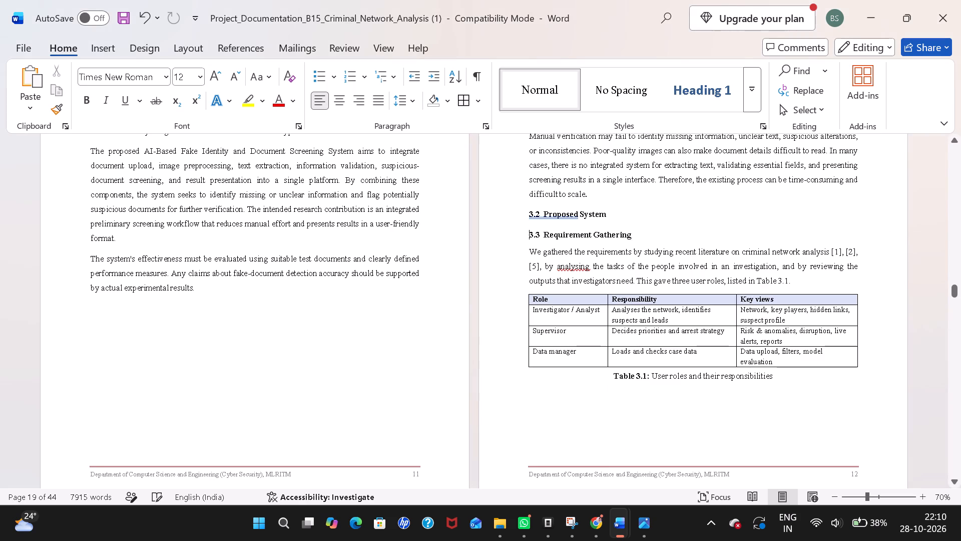
key(ctrl+v)
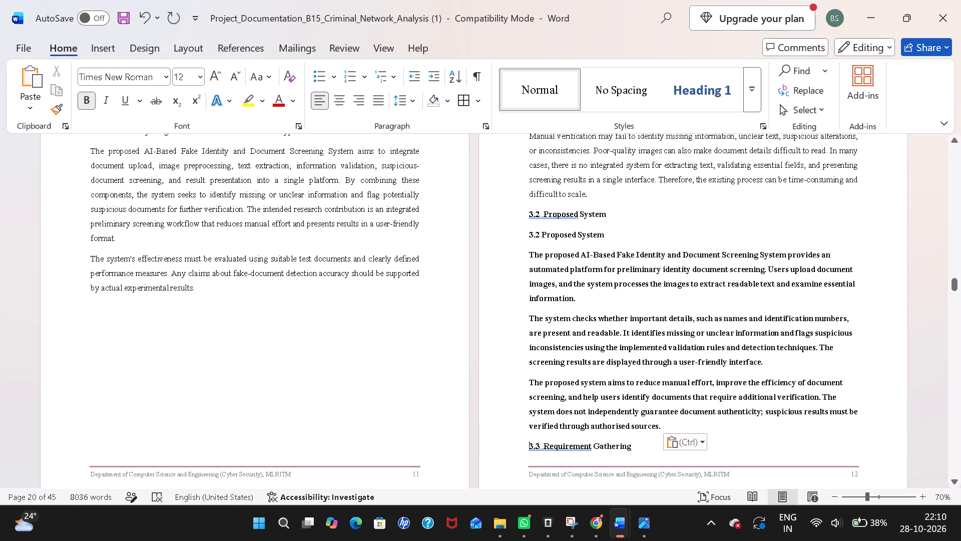
Delete the old duplicate "3.2 Proposed System" heading and its empty line above the pasted section.
click(617, 225)
key(BackSpace)
key(BackSpace)
key(BackSpace)
key(BackSpace)
key(BackSpace)
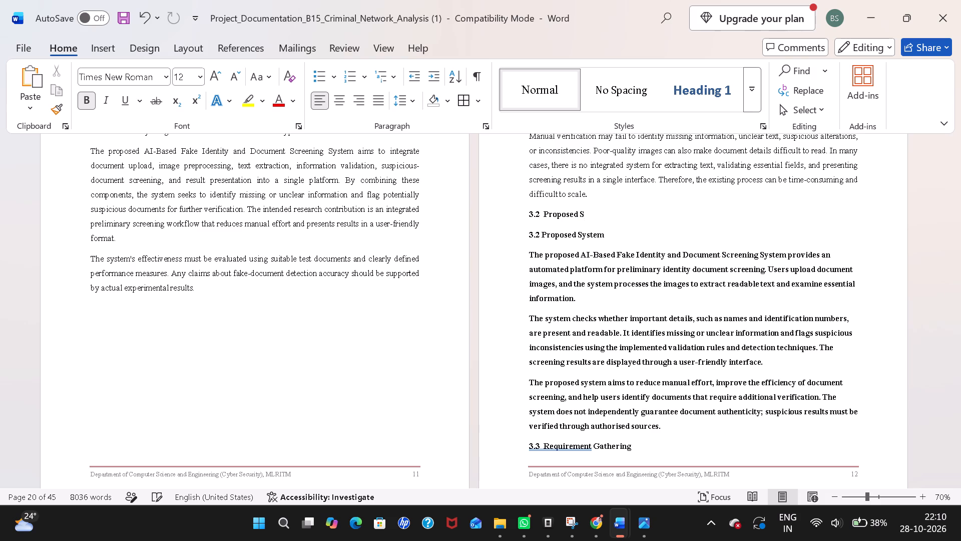
key(BackSpace)
key(BackSpace)
key(BackSpace)
key(BackSpace)
key(BackSpace)
key(BackSpace)
key(BackSpace)
key(BackSpace)
key(BackSpace)
key(BackSpace)
key(BackSpace)
key(BackSpace)
key(BackSpace)
key(BackSpace)
key(BackSpace)
key(BackSpace)
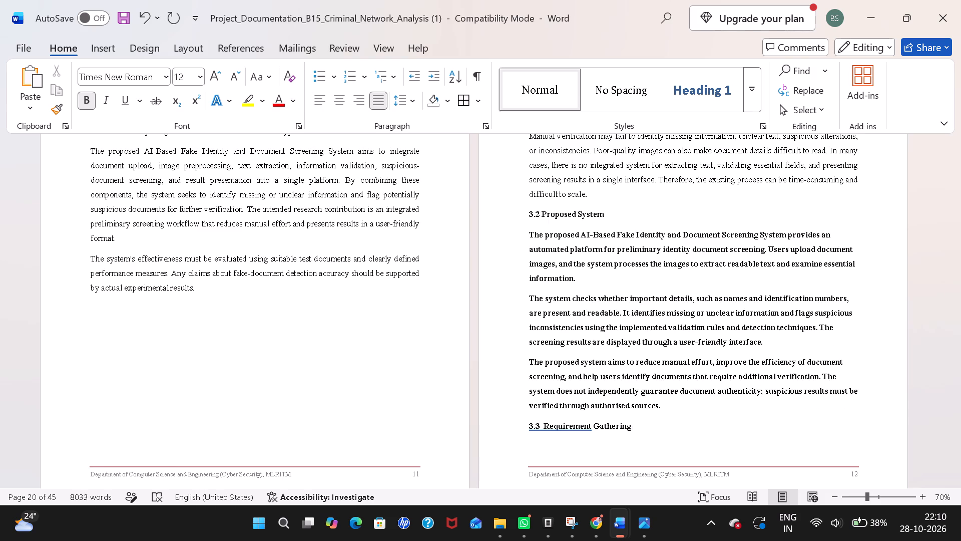
Set the pasted "3.2 Proposed System" heading to font size 14.
drag(531, 216, 619, 221)
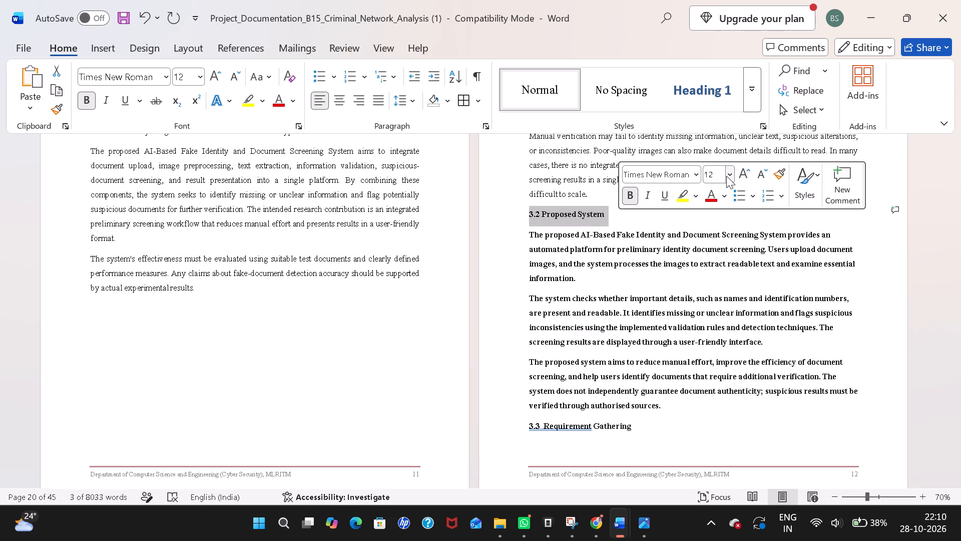
click(731, 178)
click(719, 285)
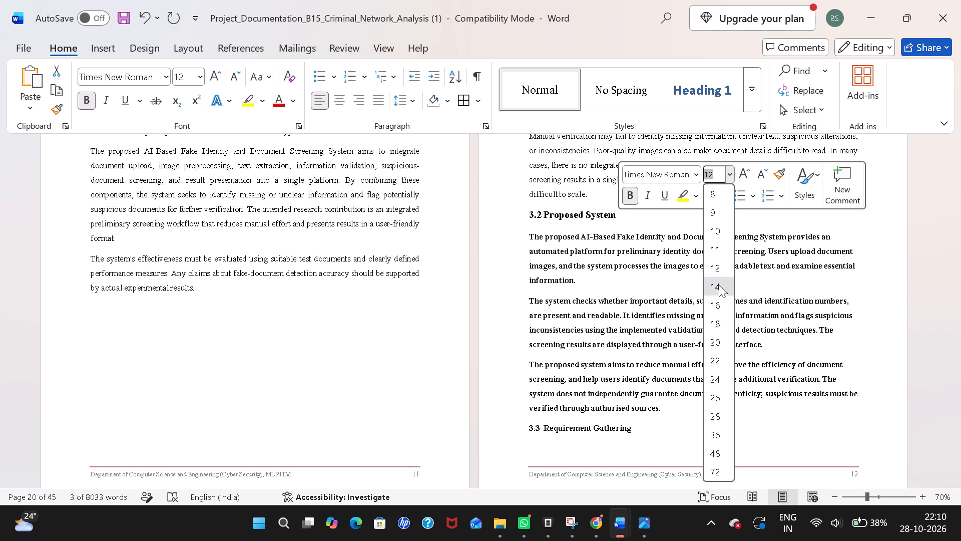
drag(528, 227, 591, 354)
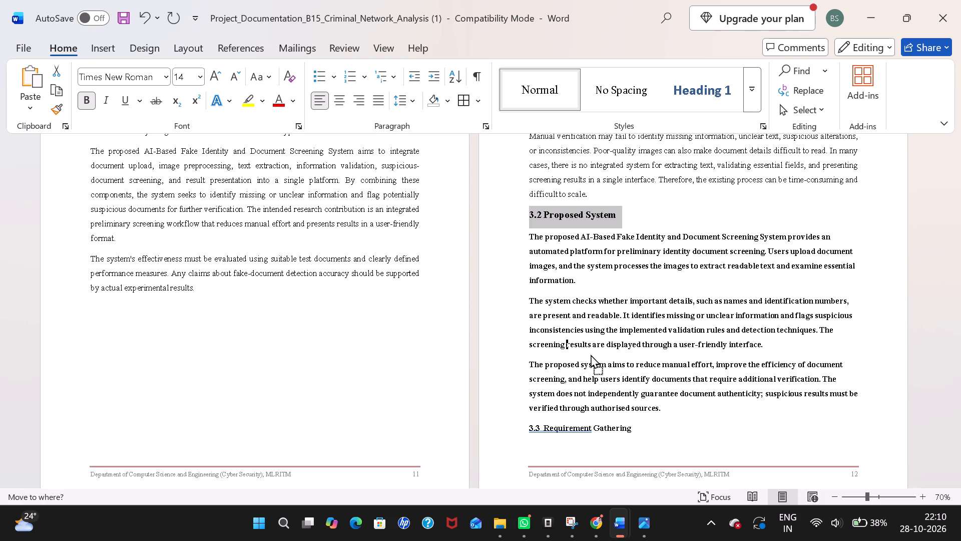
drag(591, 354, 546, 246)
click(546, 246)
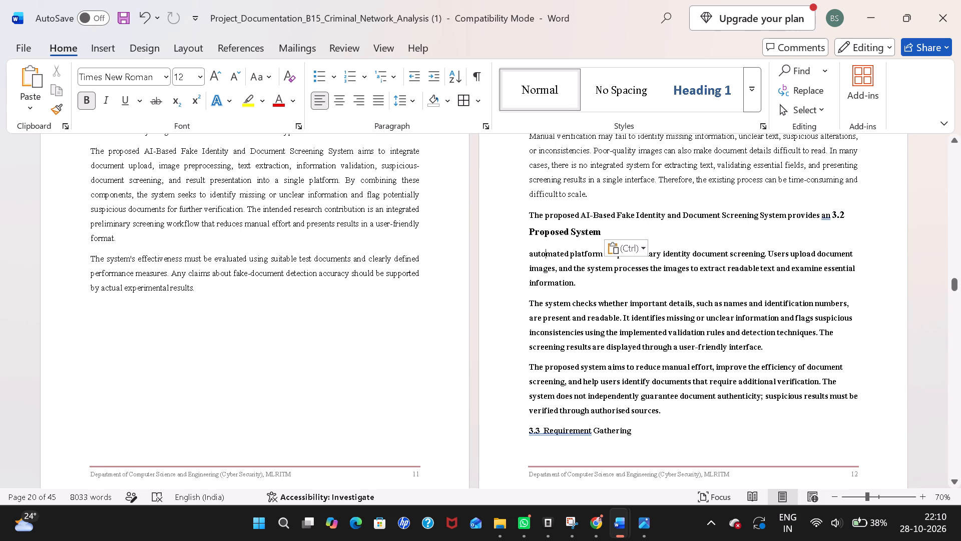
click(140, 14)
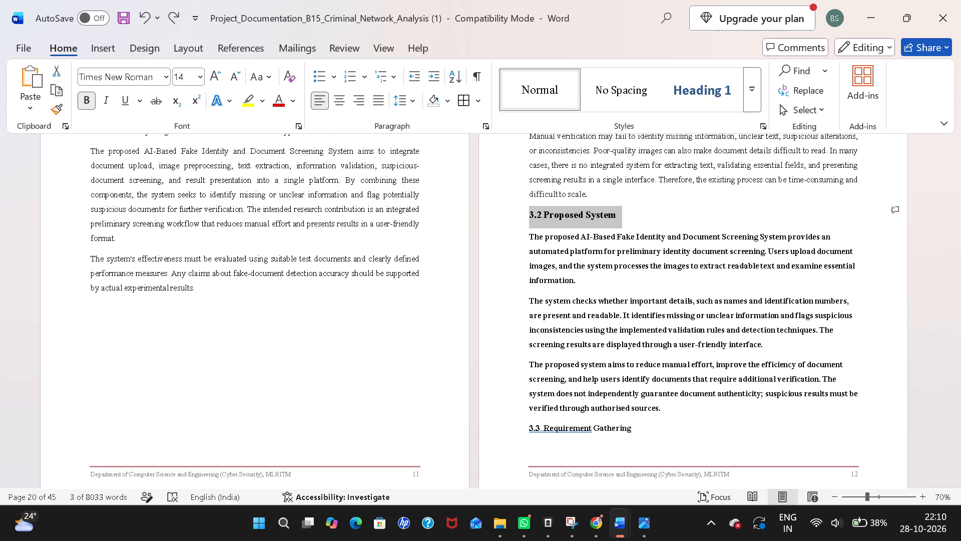
Remove bold from the three body paragraphs of section 3.2 Proposed System and justify them.
click(507, 232)
click(528, 236)
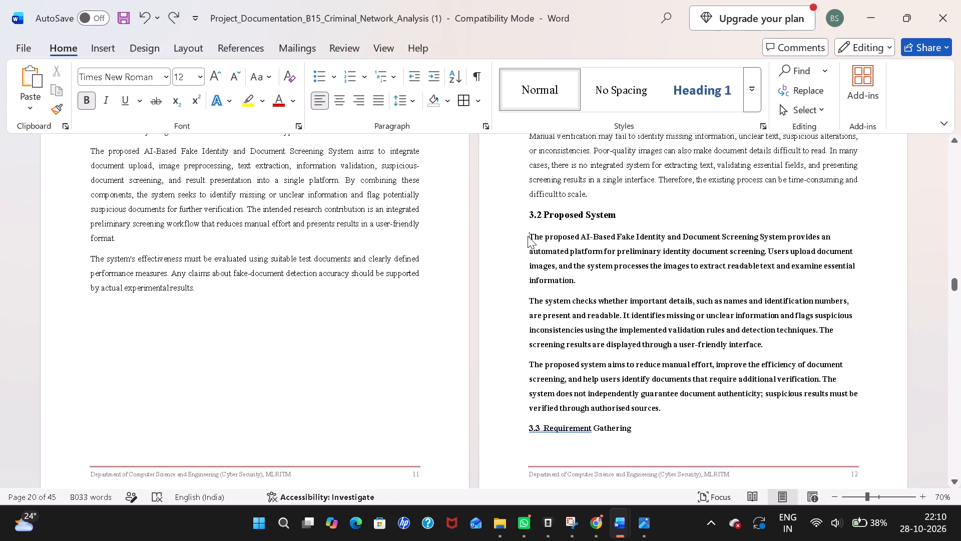
drag(528, 236, 660, 398)
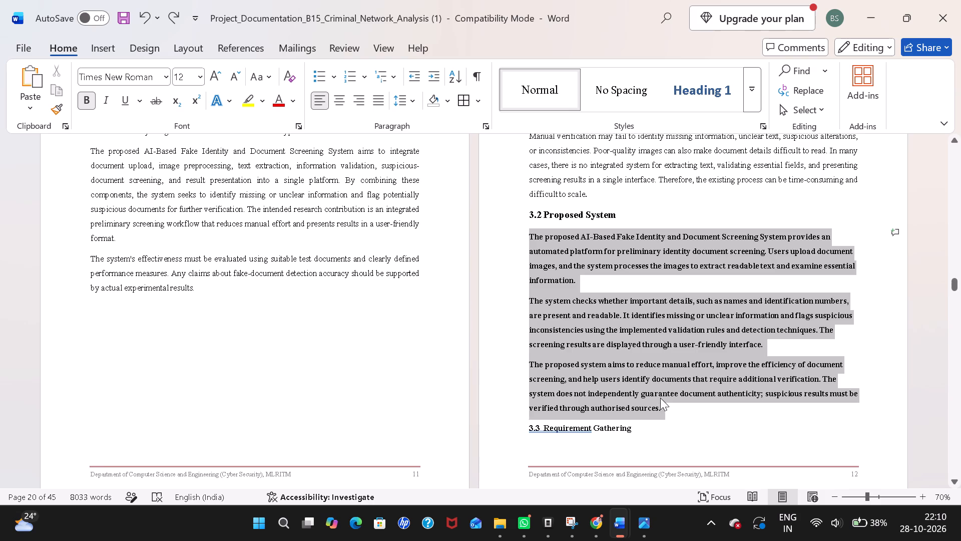
drag(660, 398, 669, 412)
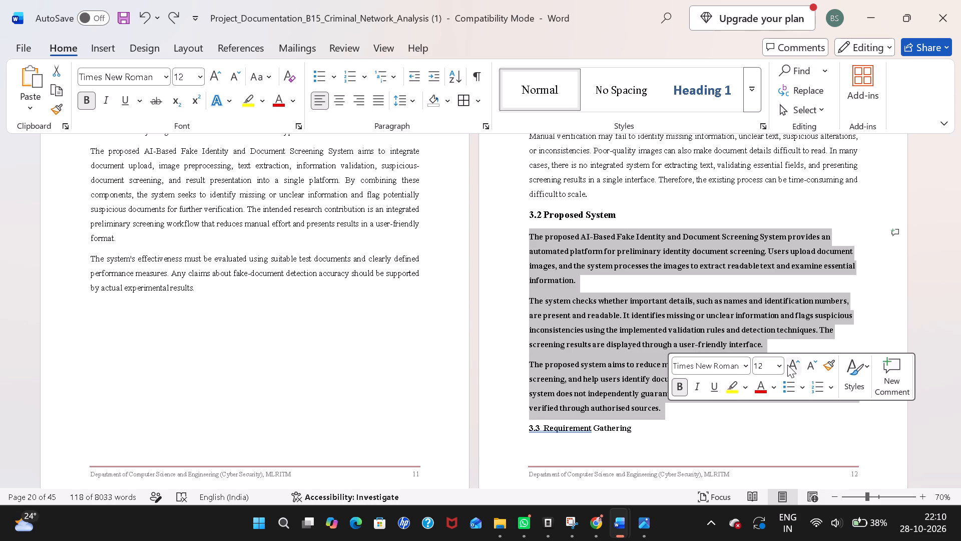
click(776, 372)
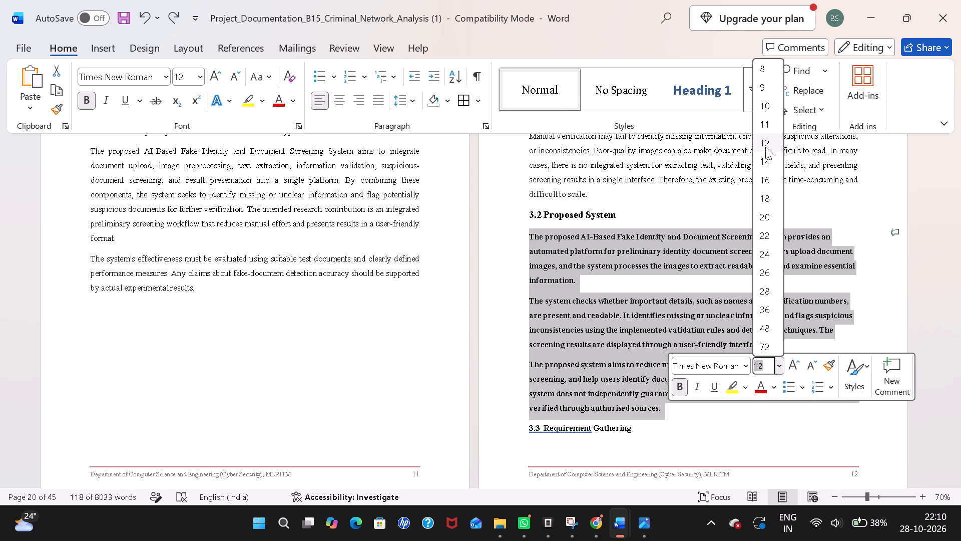
click(682, 390)
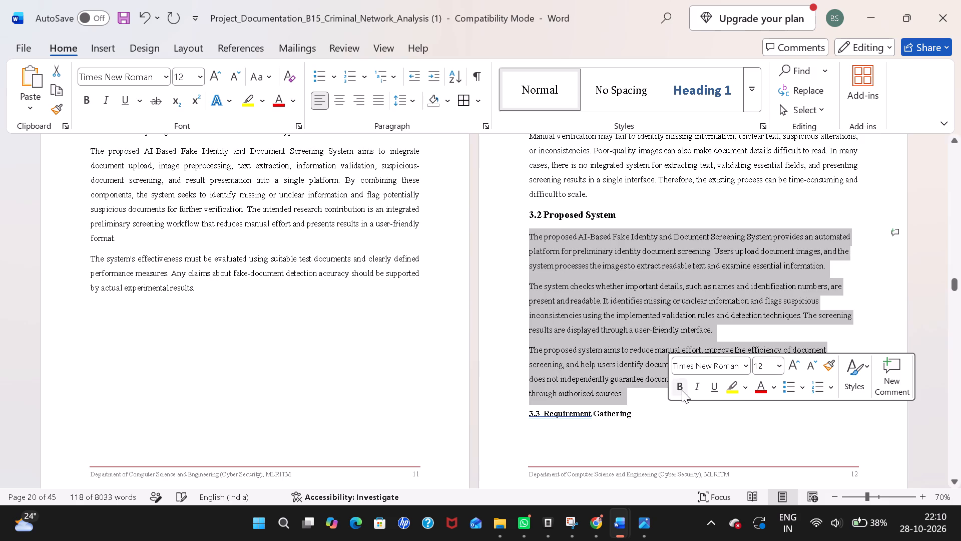
click(384, 94)
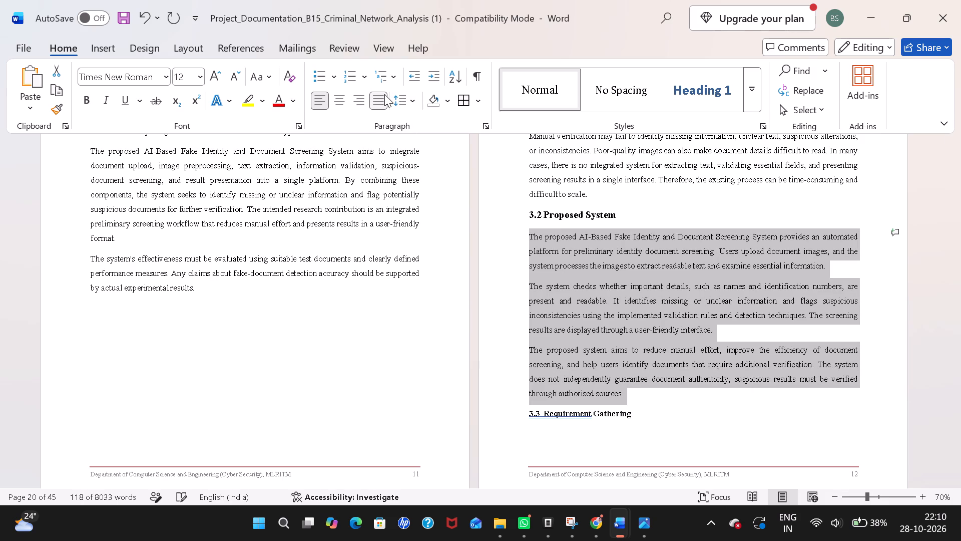
click(523, 321)
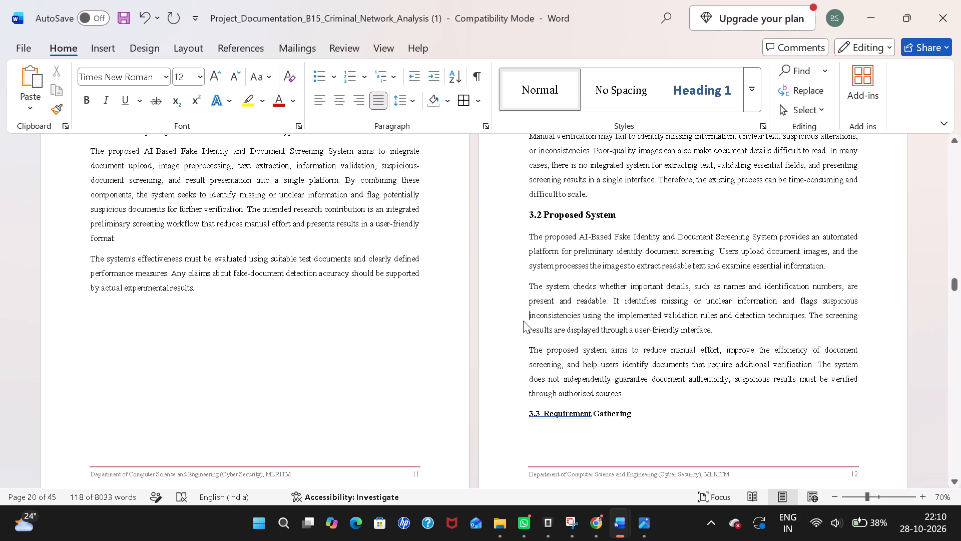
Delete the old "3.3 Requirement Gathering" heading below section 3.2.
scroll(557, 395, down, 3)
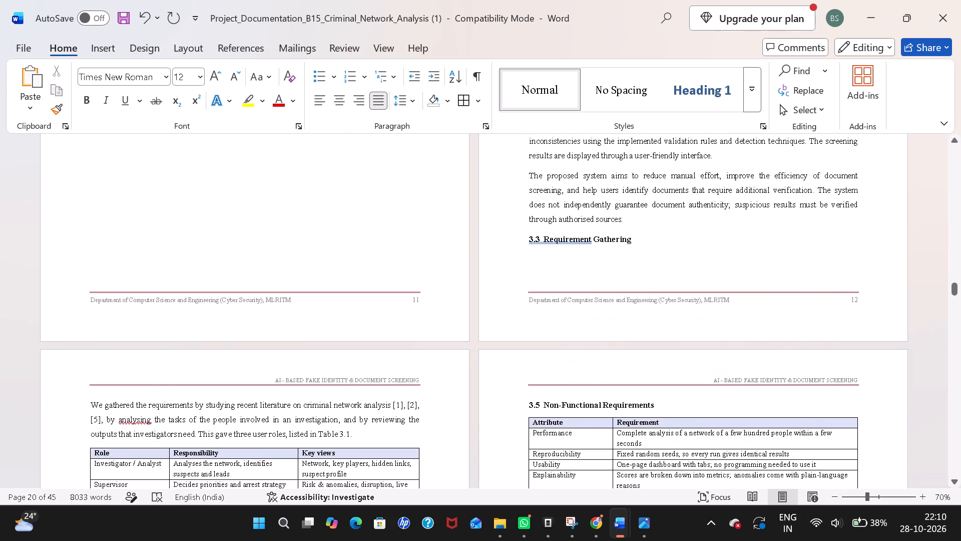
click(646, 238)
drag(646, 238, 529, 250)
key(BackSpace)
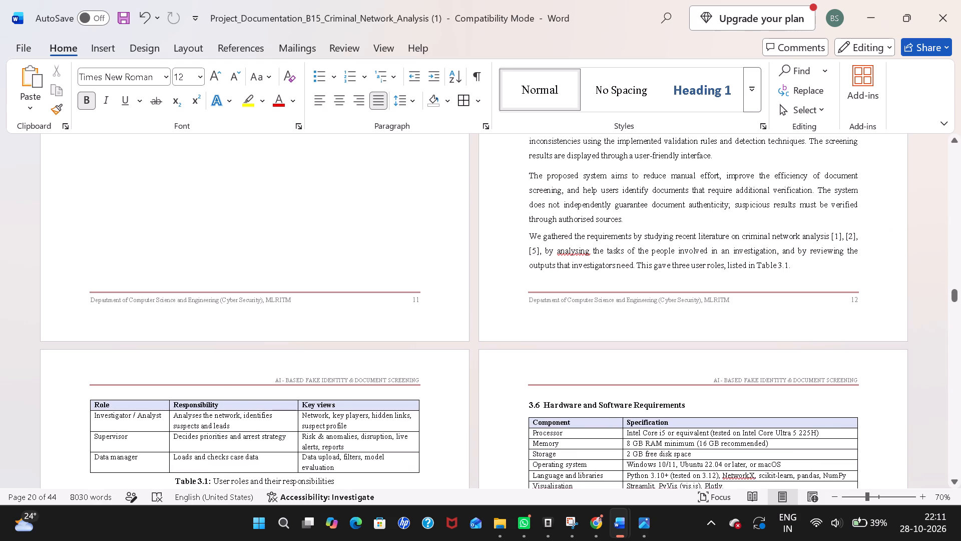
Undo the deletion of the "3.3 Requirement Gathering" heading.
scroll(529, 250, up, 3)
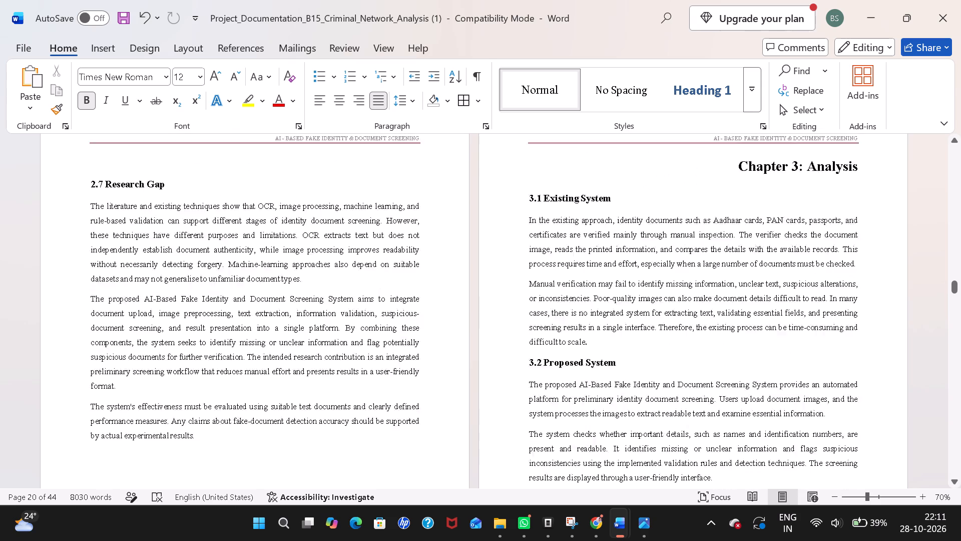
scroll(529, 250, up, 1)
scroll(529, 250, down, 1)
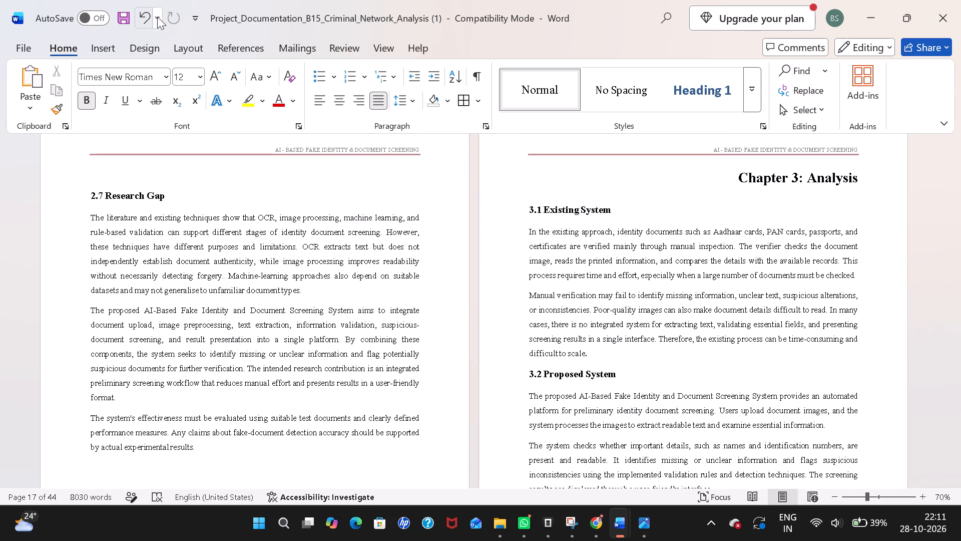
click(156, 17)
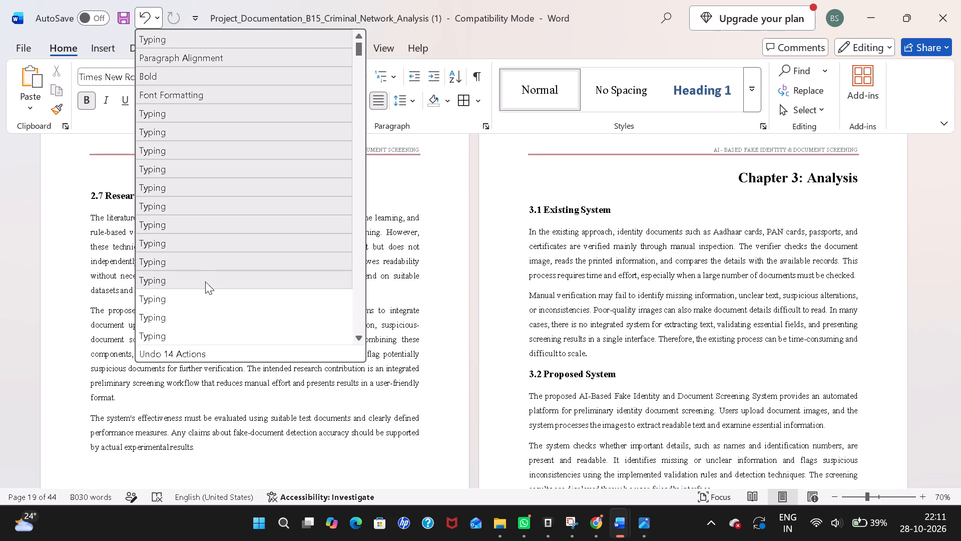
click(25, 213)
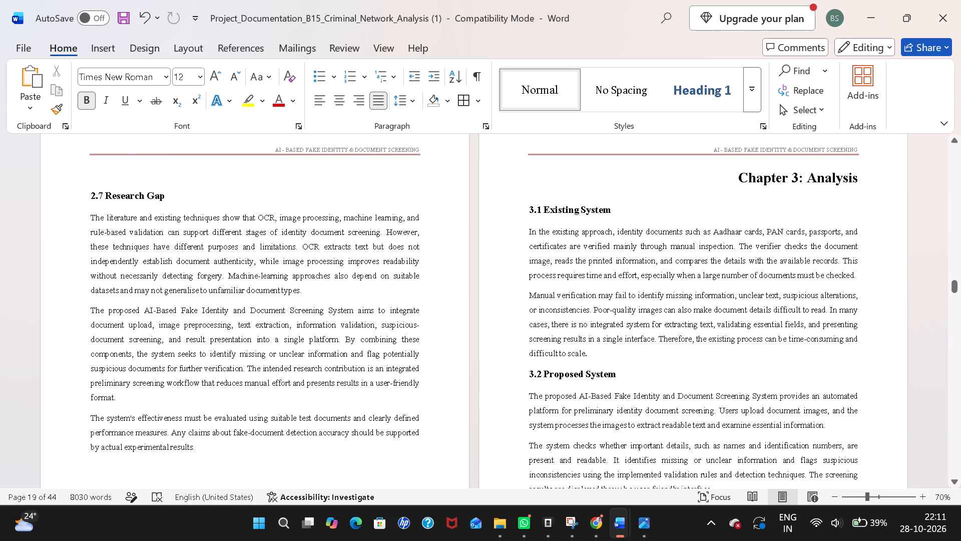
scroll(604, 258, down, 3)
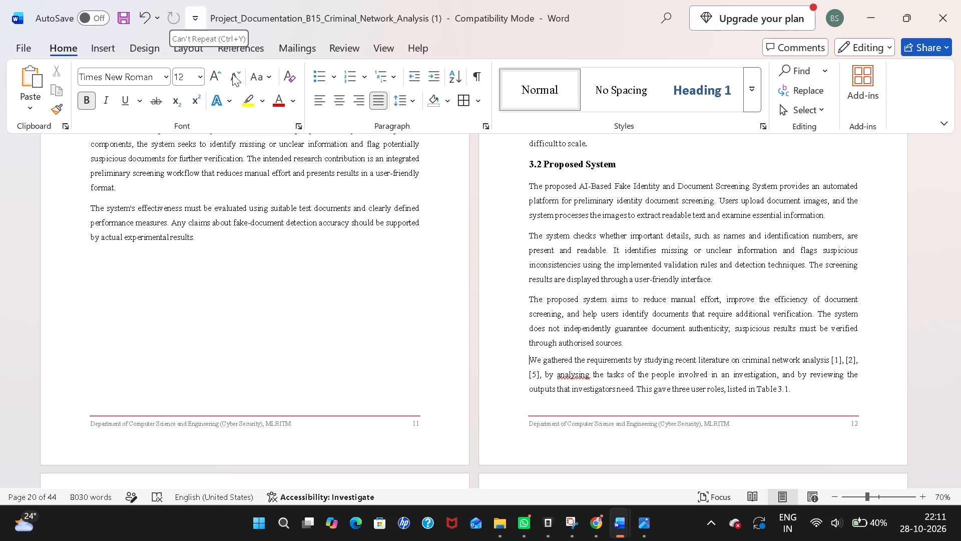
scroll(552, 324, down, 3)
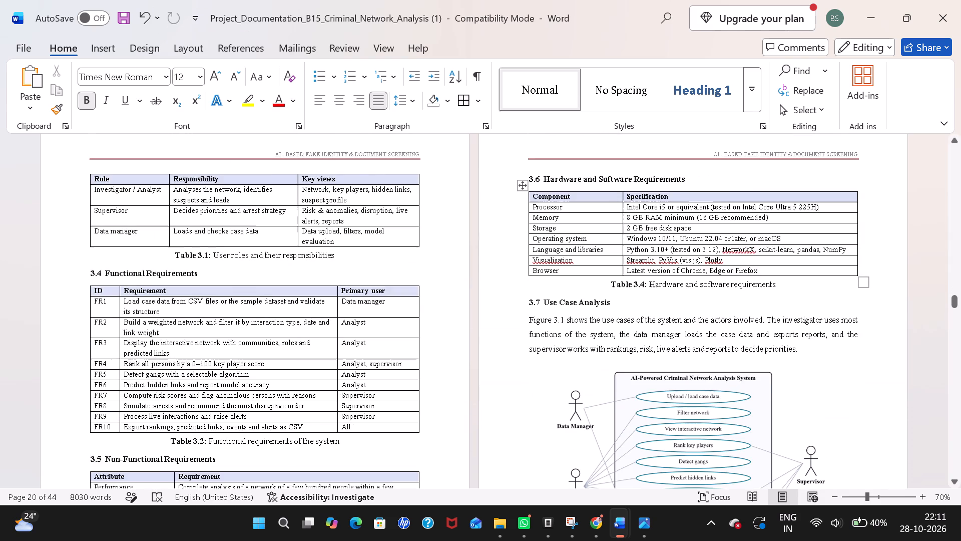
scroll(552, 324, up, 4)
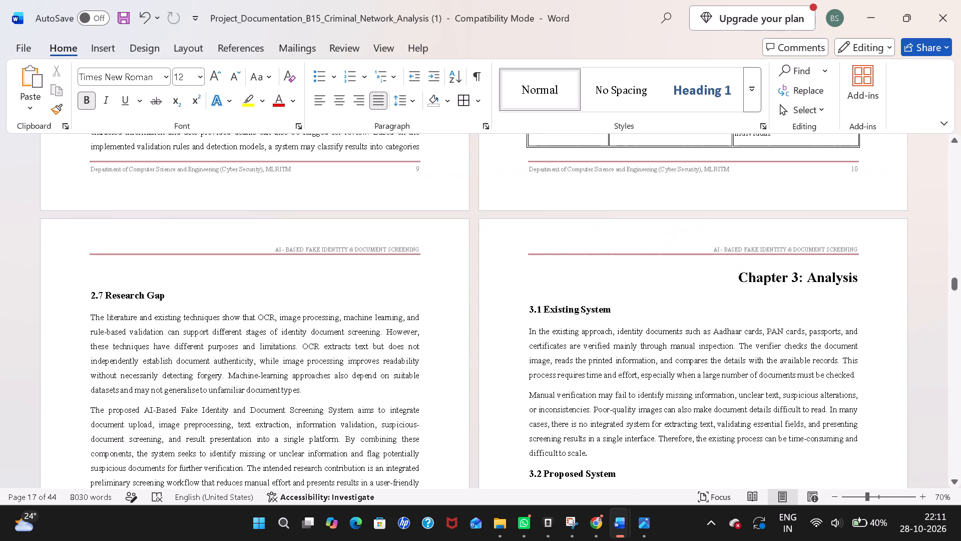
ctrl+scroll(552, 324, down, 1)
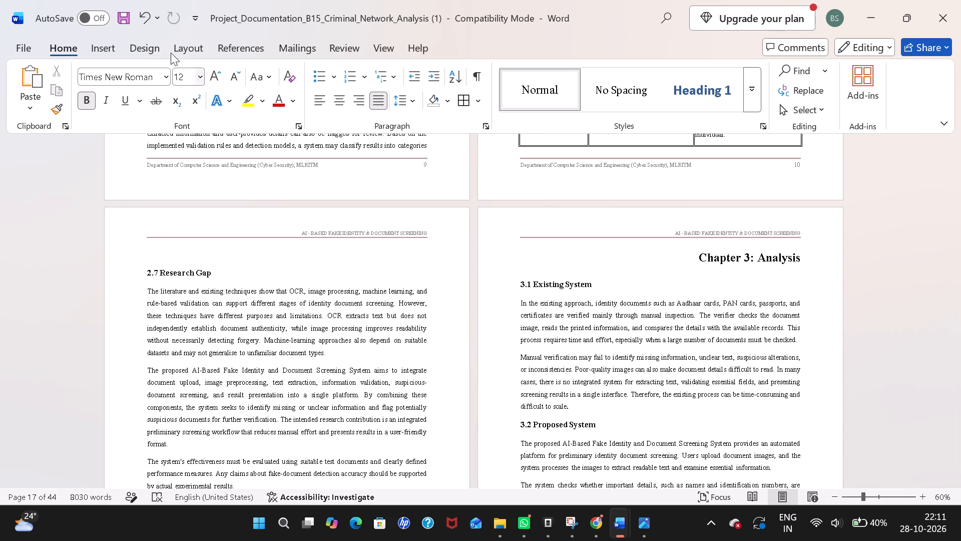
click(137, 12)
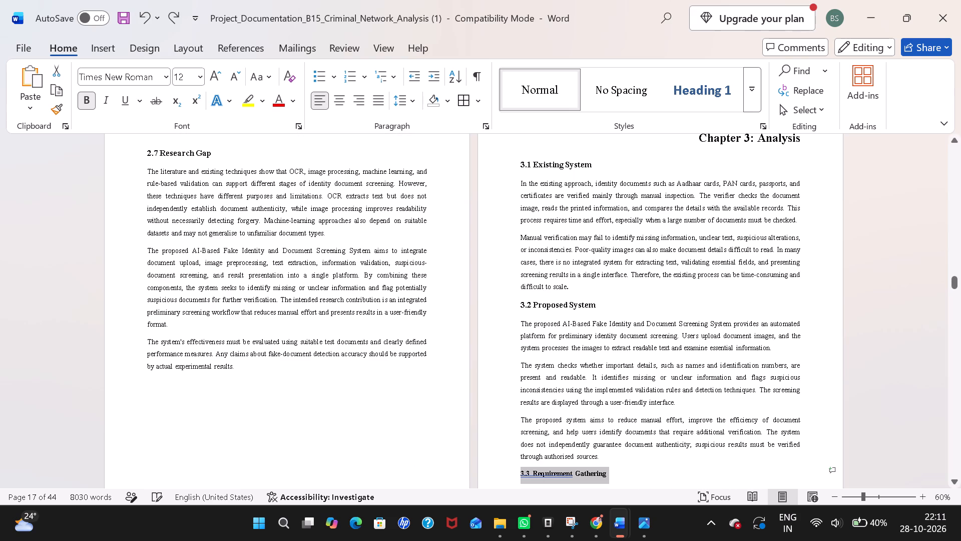
Delete the old "3.3 Requirement Gathering" heading and add empty lines in its place below section 3.2.
scroll(385, 250, down, 4)
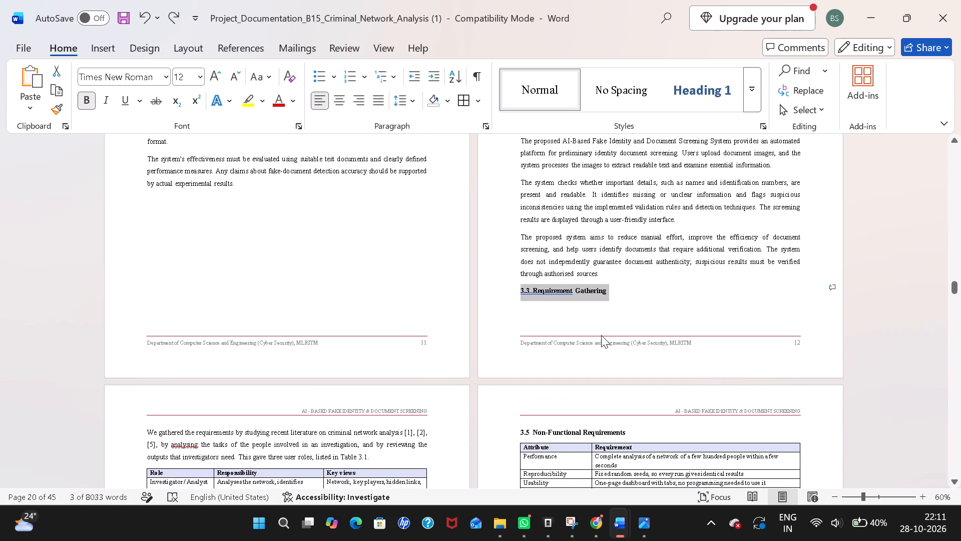
key(BackSpace)
key(Return)
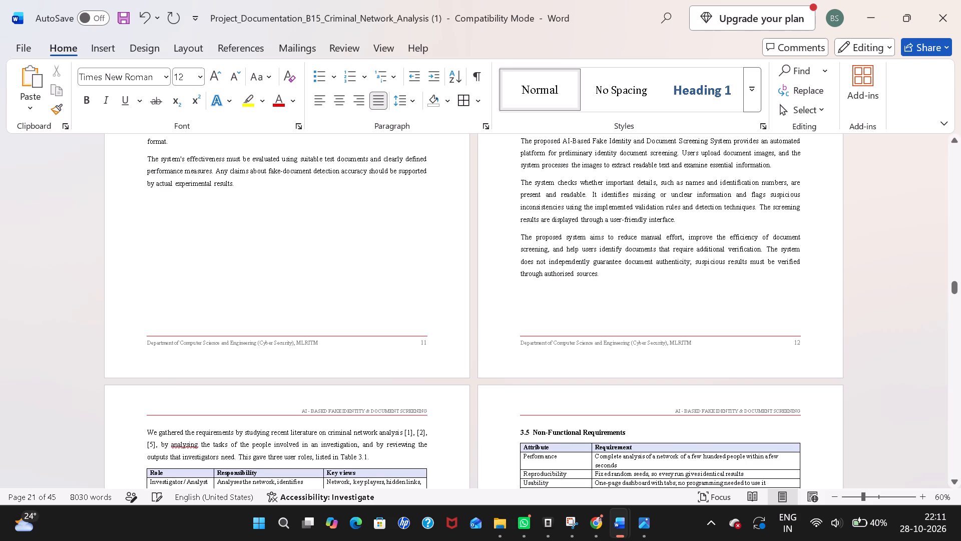
key(Return)
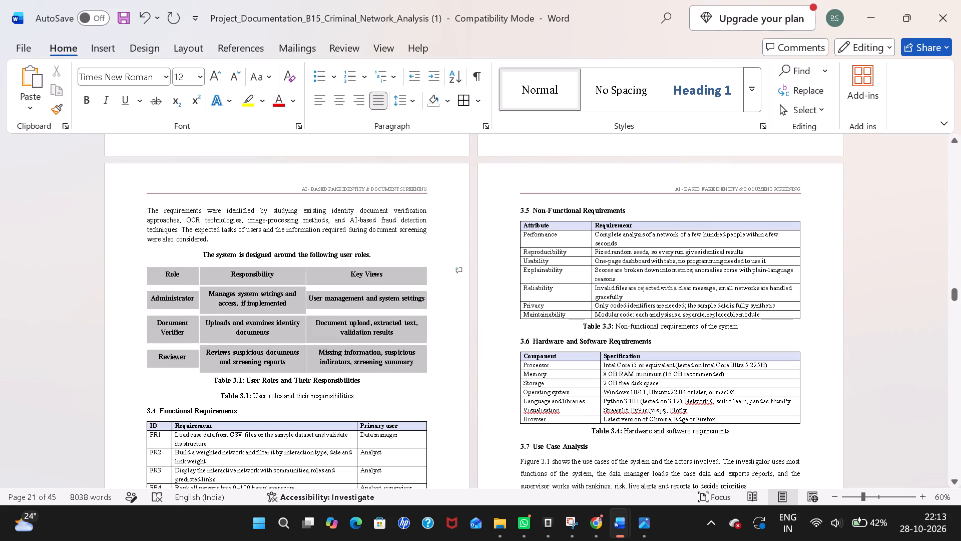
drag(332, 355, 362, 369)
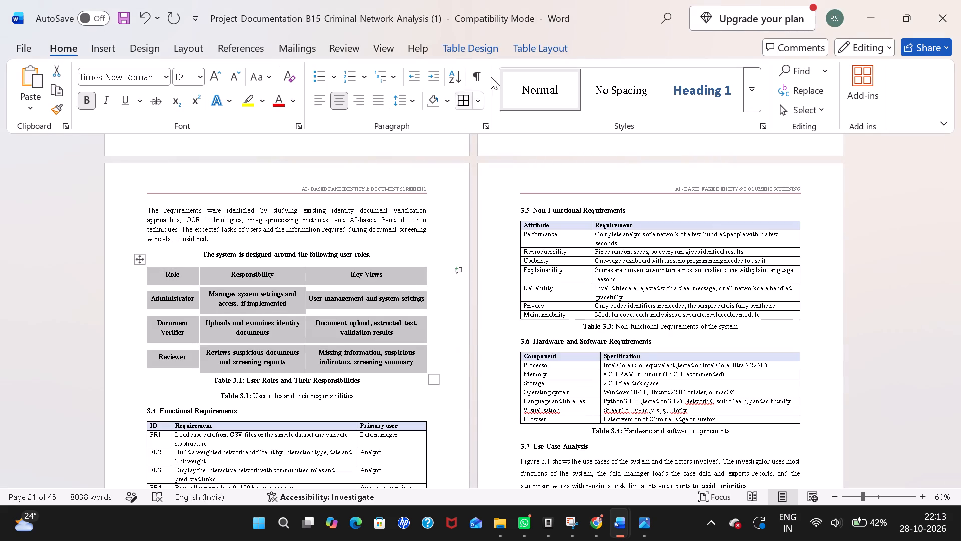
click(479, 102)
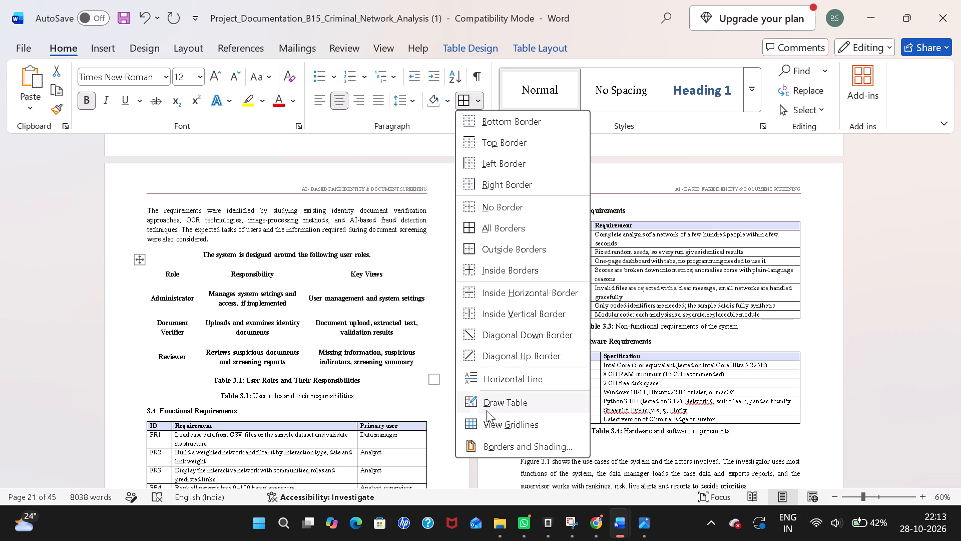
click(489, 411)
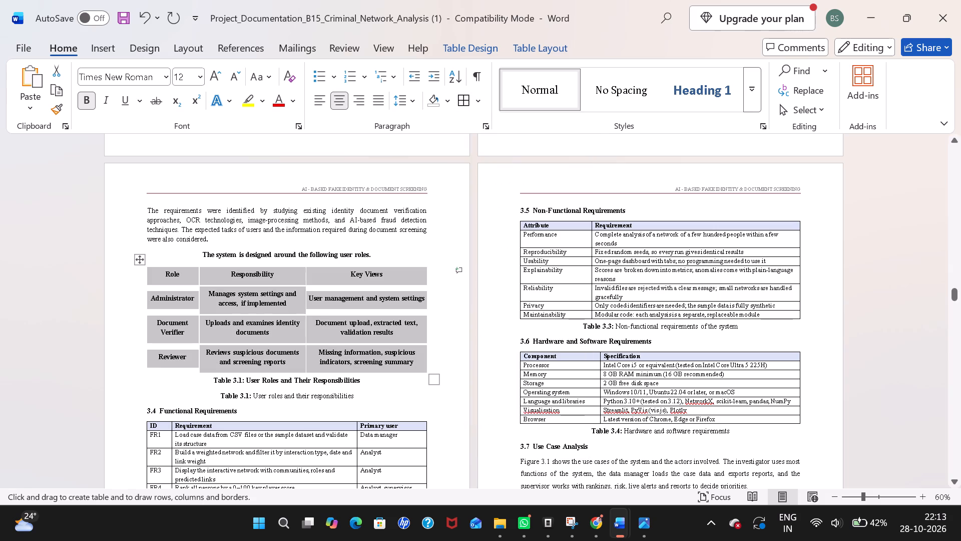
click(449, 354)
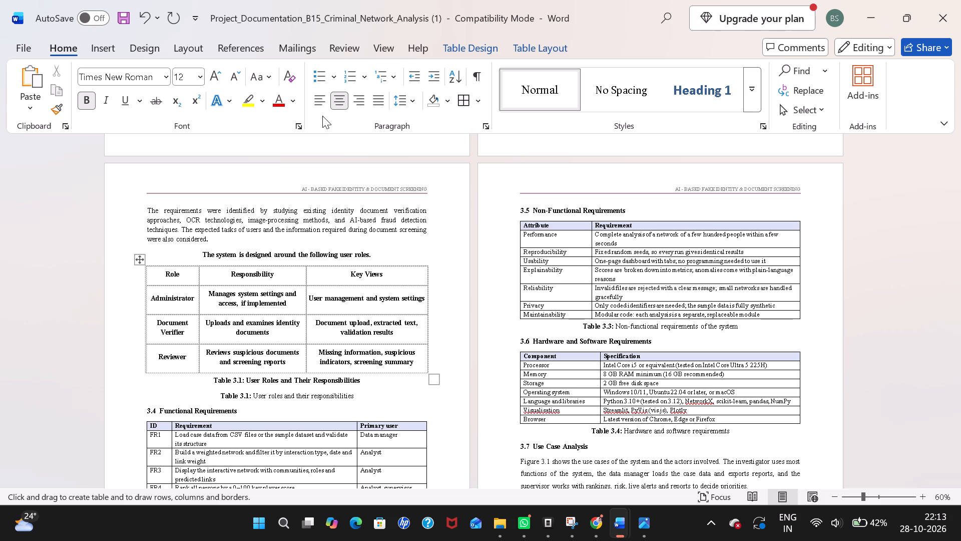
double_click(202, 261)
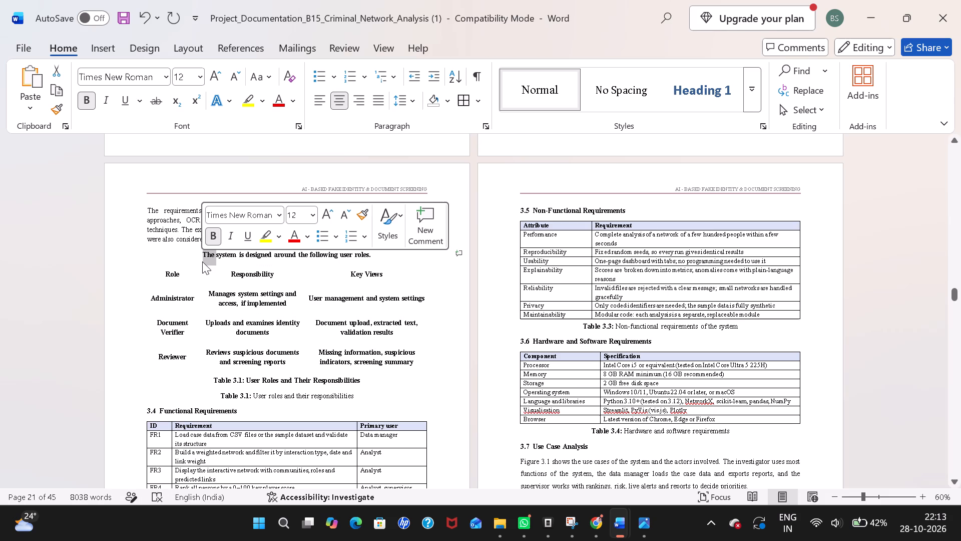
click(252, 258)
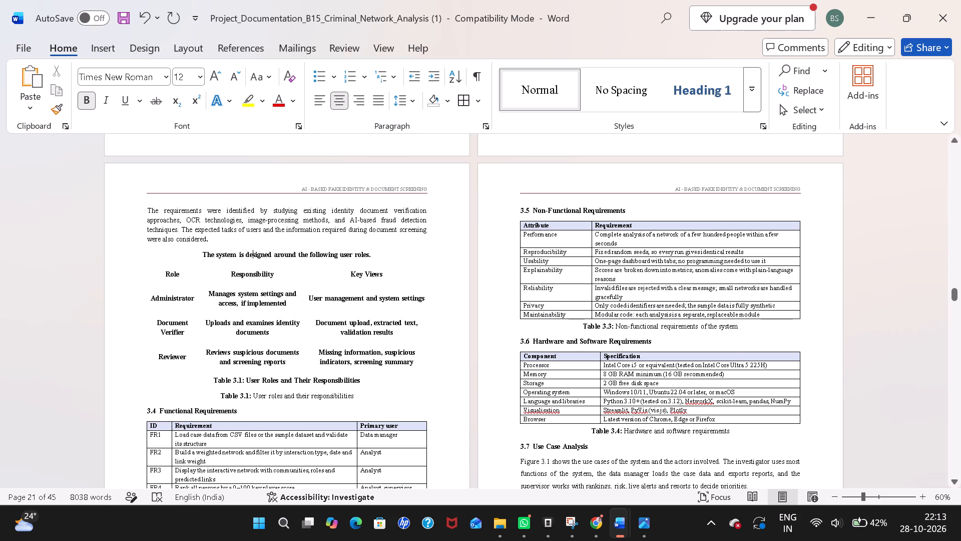
Open the Borders and Shading settings for the entire user roles table in section 3.3.
drag(153, 272, 203, 307)
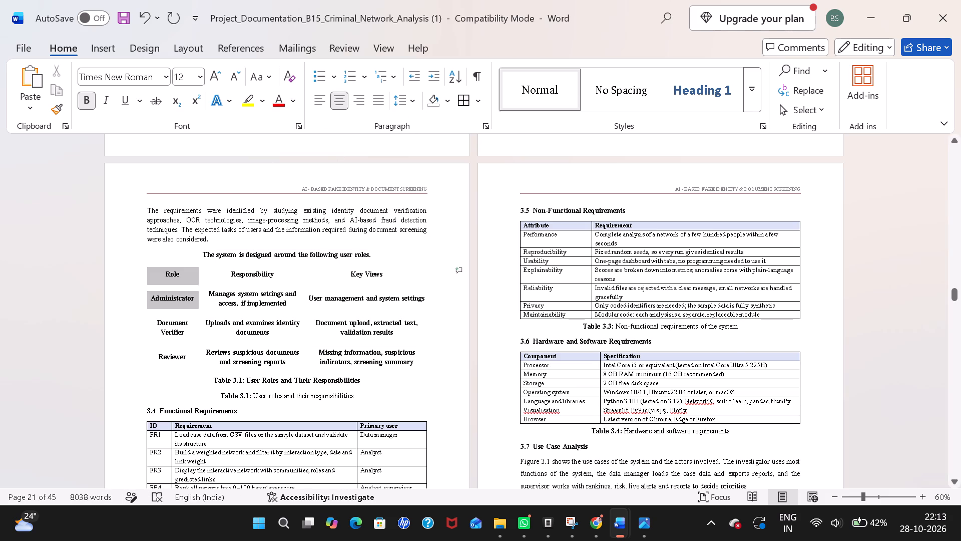
drag(203, 307, 391, 363)
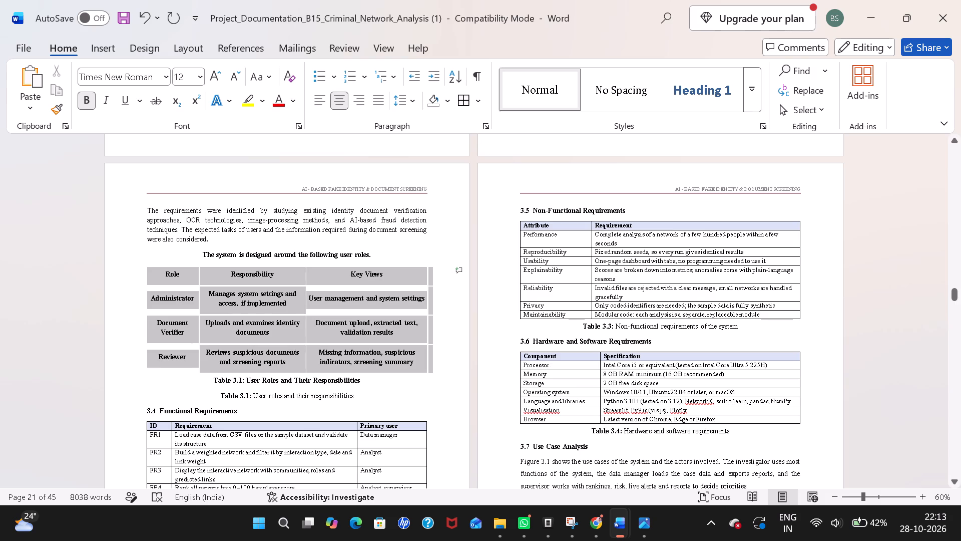
drag(391, 363, 399, 363)
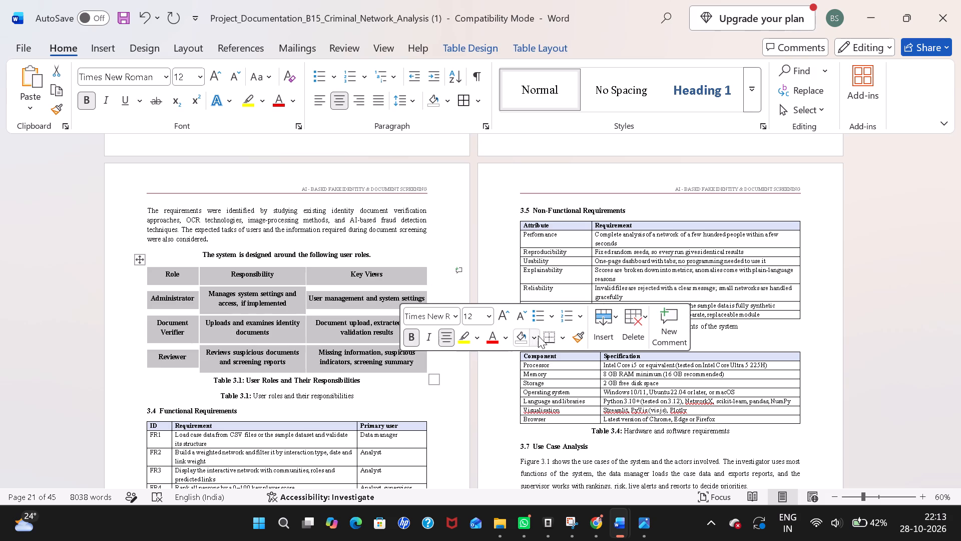
click(567, 335)
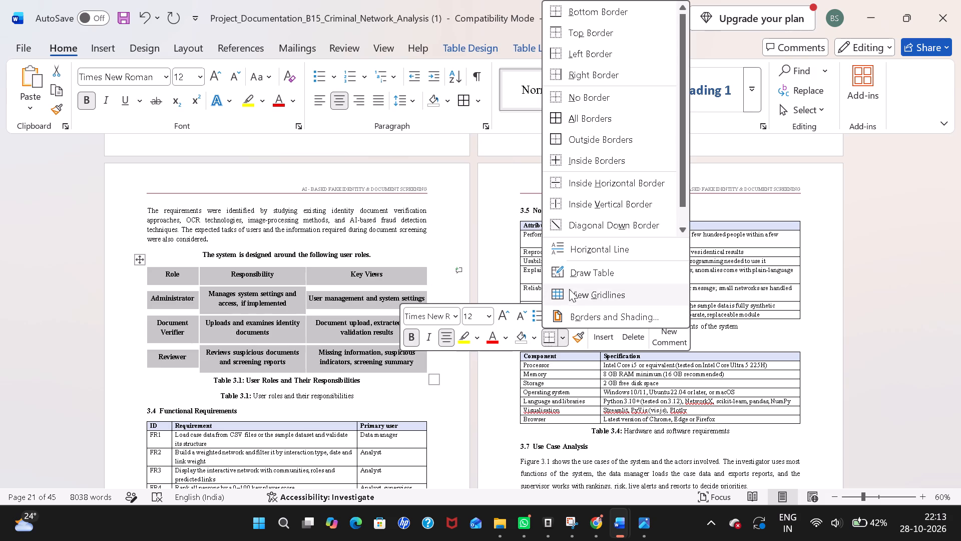
click(564, 314)
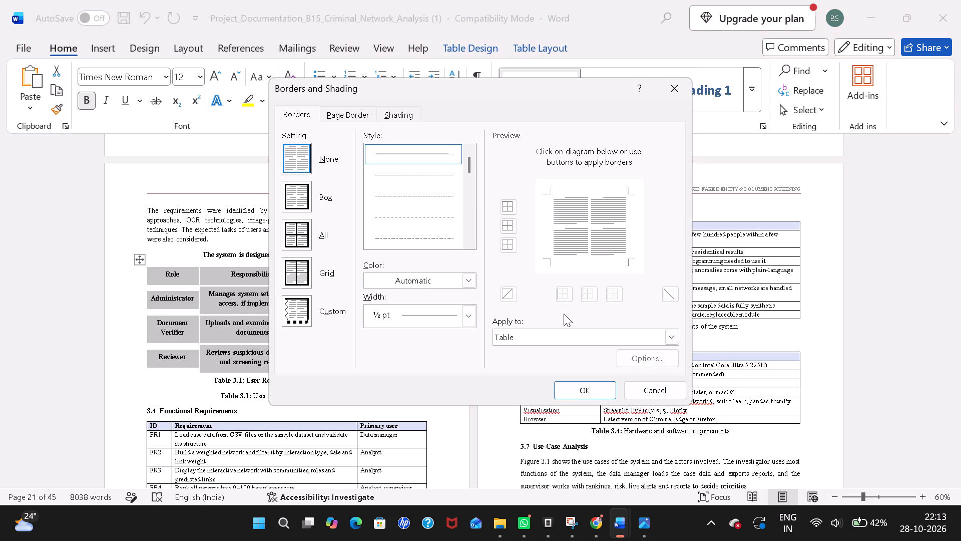
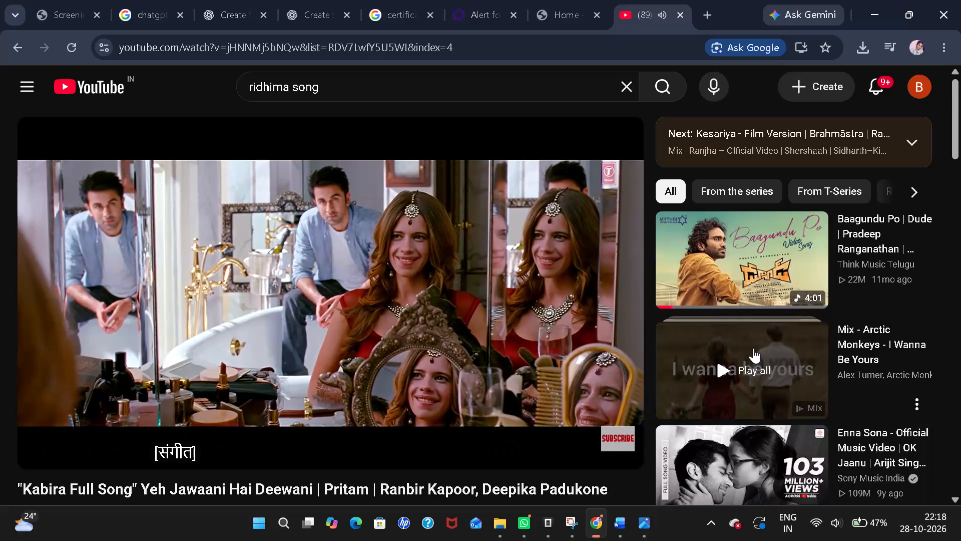
Play the "Arctic Monkeys - I Wanna Be Yours" mix from the suggestions and browse its playlist.
click(753, 350)
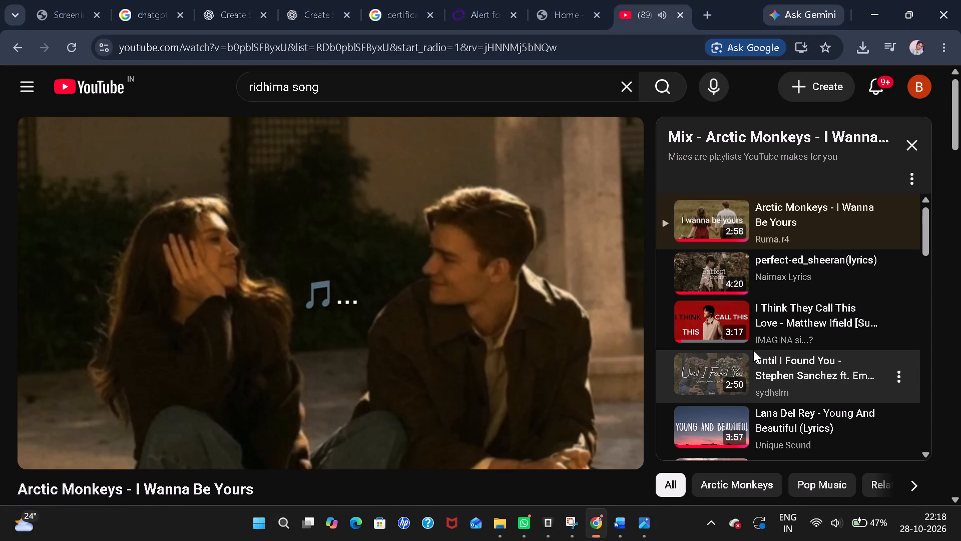
scroll(744, 413, down, 6)
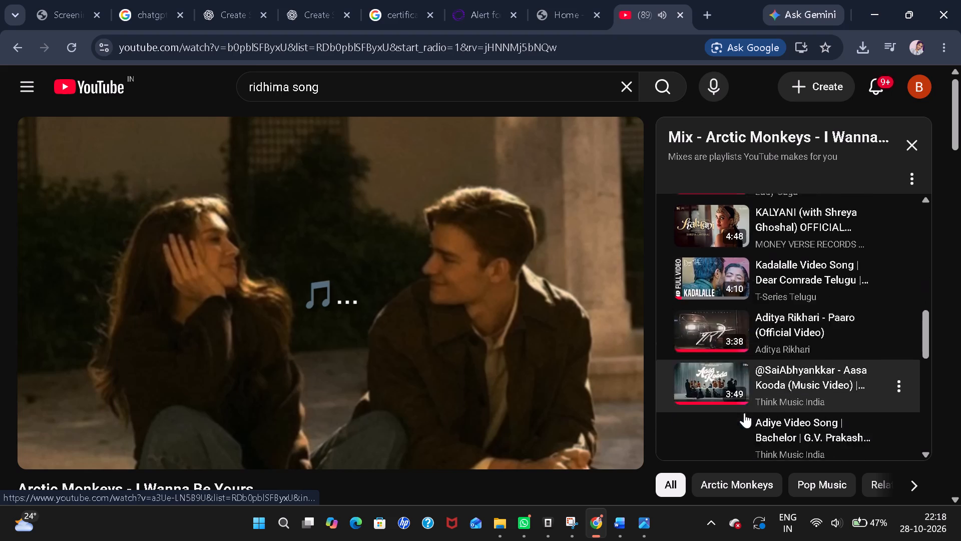
scroll(744, 413, down, 2)
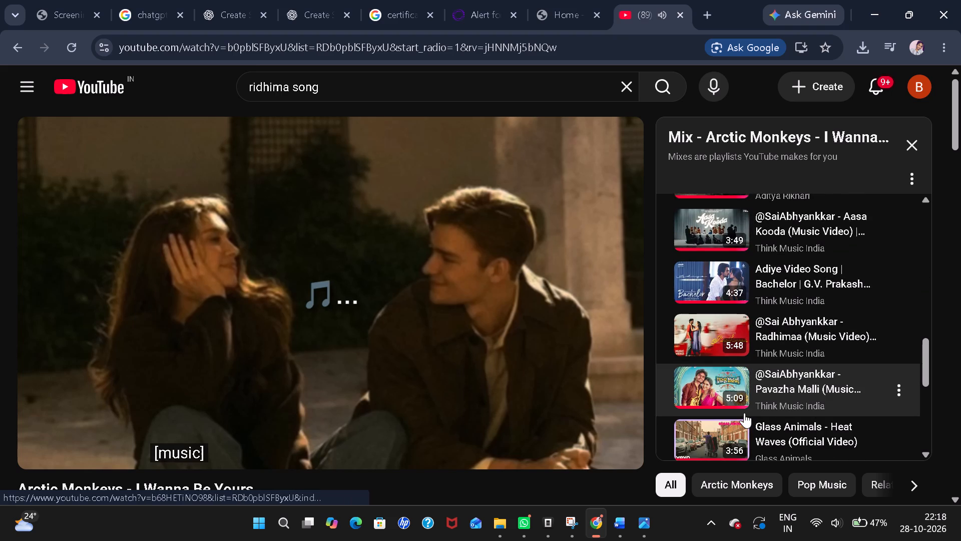
Search YouTube for "closure".
click(634, 79)
text(closure)
key(Return)
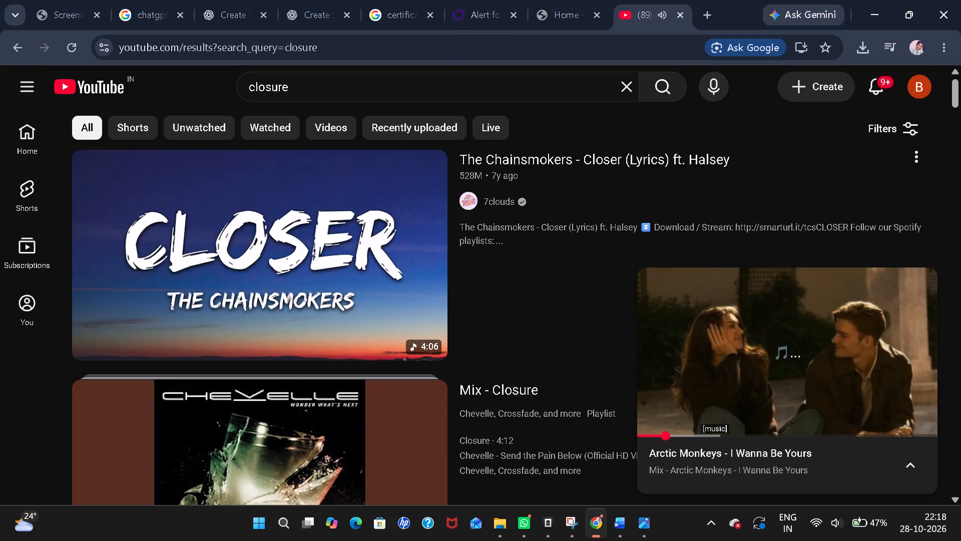
Switch to the project documentation in Word and delete the duplicate caption "Table 3.2: Functional requirements of the system" above section 3.5.
click(536, 0)
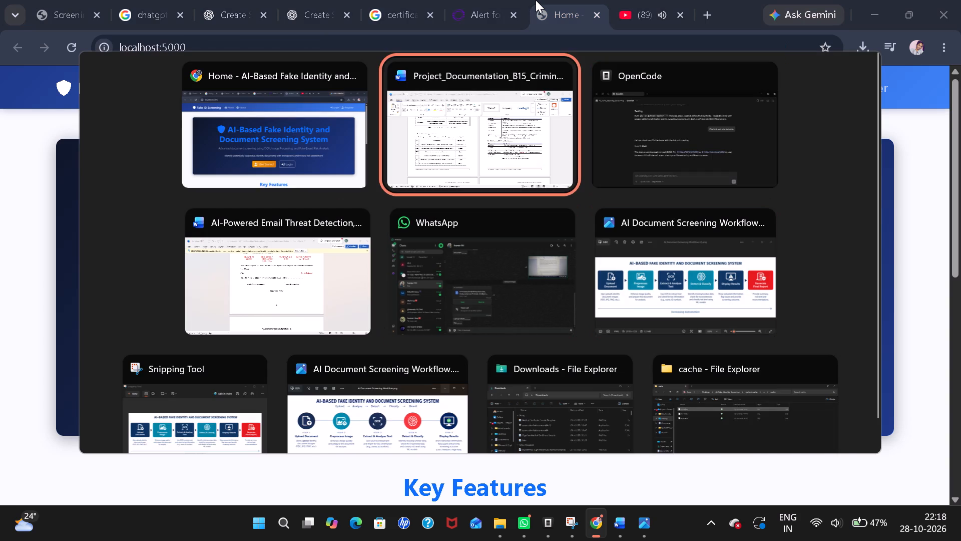
scroll(453, 223, up, 1)
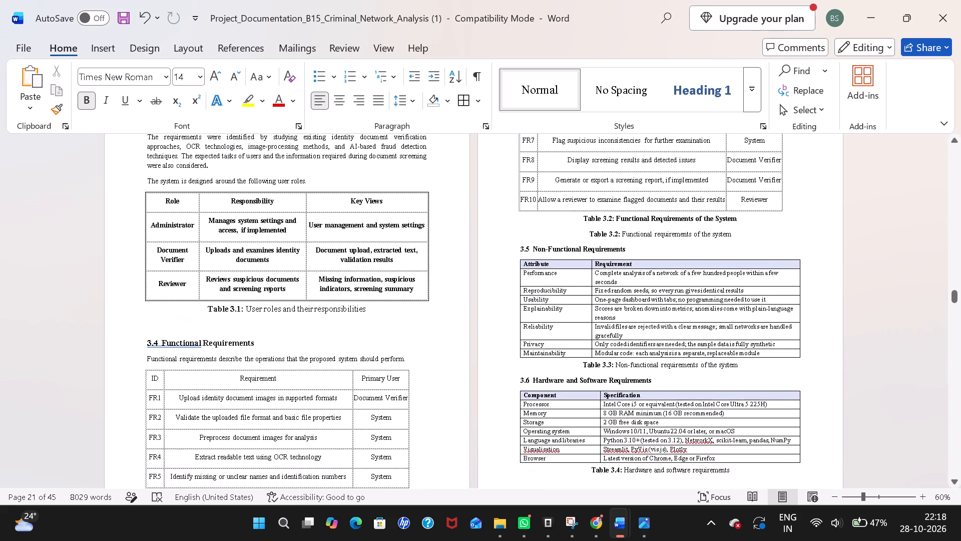
scroll(453, 223, up, 2)
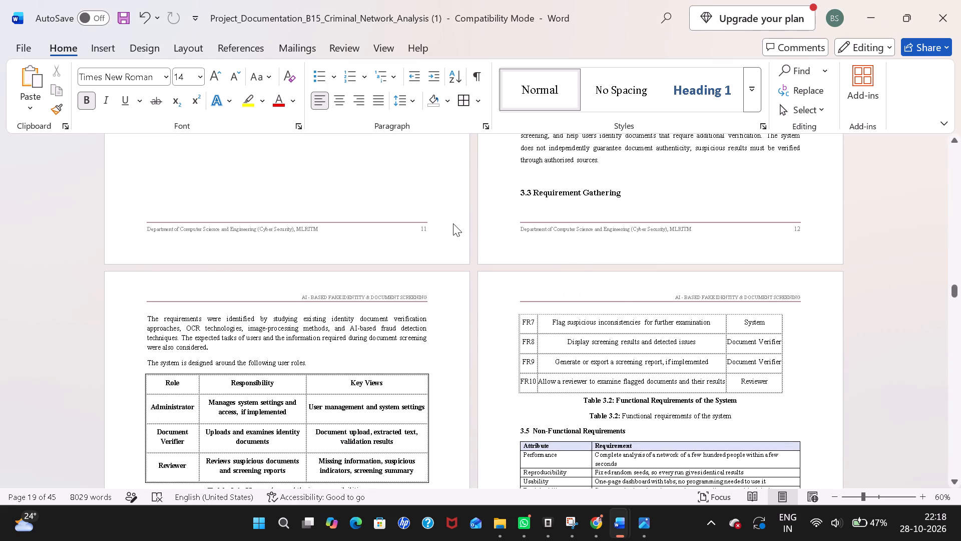
scroll(453, 223, down, 3)
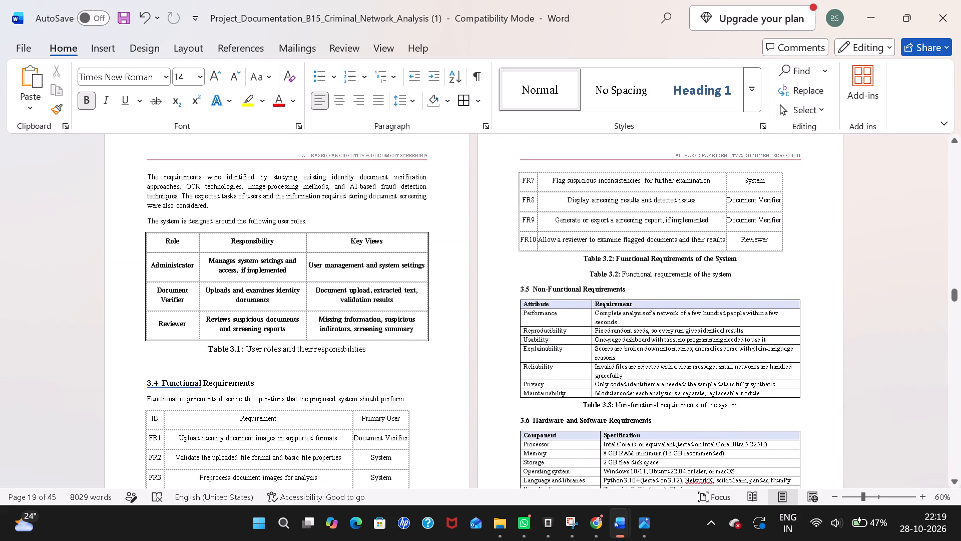
ctrl+scroll(538, 309, up, 4)
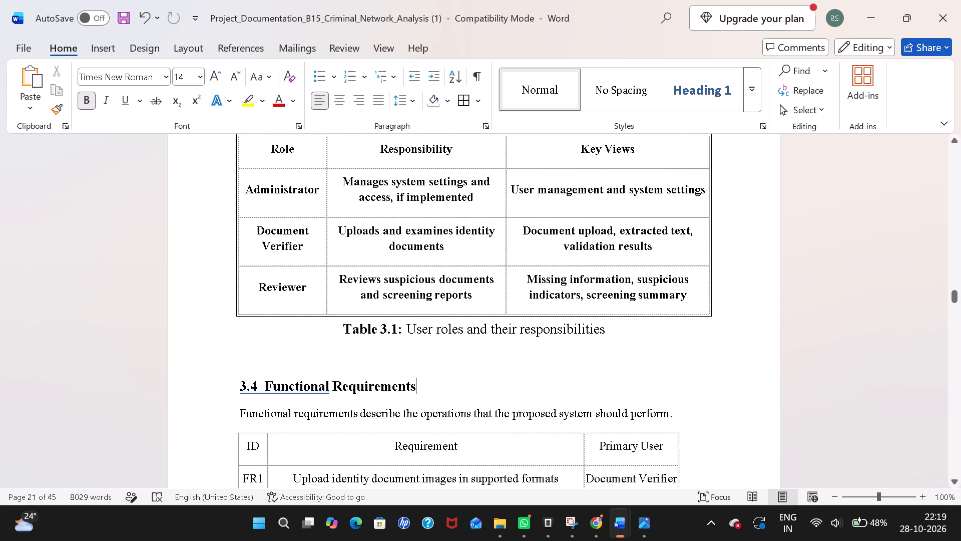
scroll(538, 309, up, 3)
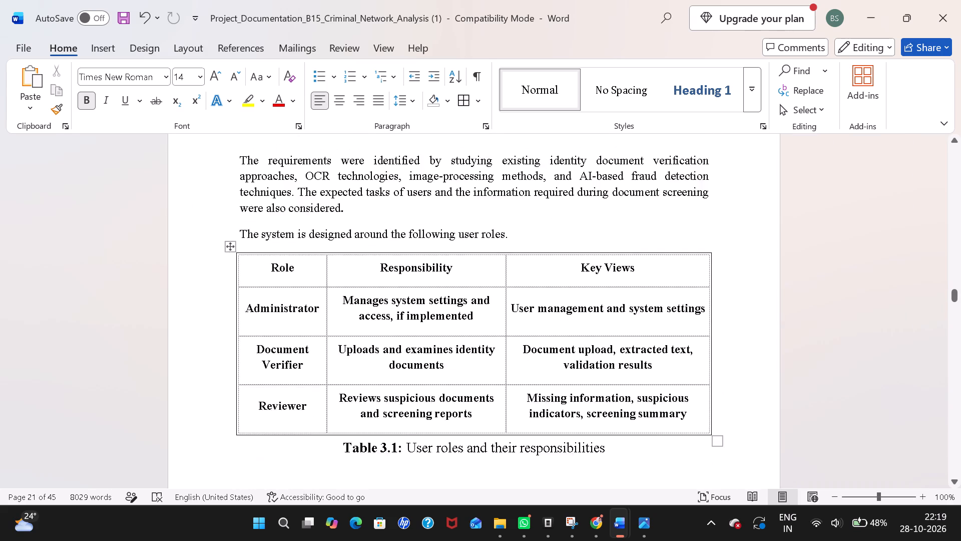
scroll(538, 309, up, 1)
scroll(538, 309, down, 1)
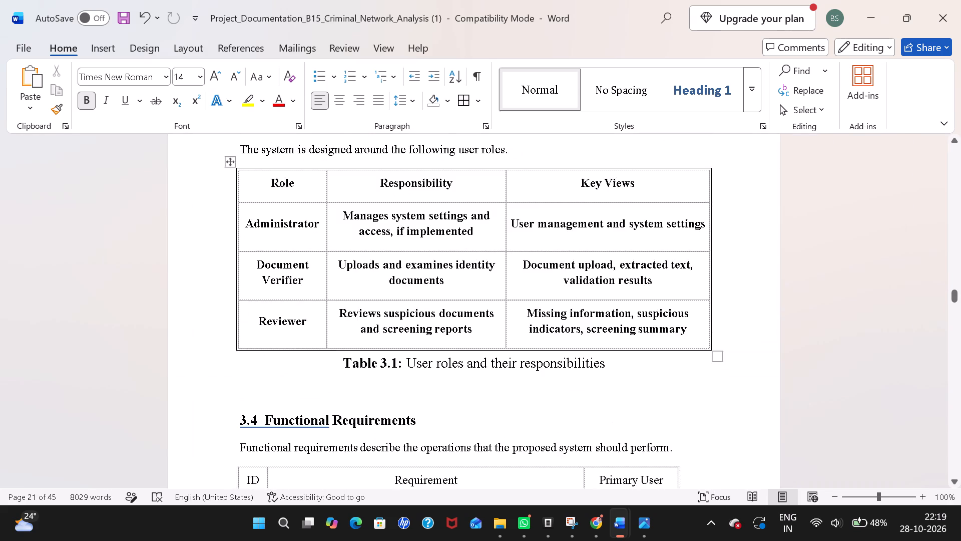
scroll(538, 309, down, 5)
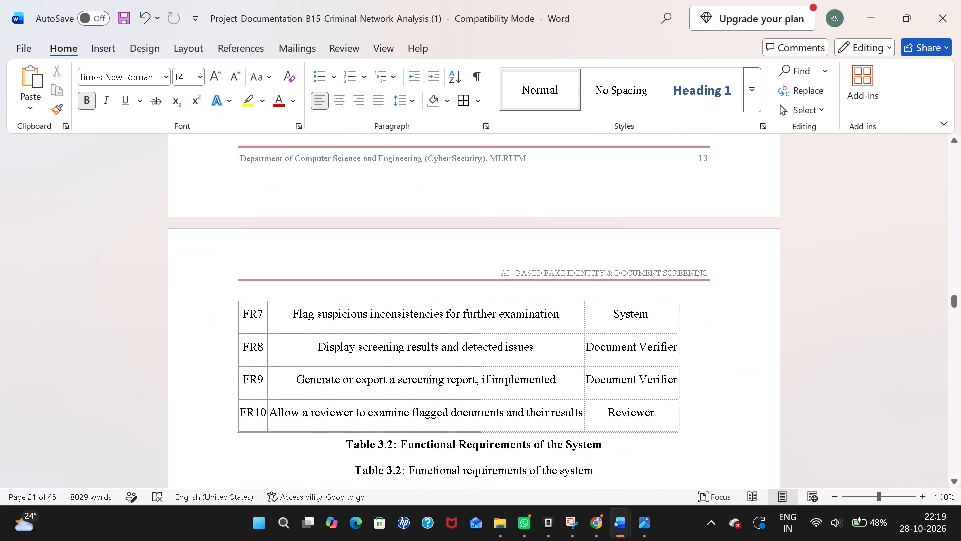
scroll(538, 309, down, 2)
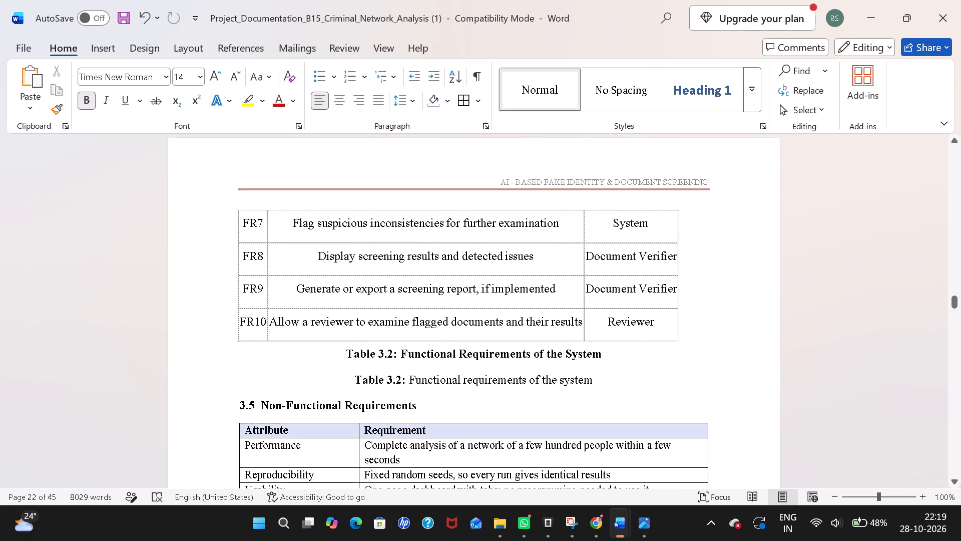
drag(357, 377, 593, 376)
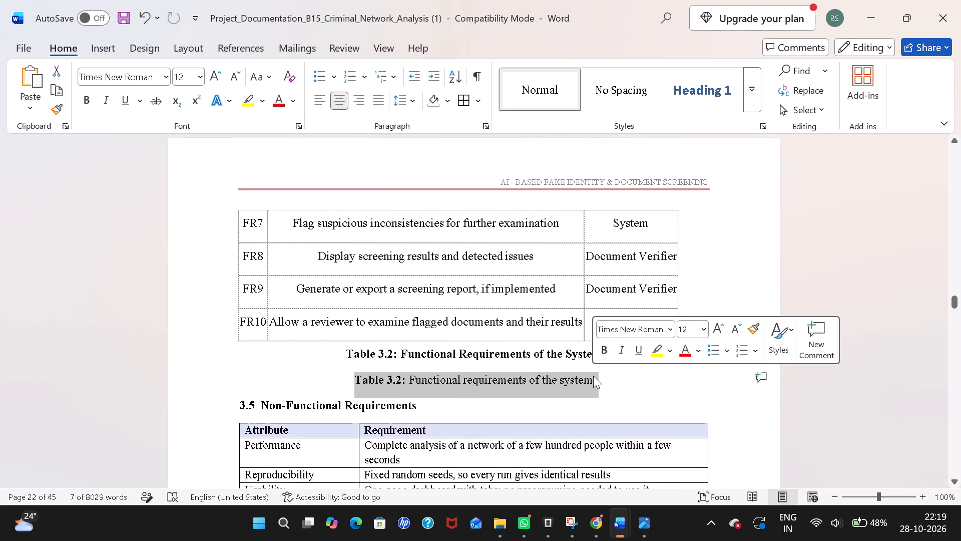
key(BackSpace)
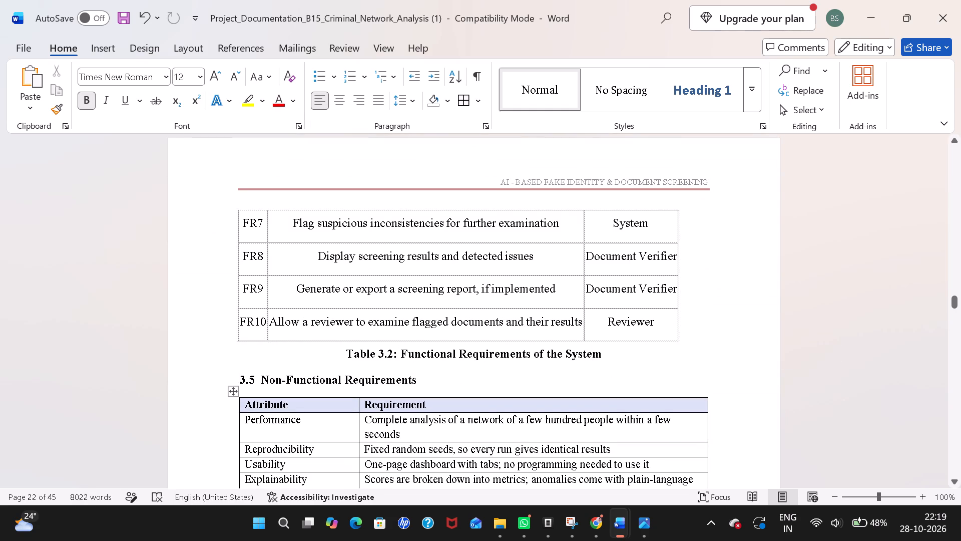
Set the font size of the heading "3.5 Non-Functional Requirements" to 14.
drag(234, 374, 435, 373)
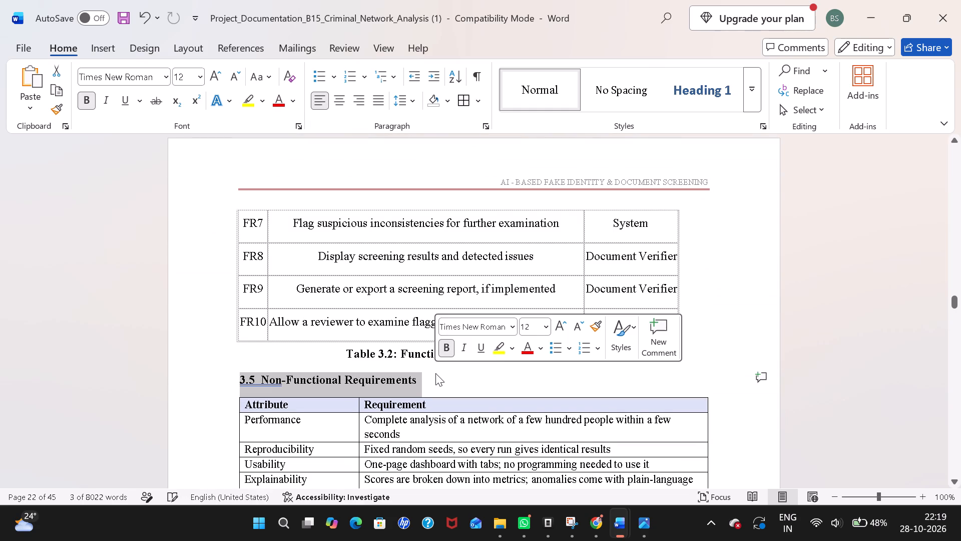
click(551, 327)
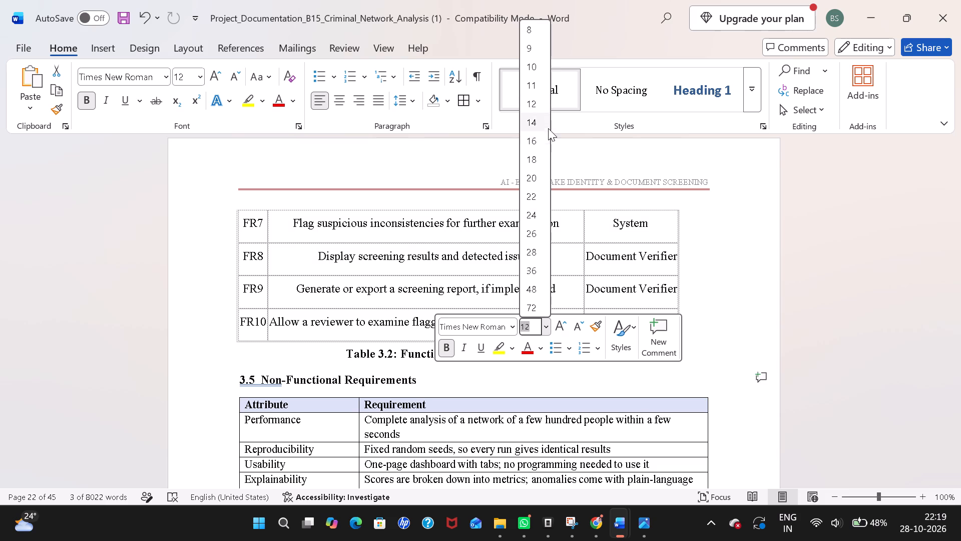
click(542, 121)
click(261, 341)
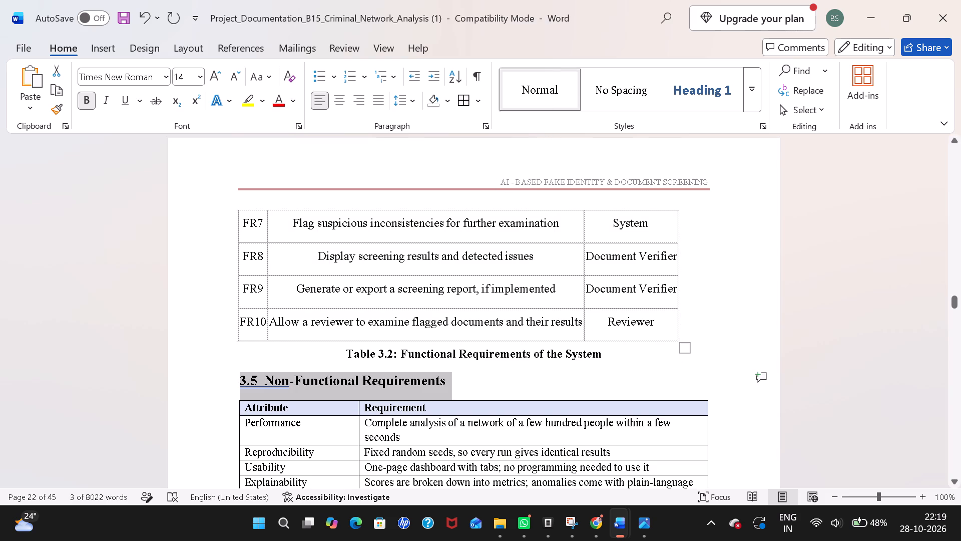
click(297, 413)
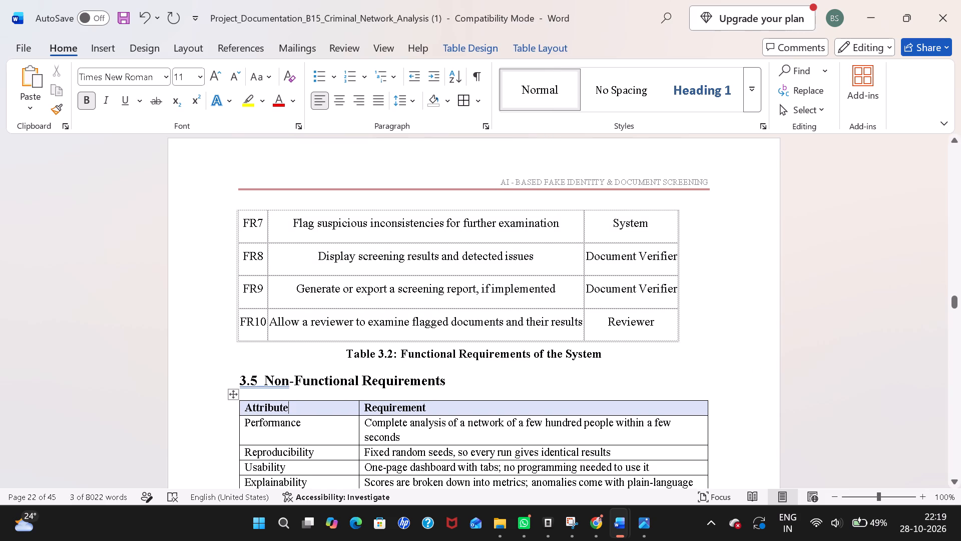
scroll(297, 413, down, 1)
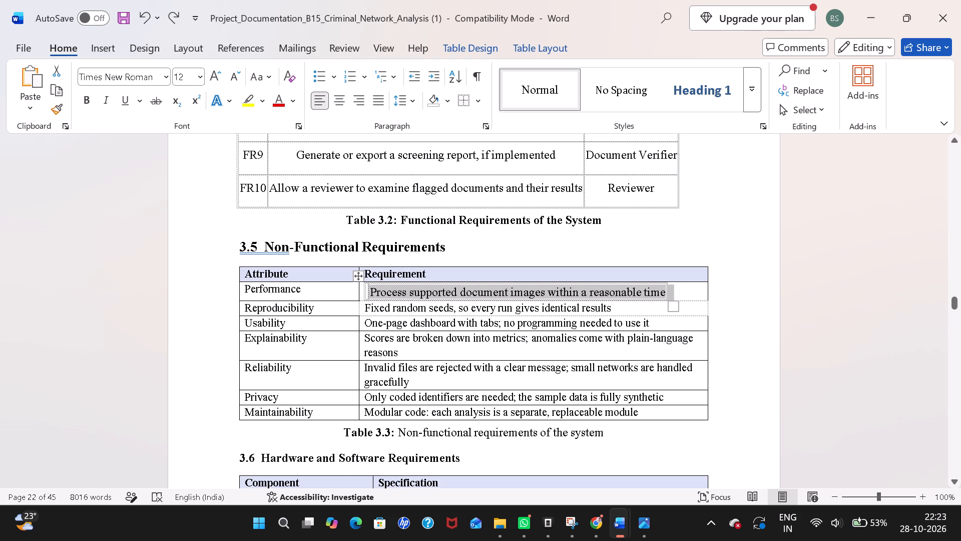
drag(365, 306, 379, 306)
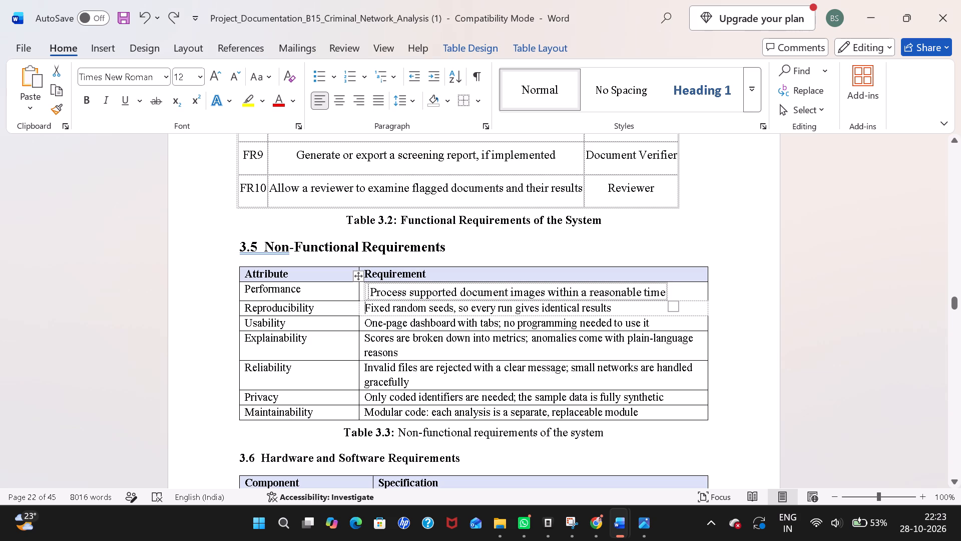
drag(379, 306, 584, 297)
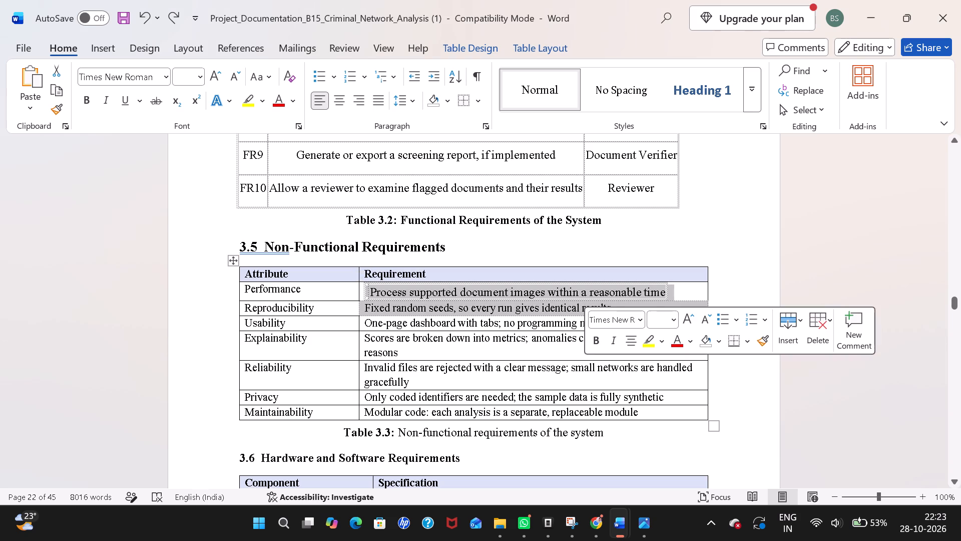
click(543, 350)
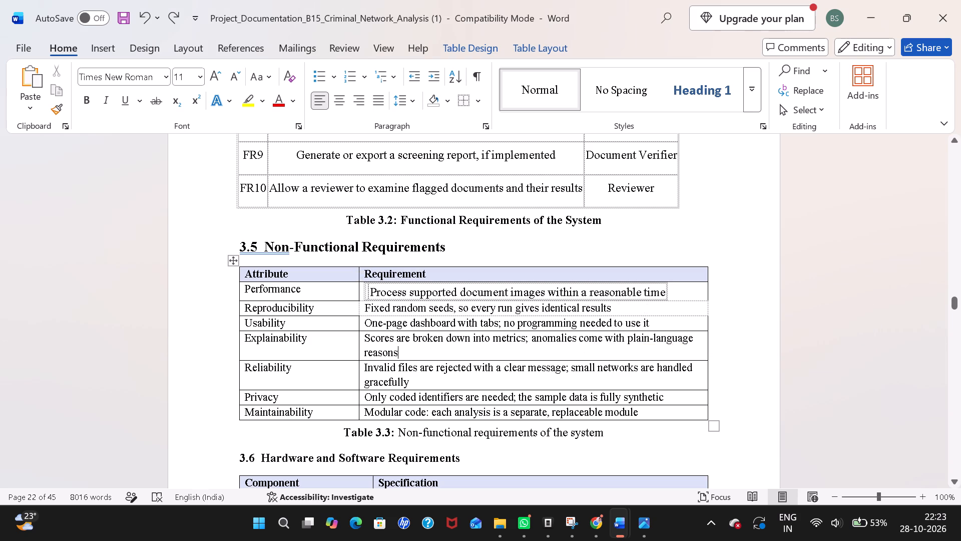
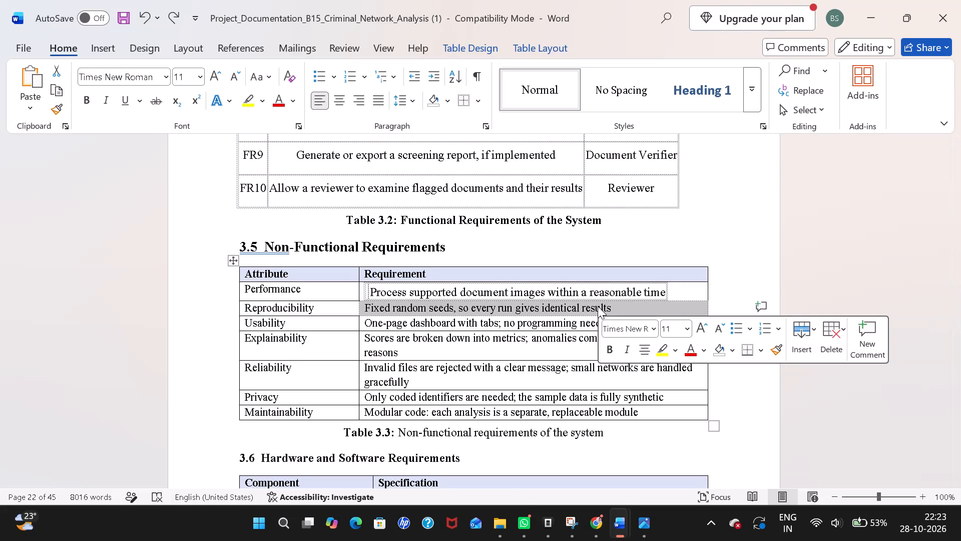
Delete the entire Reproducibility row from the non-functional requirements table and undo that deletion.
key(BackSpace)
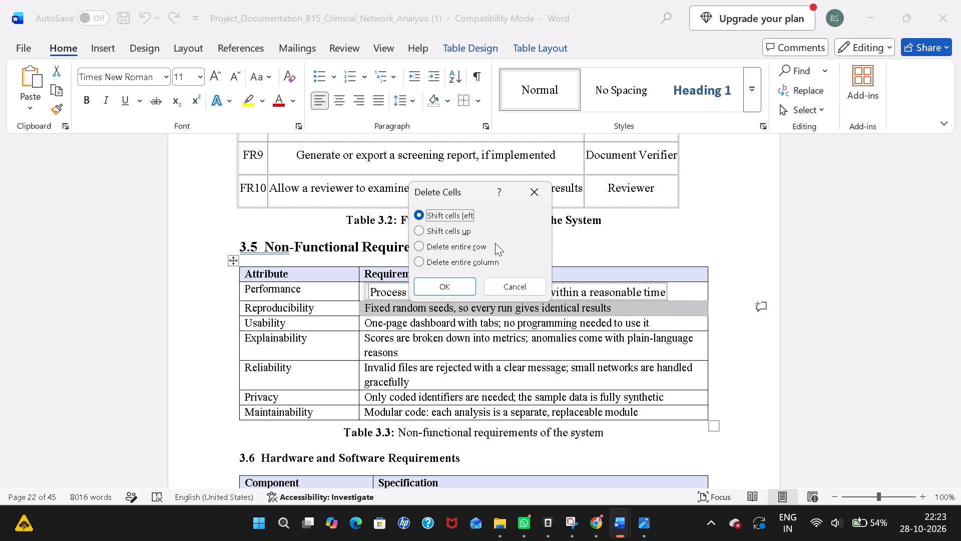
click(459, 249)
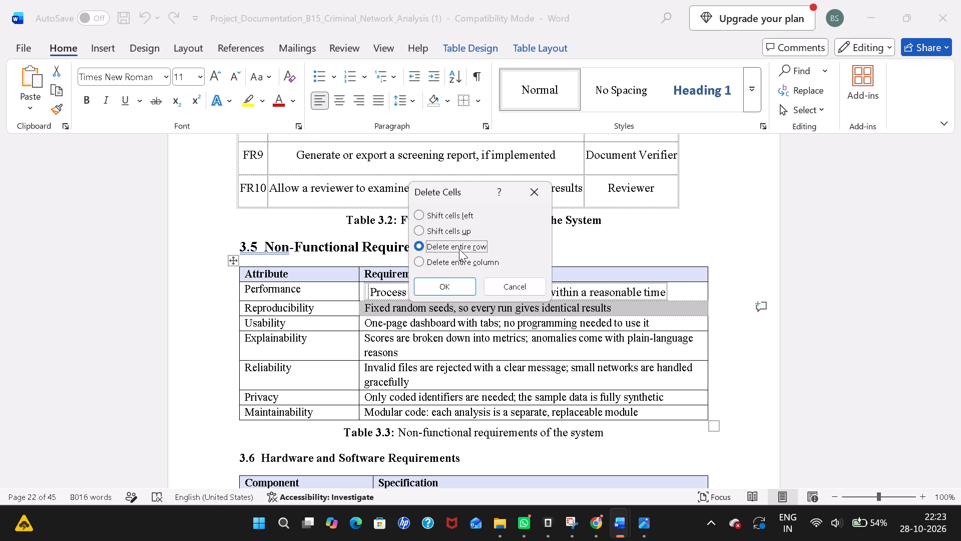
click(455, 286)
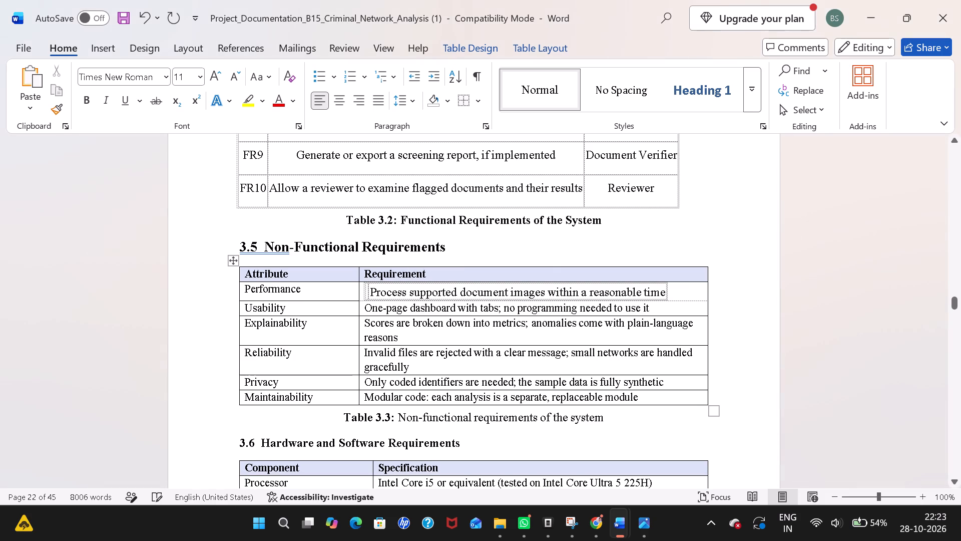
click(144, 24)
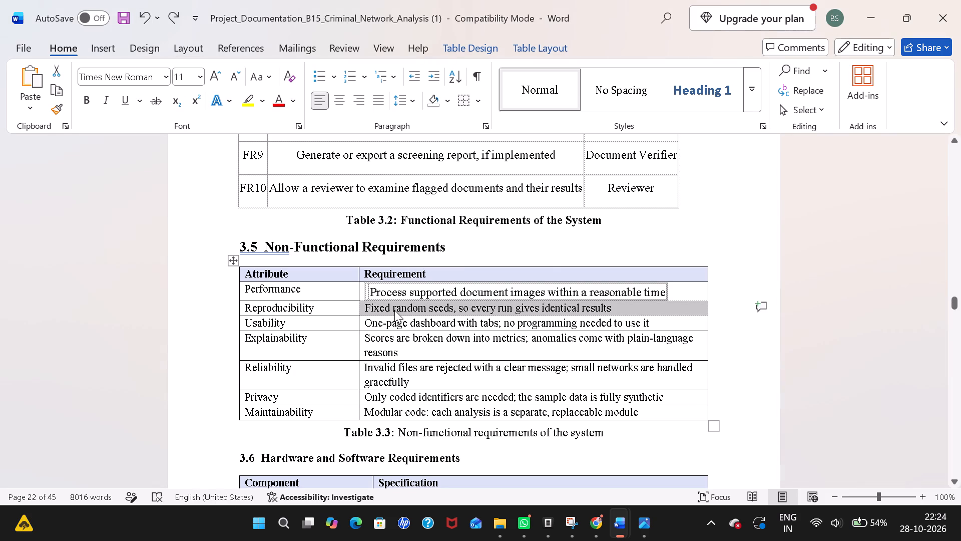
Clear the old requirement text "Fixed random seeds, so every run gives identical results" from the Reproducibility row.
click(394, 310)
double_click(394, 310)
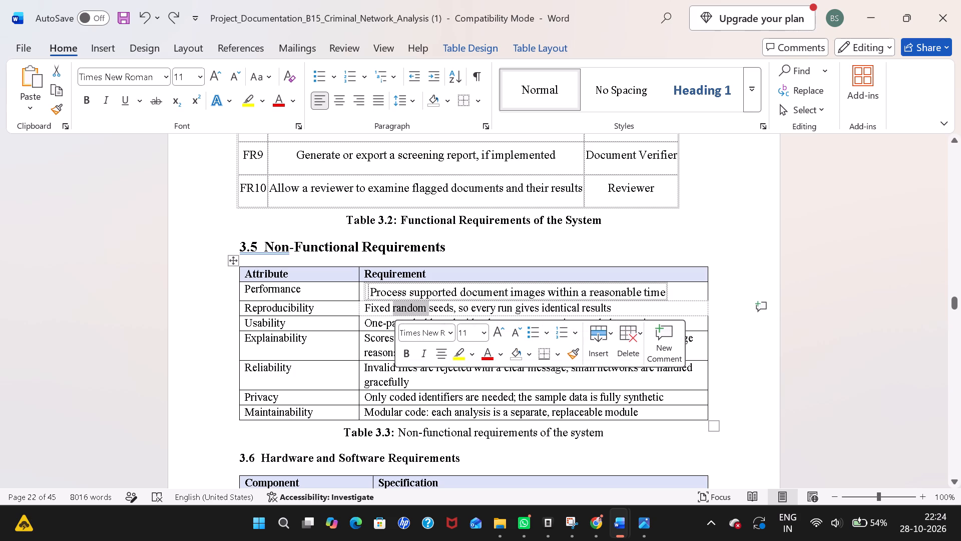
click(607, 338)
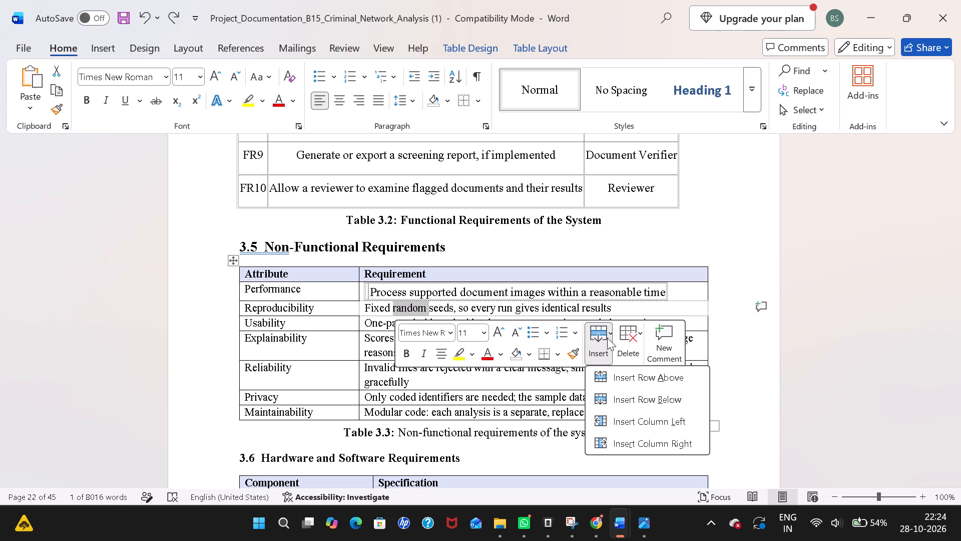
click(619, 306)
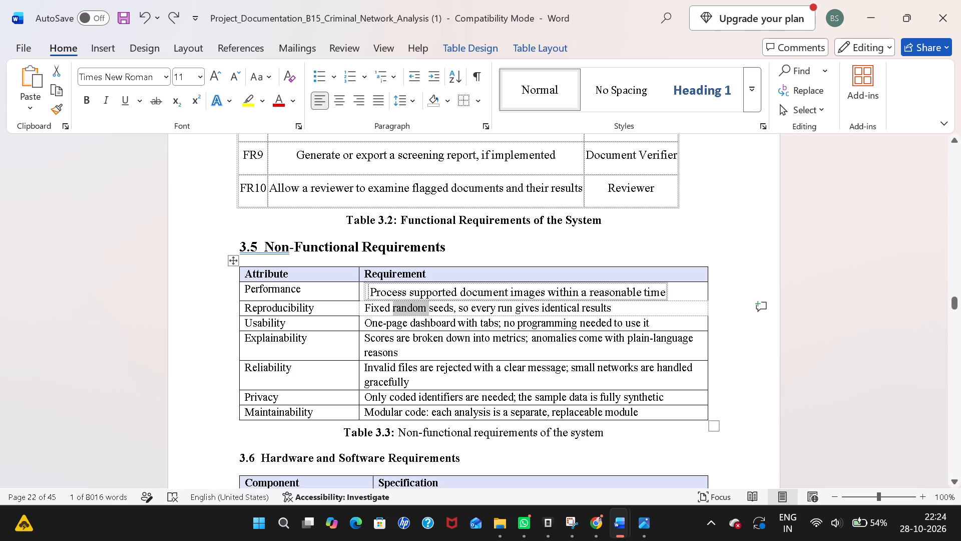
key(BackSpace)
key(BackSpace)
key(BackSpace)
key(BackSpace)
key(BackSpace)
key(BackSpace)
key(BackSpace)
key(BackSpace)
key(BackSpace)
key(BackSpace)
key(BackSpace)
key(BackSpace)
key(BackSpace)
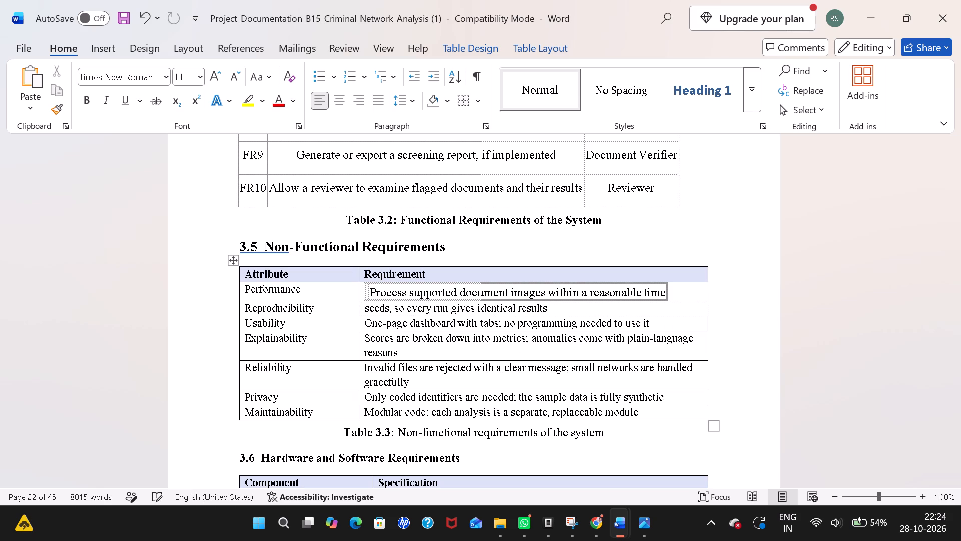
key(End)
key(BackSpace)
key(BackSpace)
key(BackSpace)
key(BackSpace)
key(BackSpace)
key(BackSpace)
key(BackSpace)
key(BackSpace)
key(BackSpace)
key(BackSpace)
key(BackSpace)
key(BackSpace)
key(BackSpace)
key(BackSpace)
key(BackSpace)
key(BackSpace)
key(BackSpace)
key(BackSpace)
key(BackSpace)
key(BackSpace)
key(BackSpace)
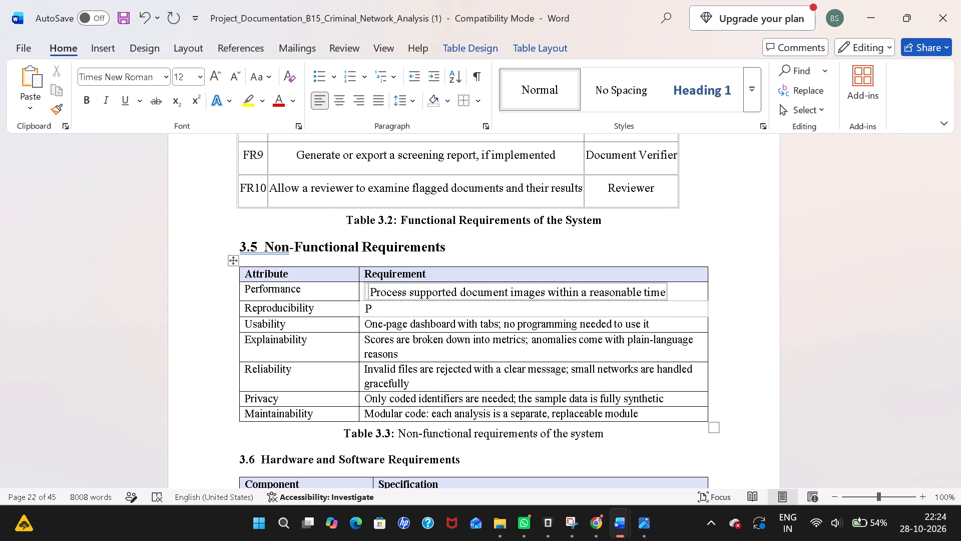
text(ro)
text(vide a simple i)
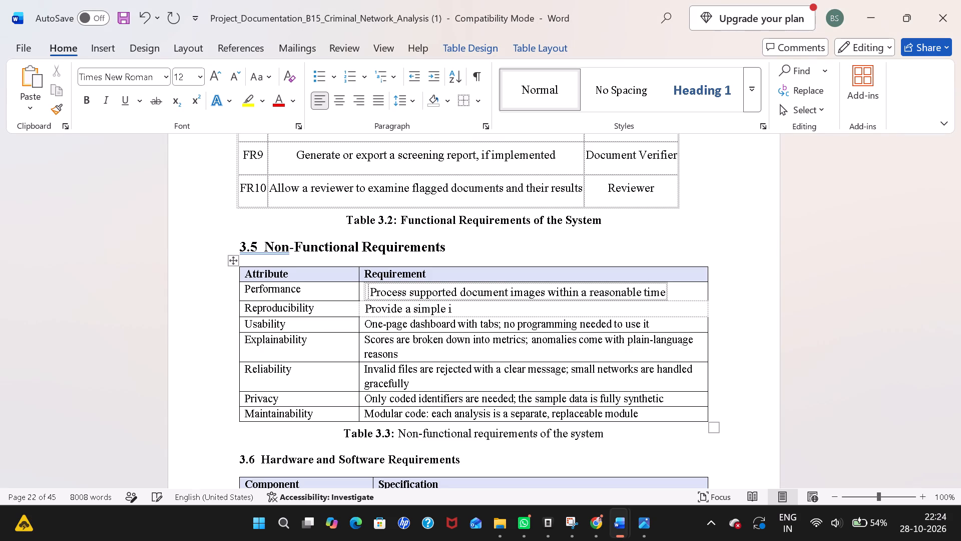
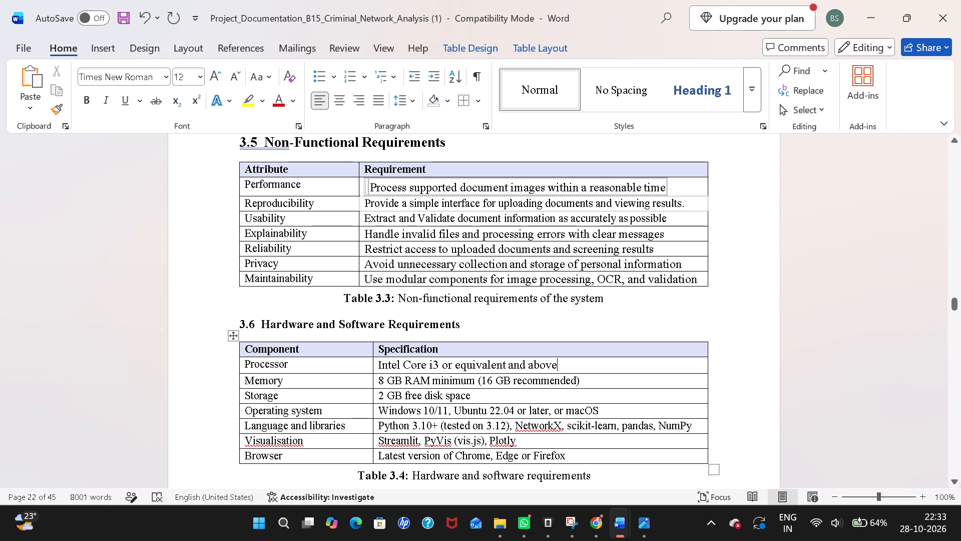
In Word's section 3.6 table, delete the old Memory specification text except the leading 8.
drag(386, 378, 538, 380)
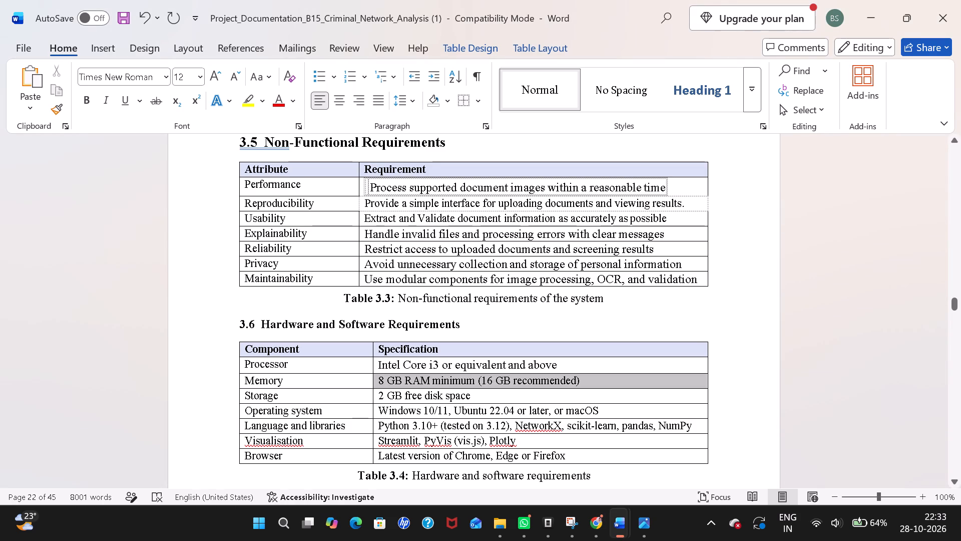
drag(538, 380, 576, 382)
click(576, 382)
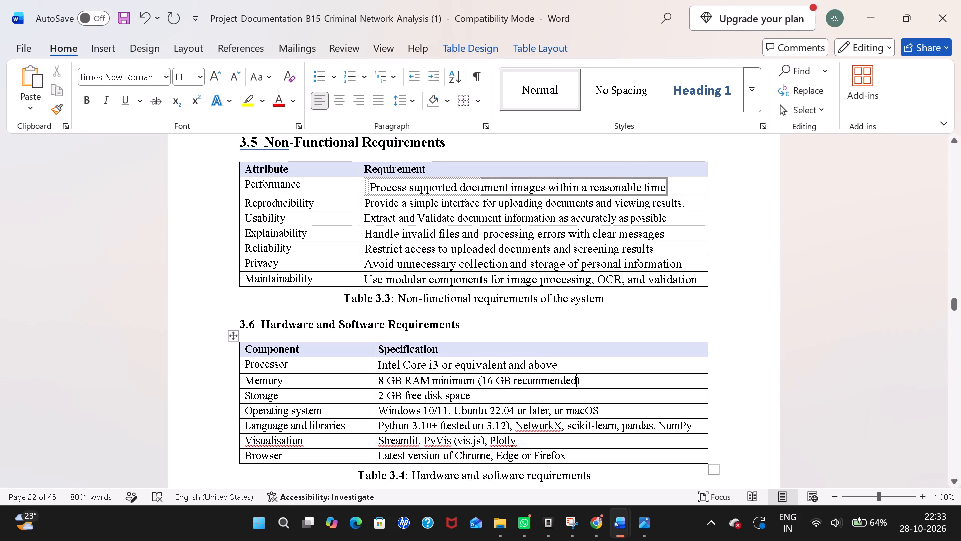
click(579, 382)
key(BackSpace)
key(BackSpace)
key(BackSpace)
key(BackSpace)
key(BackSpace)
key(BackSpace)
key(BackSpace)
key(BackSpace)
key(BackSpace)
key(BackSpace)
key(BackSpace)
key(BackSpace)
key(BackSpace)
key(BackSpace)
key(BackSpace)
key(BackSpace)
key(BackSpace)
key(BackSpace)
key(BackSpace)
key(BackSpace)
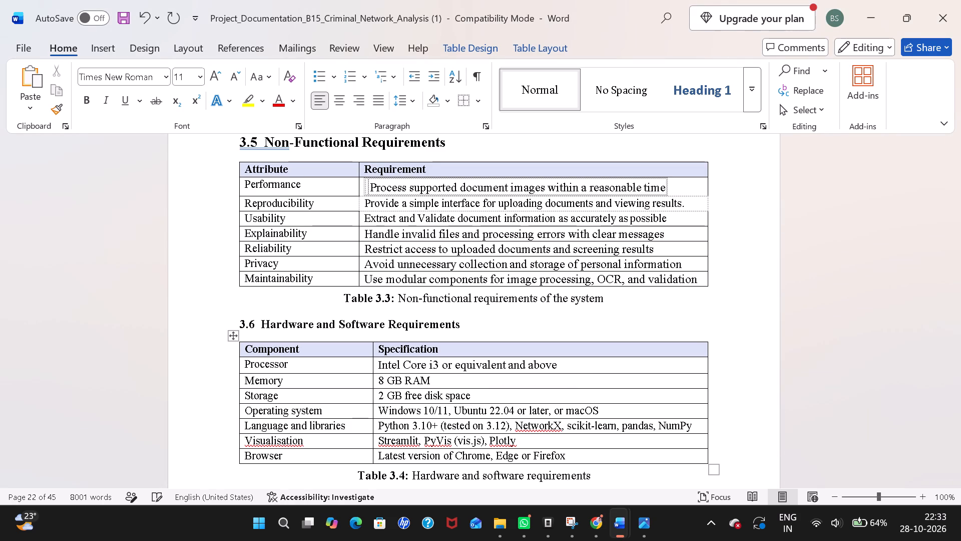
key(BackSpace)
Paste the copied text into the Memory row so it reads "8 GB RAM recommended" on one line, without blank lines.
key(ctrl+v)
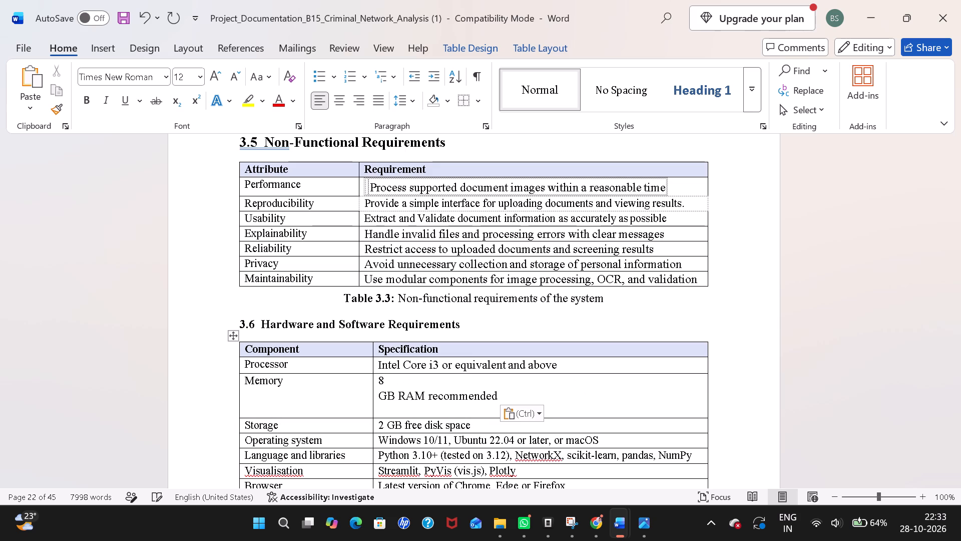
key(BackSpace)
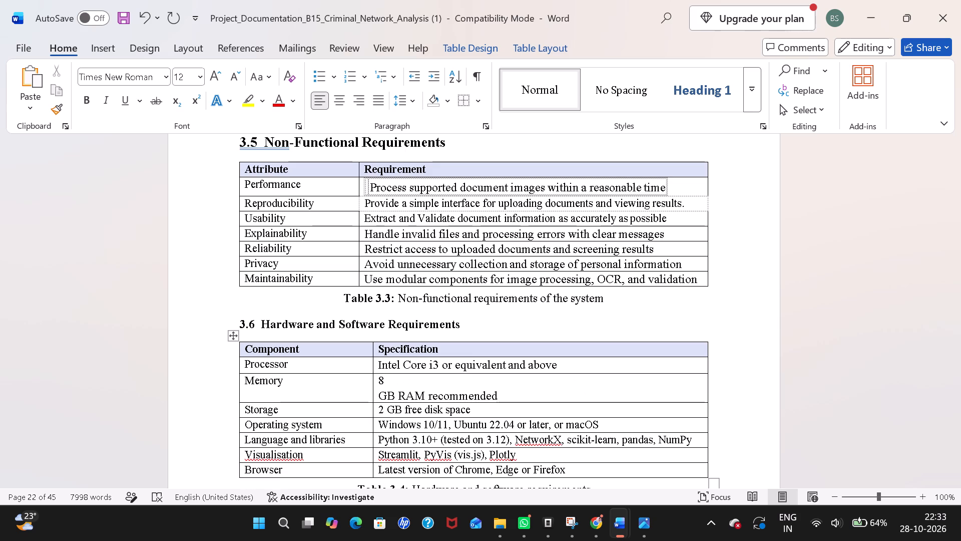
key(Home)
key(BackSpace)
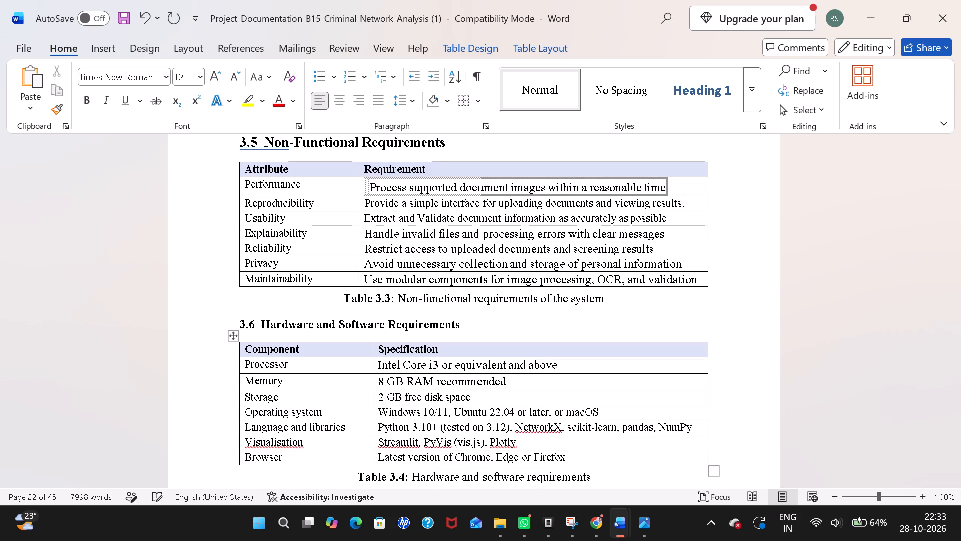
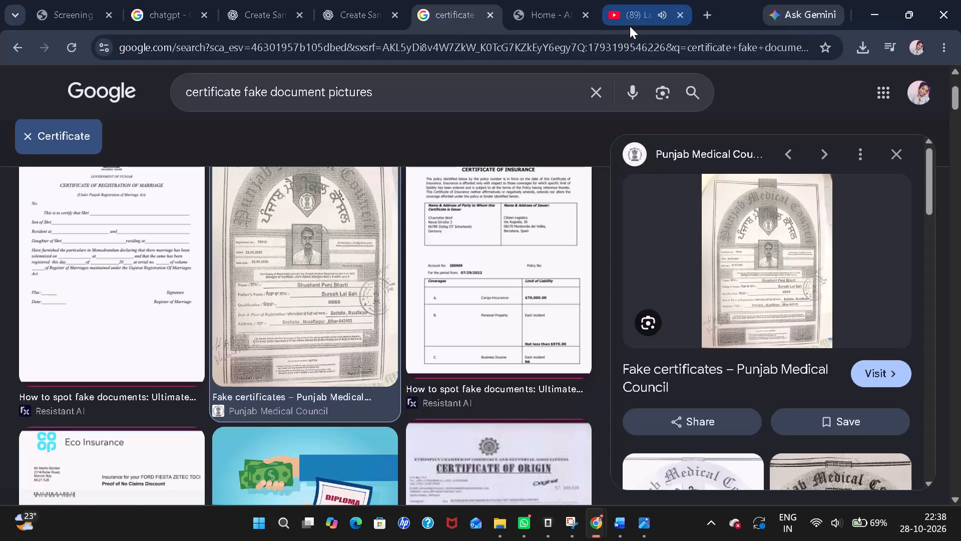
Switch to YouTube and pause the Lana Del Rey "Young And Beautiful" lyrics video.
click(630, 26)
click(426, 299)
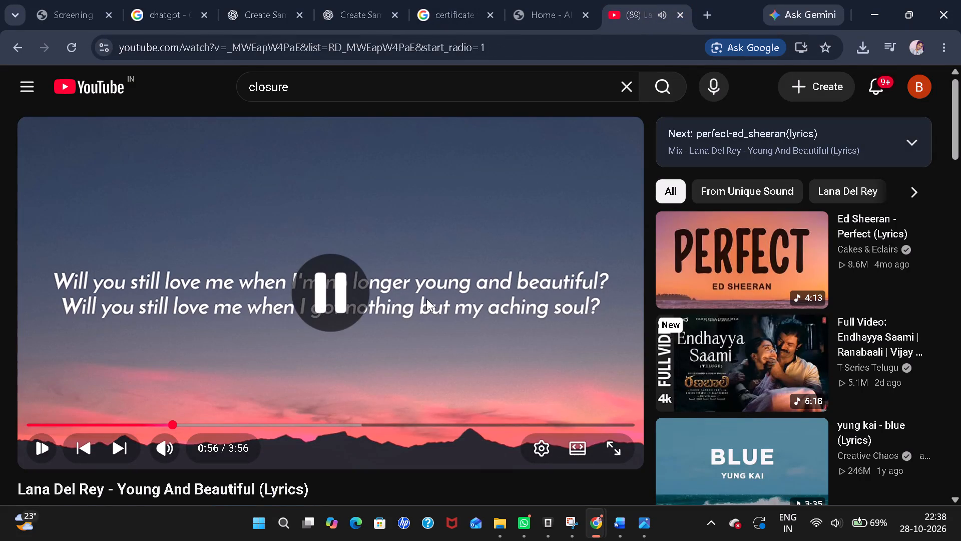
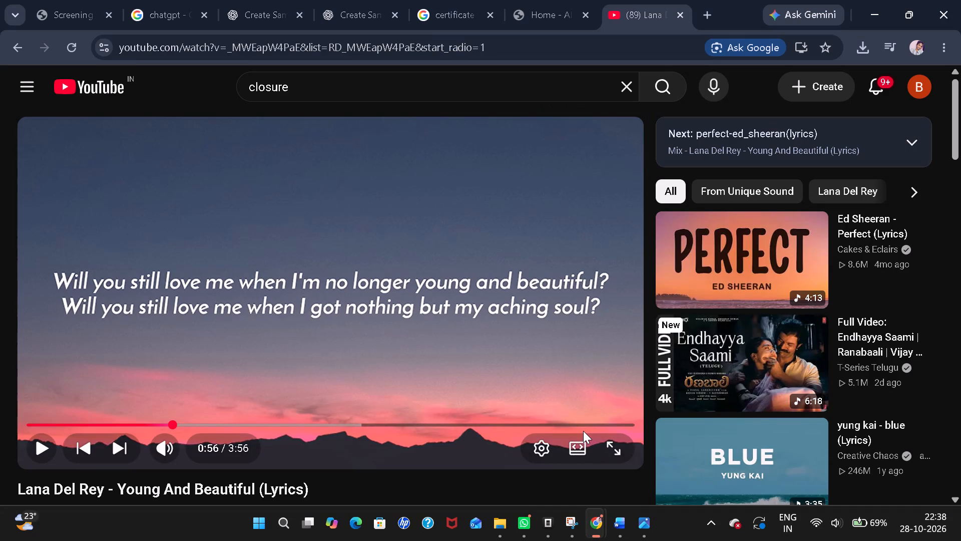
Resume playback of the paused Lana Del Rey "Young And Beautiful" lyrics video on YouTube.
click(45, 443)
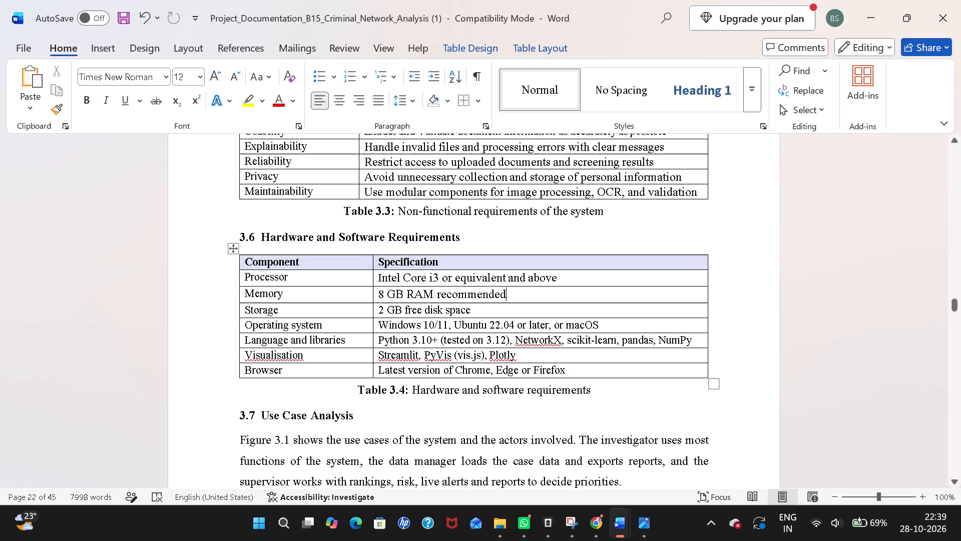
Look through the sections after the 3.6 table, from 3.7 Use Case Analysis to the start of Chapter 4.
scroll(443, 426, down, 4)
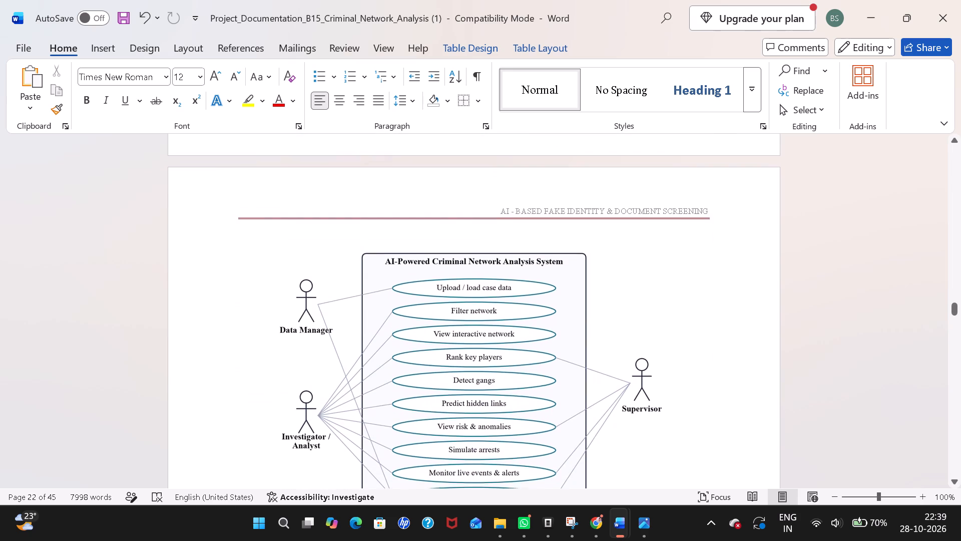
scroll(443, 426, down, 8)
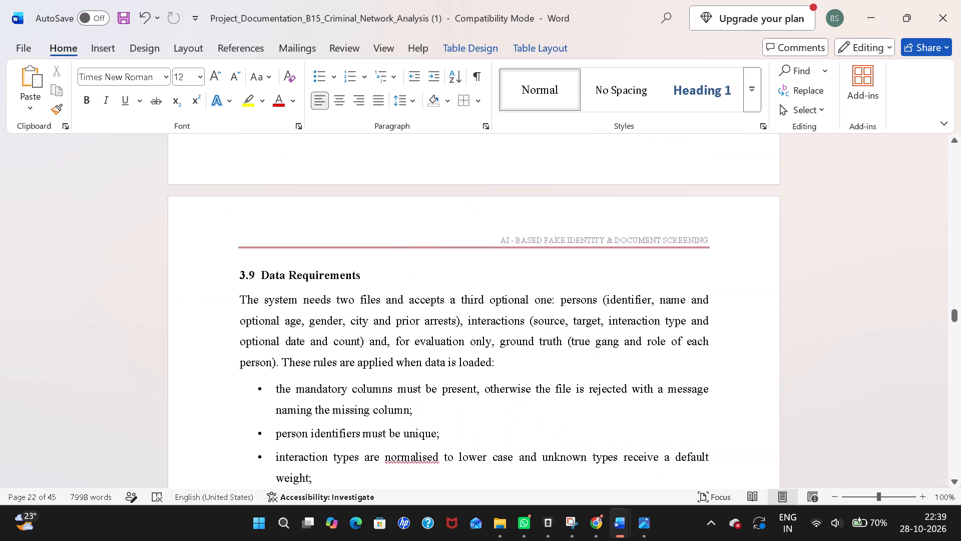
scroll(443, 426, down, 2)
scroll(443, 426, up, 1)
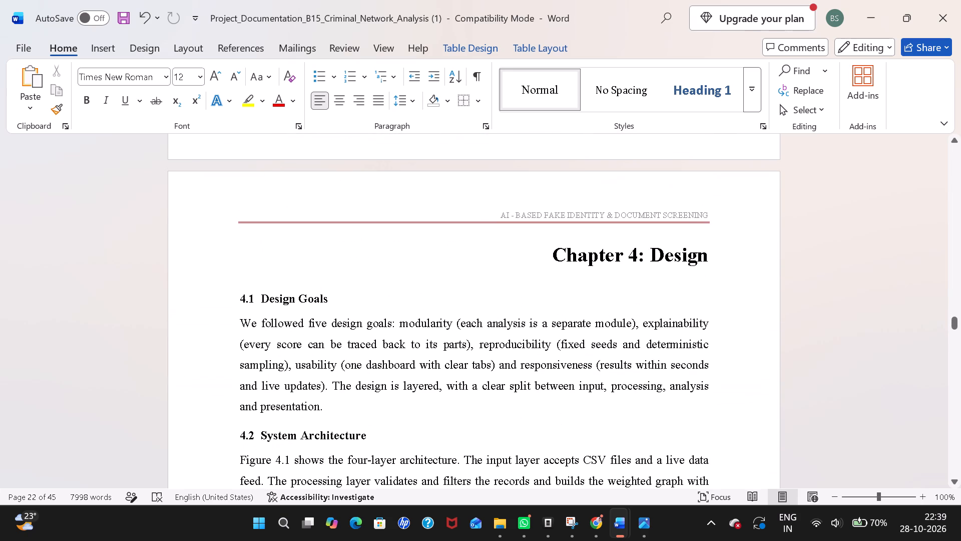
scroll(443, 426, up, 5)
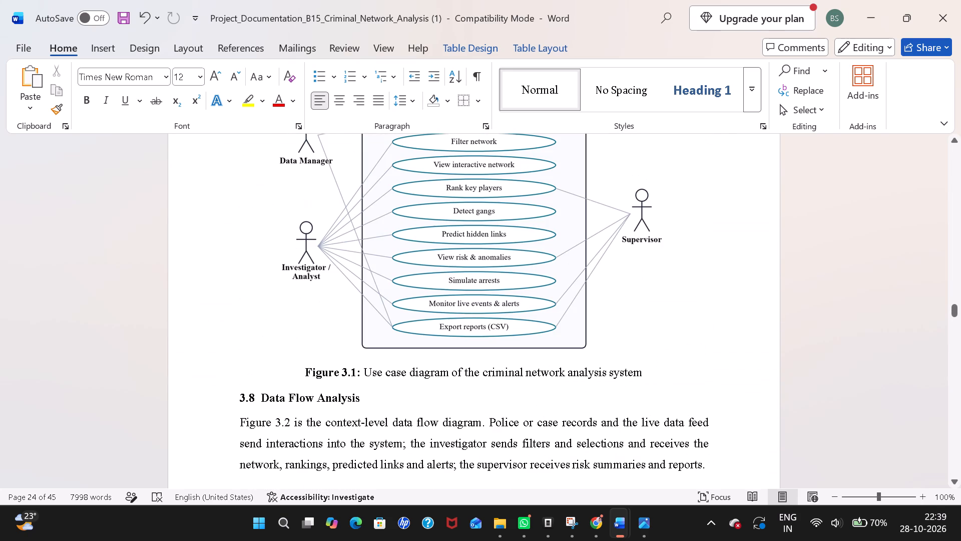
scroll(443, 426, up, 3)
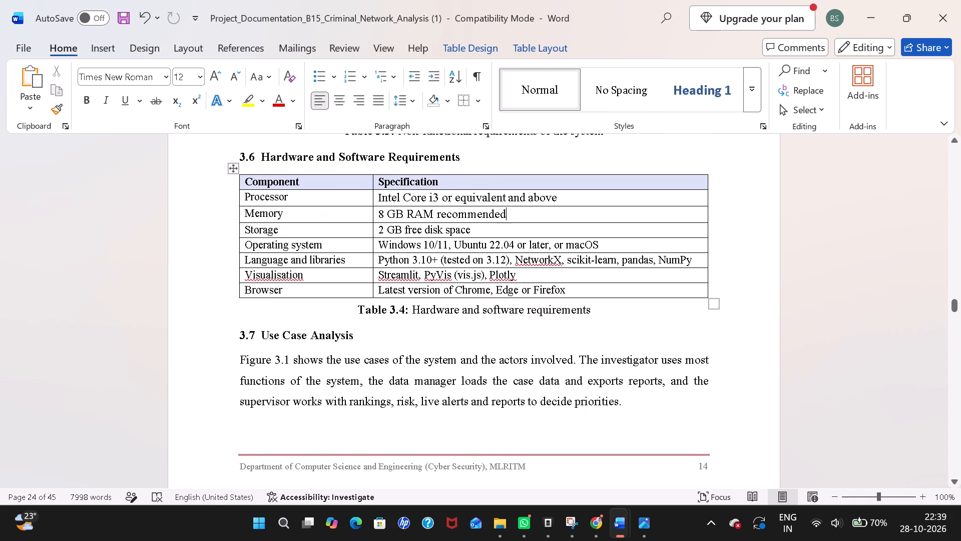
scroll(443, 426, up, 1)
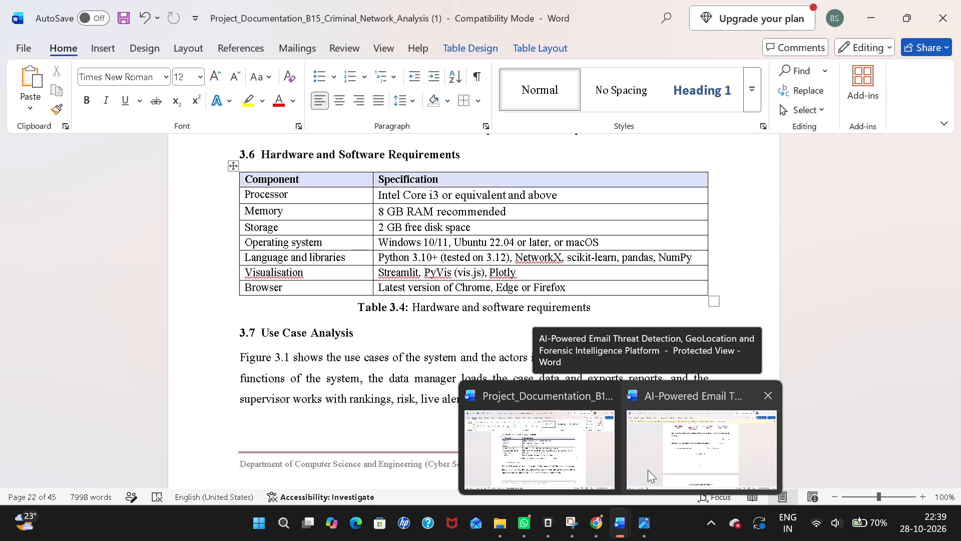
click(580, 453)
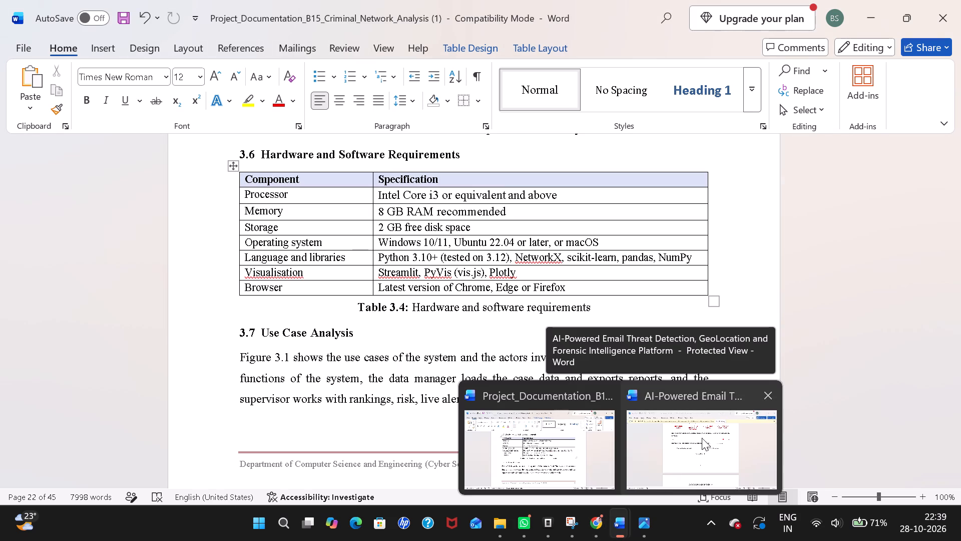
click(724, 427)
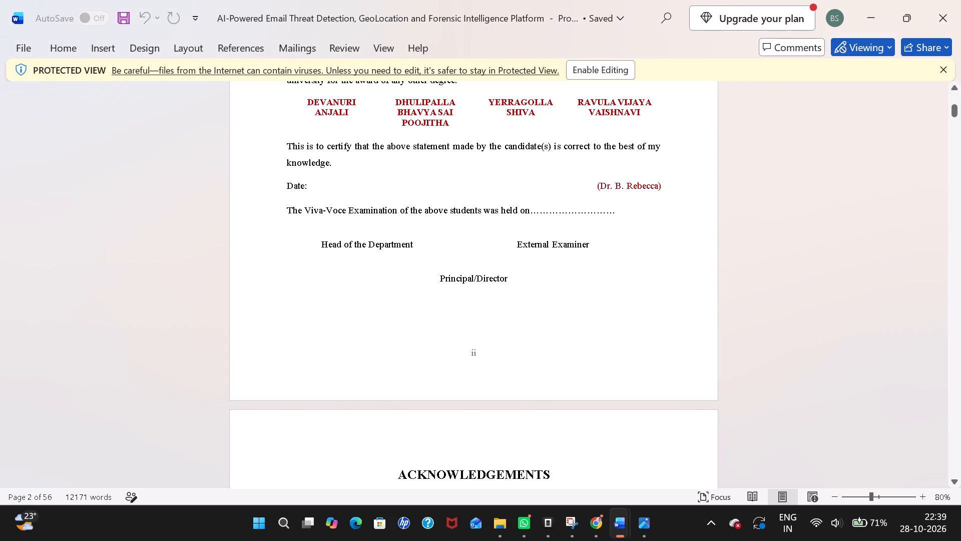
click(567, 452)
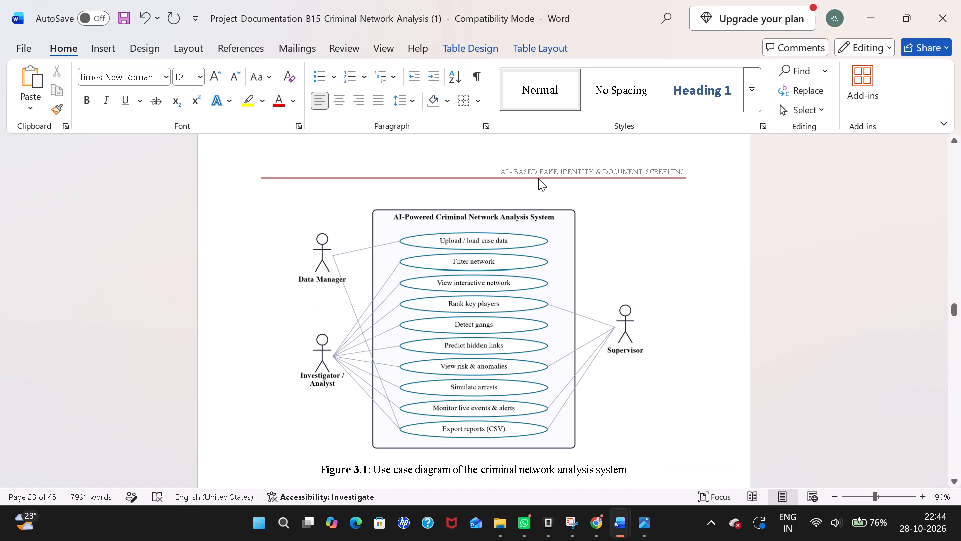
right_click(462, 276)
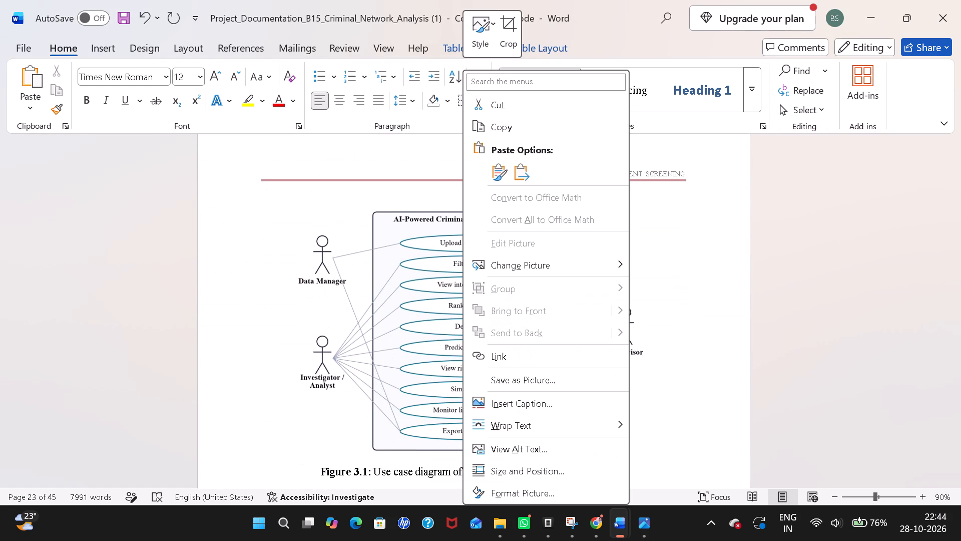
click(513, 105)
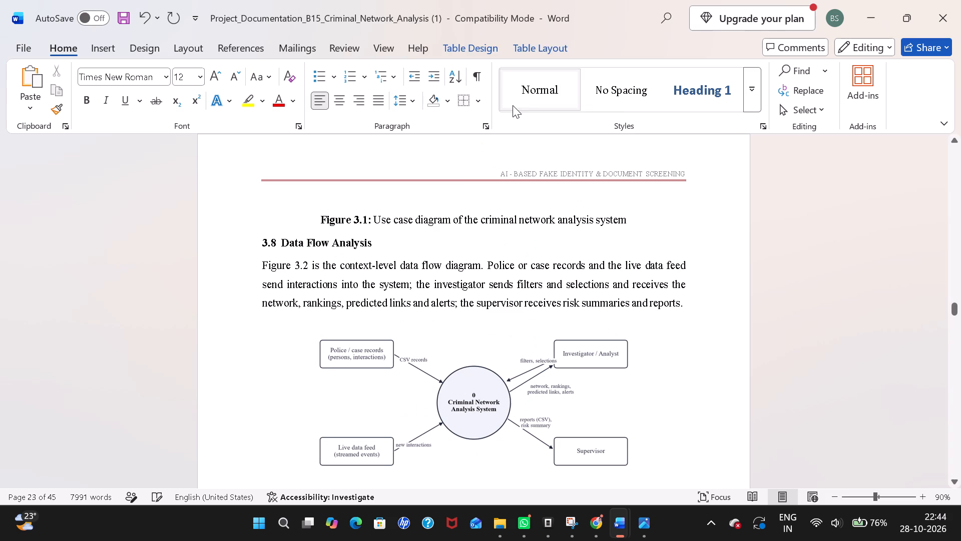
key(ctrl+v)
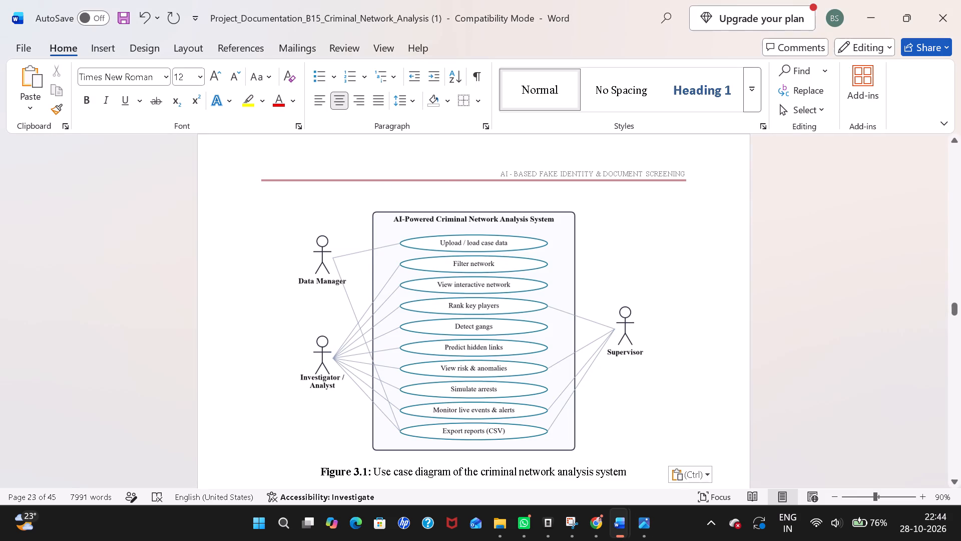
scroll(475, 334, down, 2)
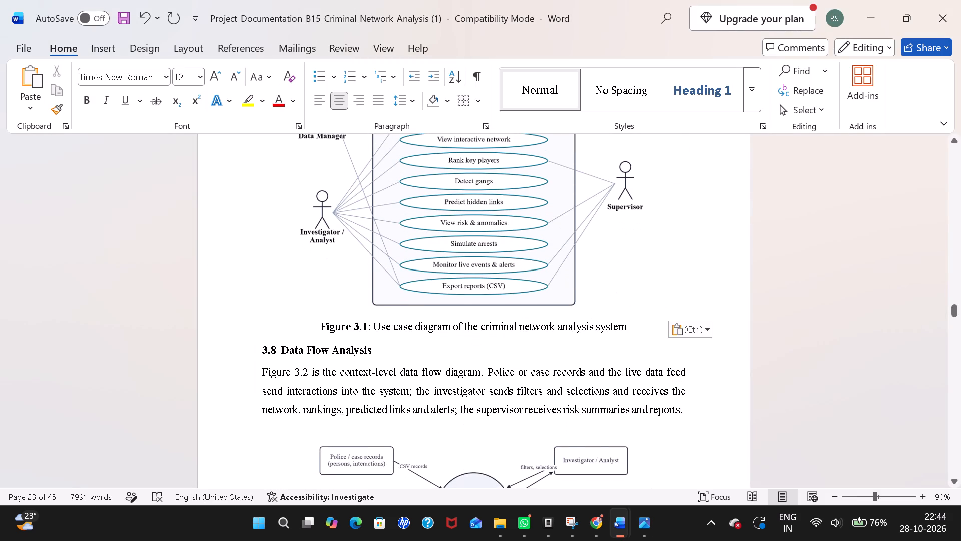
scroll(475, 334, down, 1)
Delete the introductory paragraph under the 3.7 Use Case Analysis heading in Word, starting "Figure 3.1 shows the use cases".
scroll(370, 323, up, 4)
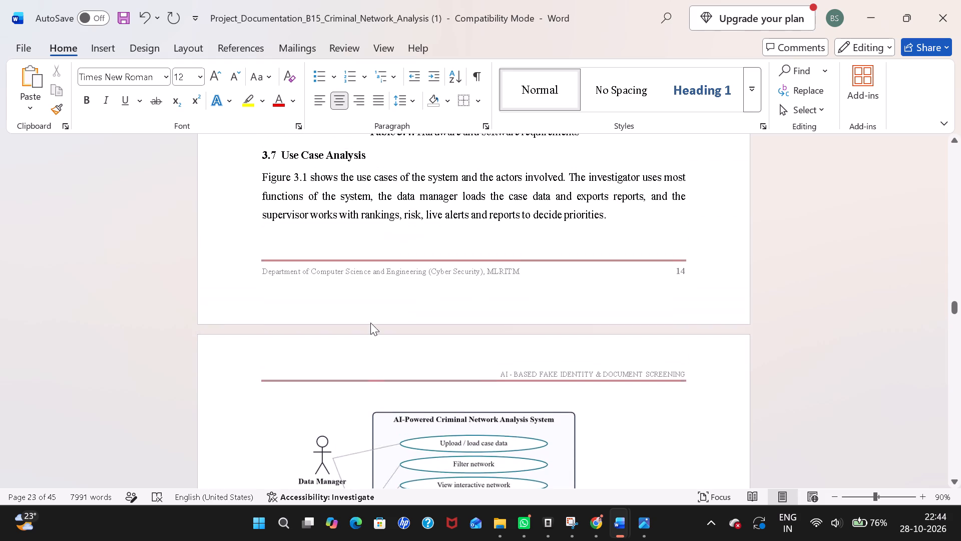
scroll(370, 323, up, 1)
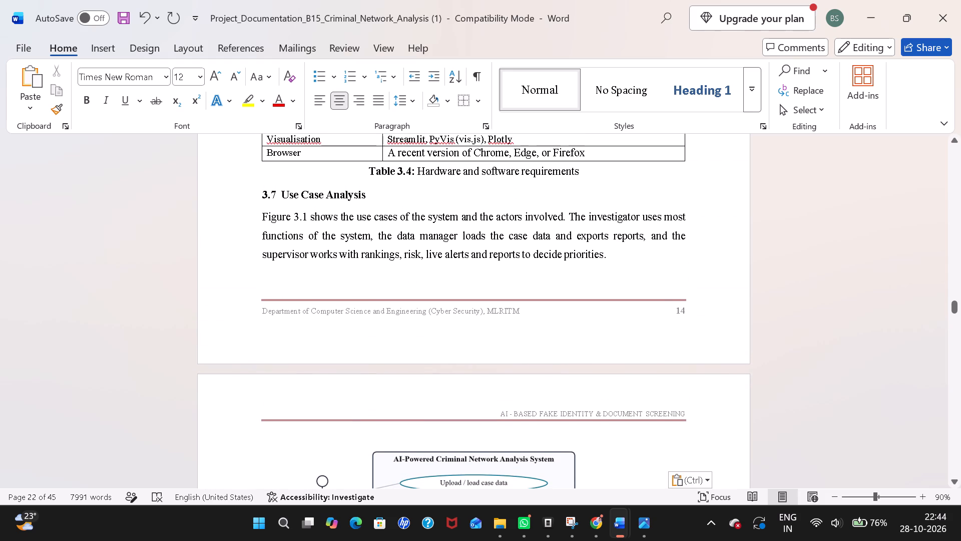
drag(259, 218, 612, 267)
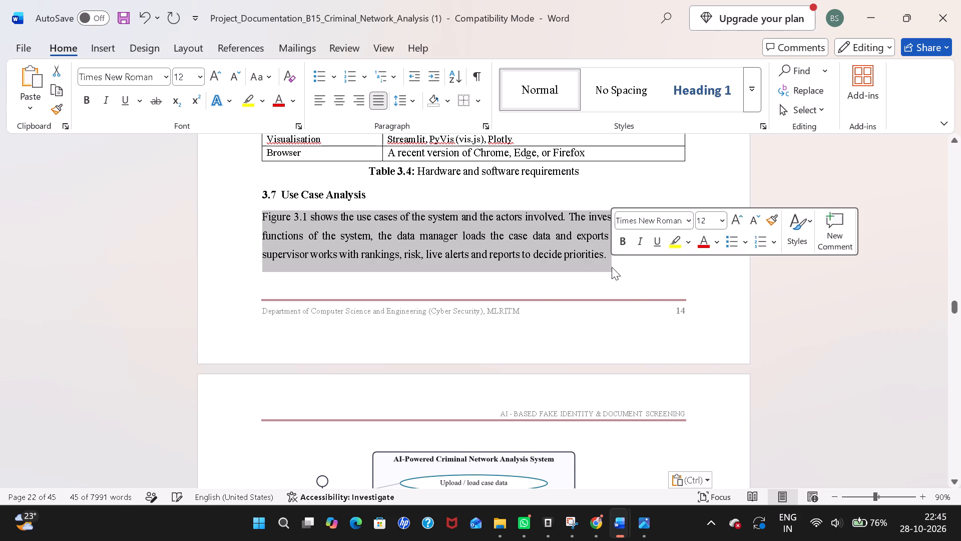
key(BackSpace)
scroll(476, 228, up, 2)
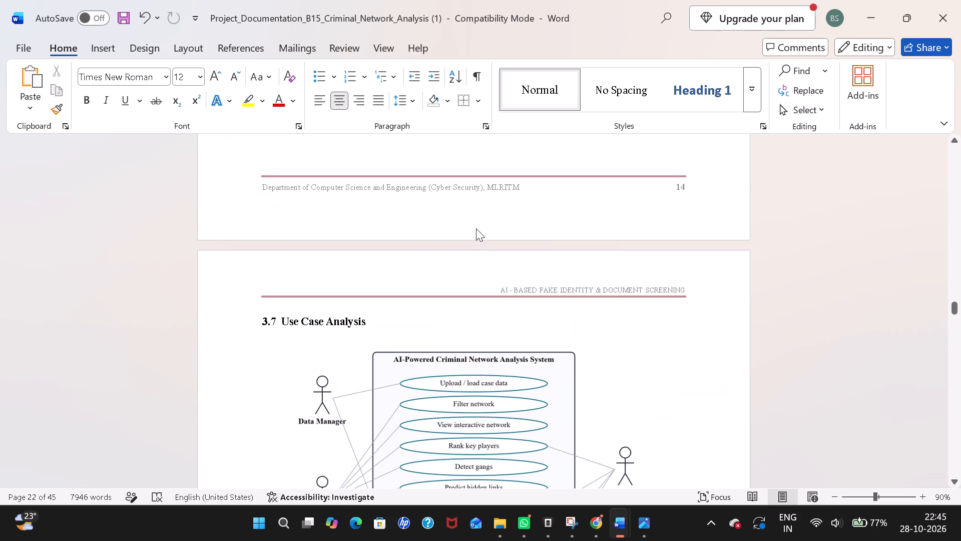
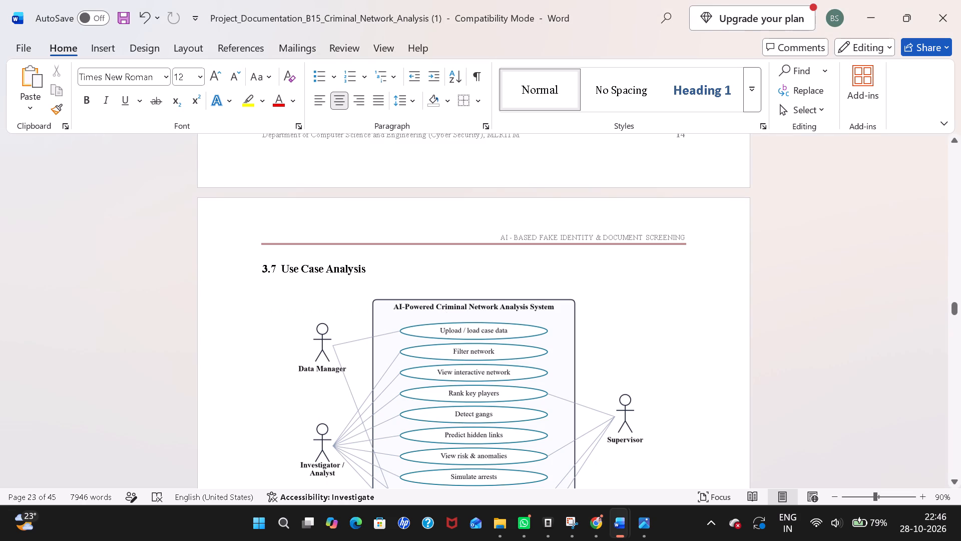
key(Return)
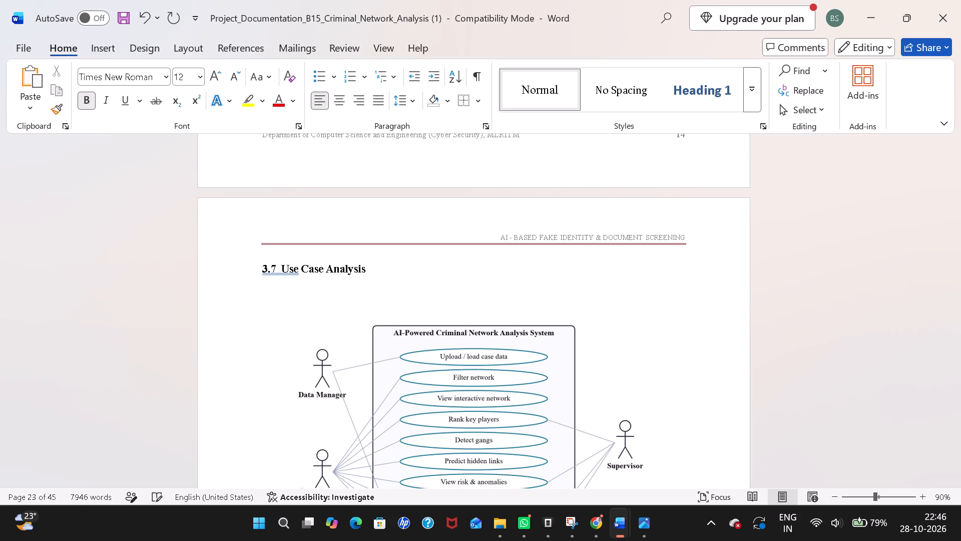
key(ctrl+v)
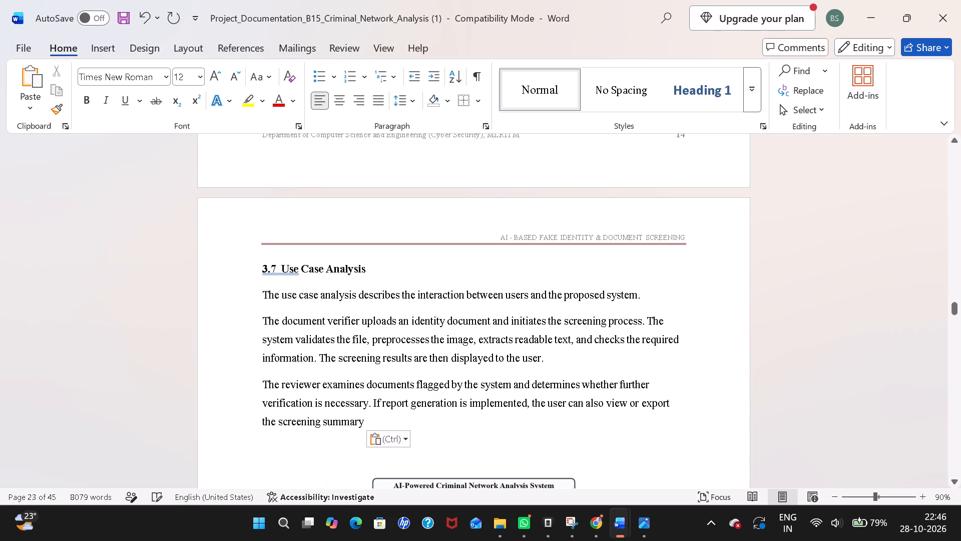
Merge the three pasted 3.7 paragraphs into one, with a period and space before "The reviewer examines".
click(267, 310)
key(Down)
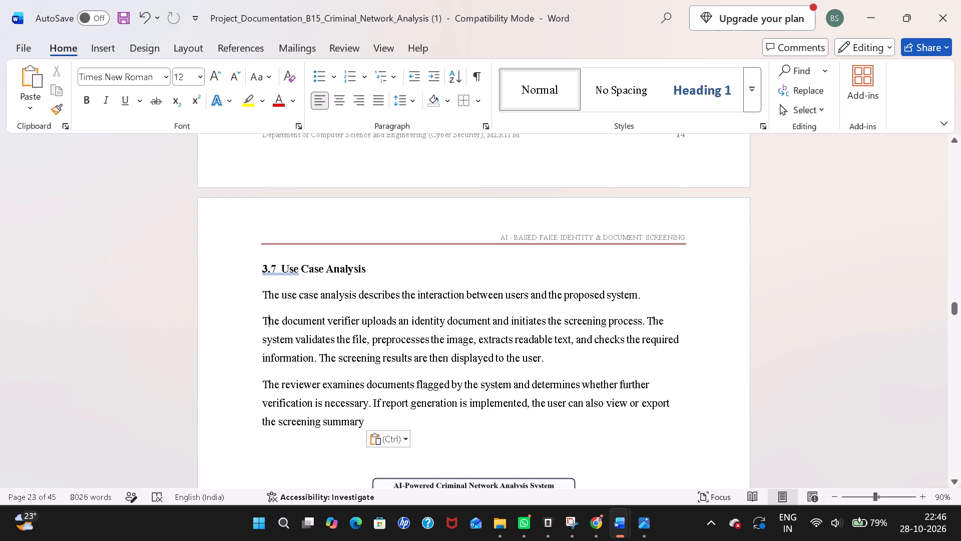
click(266, 321)
key(Left)
key(BackSpace)
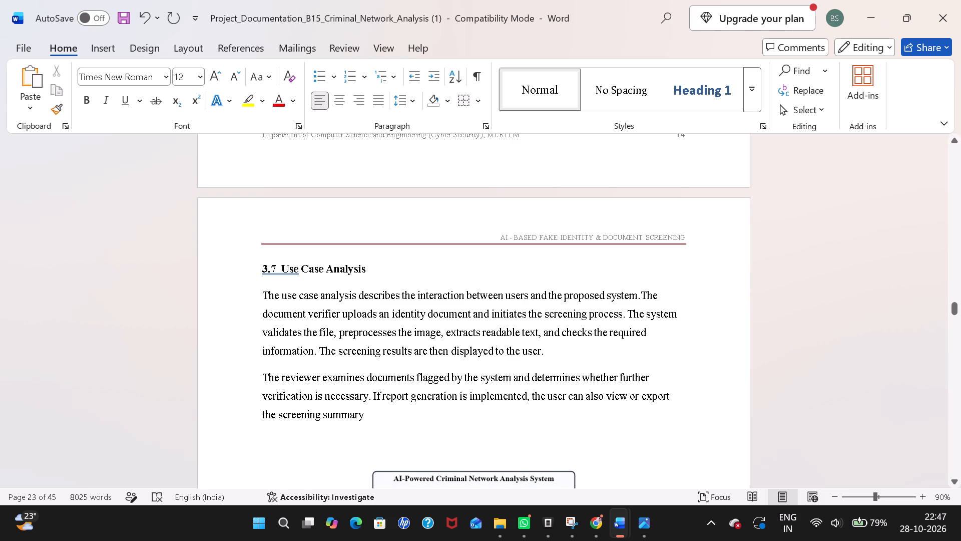
click(260, 376)
key(BackSpace)
key(BackSpace)
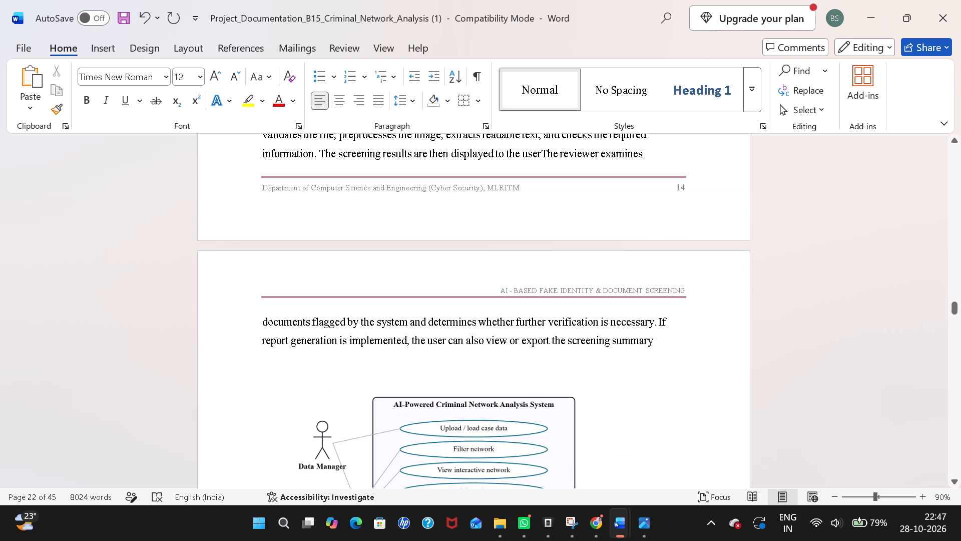
key(period)
key(space)
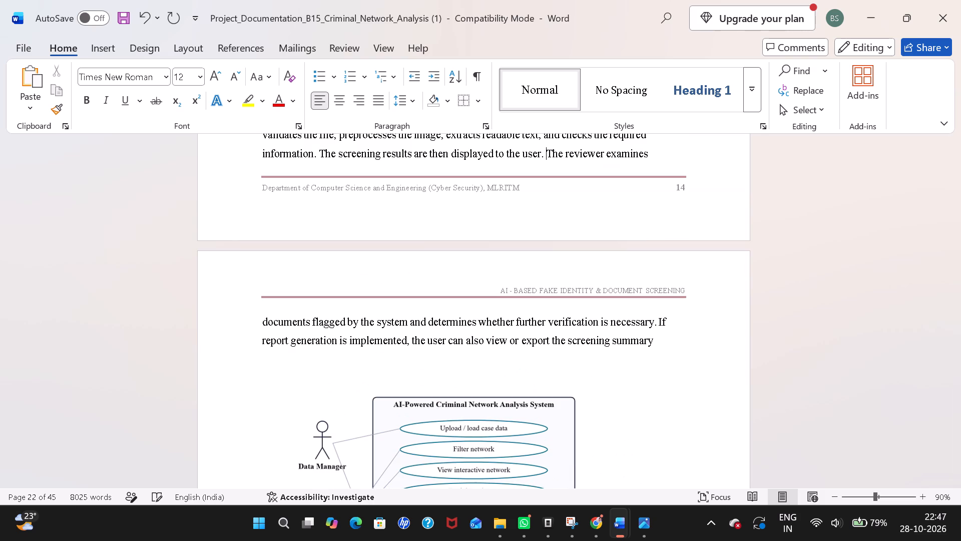
Review the 3.7 paragraph, Figure 3.1's diagram and caption, and the 3.8 Data Flow Analysis text.
scroll(260, 337, down, 1)
scroll(260, 337, up, 1)
scroll(260, 337, down, 1)
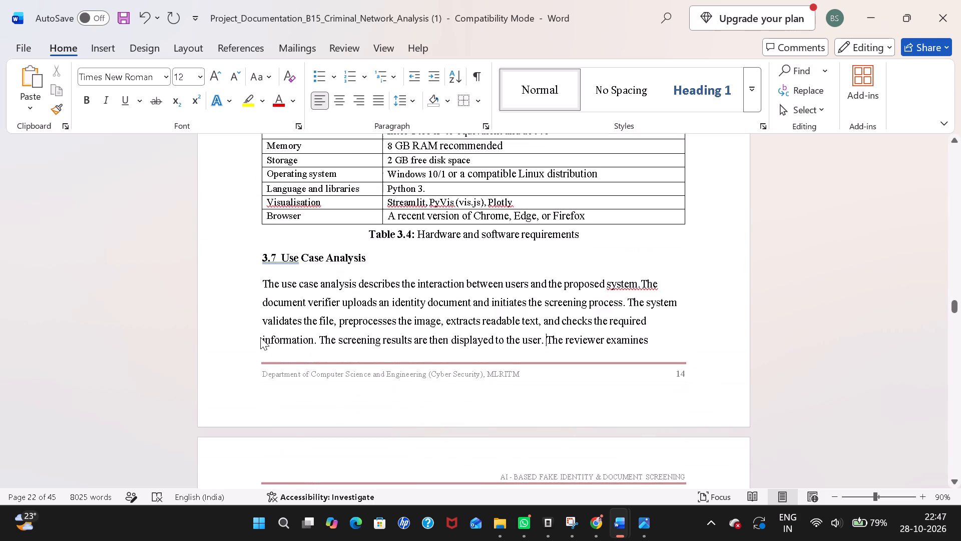
scroll(260, 337, down, 5)
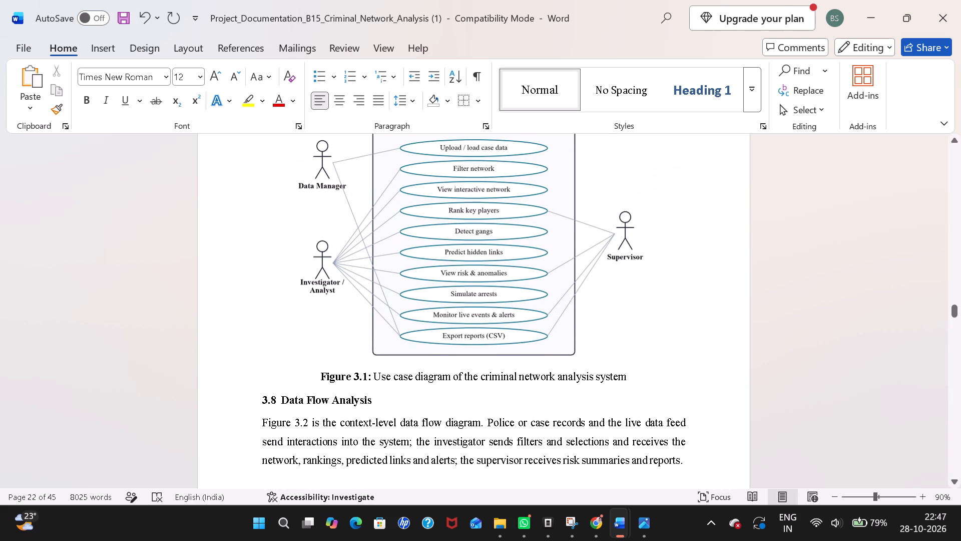
scroll(260, 337, down, 4)
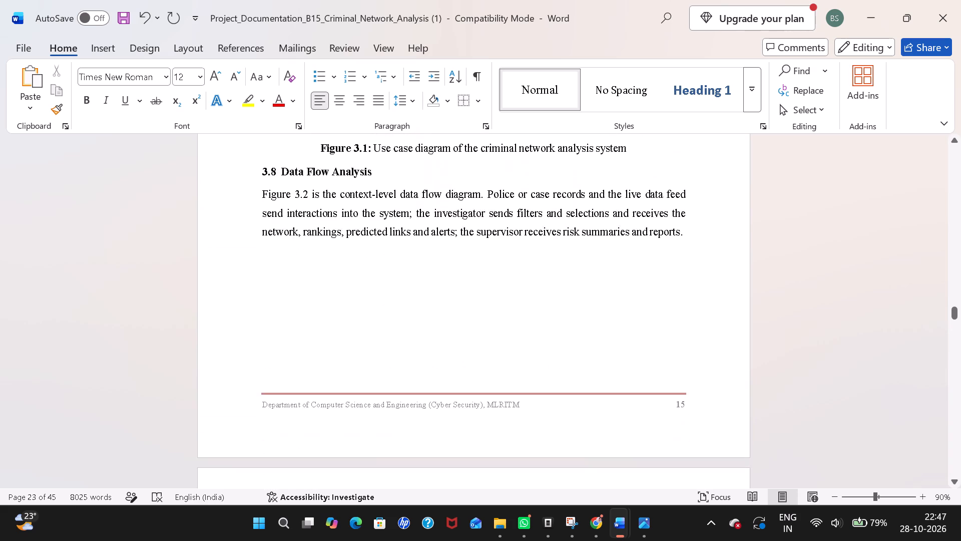
scroll(260, 337, up, 1)
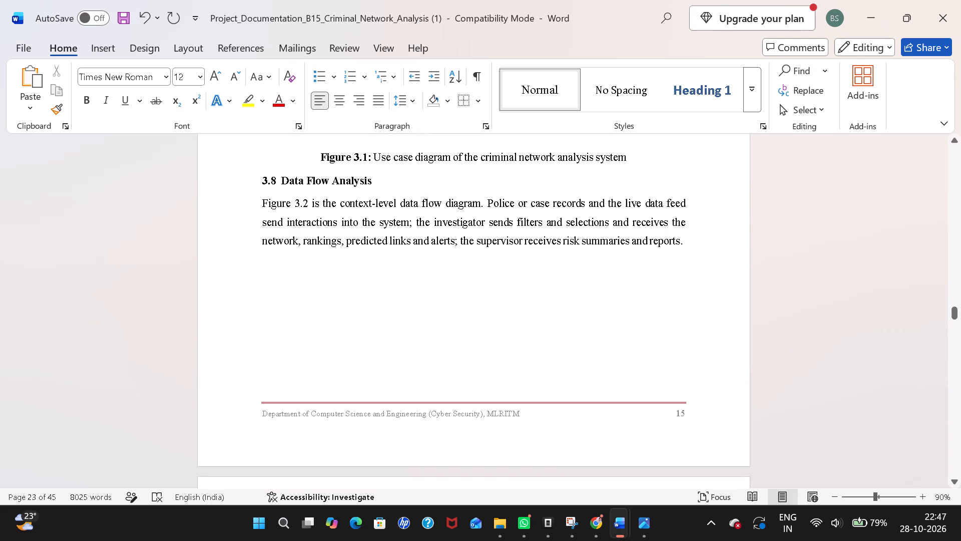
scroll(260, 337, up, 2)
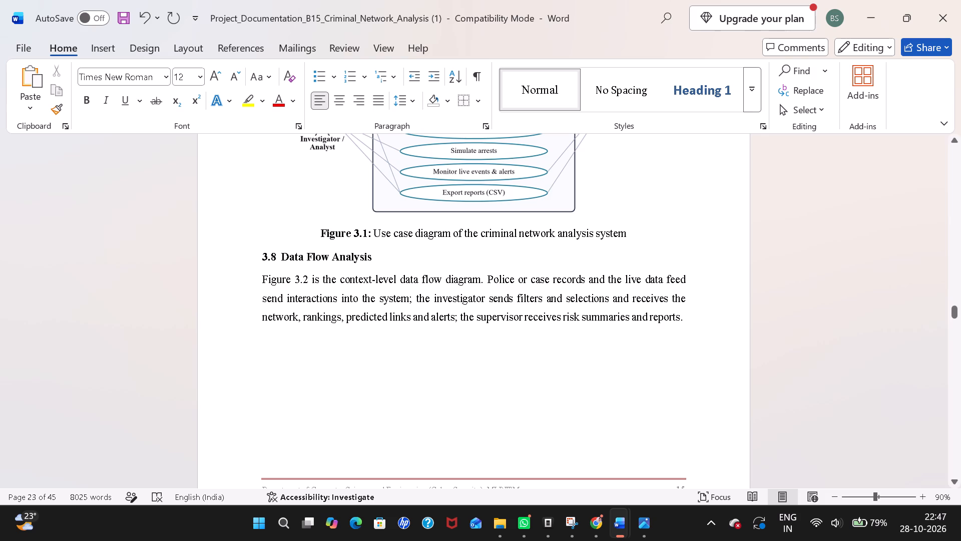
scroll(286, 237, up, 4)
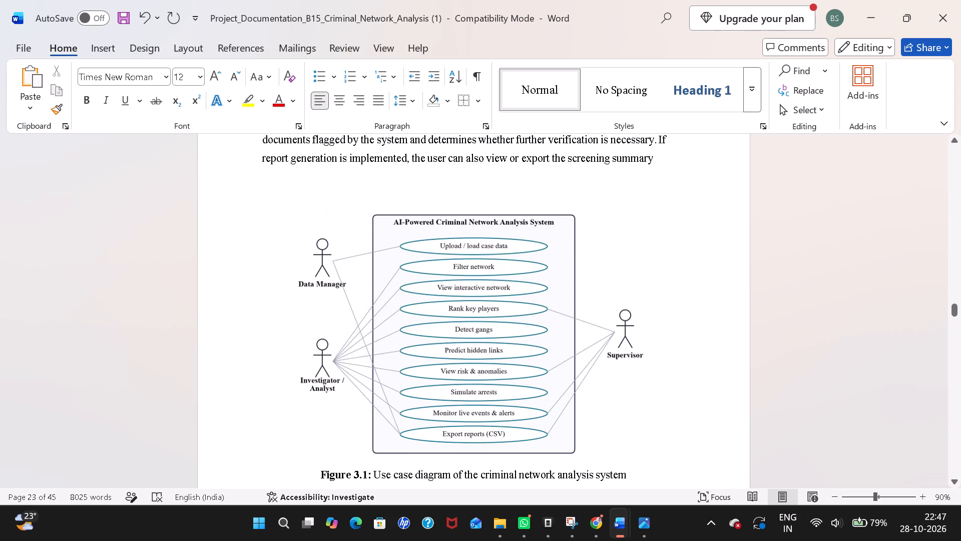
scroll(286, 237, up, 1)
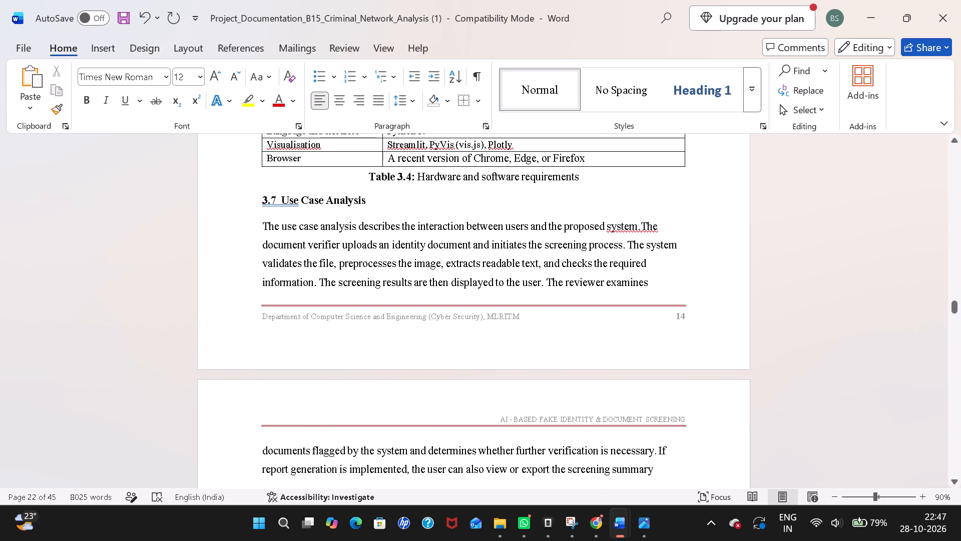
Justify the paragraph under "3.7 Use Case Analysis", including the part that continues on the following page.
drag(261, 223, 657, 472)
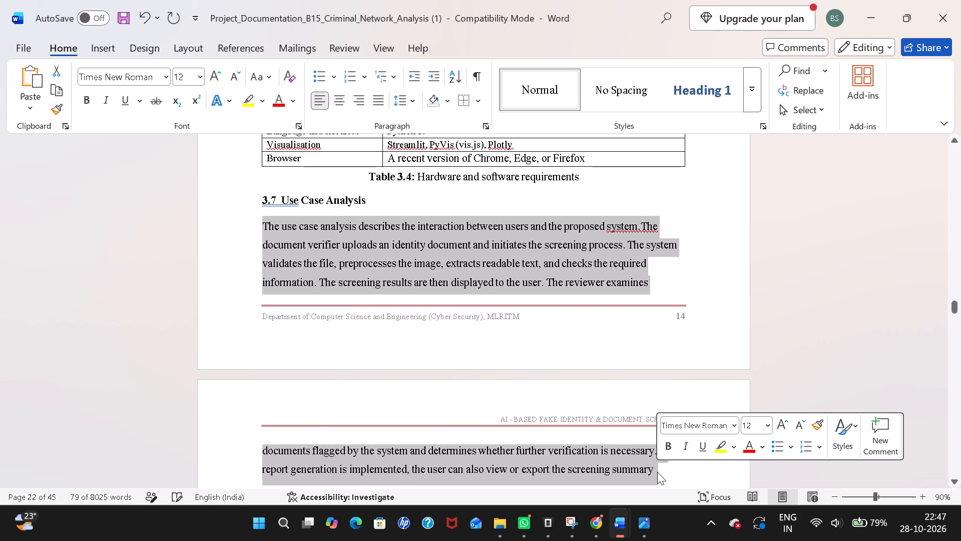
click(380, 102)
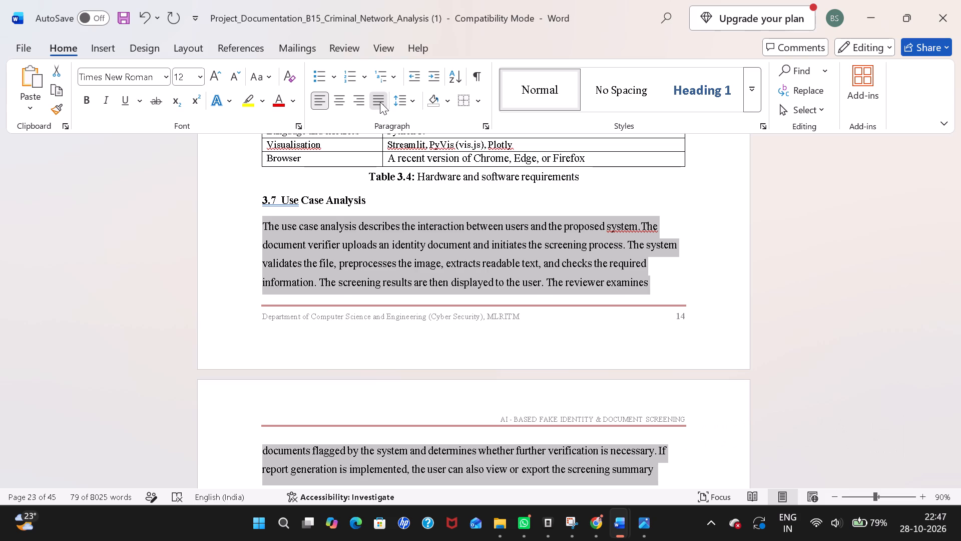
click(377, 363)
scroll(377, 363, down, 1)
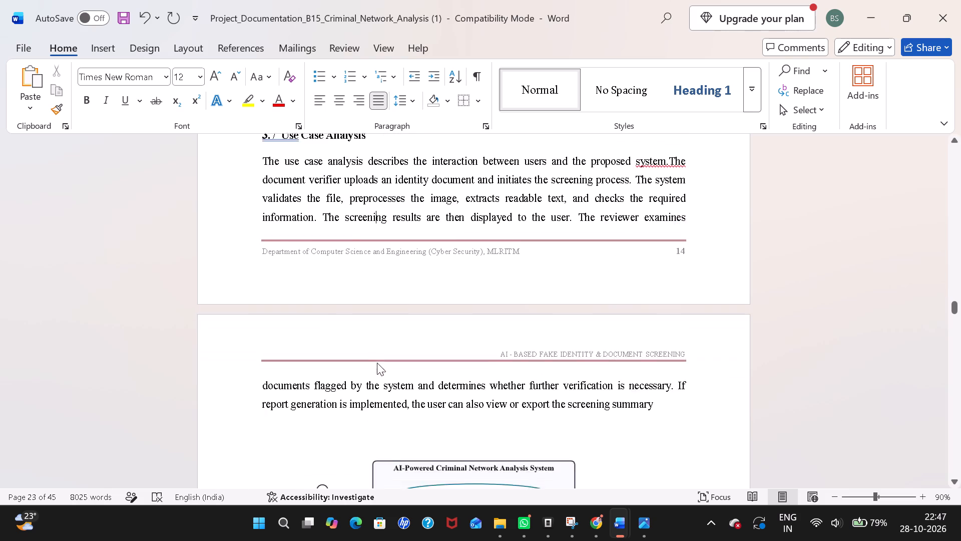
scroll(377, 363, down, 1)
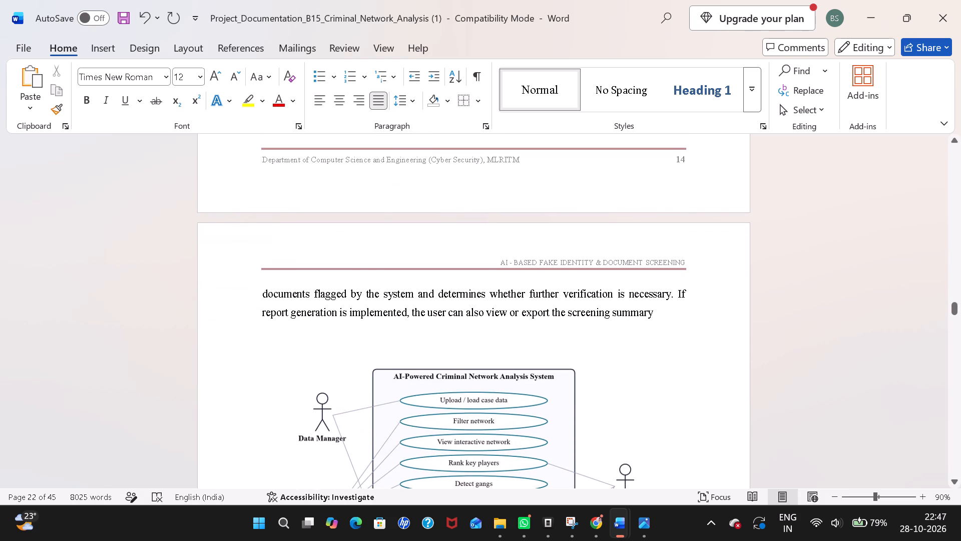
scroll(399, 344, down, 5)
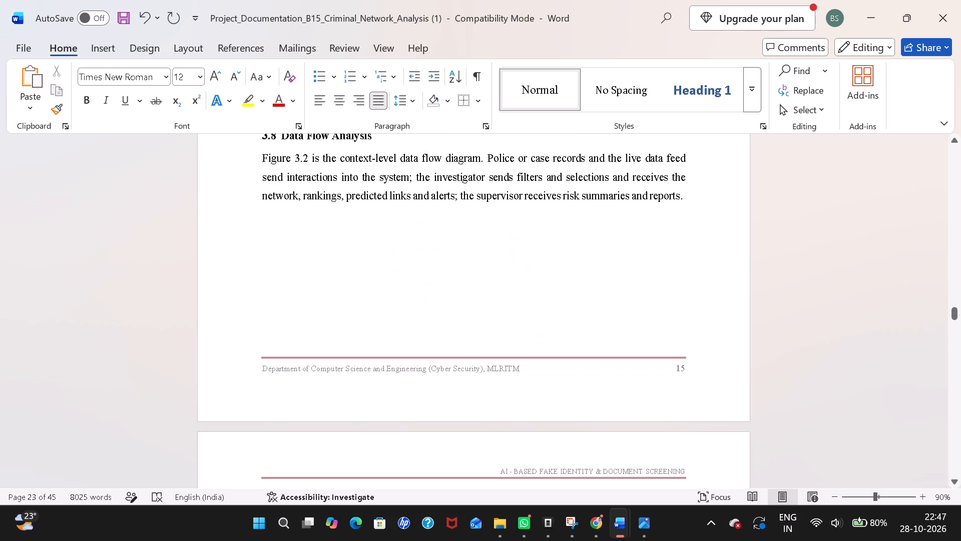
scroll(399, 344, down, 1)
scroll(399, 344, up, 2)
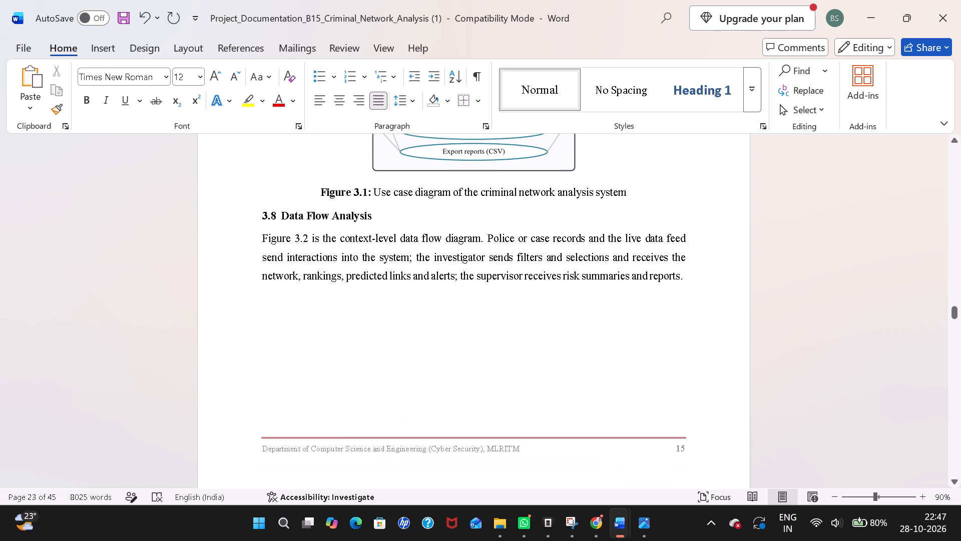
scroll(399, 344, up, 1)
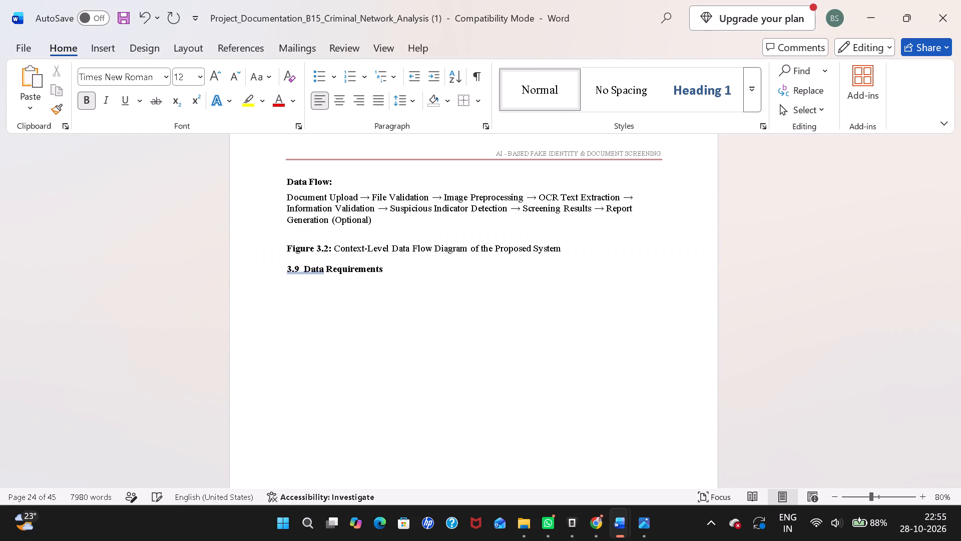
key(ctrl+v)
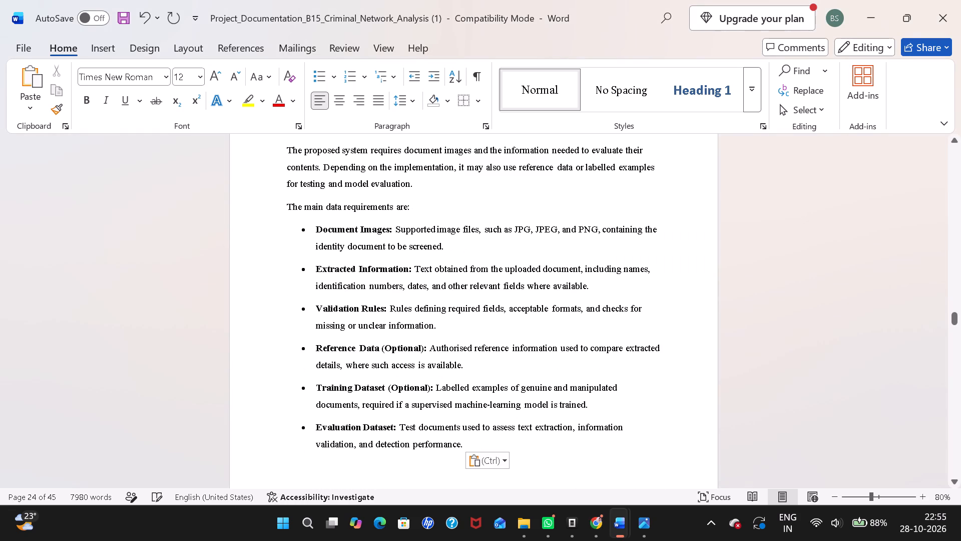
Set the font size of the 3.9 Data Requirements heading to 14.
scroll(407, 232, up, 2)
scroll(356, 252, down, 2)
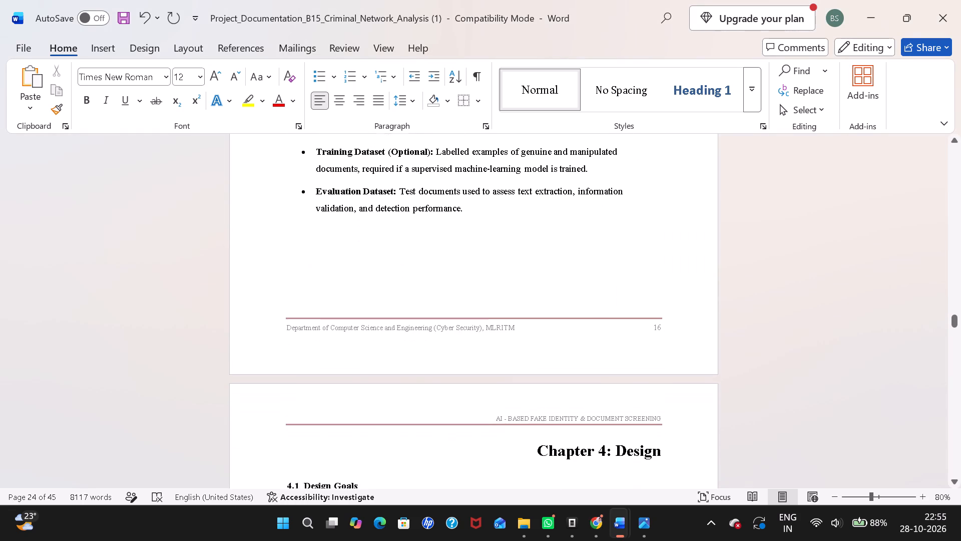
scroll(356, 252, down, 1)
scroll(356, 252, up, 3)
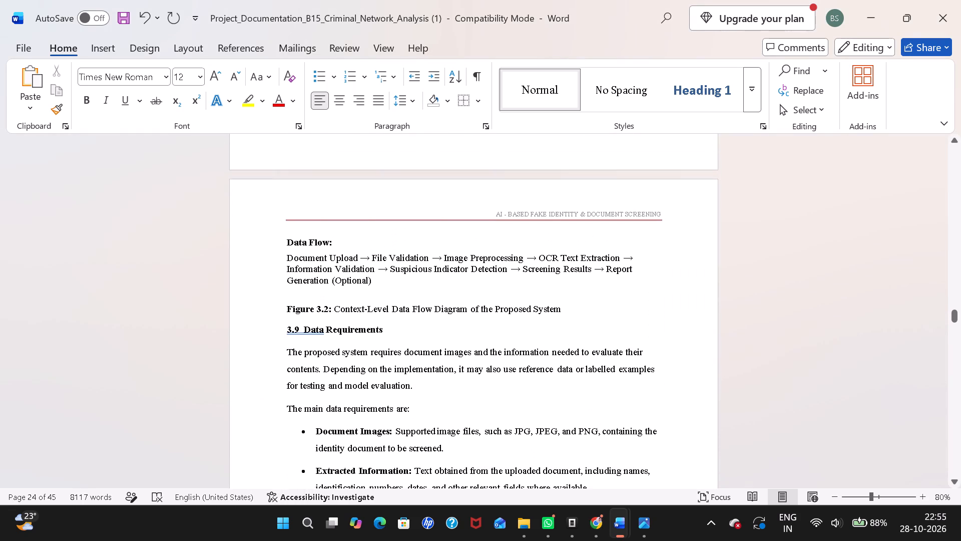
drag(286, 331, 384, 336)
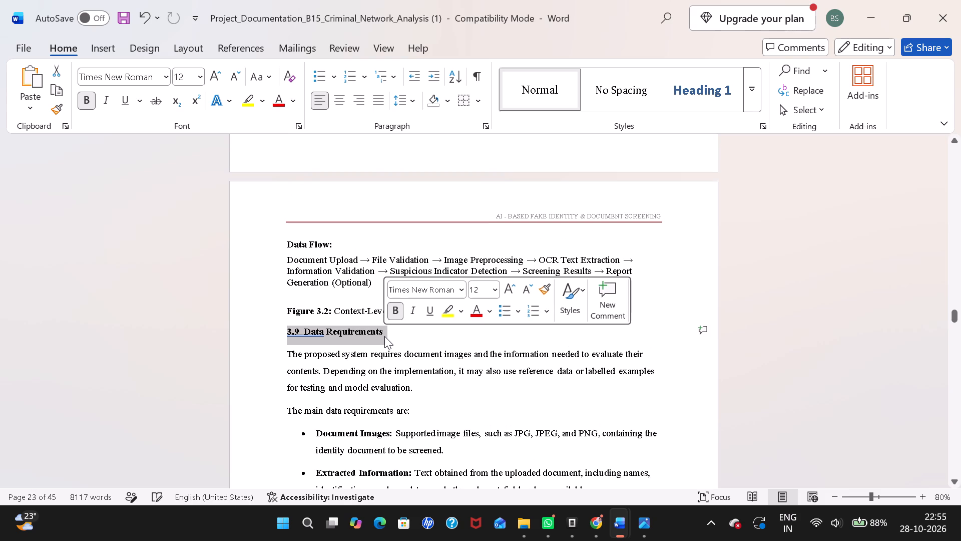
click(499, 293)
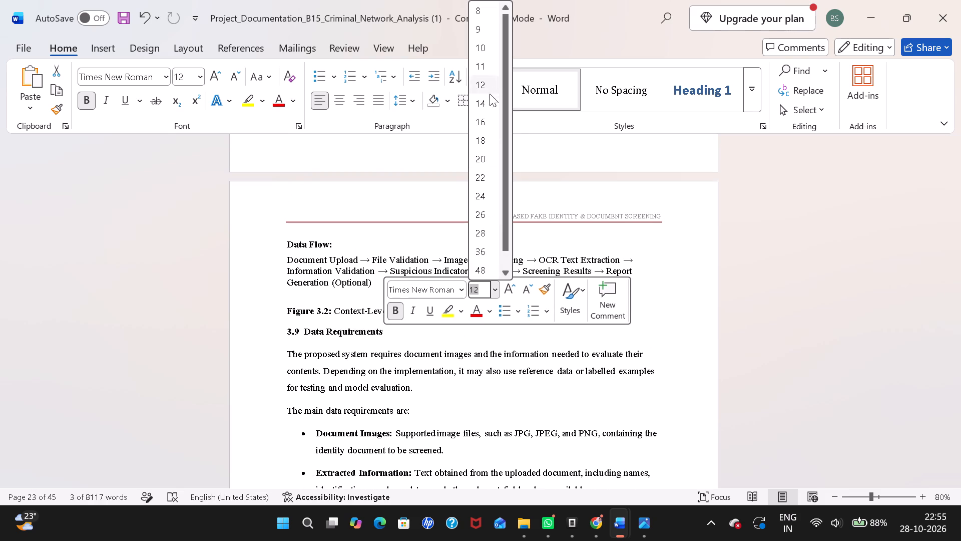
click(489, 102)
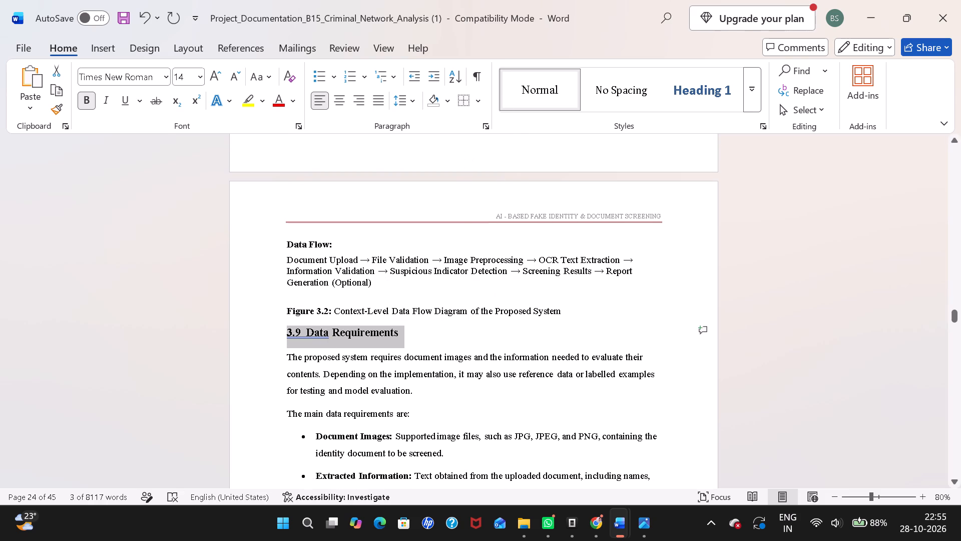
Remove the bold formatting from all section 3.9 body text, from the opening paragraph through the Evaluation Dataset bullet.
drag(288, 354, 468, 251)
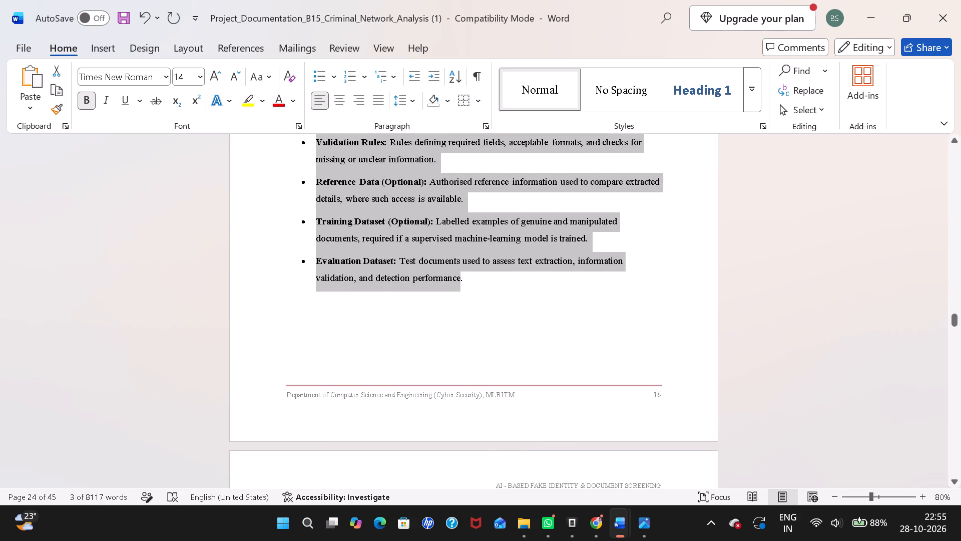
drag(468, 251, 478, 278)
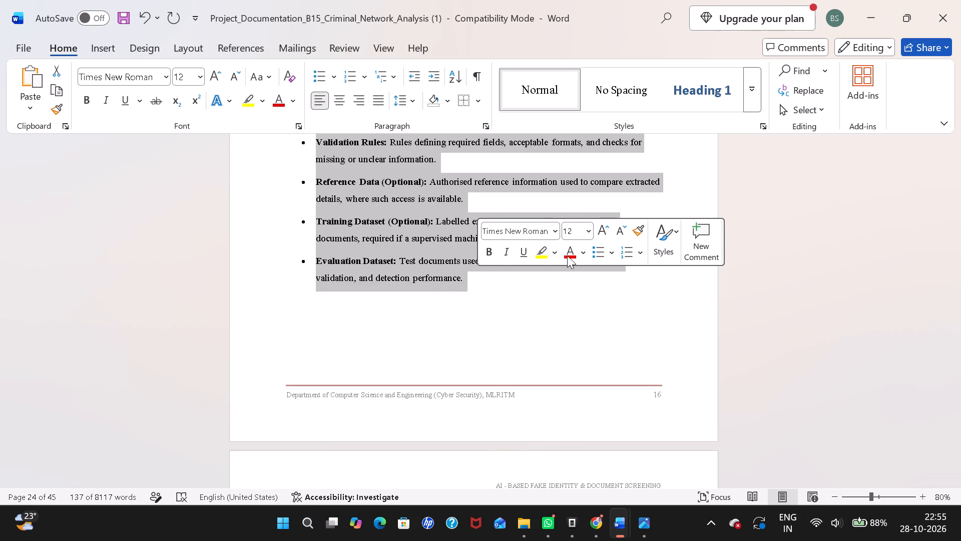
click(483, 258)
click(483, 258)
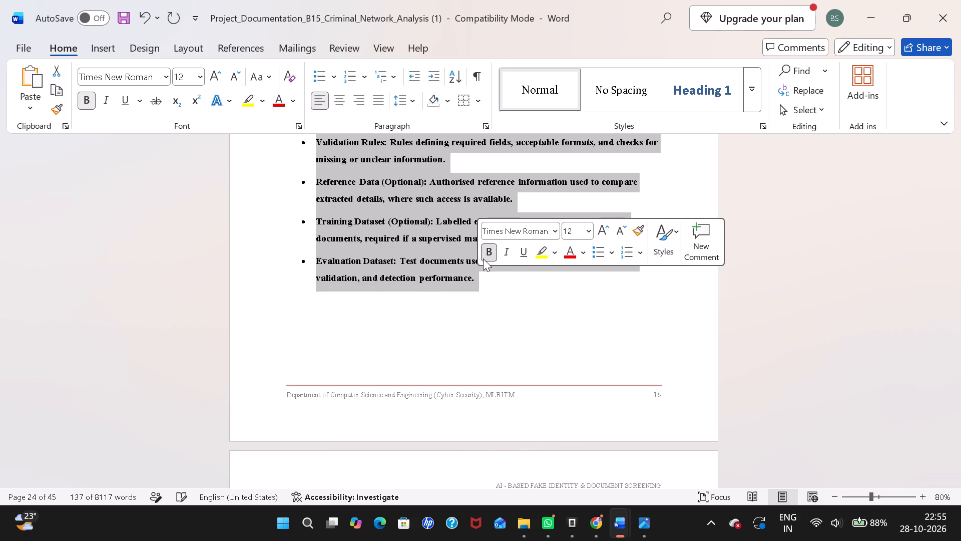
click(468, 286)
Make the "Document Images:" label bold in the section 3.9 bullet list.
scroll(468, 286, up, 1)
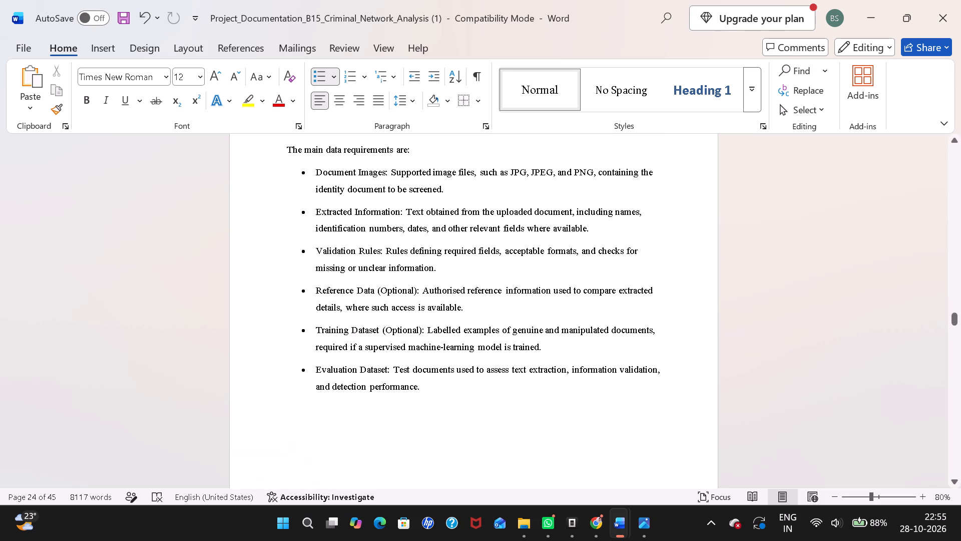
scroll(468, 286, up, 3)
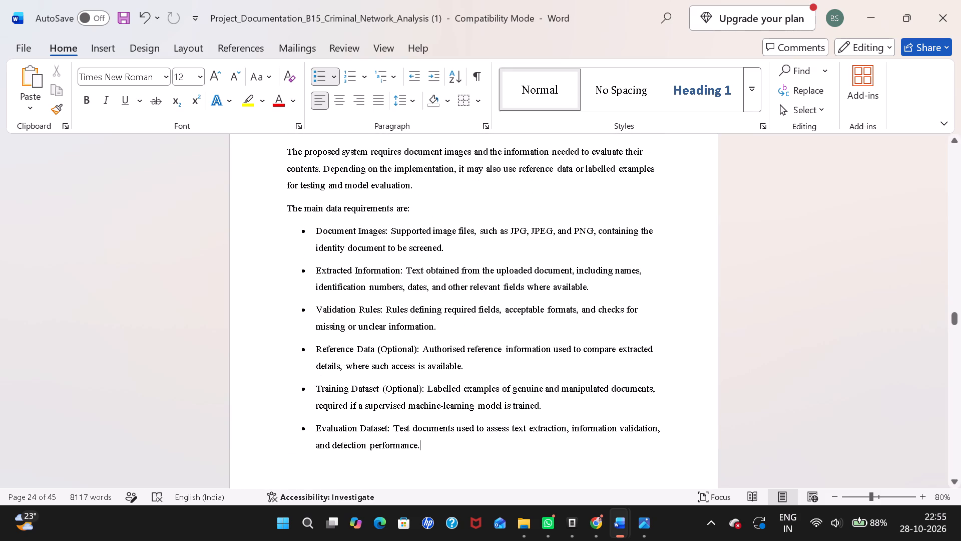
drag(387, 229, 335, 235)
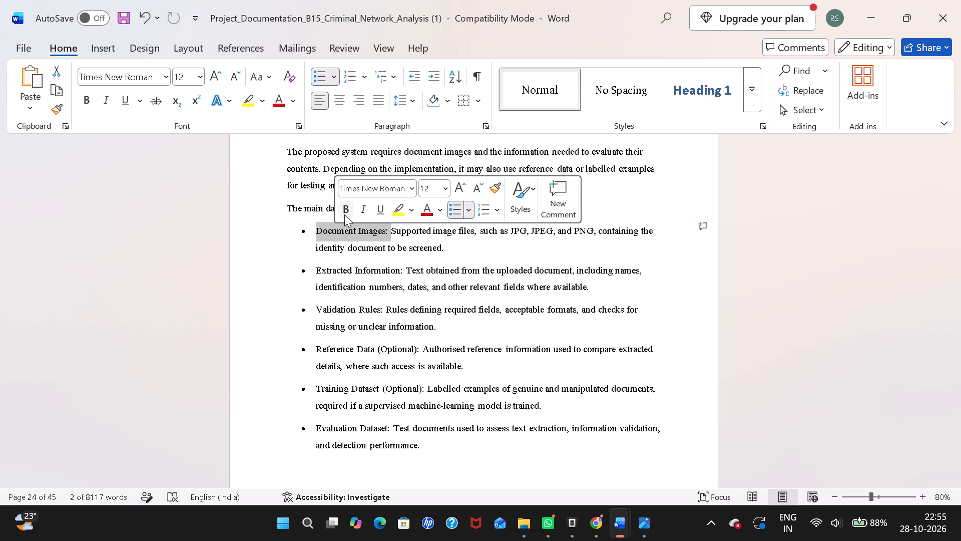
click(344, 214)
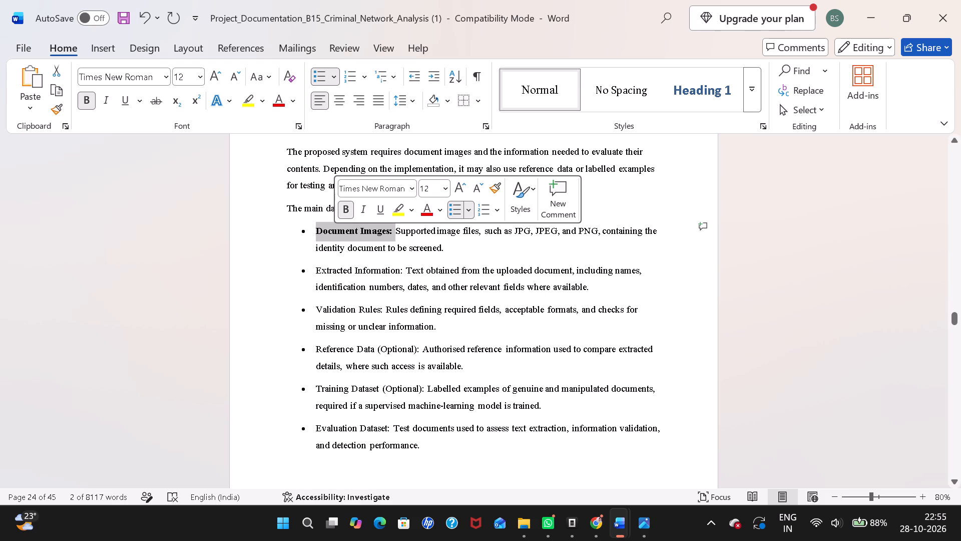
Make the Extracted Information, Validation Rules, Reference Data (Optional), Training Dataset (Optional) and Evaluation Dataset labels bold in the section 3.9 list.
drag(403, 269, 320, 270)
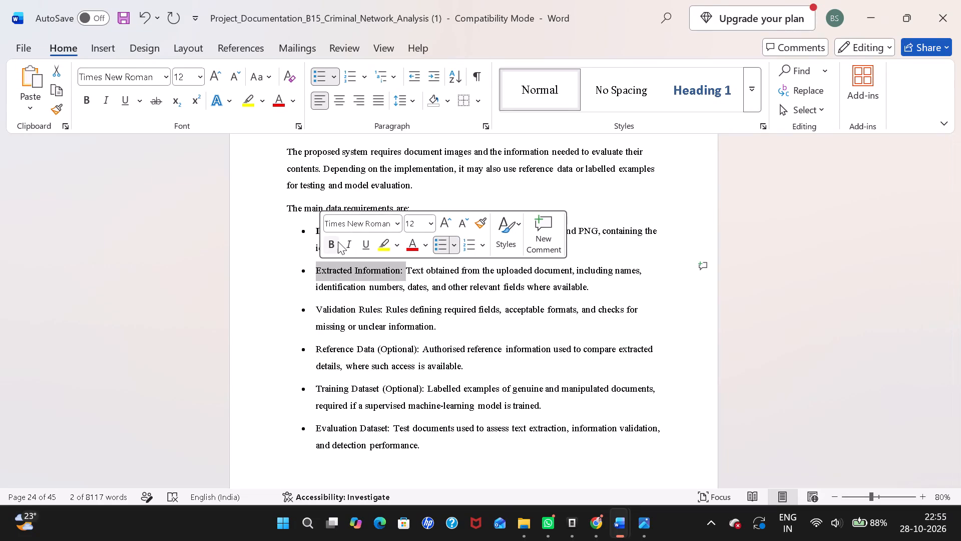
click(334, 240)
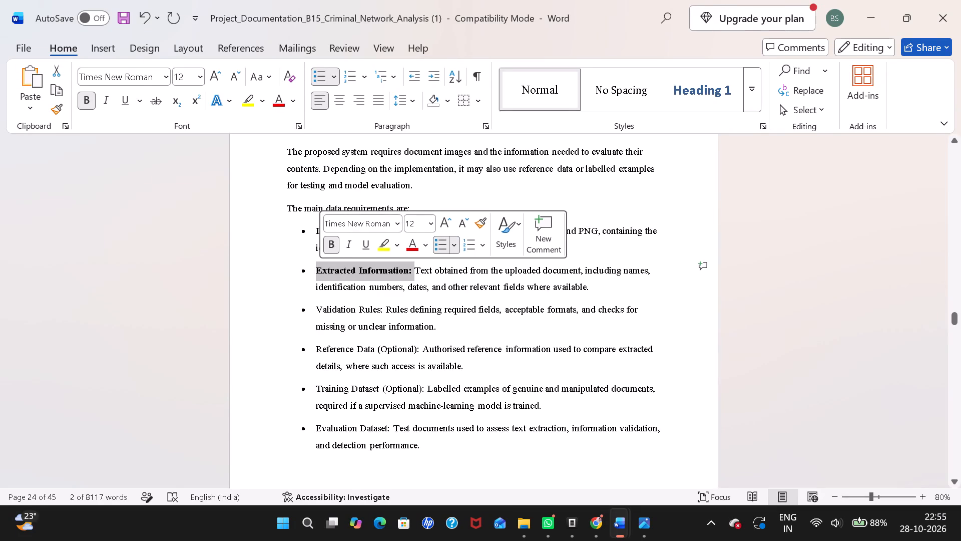
drag(316, 308, 388, 312)
click(397, 293)
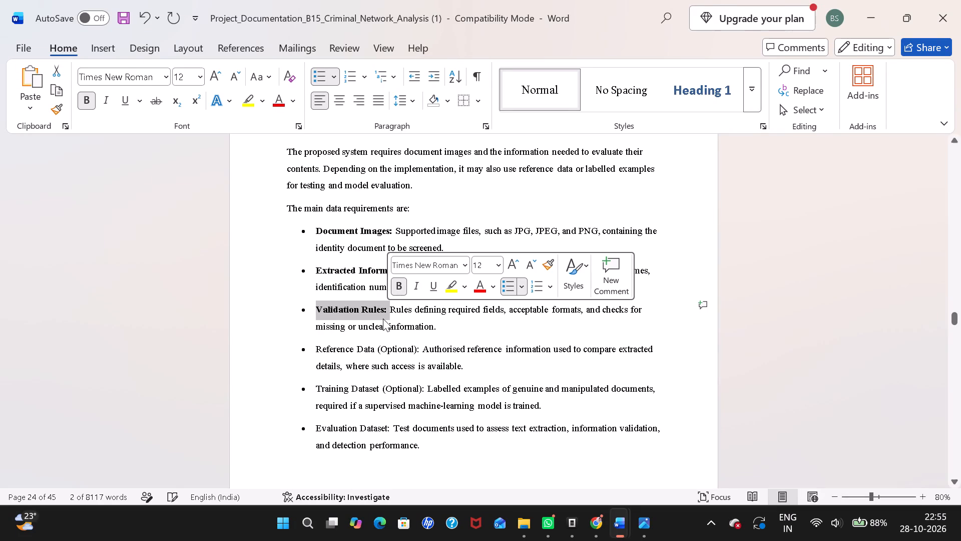
drag(314, 349, 404, 348)
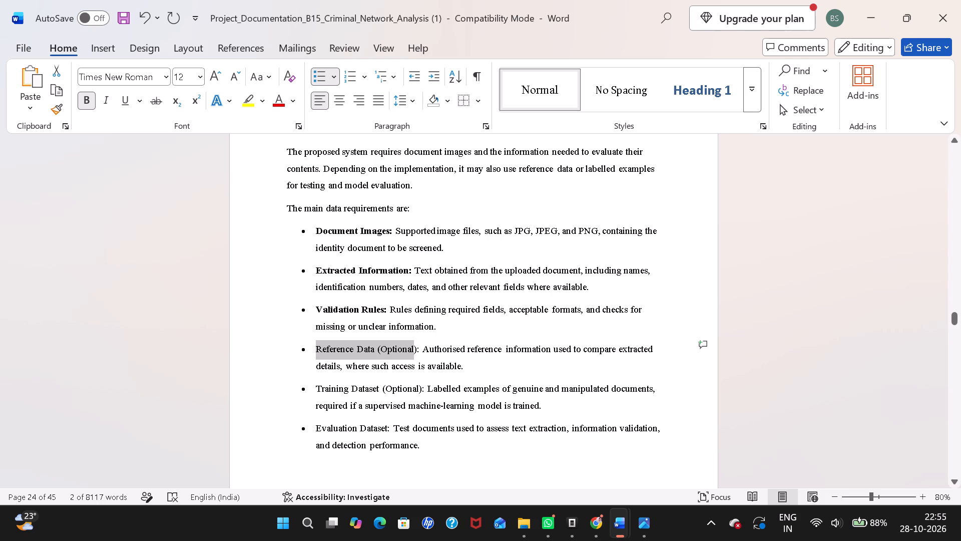
drag(404, 348, 419, 348)
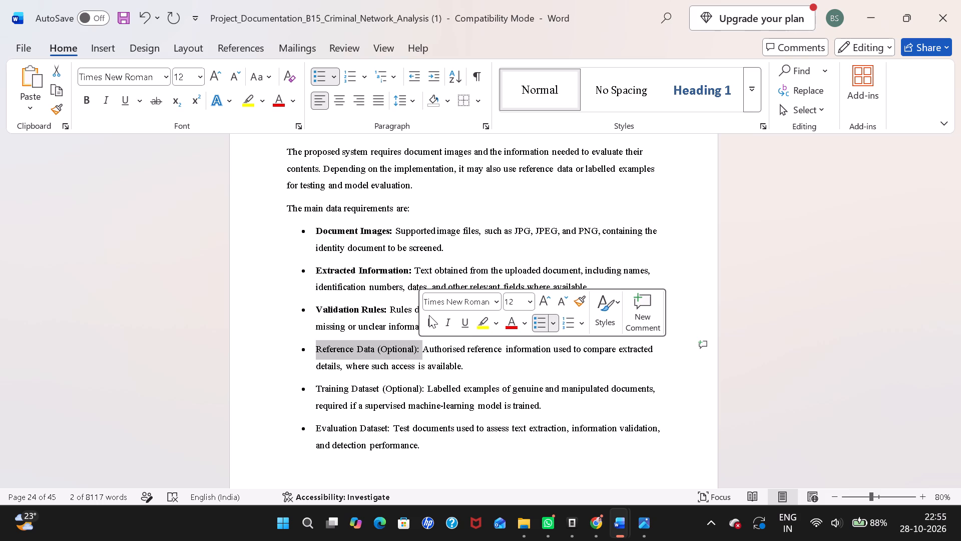
click(429, 315)
drag(315, 392, 420, 392)
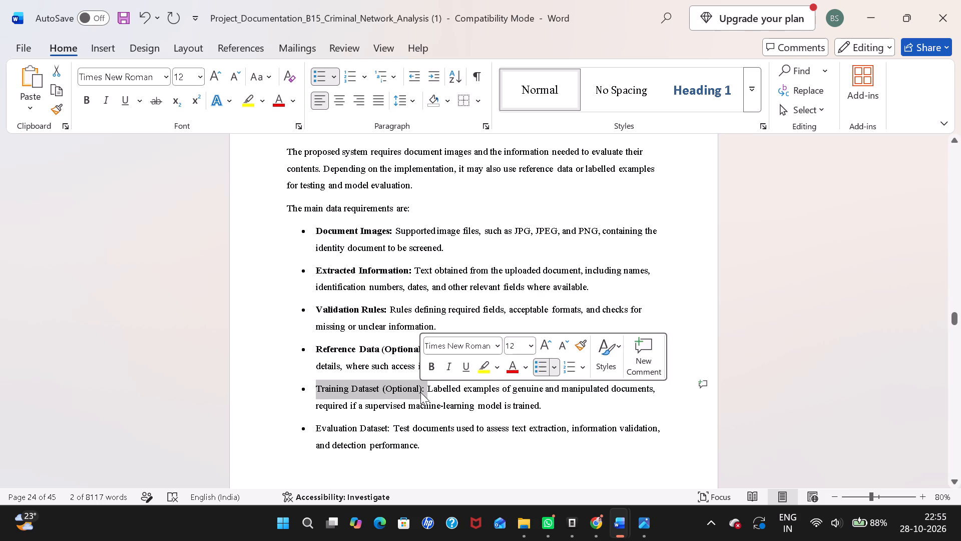
click(430, 372)
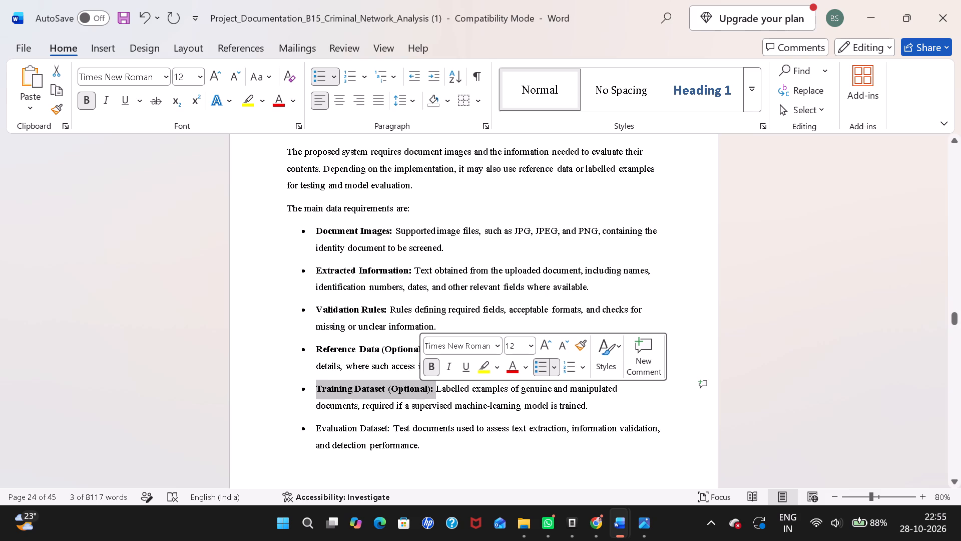
drag(314, 429, 393, 429)
click(401, 406)
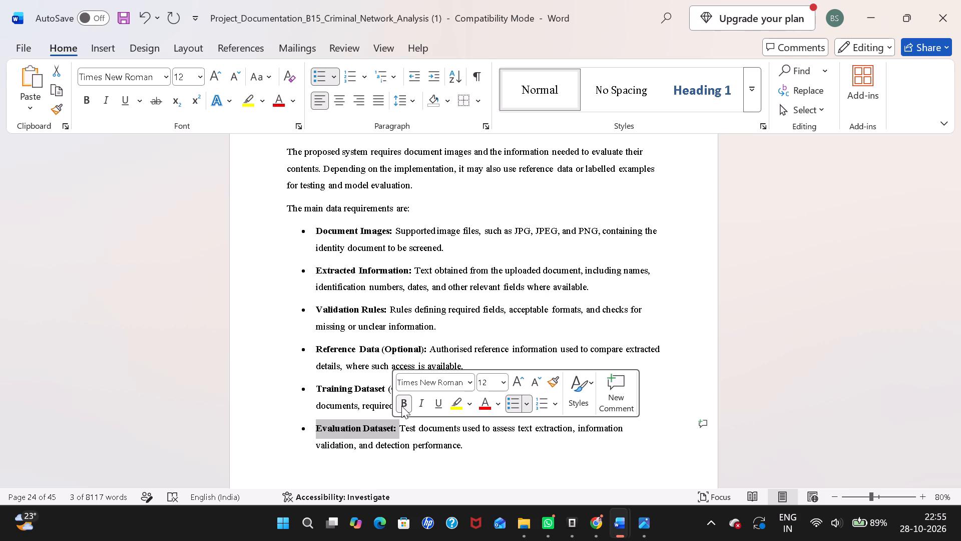
click(266, 377)
Review the document from the cover page and front matter through Chapters 3 and 4 to section 5.8 Arrest Simulation.
scroll(266, 377, down, 1)
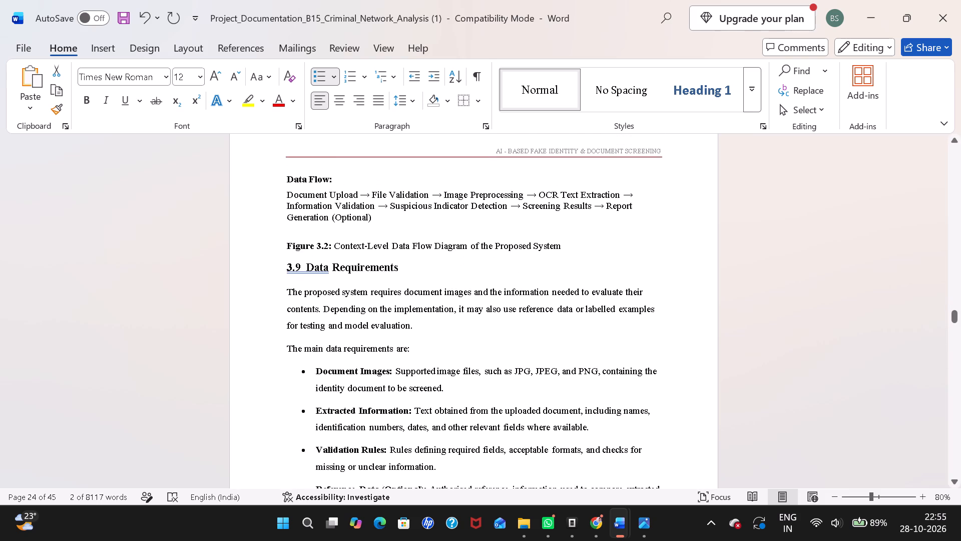
scroll(266, 377, down, 2)
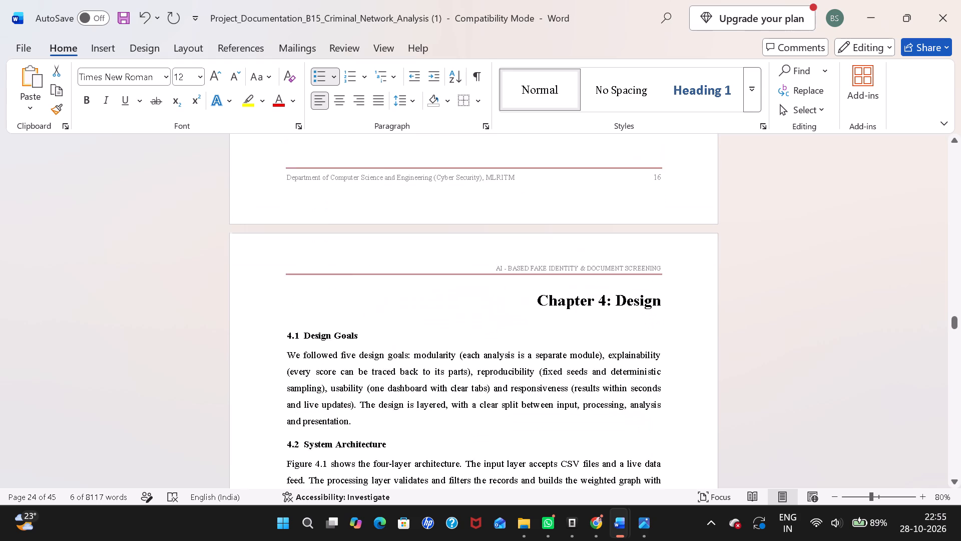
scroll(266, 377, down, 1)
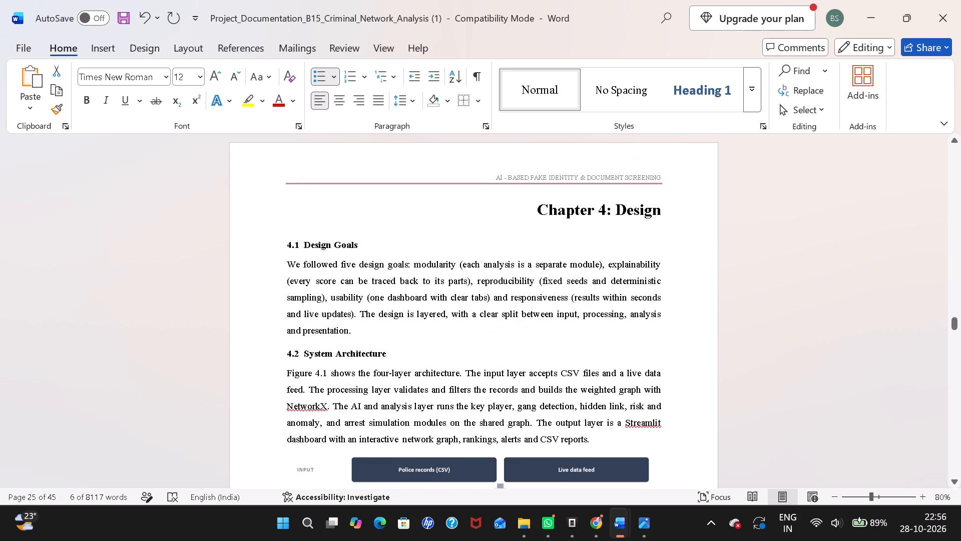
scroll(266, 377, up, 19)
scroll(266, 377, up, 9)
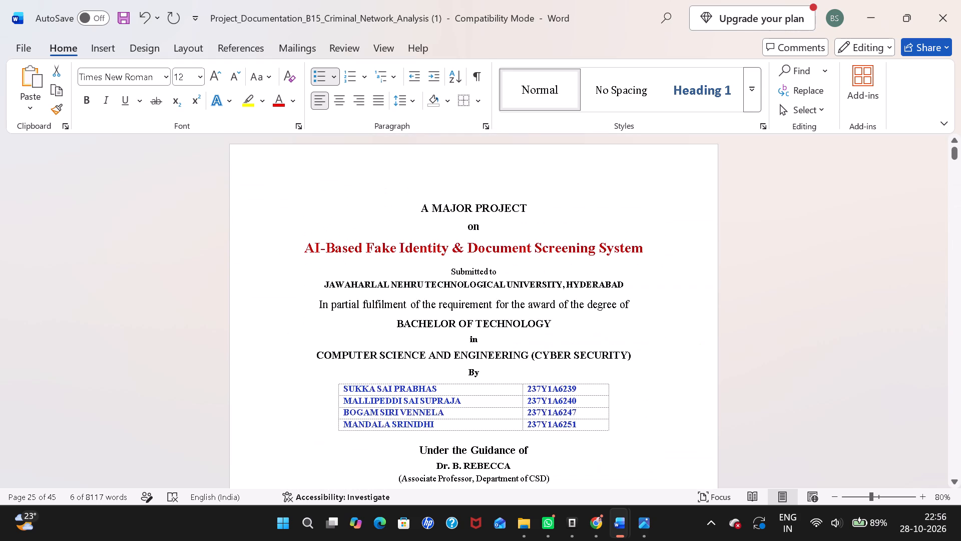
scroll(266, 377, down, 1)
click(288, 357)
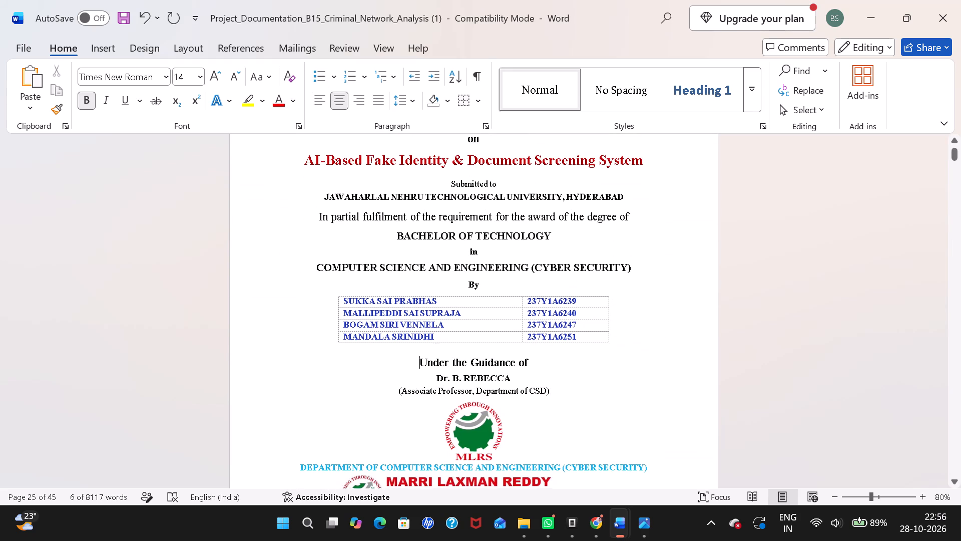
scroll(288, 357, down, 5)
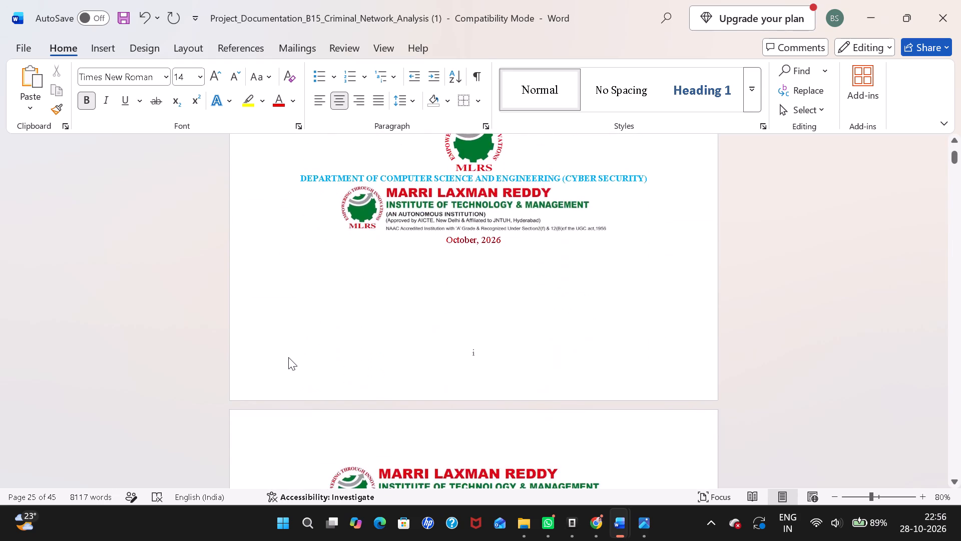
scroll(288, 357, down, 4)
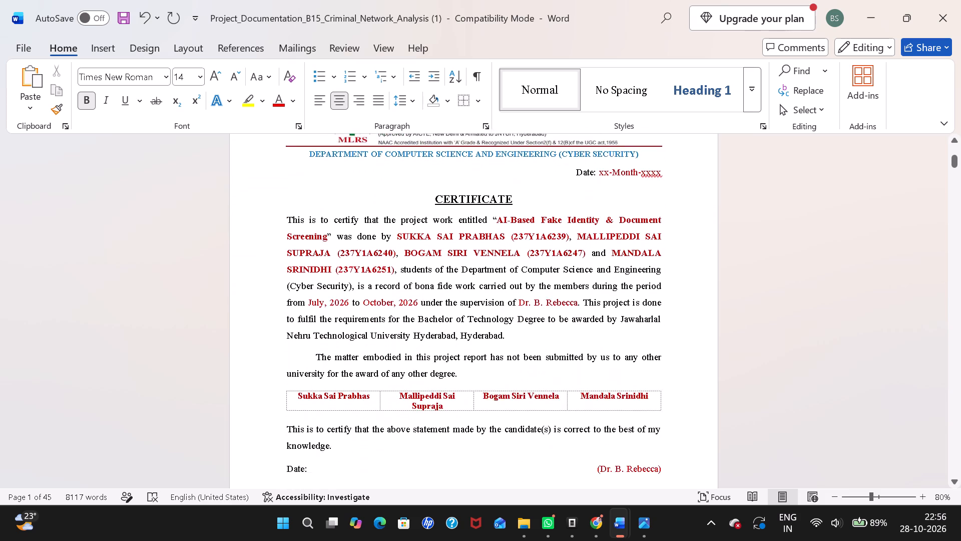
scroll(288, 357, down, 7)
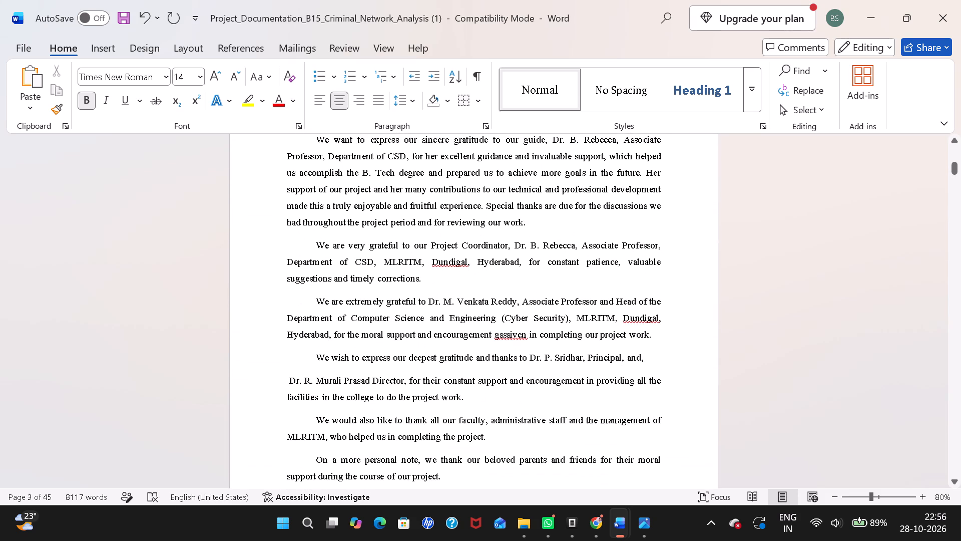
scroll(288, 357, up, 1)
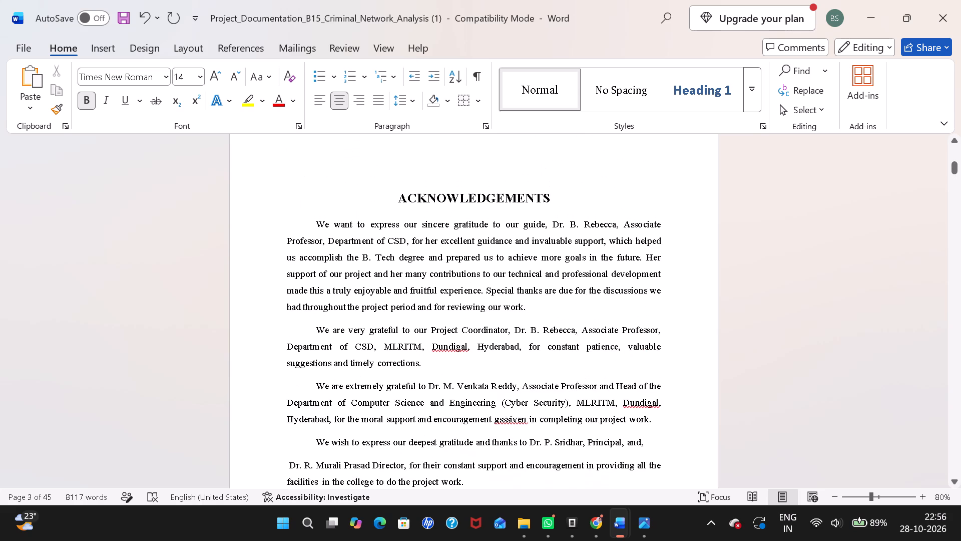
ctrl+scroll(288, 357, down, 1)
scroll(288, 357, down, 8)
ctrl+scroll(288, 357, up, 1)
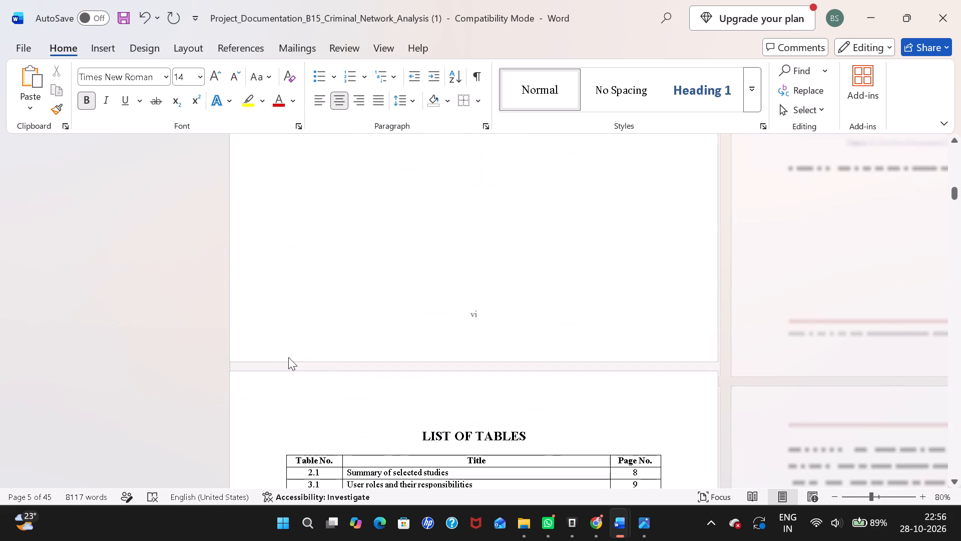
scroll(288, 357, down, 11)
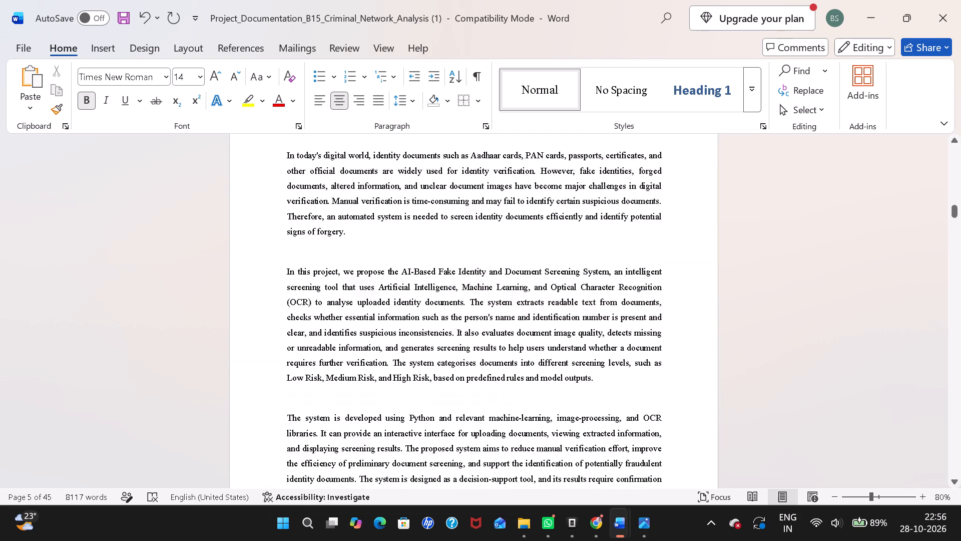
scroll(288, 357, down, 11)
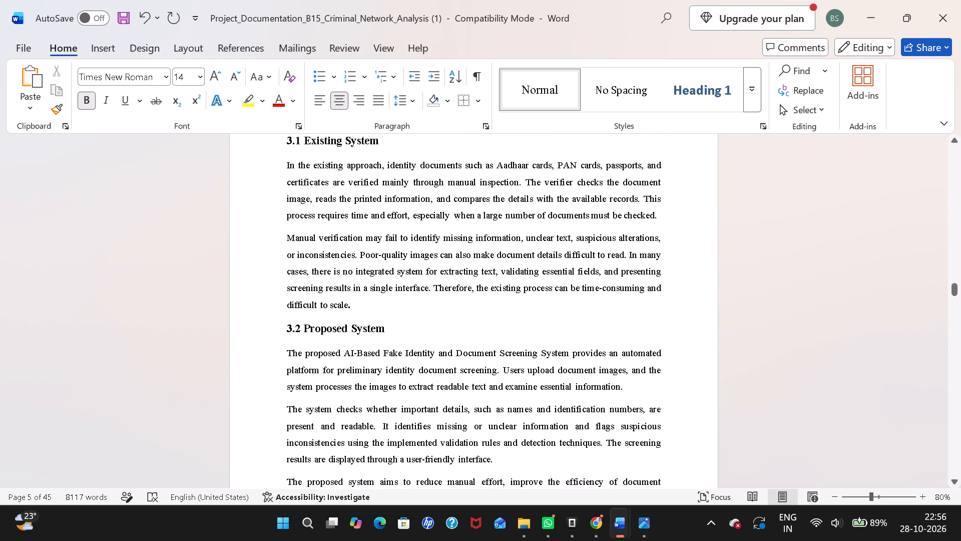
scroll(288, 357, down, 11)
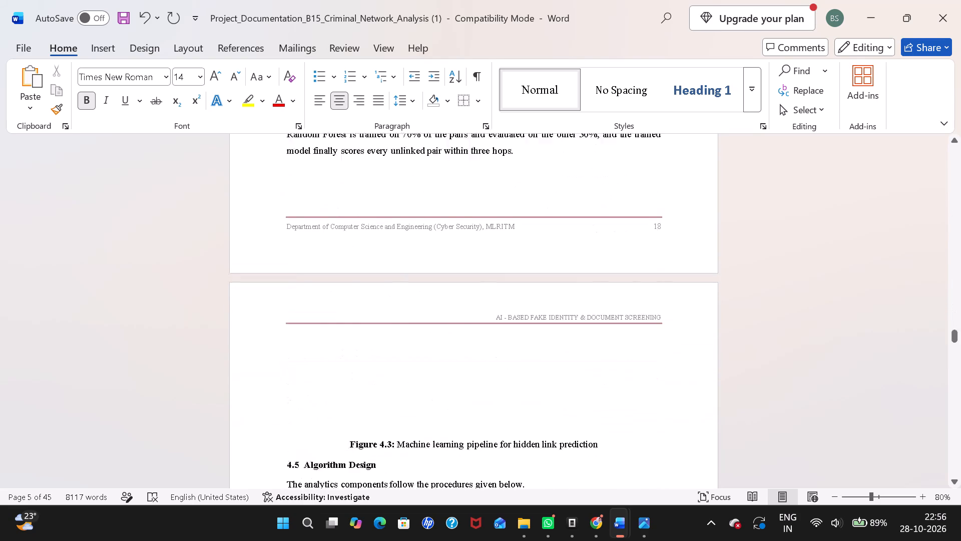
scroll(288, 357, down, 9)
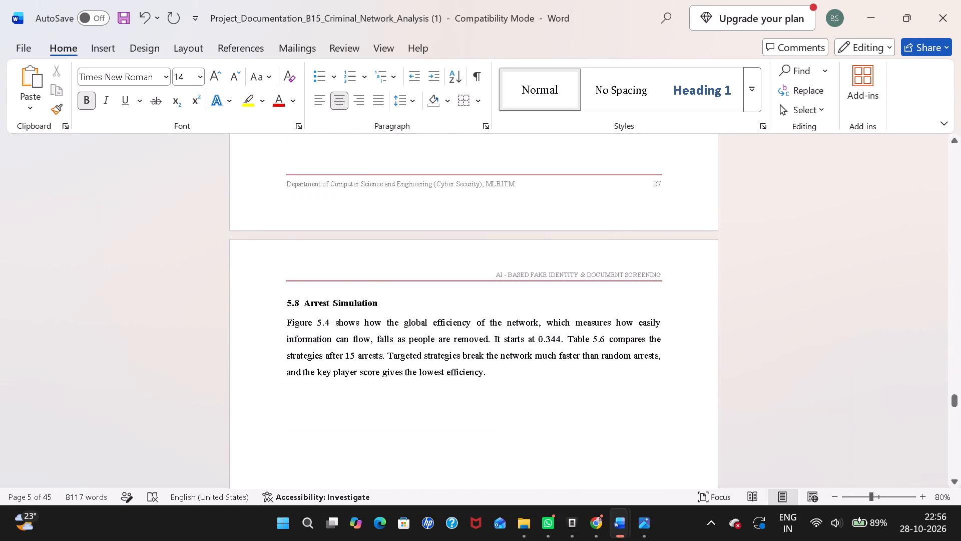
Look back through the Chapter 5 results and the Chapter 4 design sections for content still describing the old project.
scroll(288, 357, up, 1)
scroll(288, 357, down, 1)
scroll(288, 357, up, 1)
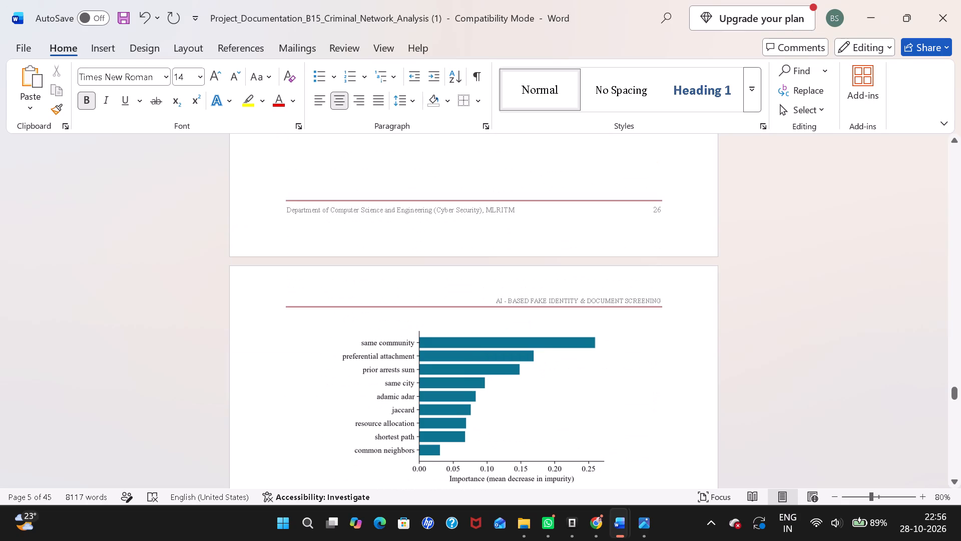
scroll(288, 357, up, 3)
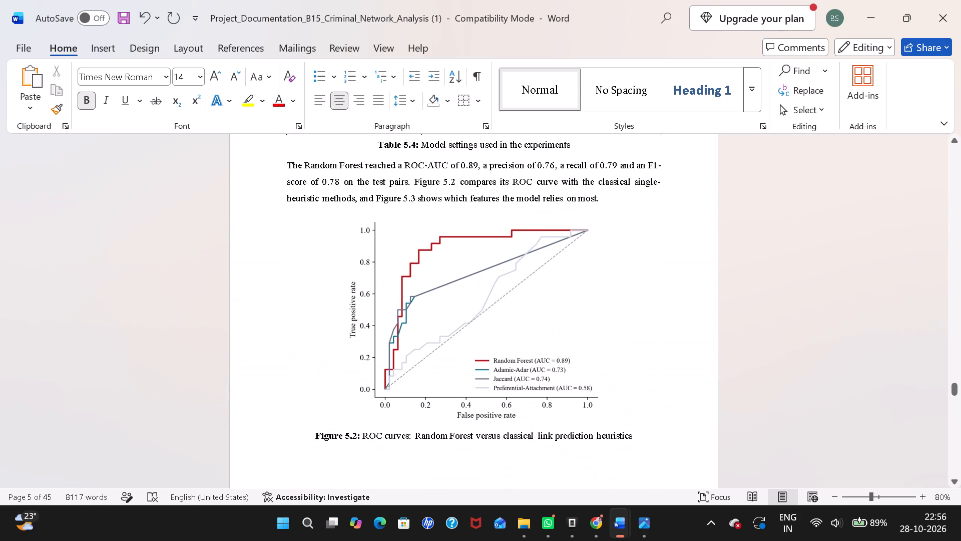
scroll(288, 357, up, 7)
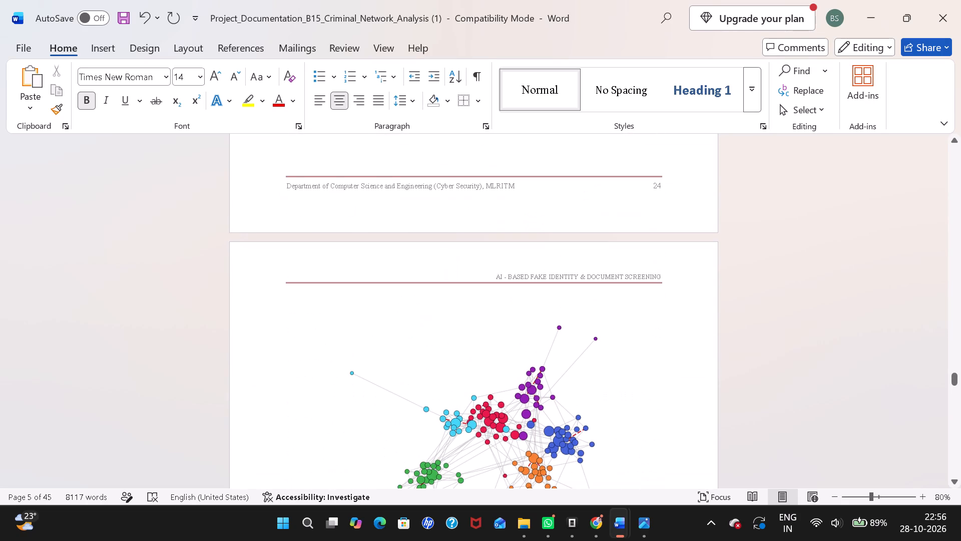
scroll(288, 357, up, 4)
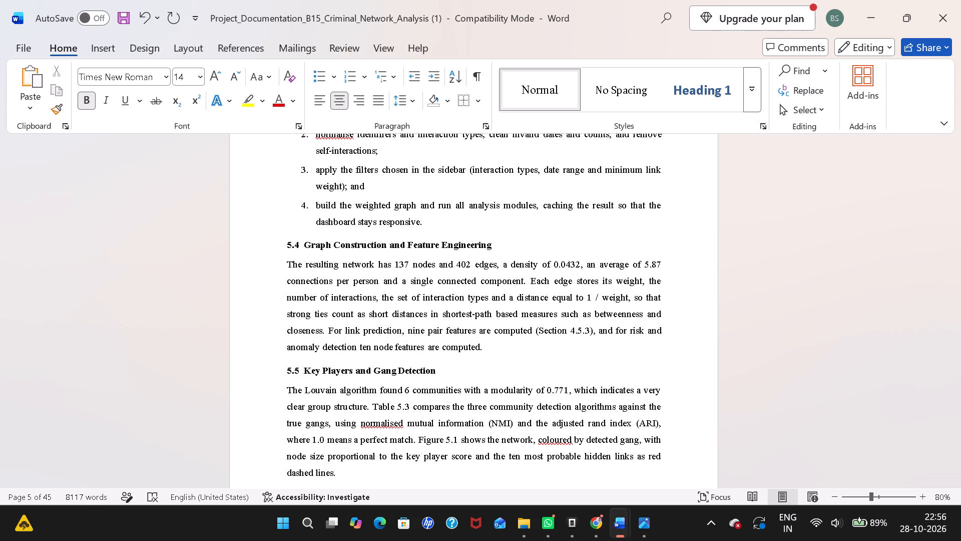
scroll(394, 299, up, 1)
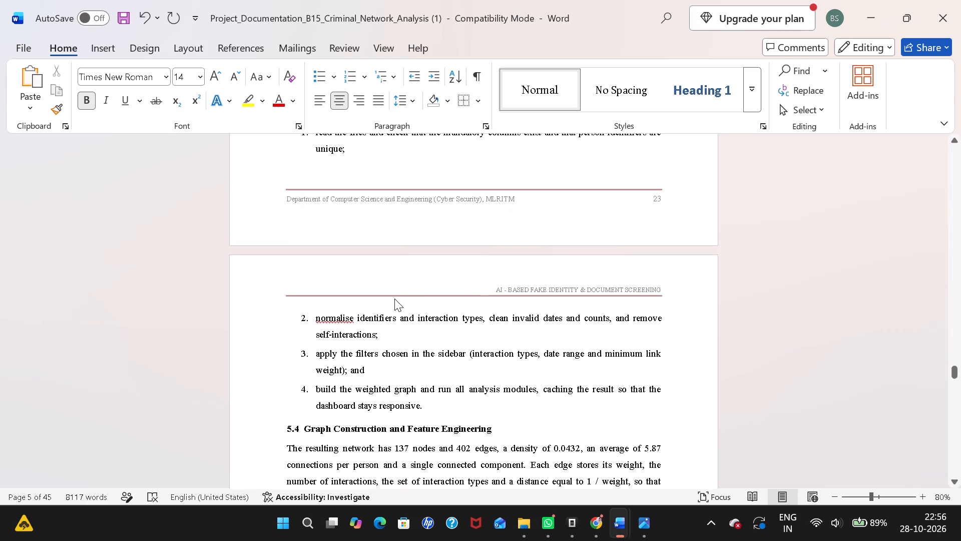
scroll(394, 299, up, 1)
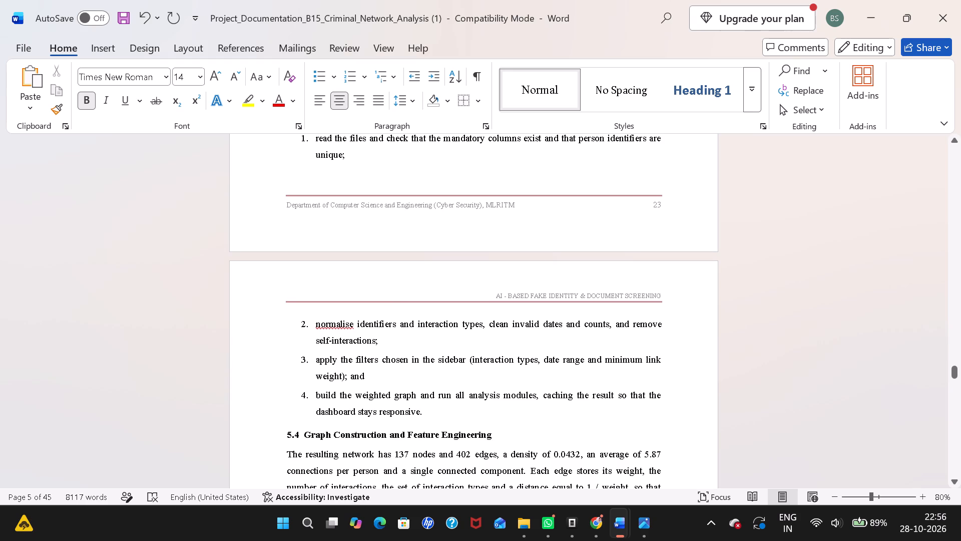
scroll(403, 311, up, 7)
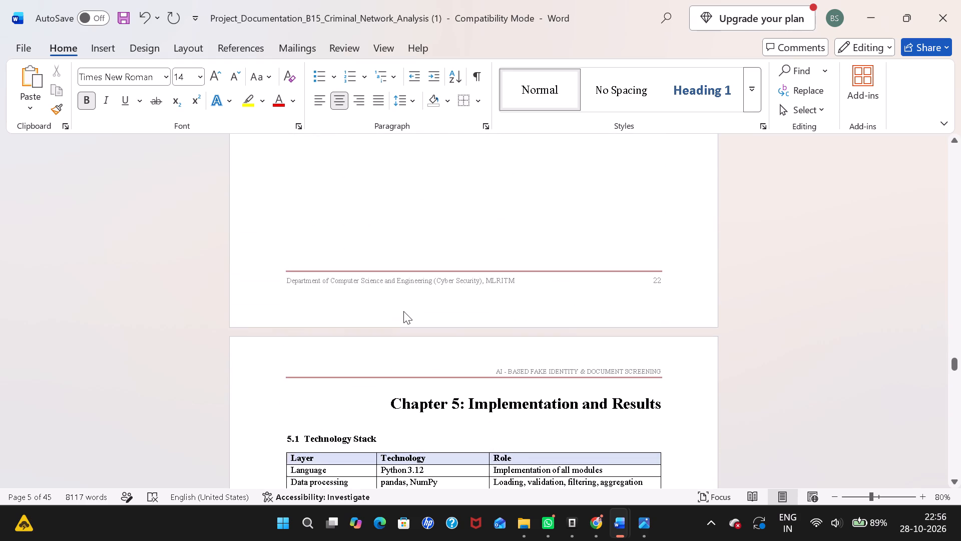
scroll(403, 311, up, 9)
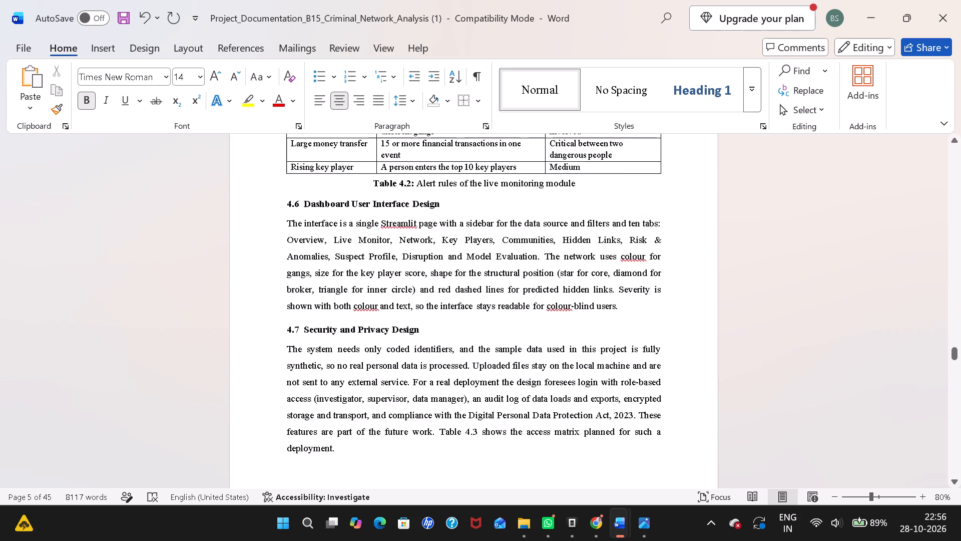
scroll(403, 311, up, 8)
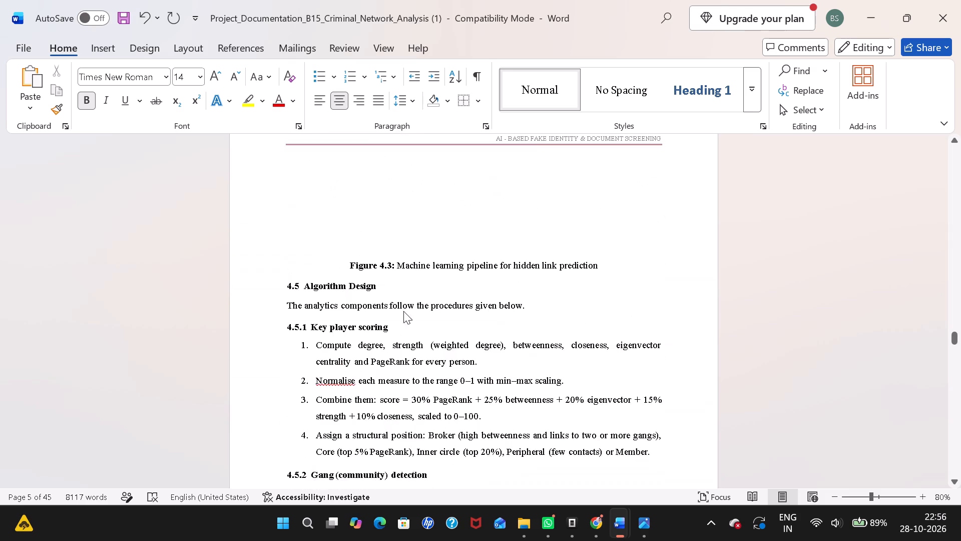
scroll(403, 311, up, 1)
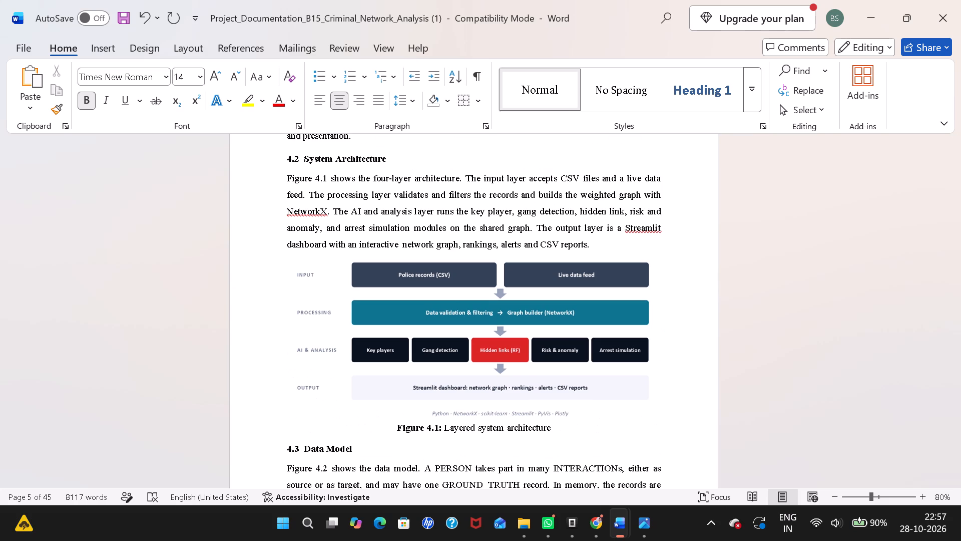
scroll(403, 311, up, 3)
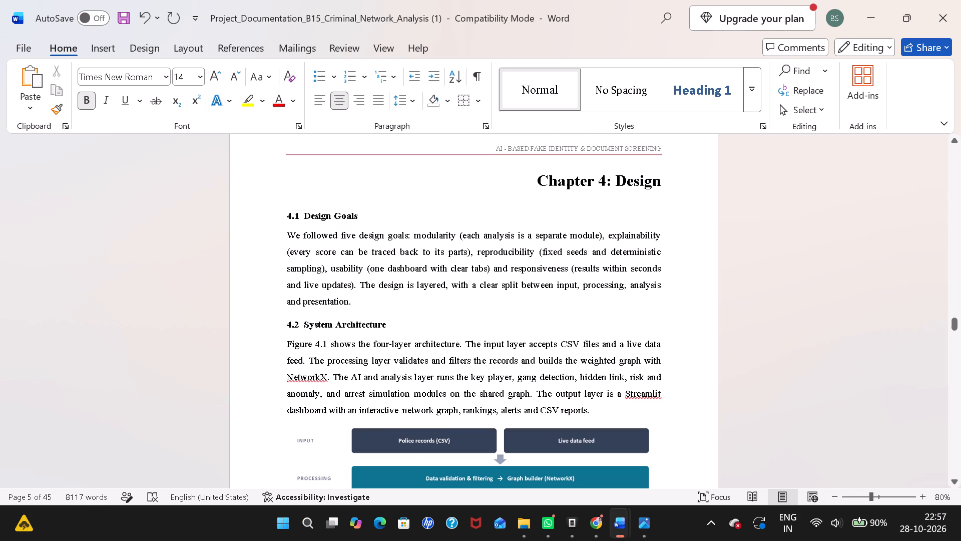
drag(283, 211, 357, 291)
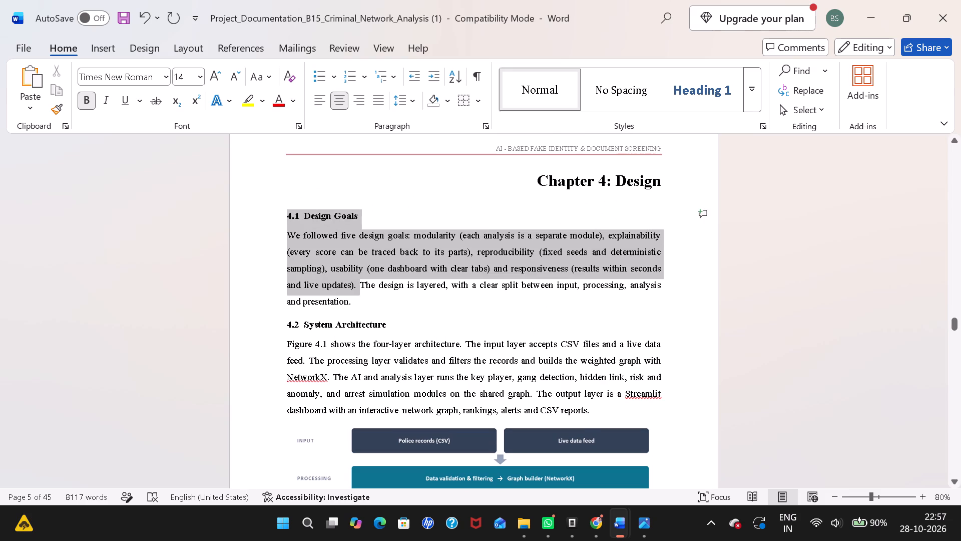
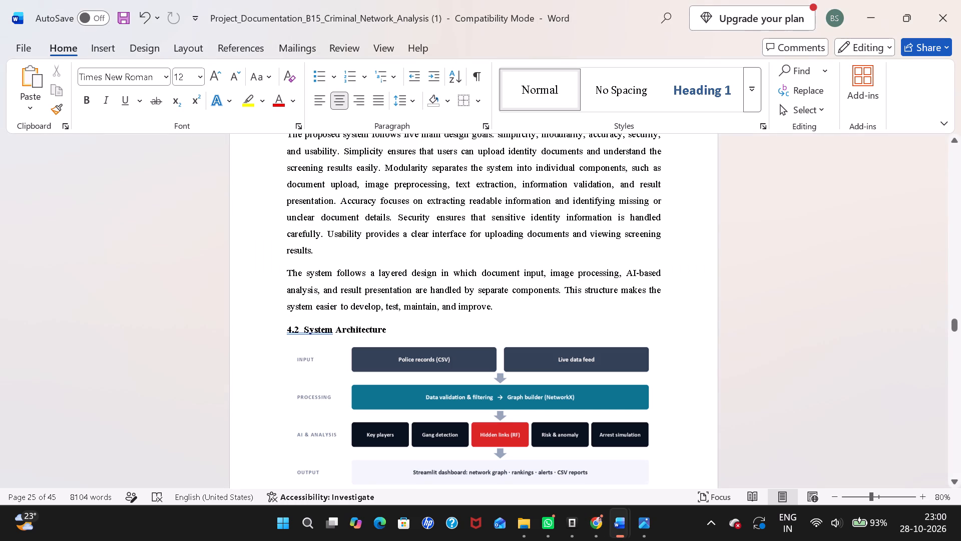
In the Word document, paste the copied architecture text on a new line between the 4.2 System Architecture heading and the diagram.
click(436, 337)
key(Return)
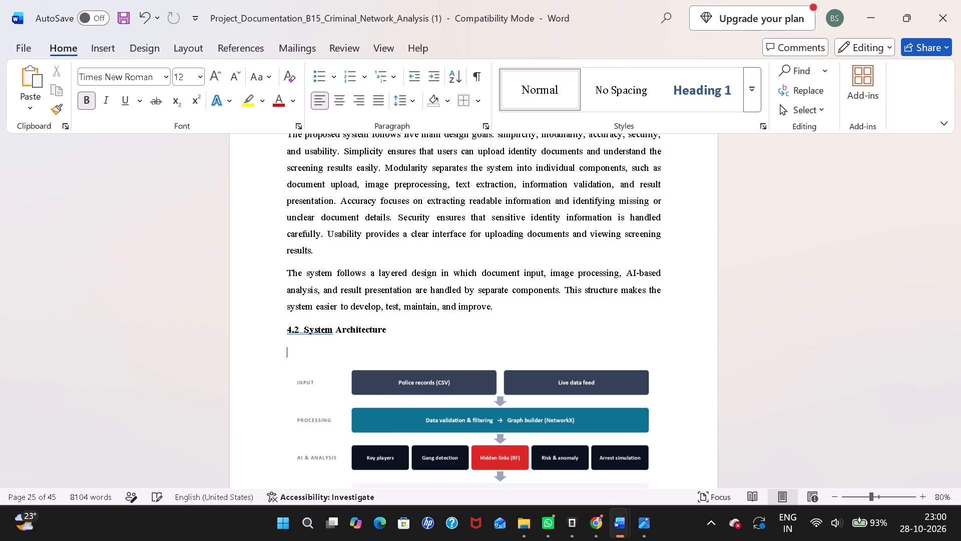
key(ctrl+v)
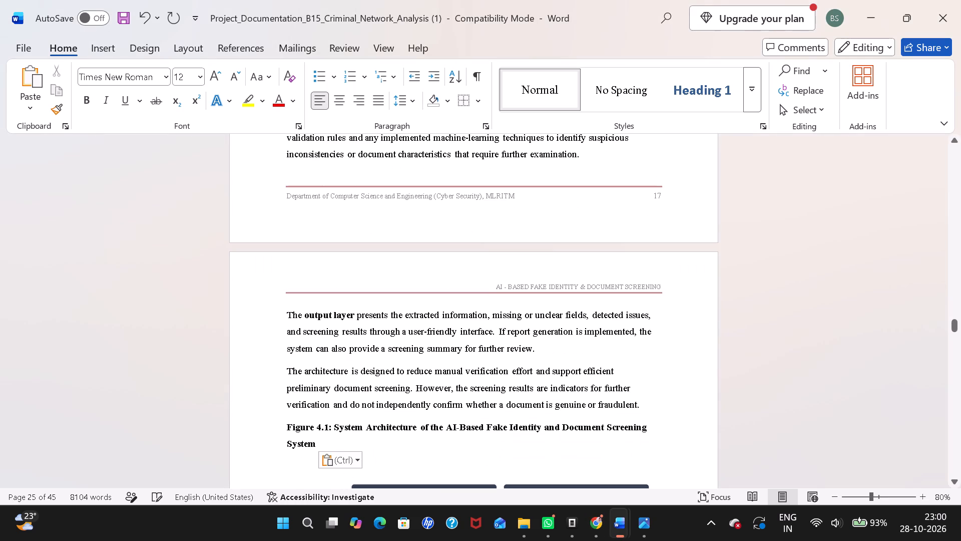
scroll(436, 337, up, 1)
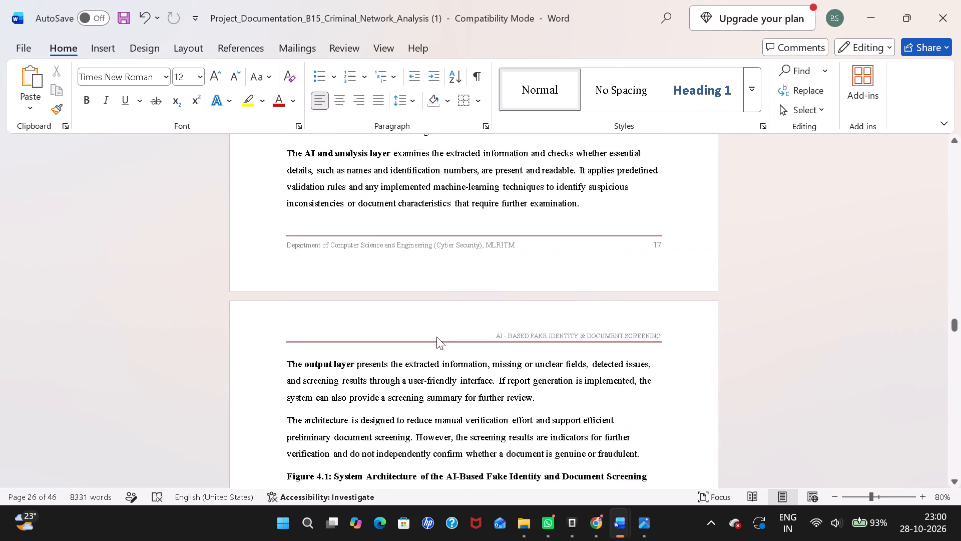
scroll(436, 337, up, 1)
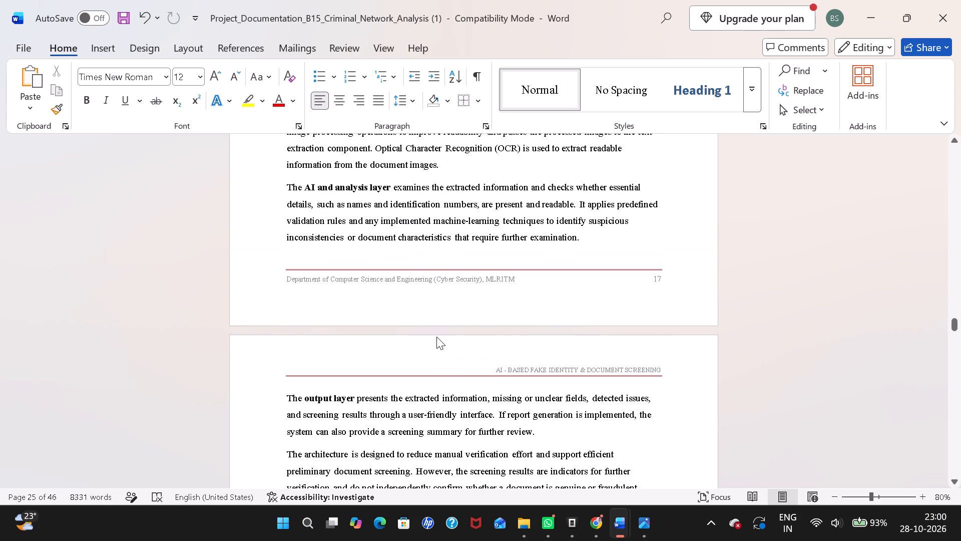
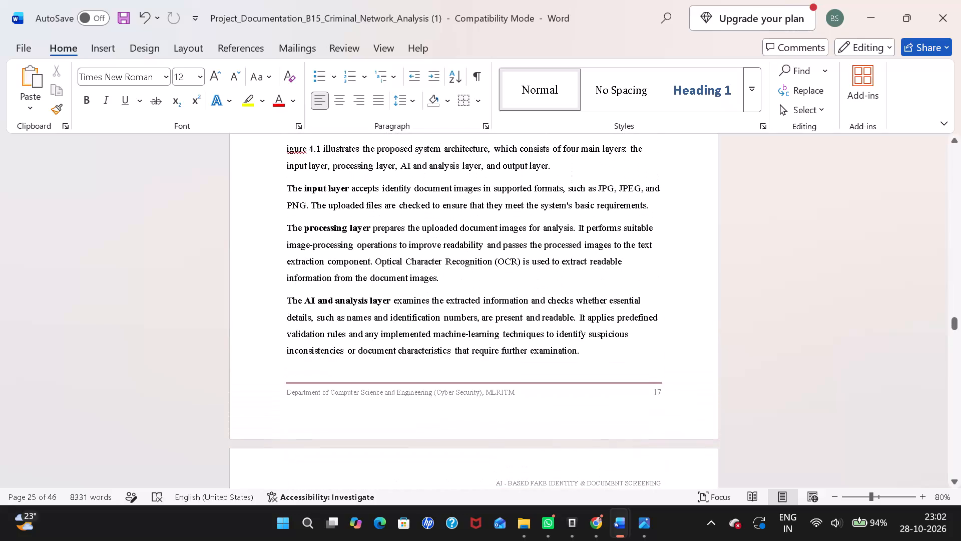
Review the pasted 4.2 System Architecture text and Figure 4.1 diagram, comparing the layout with the preceding Chapter 3 pages.
scroll(436, 337, up, 4)
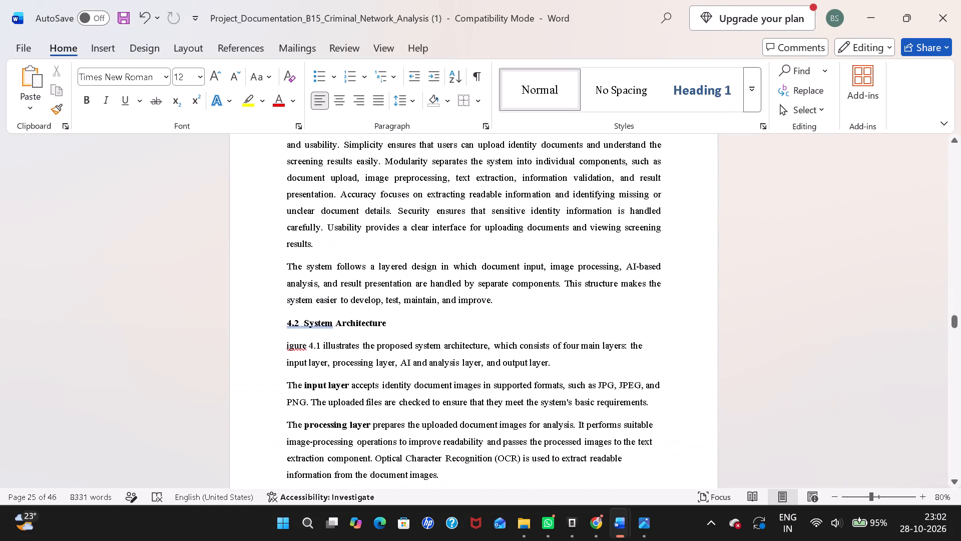
scroll(436, 337, down, 1)
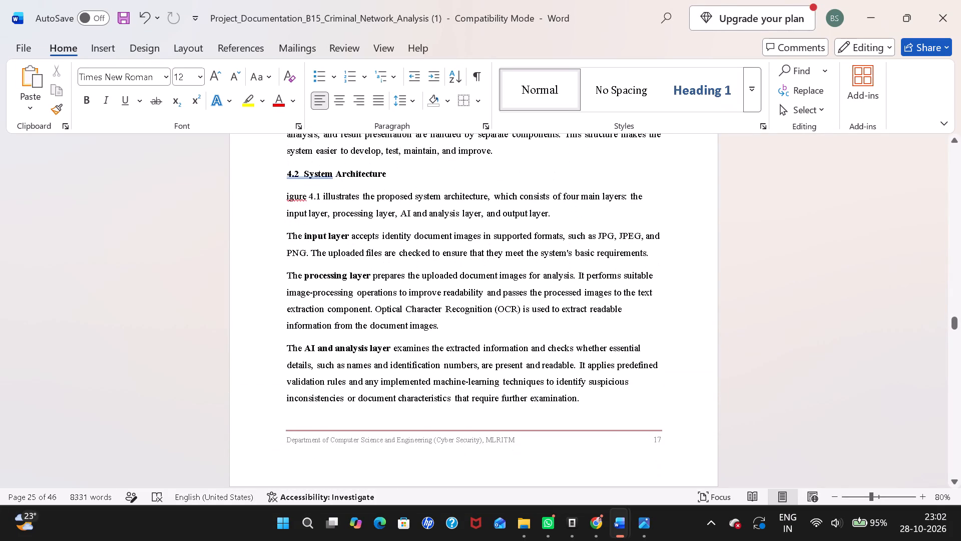
scroll(436, 337, down, 3)
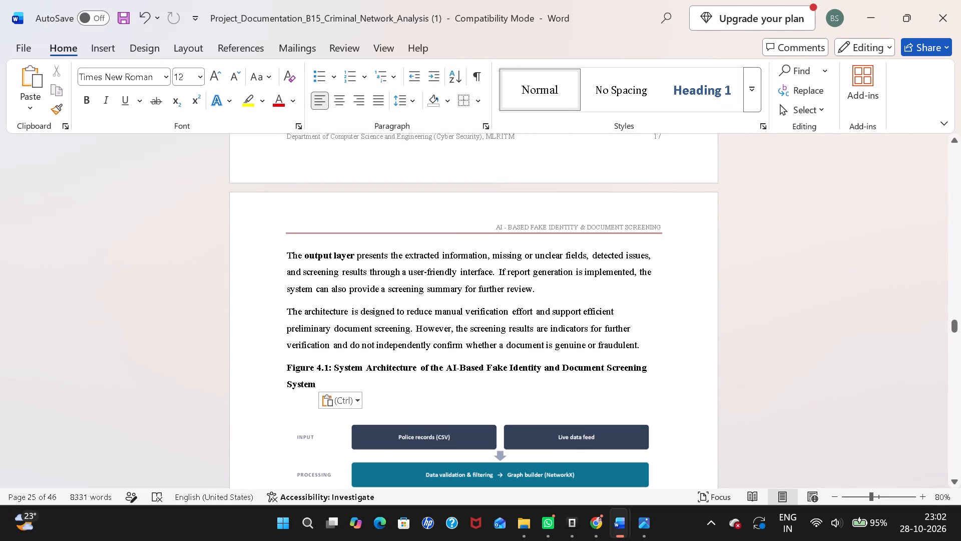
ctrl+scroll(436, 337, down, 1)
scroll(436, 337, up, 2)
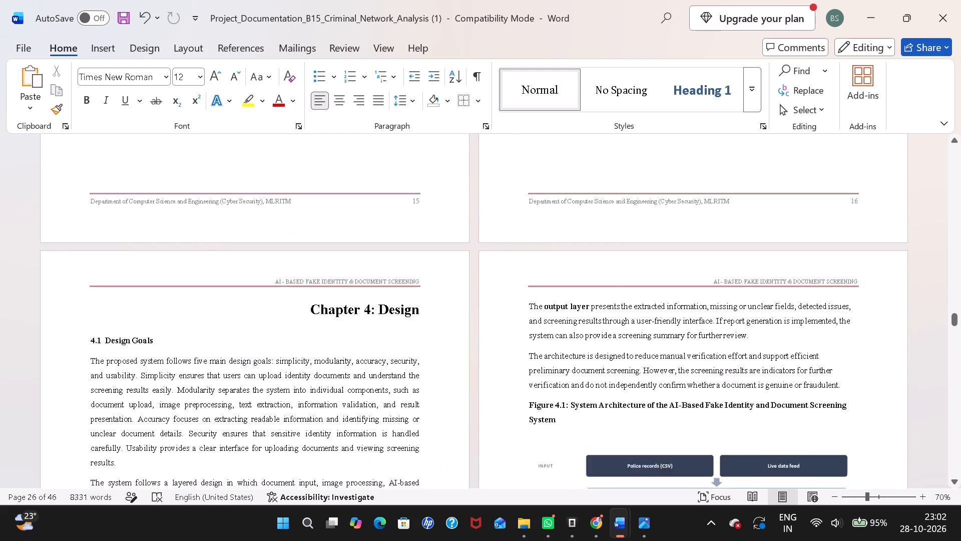
scroll(436, 337, up, 6)
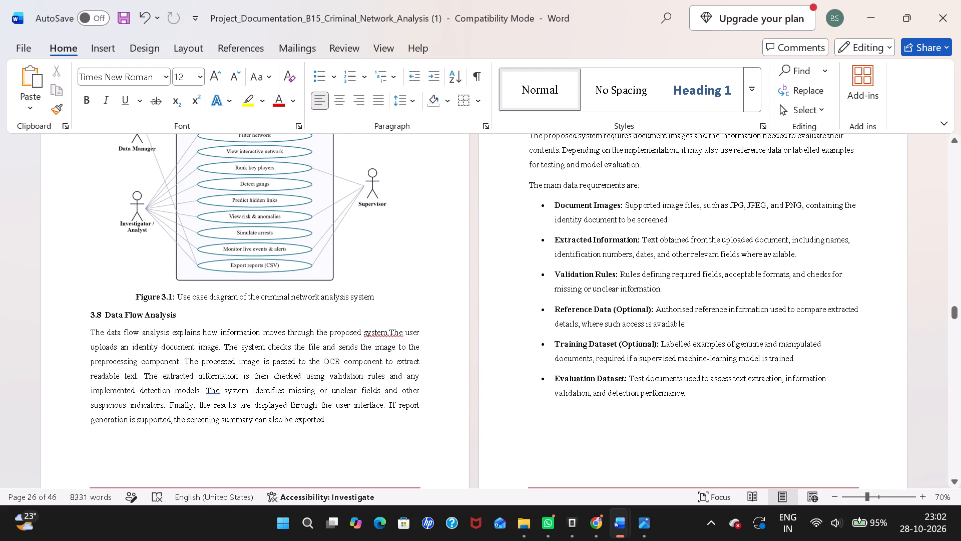
scroll(436, 337, down, 2)
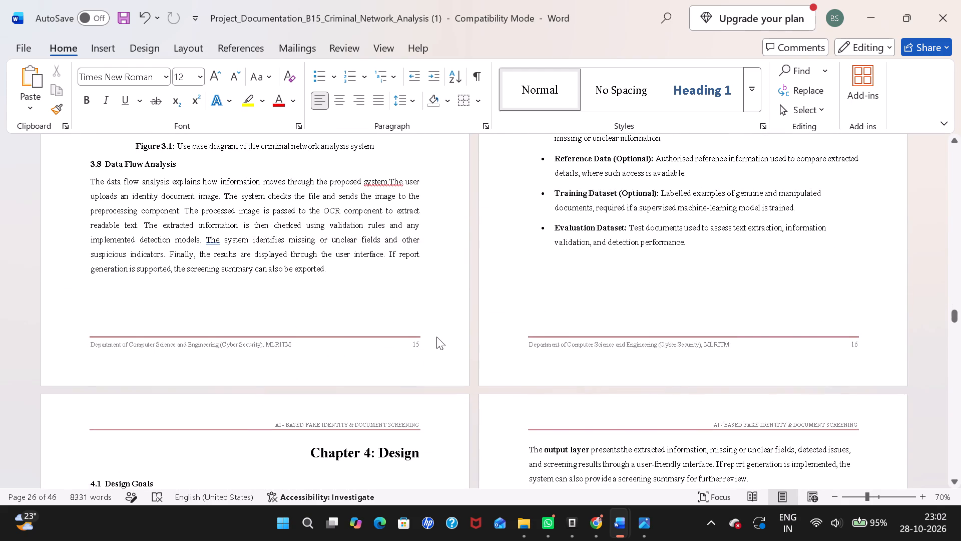
scroll(436, 337, down, 5)
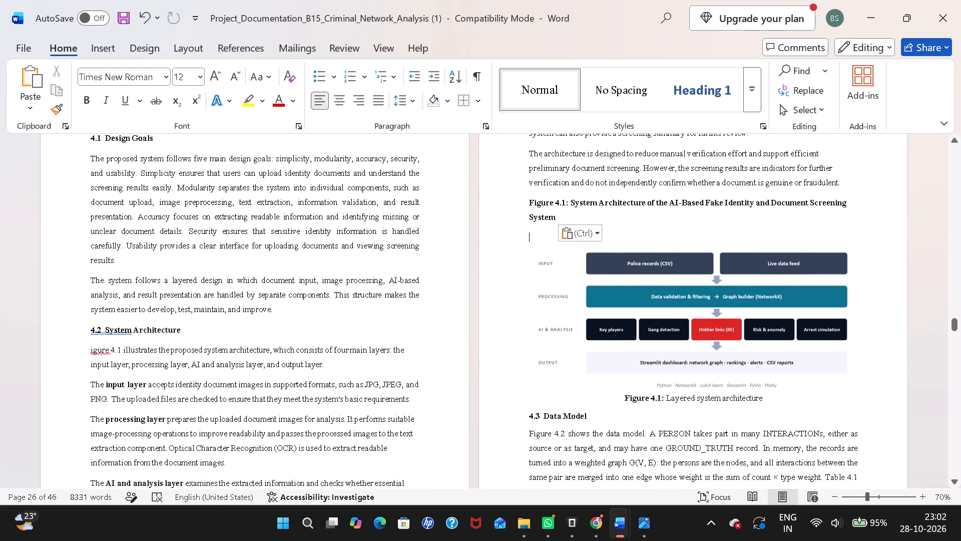
scroll(436, 337, right, 2)
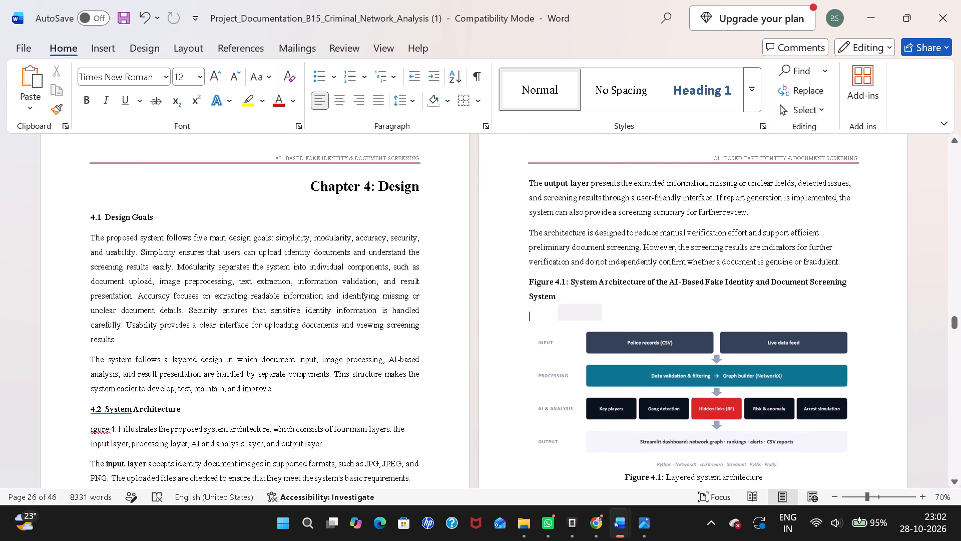
scroll(436, 337, right, 1)
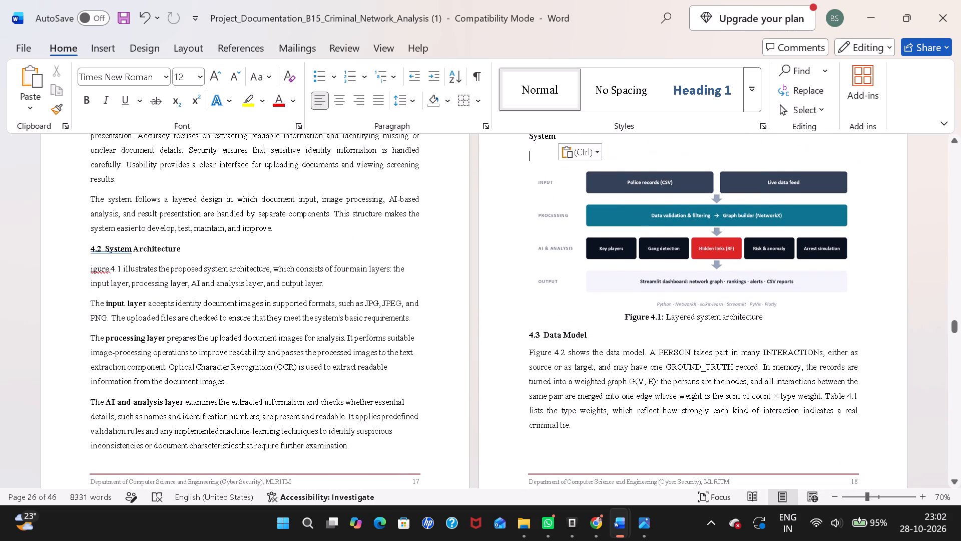
scroll(436, 337, down, 2)
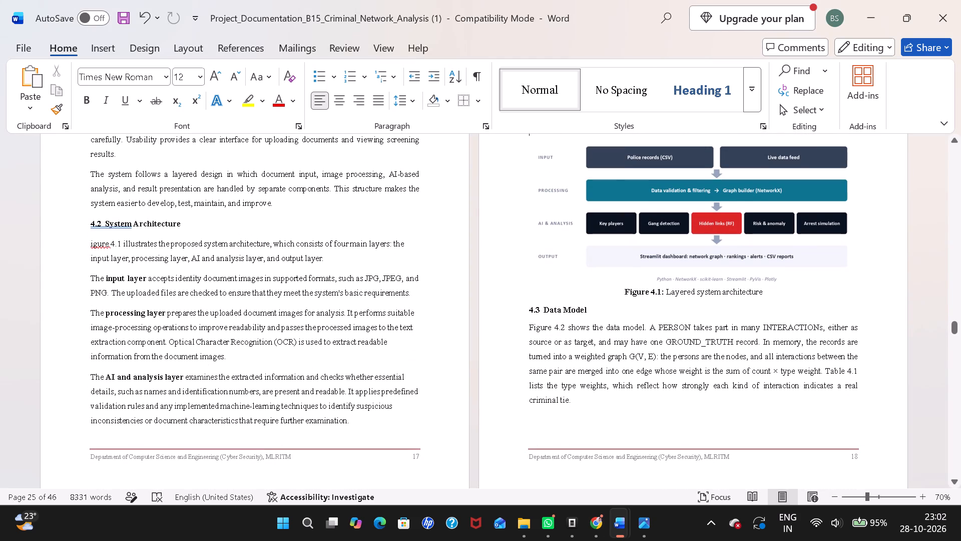
In the Word document, replace the paragraphs between the 4.2 System Architecture heading and the bold Figure 4.1 caption with the copied text.
drag(90, 242, 360, 411)
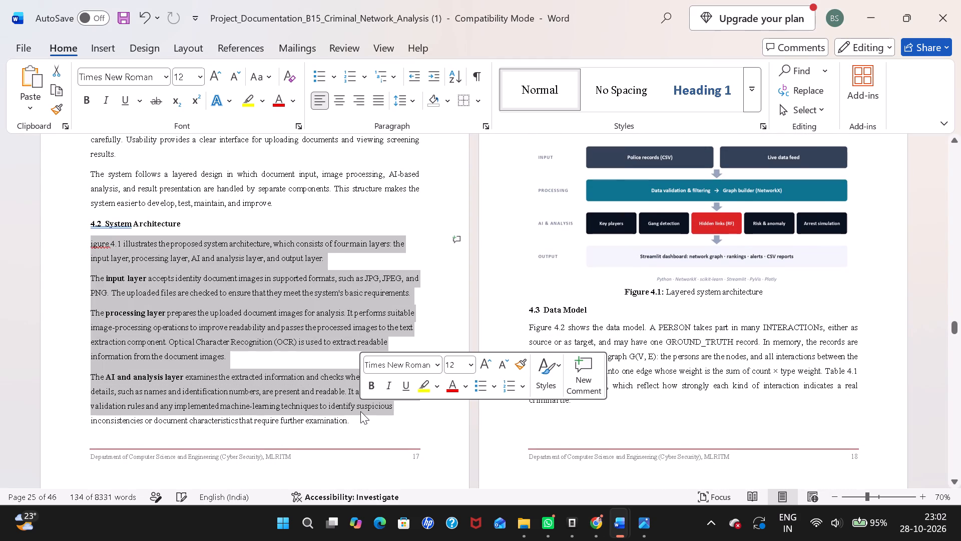
key(BackSpace)
scroll(360, 411, up, 1)
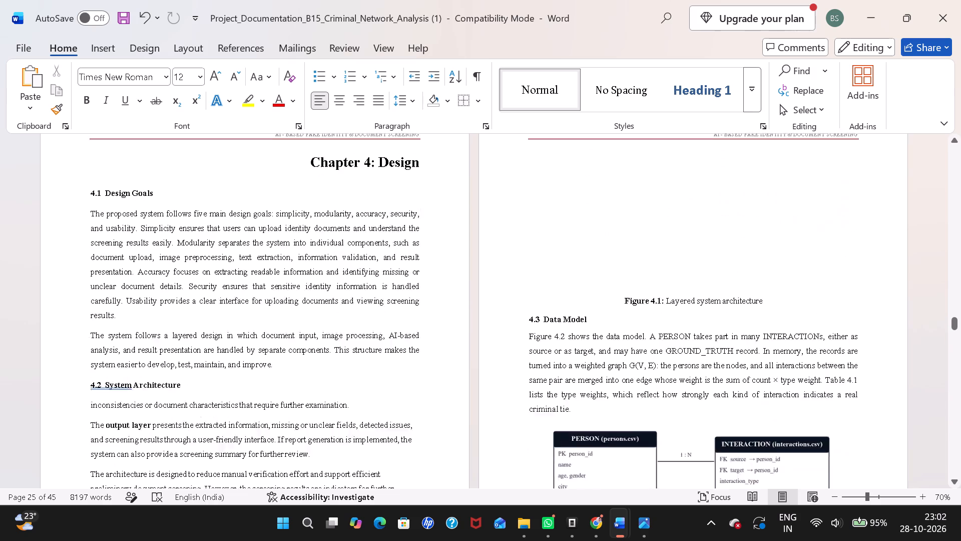
scroll(360, 411, up, 1)
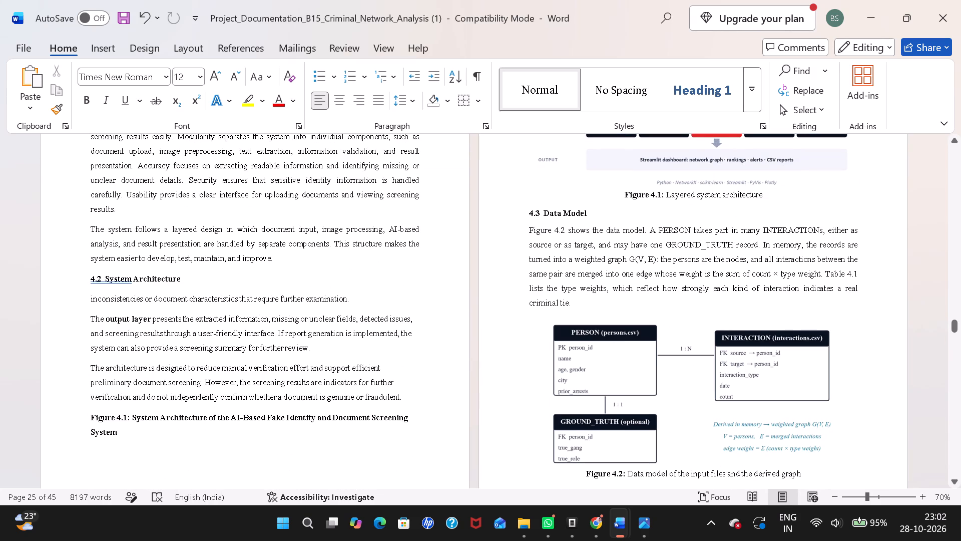
drag(403, 396, 214, 325)
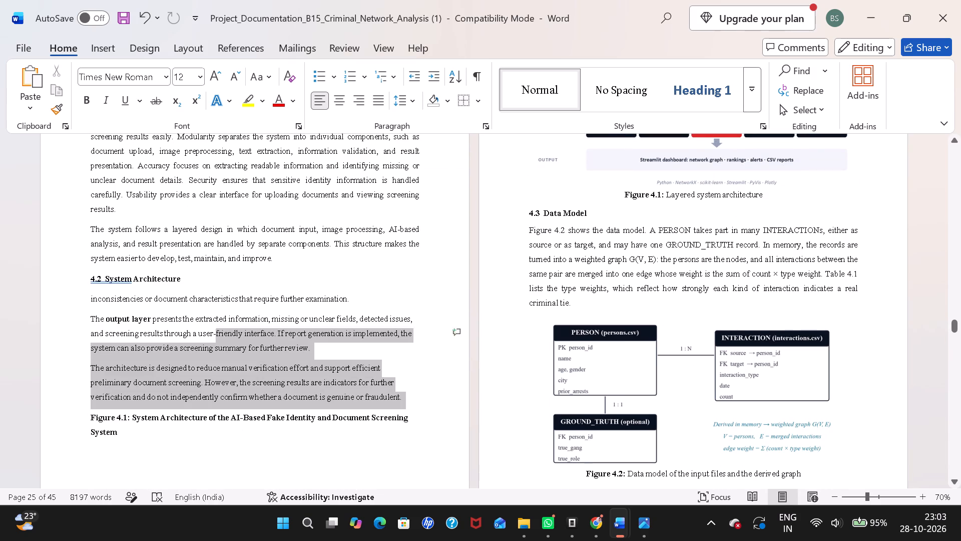
drag(214, 325, 91, 295)
key(BackSpace)
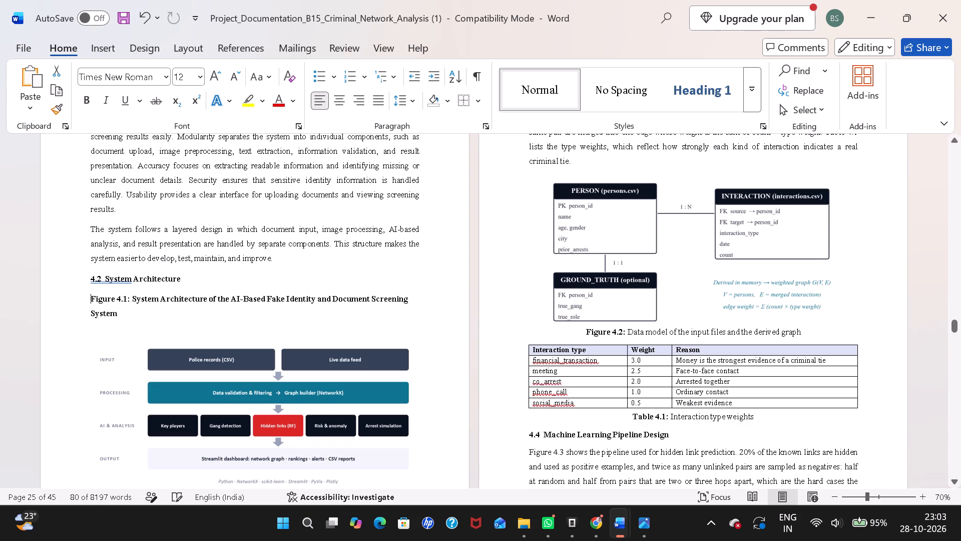
key(ctrl+v)
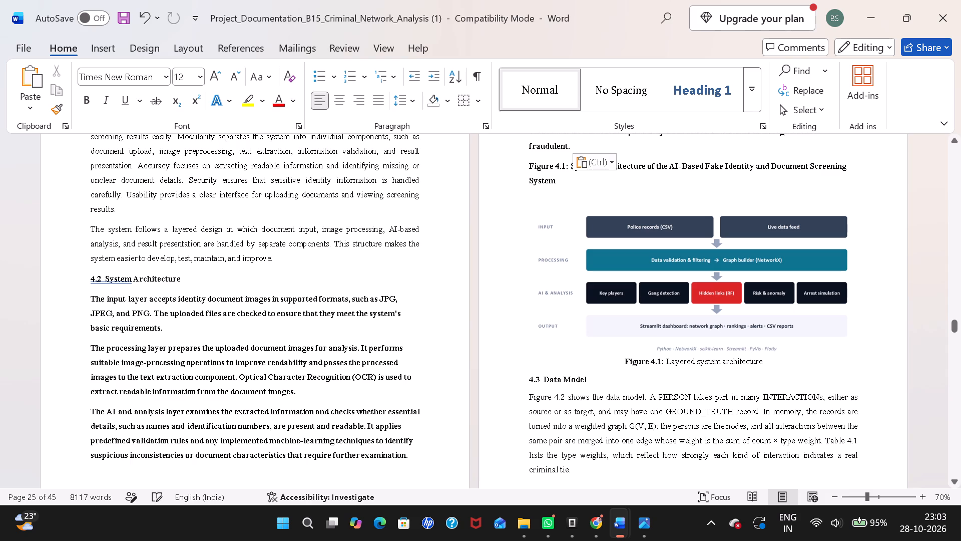
Remove the bold from the newly pasted 4.2 paragraphs, from the input layer through the closing architecture paragraph, leaving the caption bold.
scroll(128, 368, up, 1)
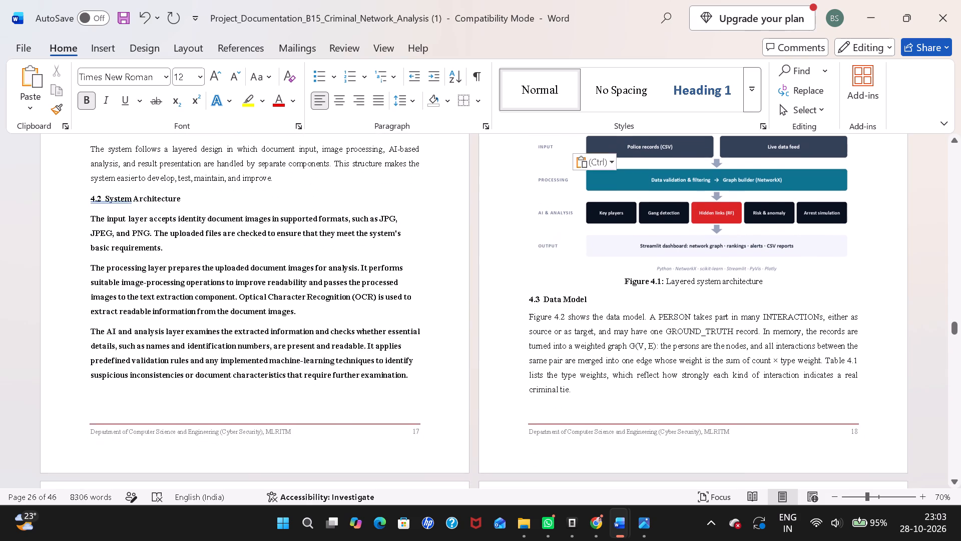
scroll(128, 368, up, 1)
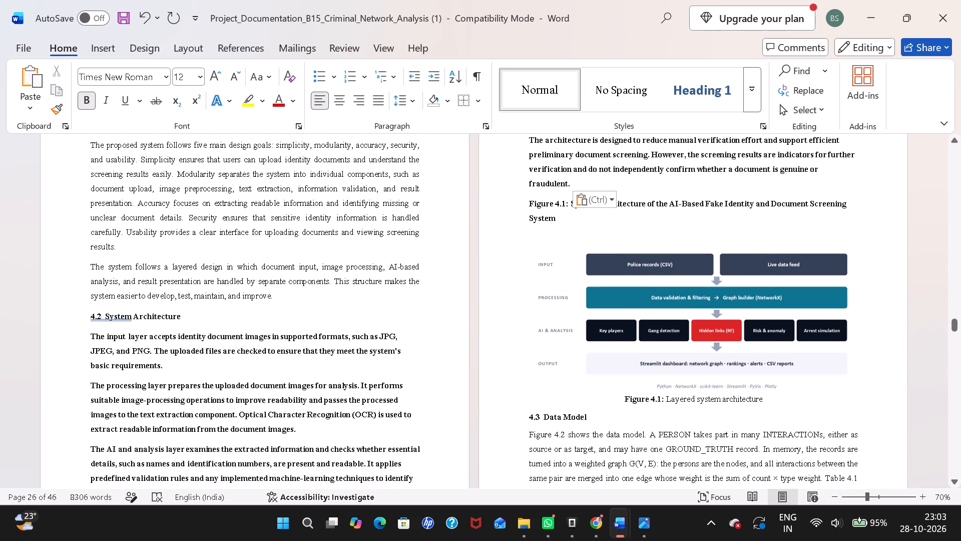
drag(88, 335, 580, 177)
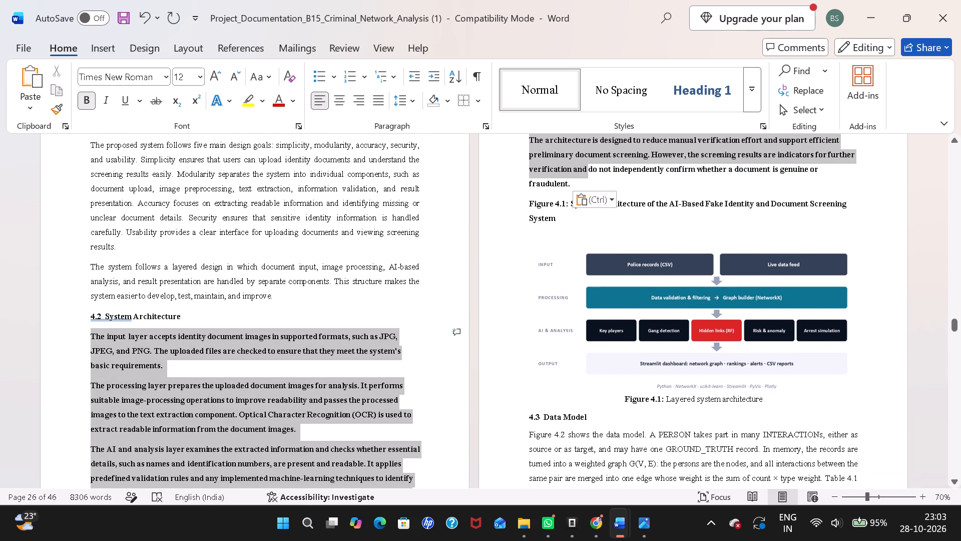
drag(580, 177, 577, 186)
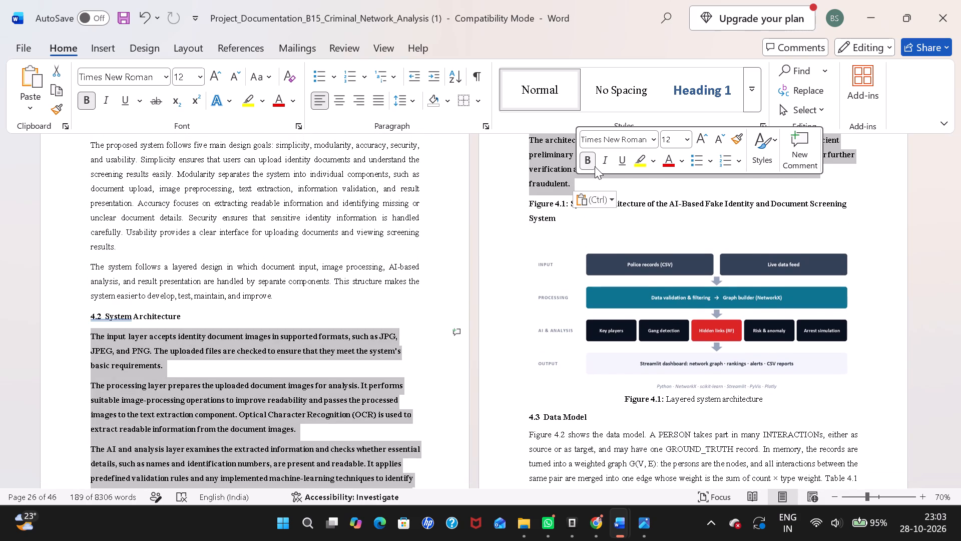
click(595, 166)
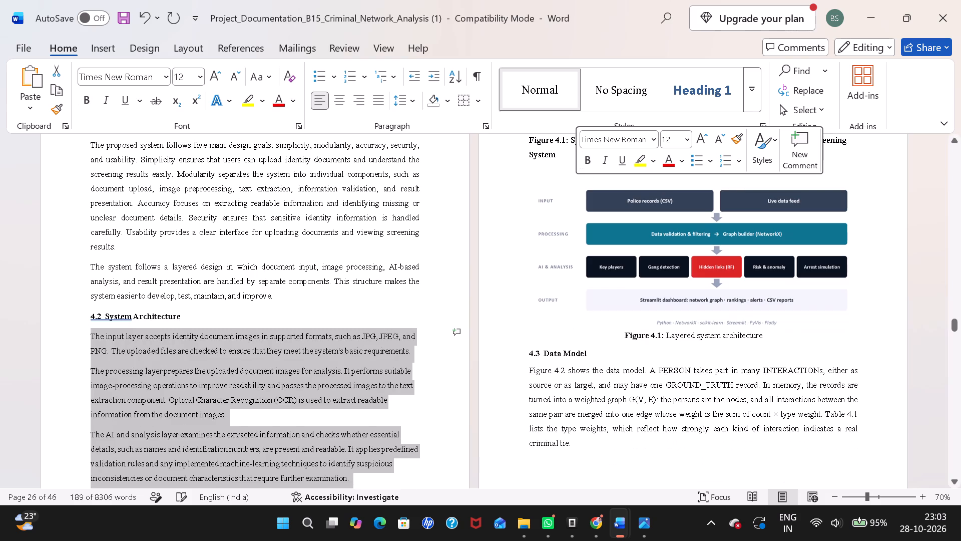
click(478, 272)
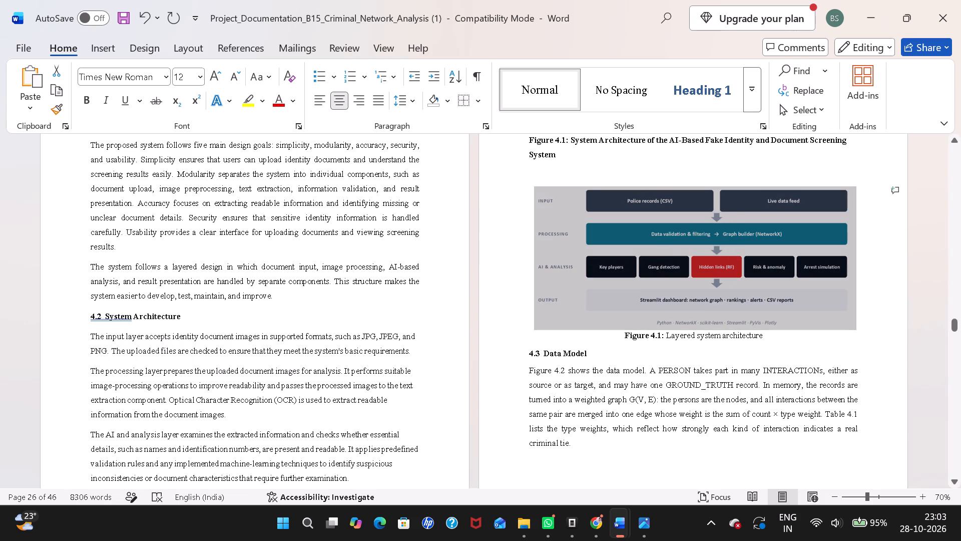
click(557, 337)
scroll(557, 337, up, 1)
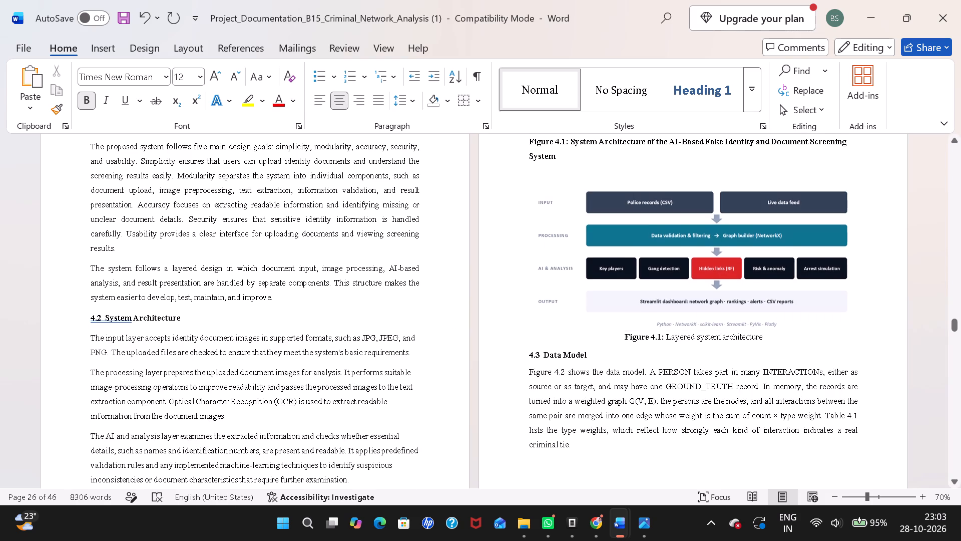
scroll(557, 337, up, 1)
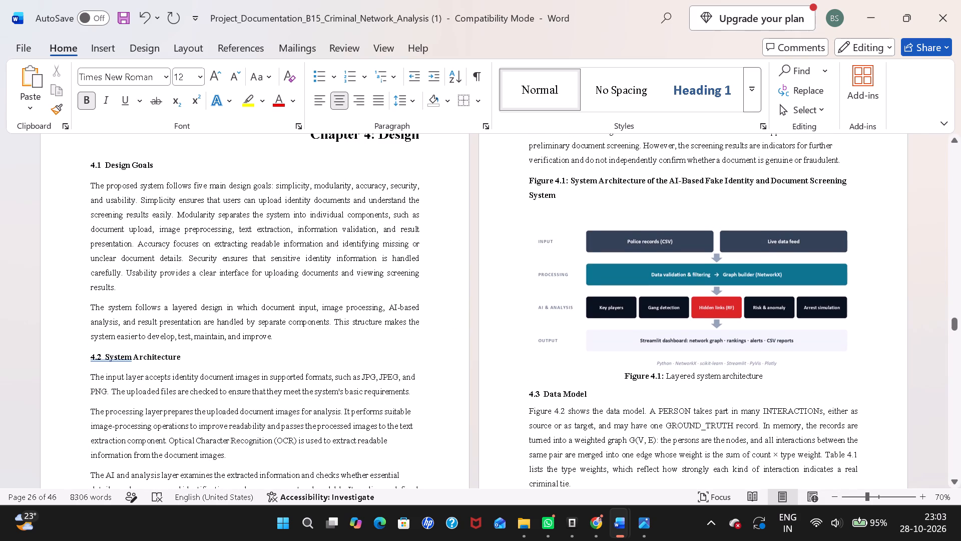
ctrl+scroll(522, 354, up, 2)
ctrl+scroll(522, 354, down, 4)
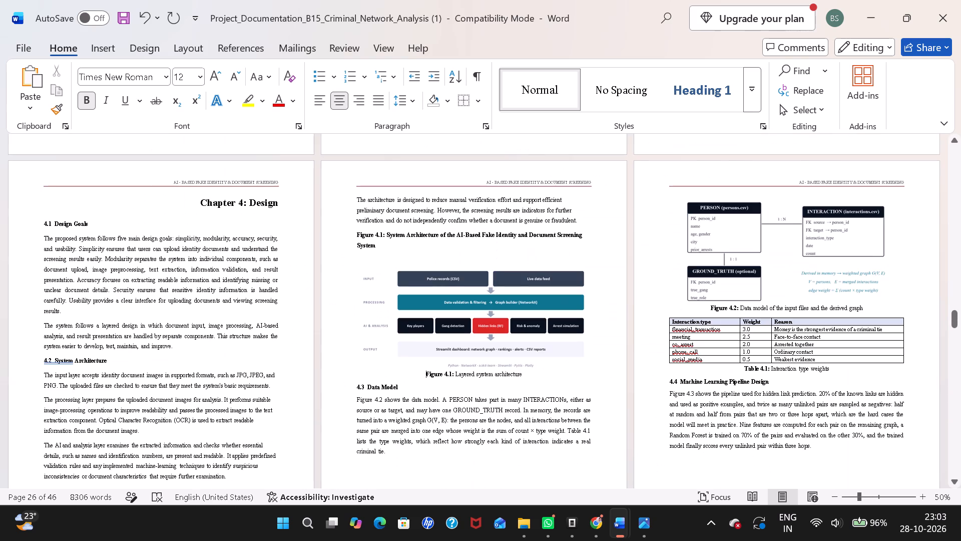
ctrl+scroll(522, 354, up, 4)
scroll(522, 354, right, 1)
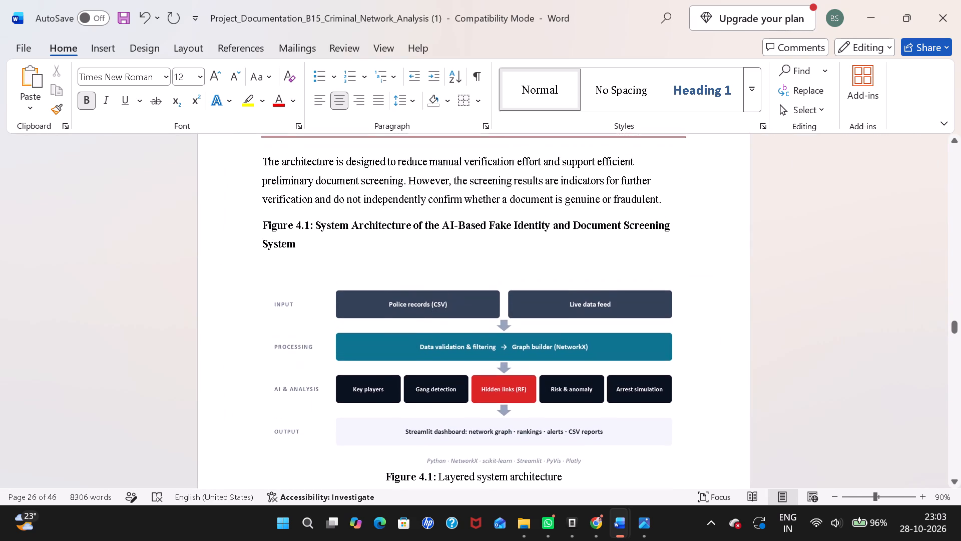
Review the reformatted 4.2 System Architecture text, the Figure 4.1 diagram with its captions, and the start of 4.3 Data Model.
scroll(522, 354, right, 1)
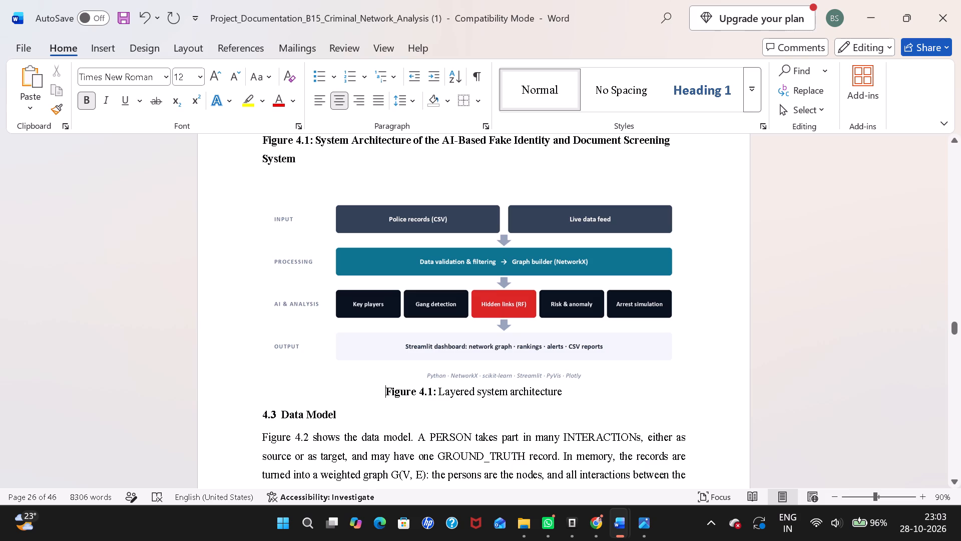
scroll(508, 244, up, 1)
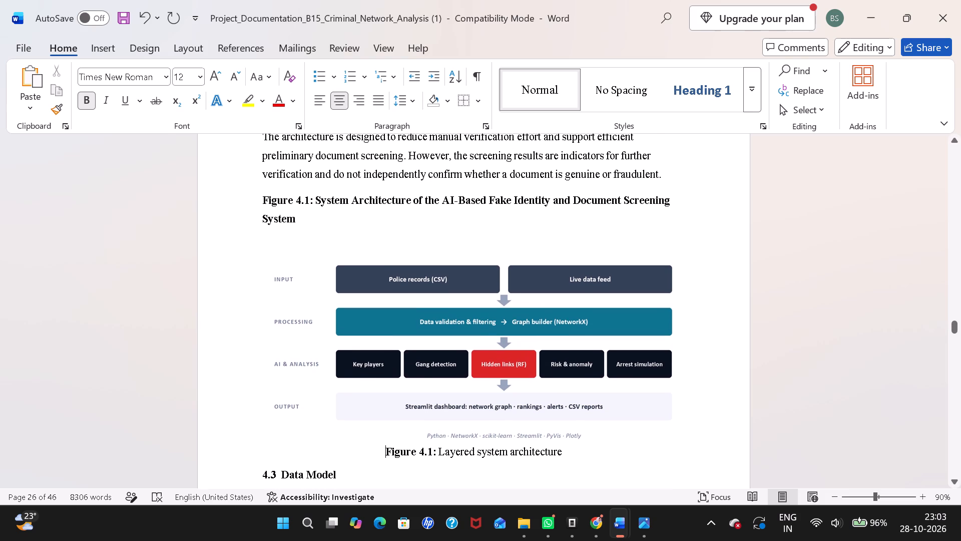
scroll(508, 244, down, 1)
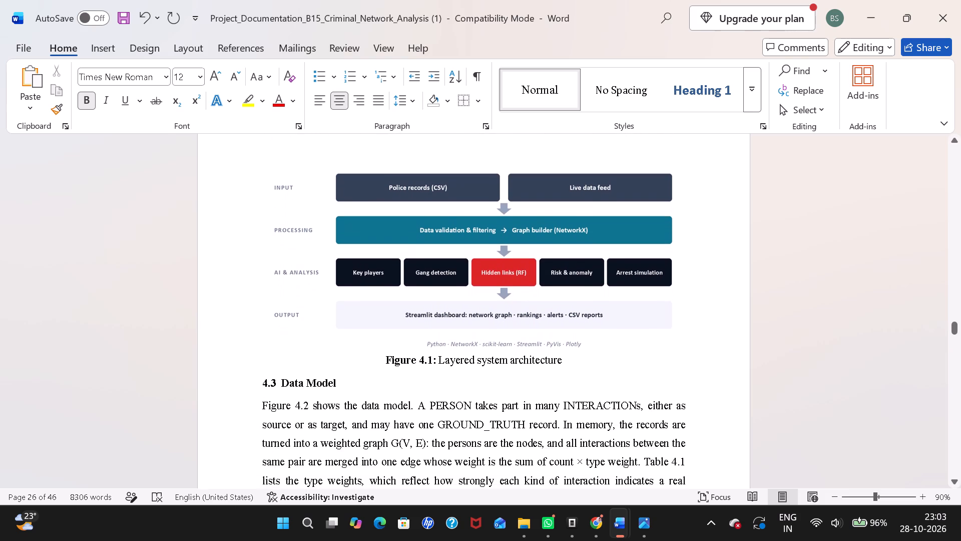
scroll(508, 244, down, 1)
scroll(508, 244, up, 1)
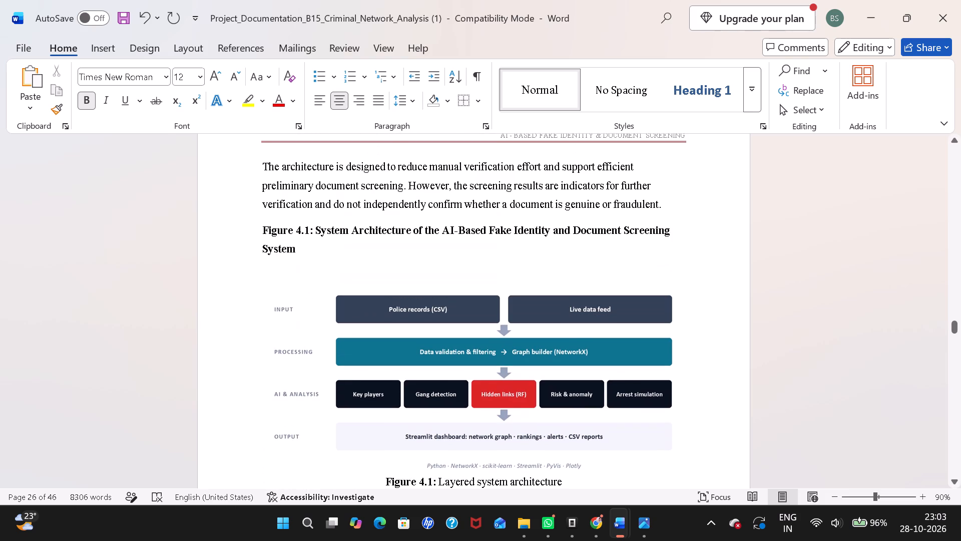
scroll(508, 244, down, 3)
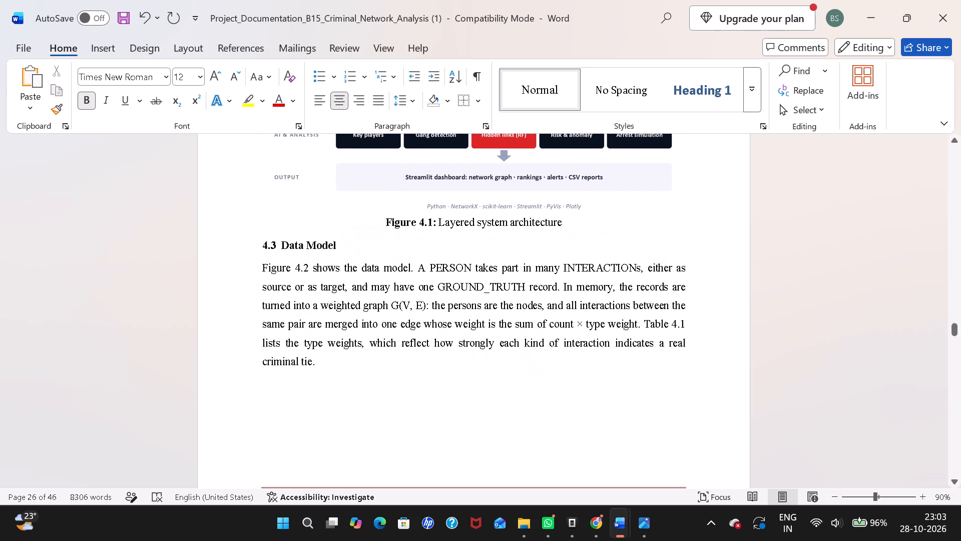
scroll(508, 244, up, 2)
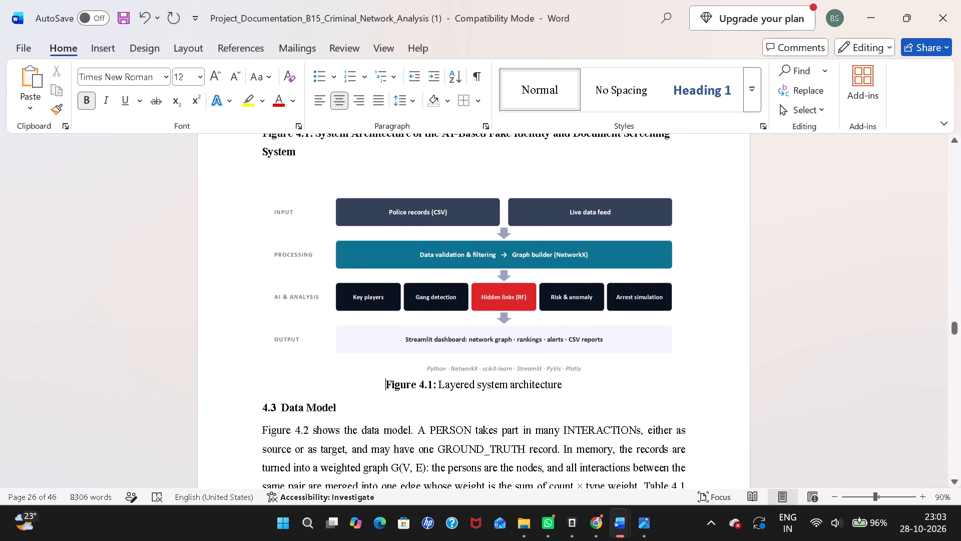
scroll(508, 244, up, 3)
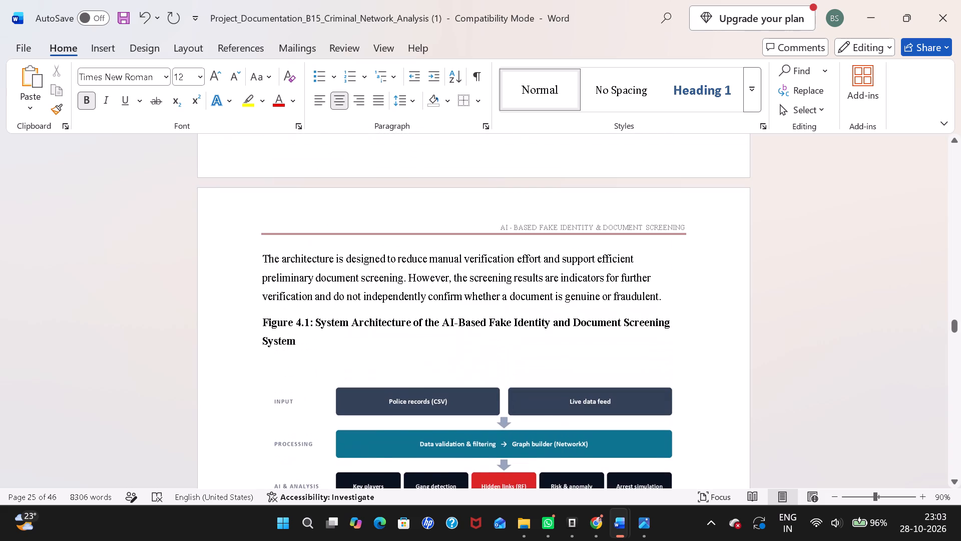
scroll(508, 244, up, 6)
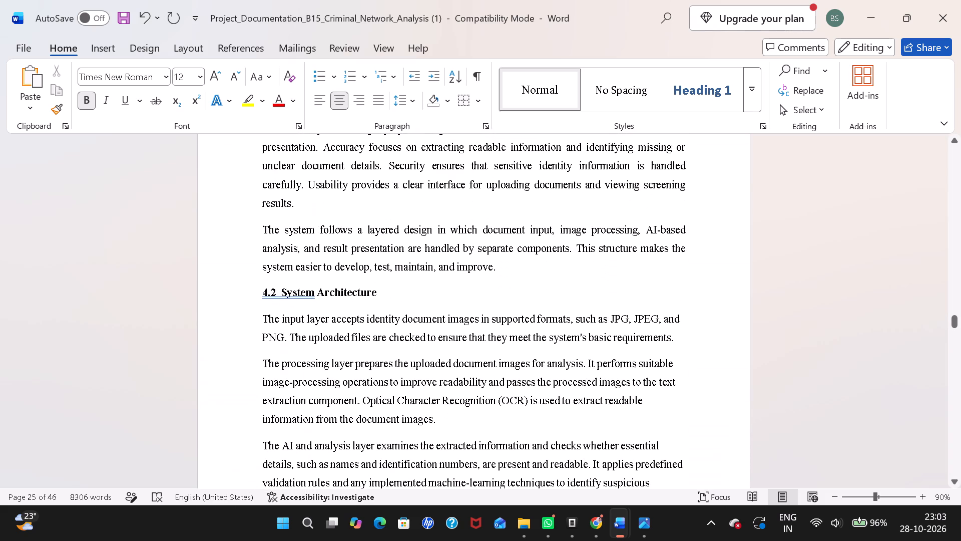
scroll(508, 244, up, 1)
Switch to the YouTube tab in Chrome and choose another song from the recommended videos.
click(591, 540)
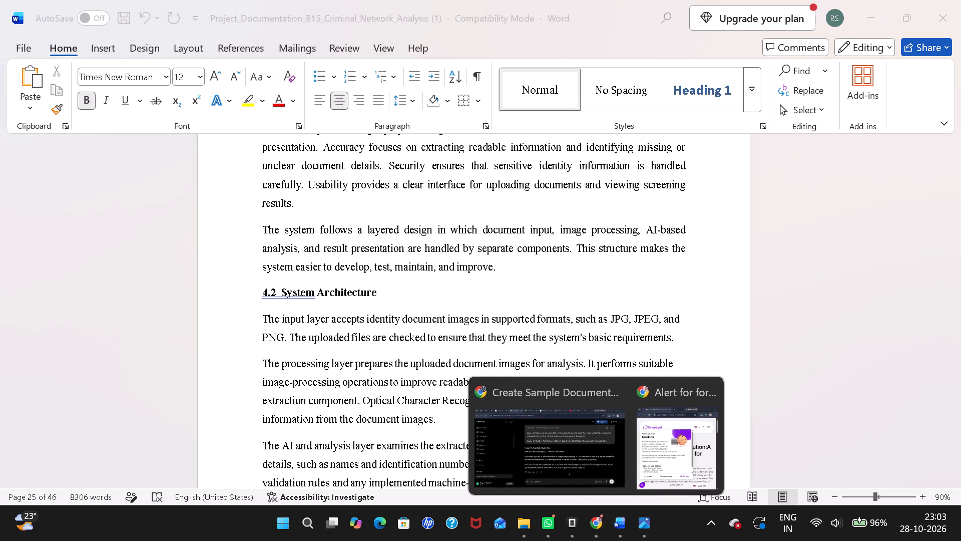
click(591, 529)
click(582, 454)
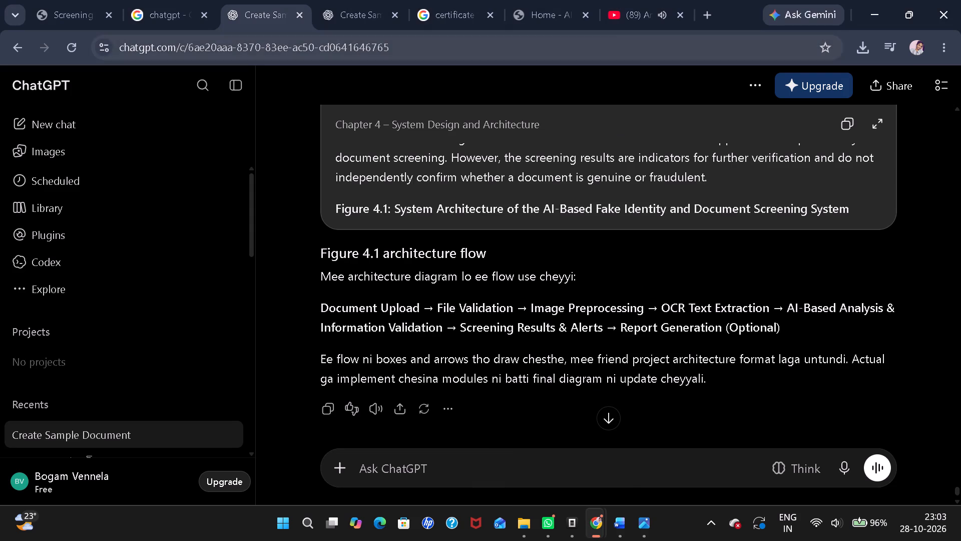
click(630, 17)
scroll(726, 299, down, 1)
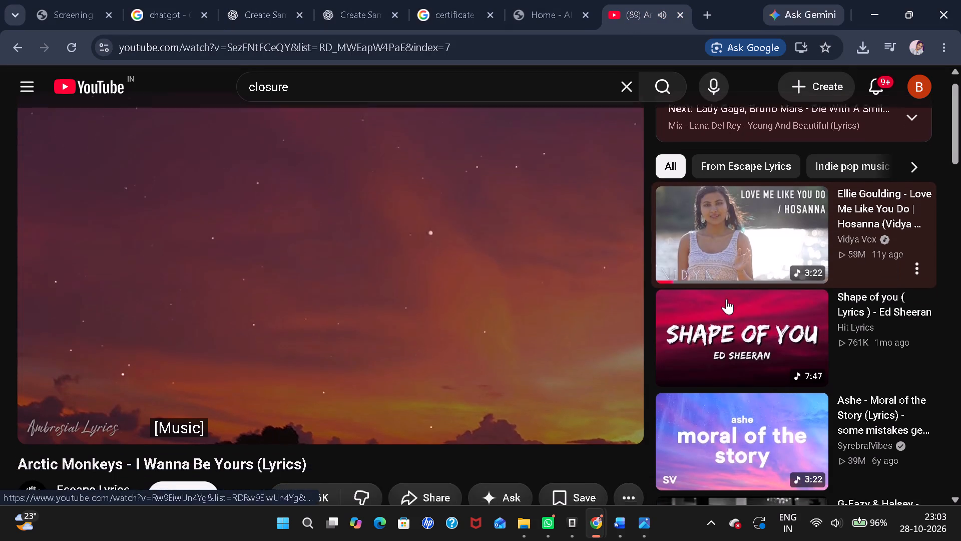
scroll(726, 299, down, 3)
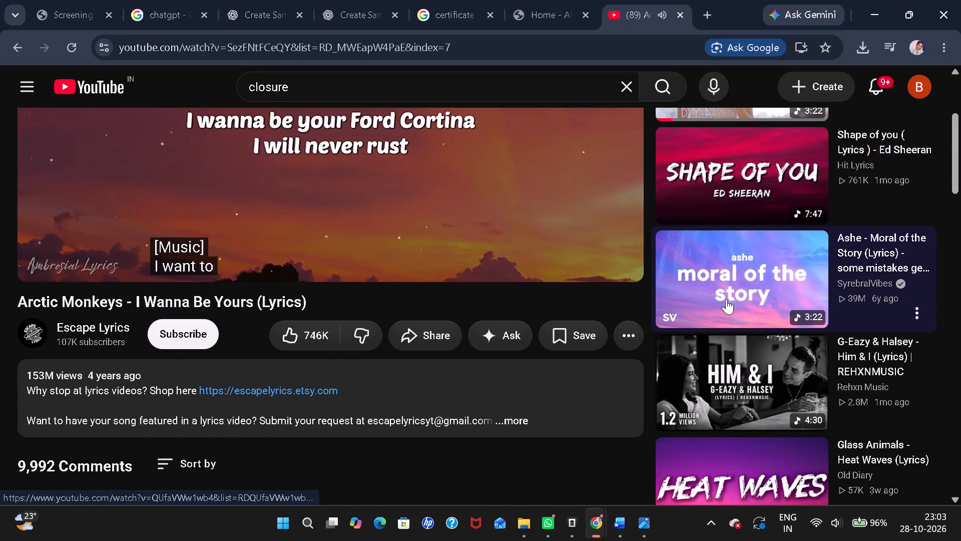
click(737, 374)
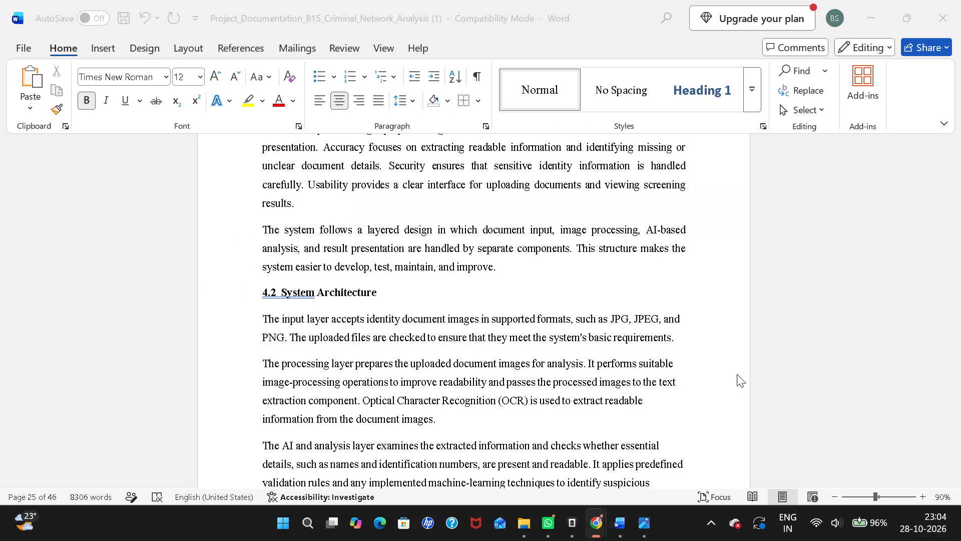
Back in the Word document, examine Chapter 4 from the Design Goals through Figure 4.1 to the data model and Table 4.1.
scroll(506, 295, down, 1)
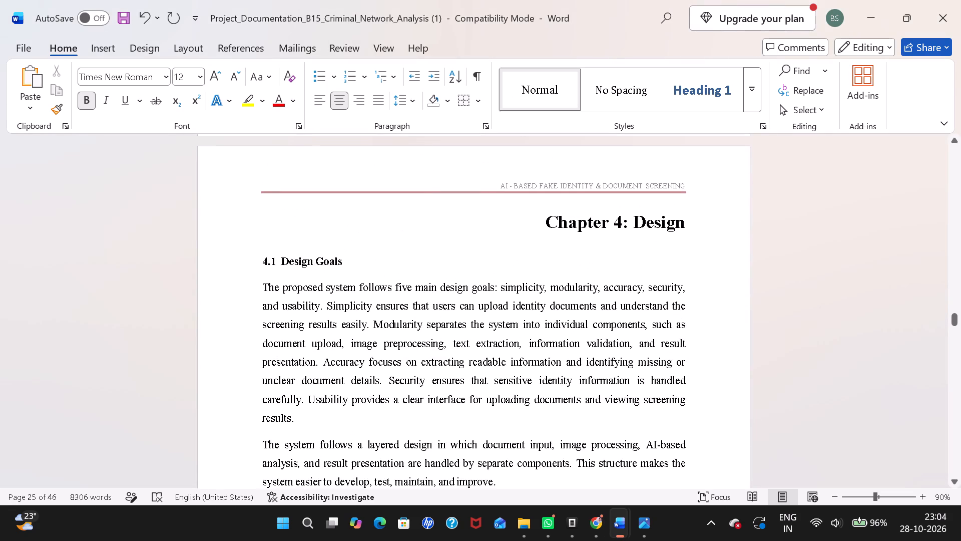
scroll(506, 295, down, 6)
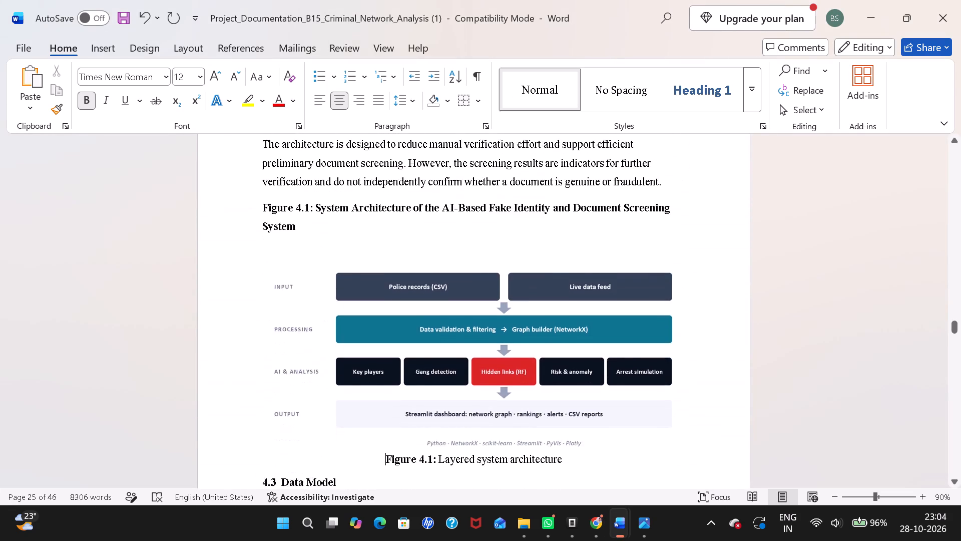
scroll(506, 295, down, 1)
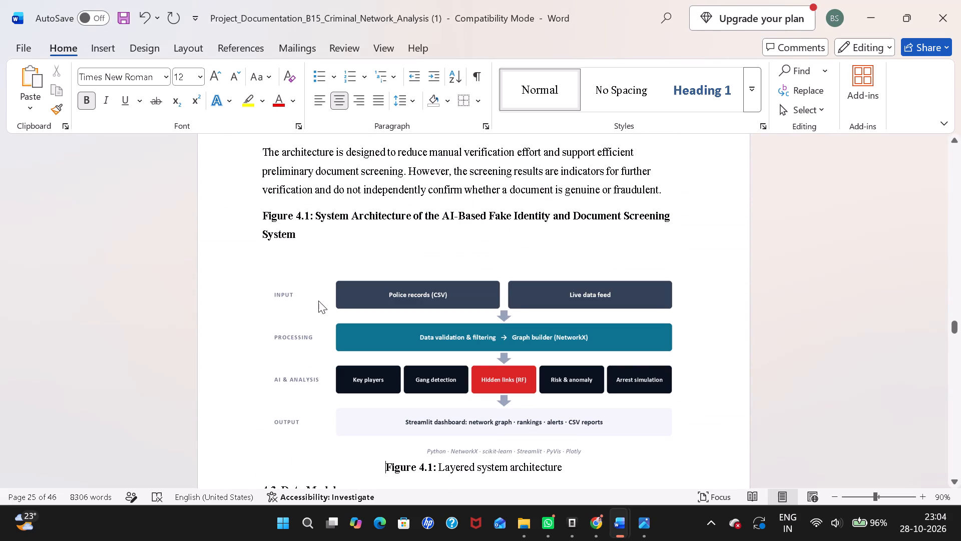
scroll(467, 344, down, 1)
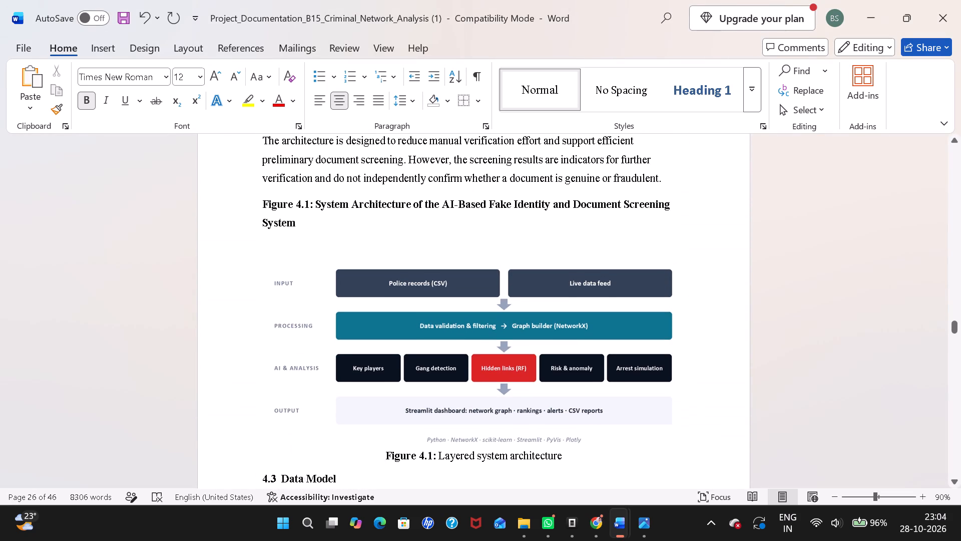
scroll(467, 344, down, 1)
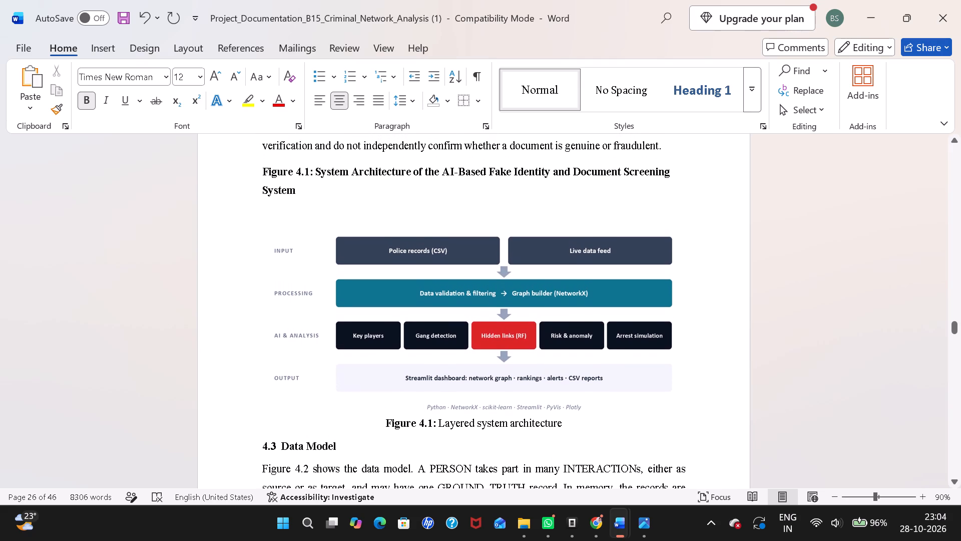
scroll(467, 344, down, 2)
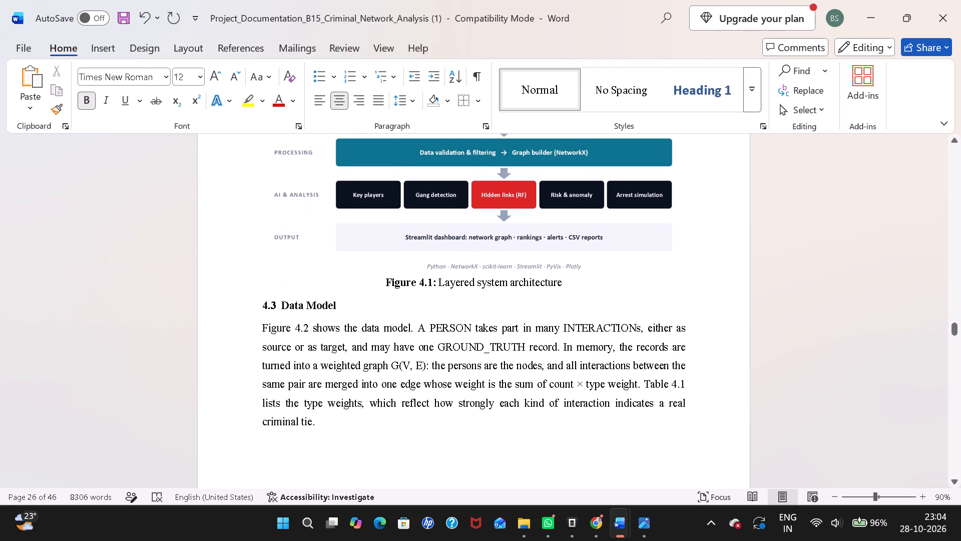
scroll(467, 344, down, 2)
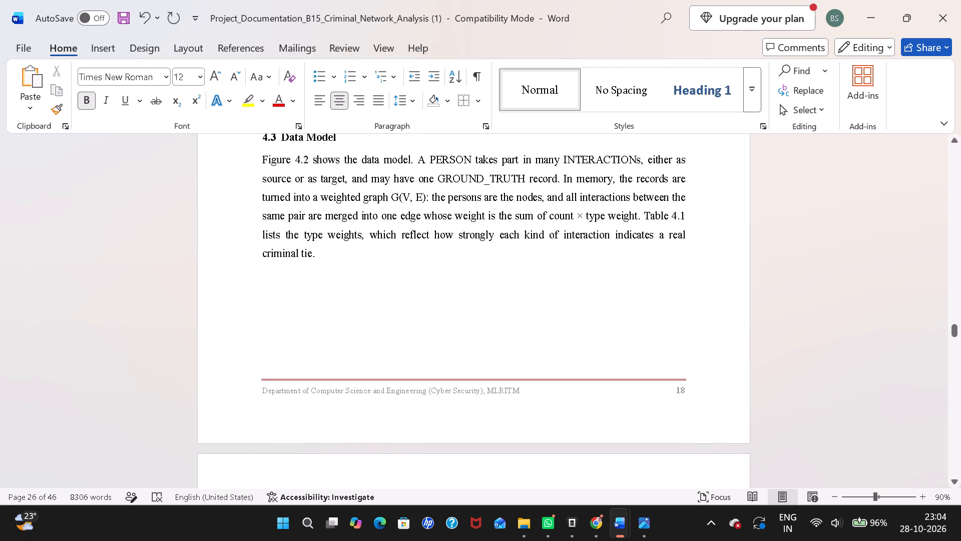
scroll(467, 344, down, 5)
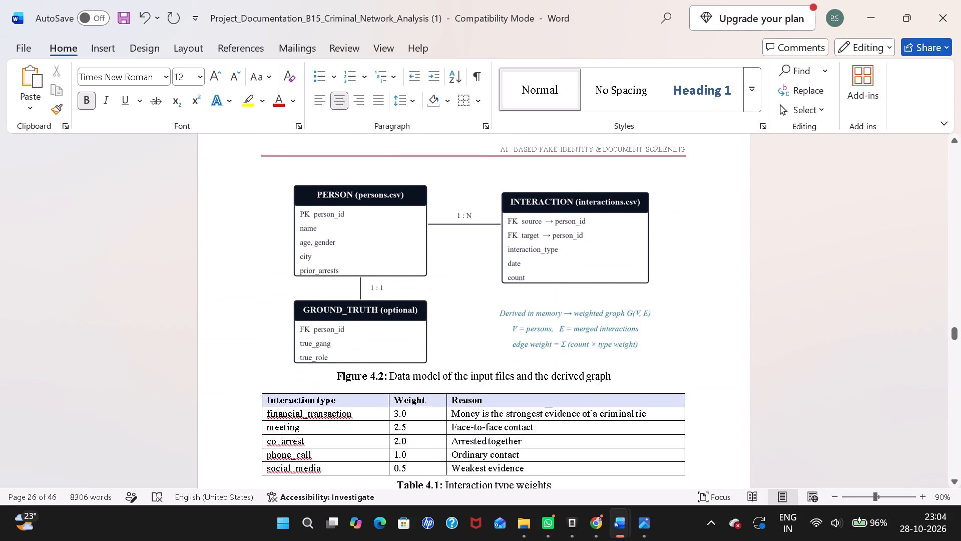
scroll(467, 344, down, 3)
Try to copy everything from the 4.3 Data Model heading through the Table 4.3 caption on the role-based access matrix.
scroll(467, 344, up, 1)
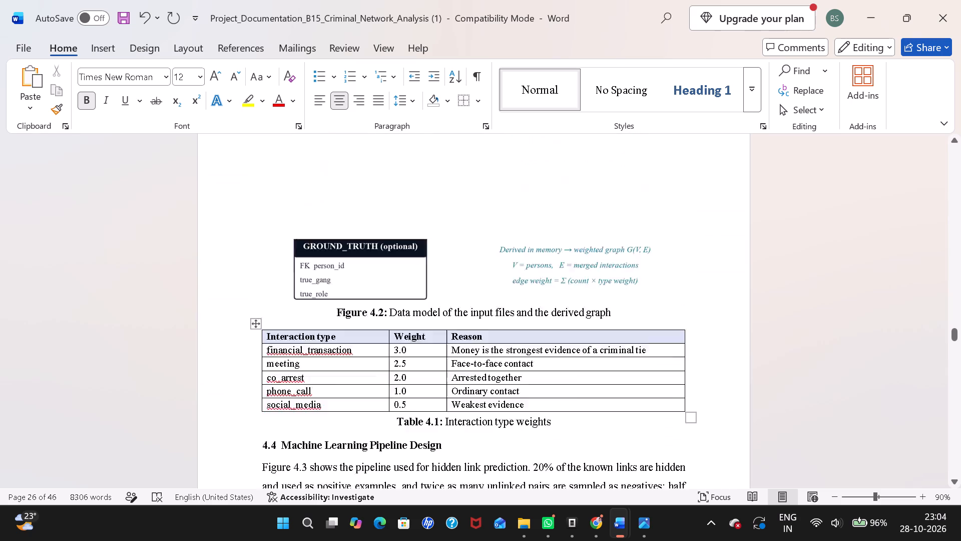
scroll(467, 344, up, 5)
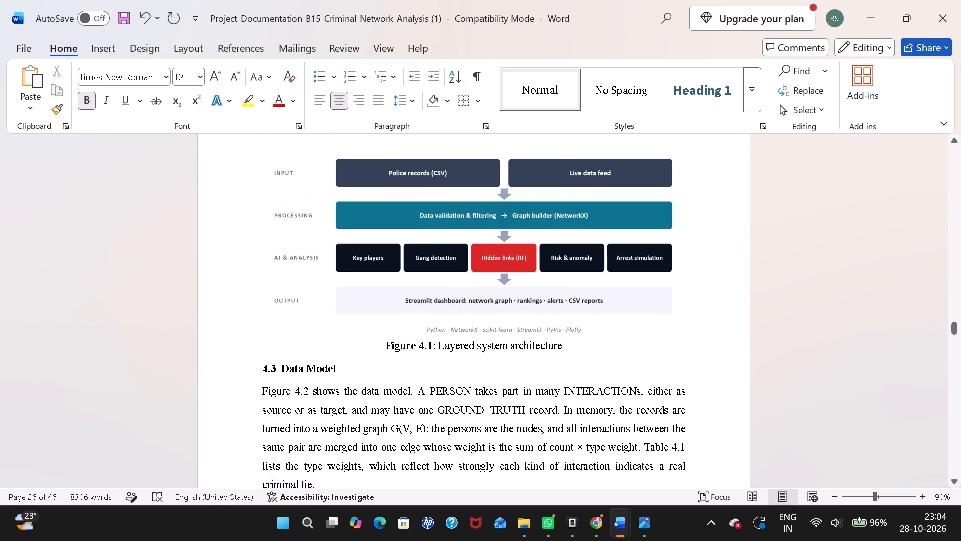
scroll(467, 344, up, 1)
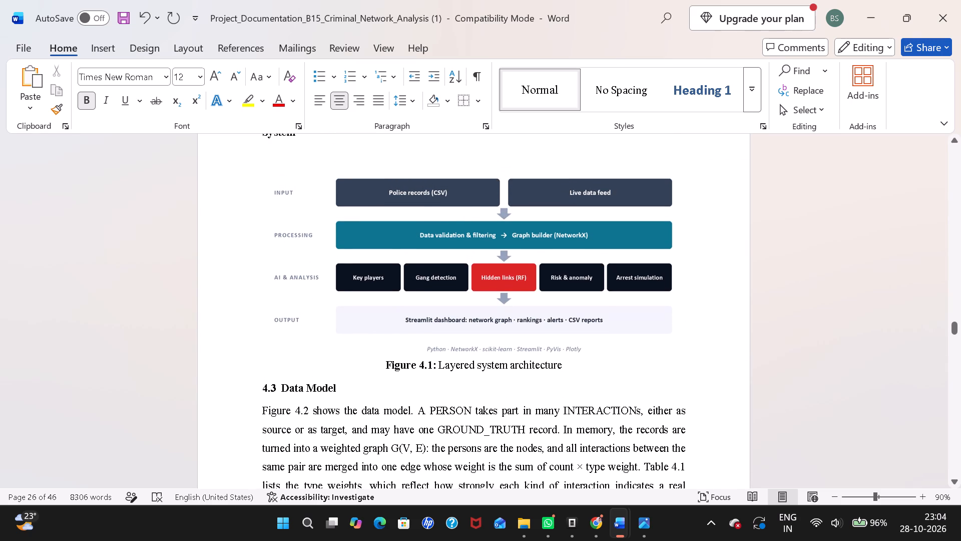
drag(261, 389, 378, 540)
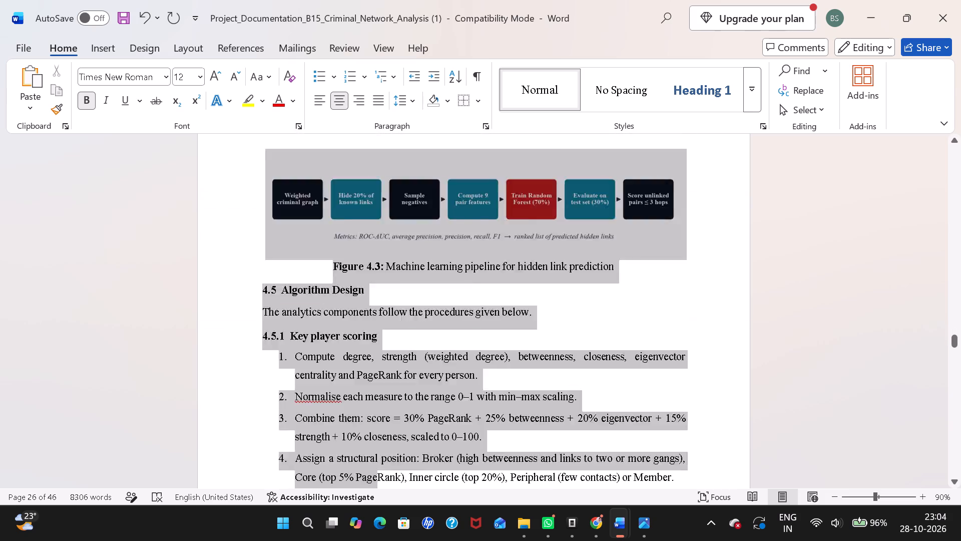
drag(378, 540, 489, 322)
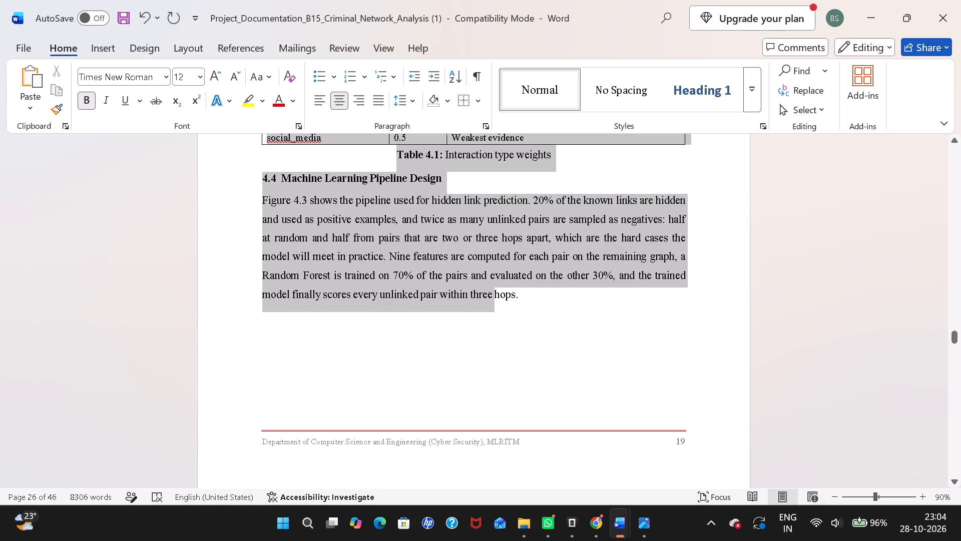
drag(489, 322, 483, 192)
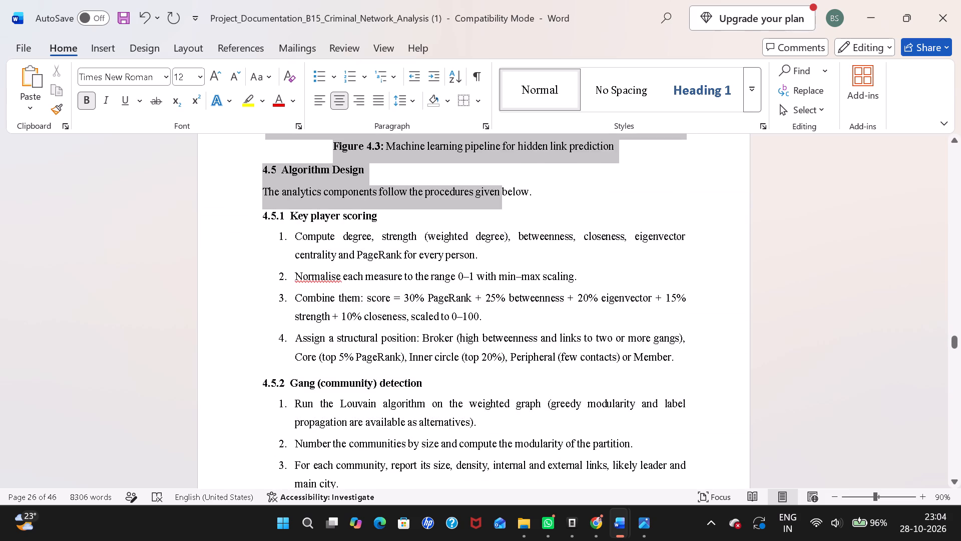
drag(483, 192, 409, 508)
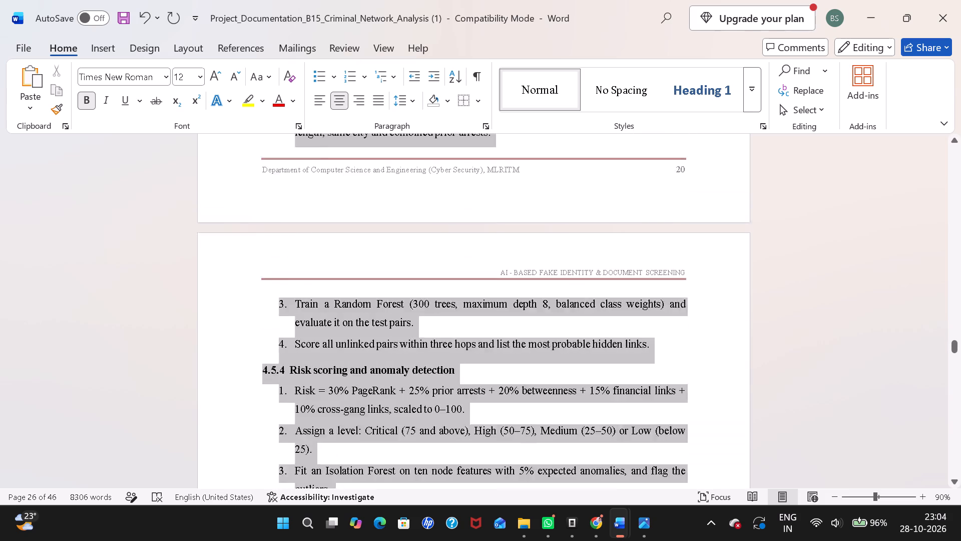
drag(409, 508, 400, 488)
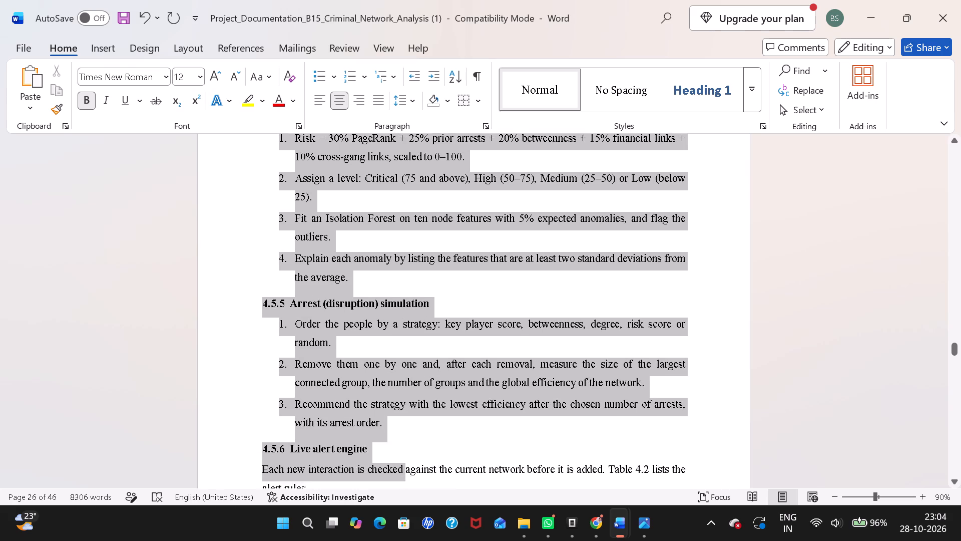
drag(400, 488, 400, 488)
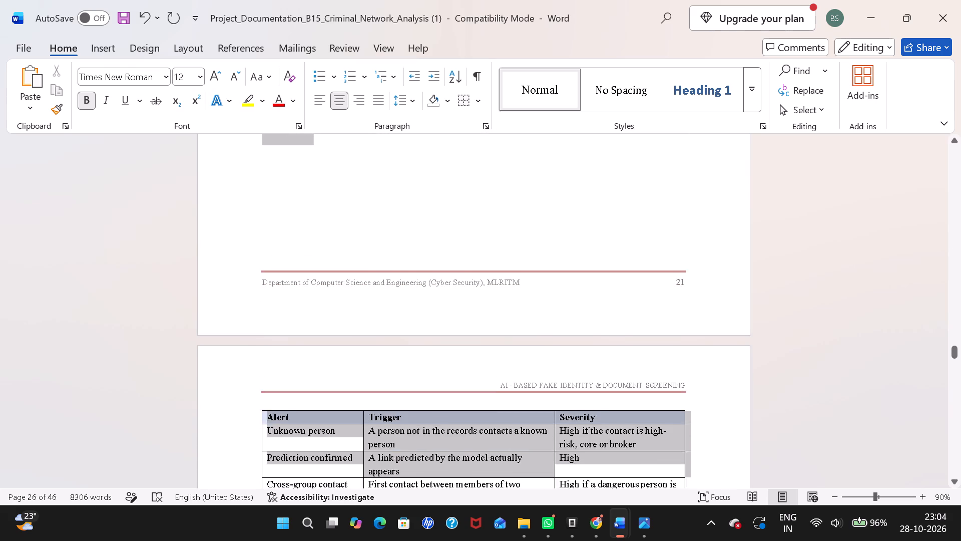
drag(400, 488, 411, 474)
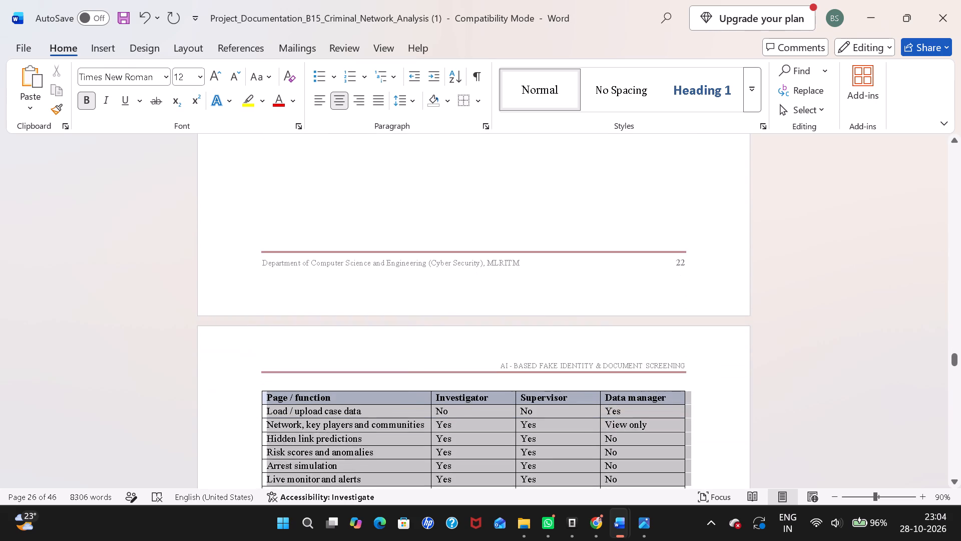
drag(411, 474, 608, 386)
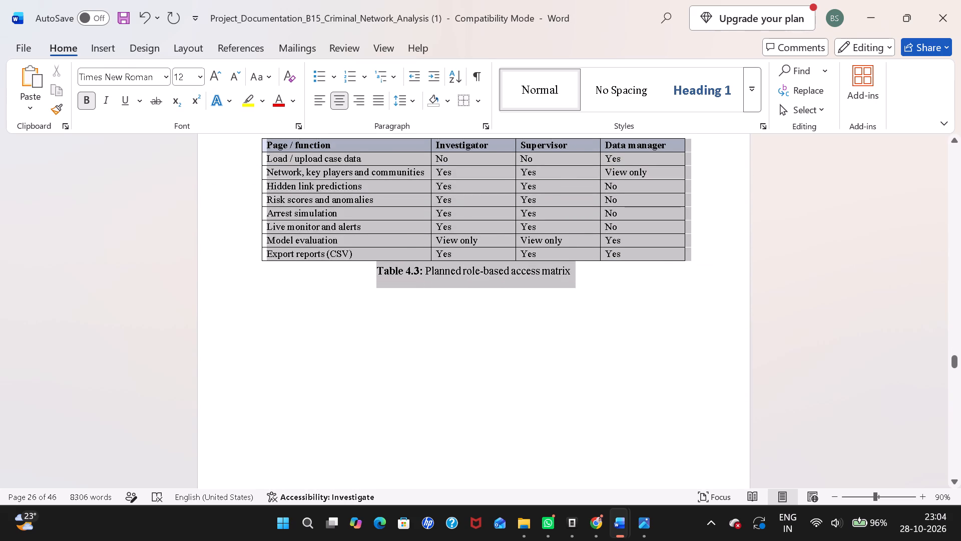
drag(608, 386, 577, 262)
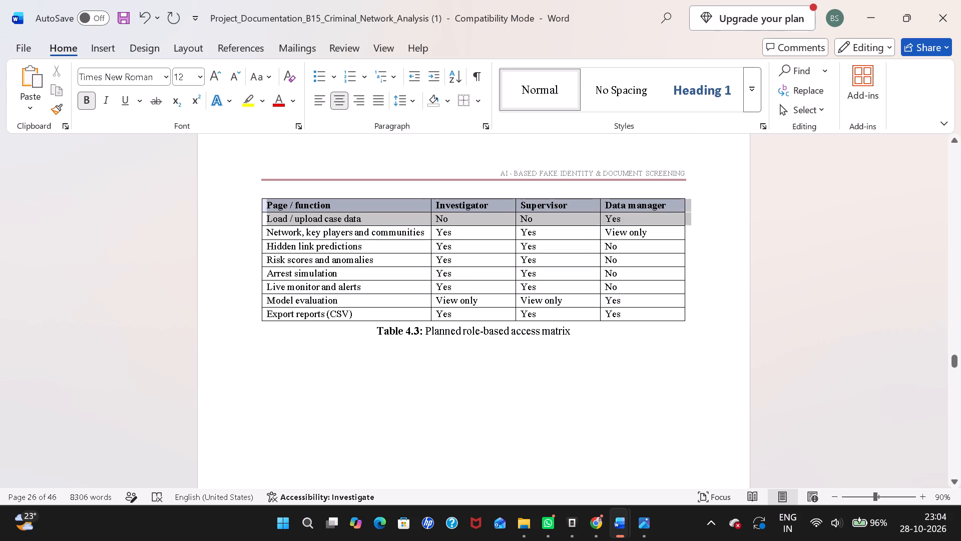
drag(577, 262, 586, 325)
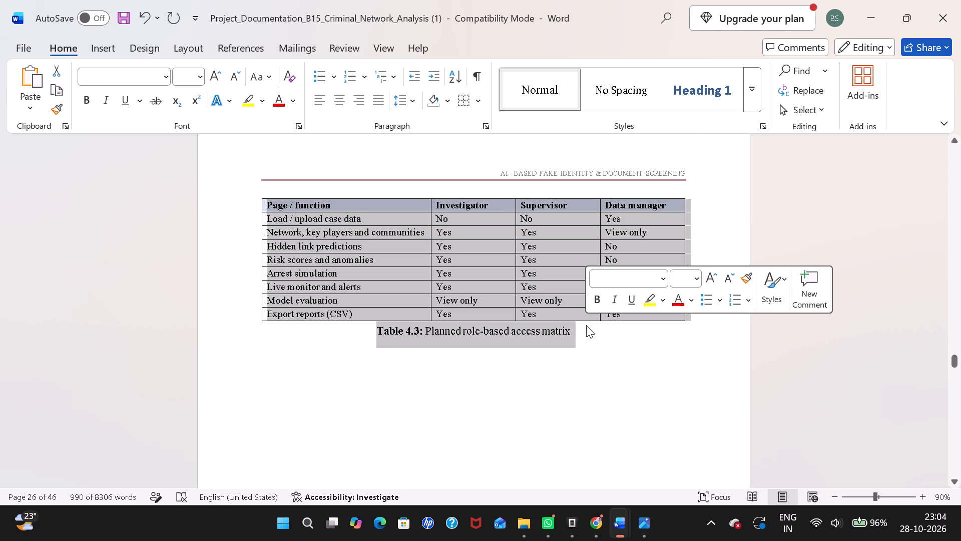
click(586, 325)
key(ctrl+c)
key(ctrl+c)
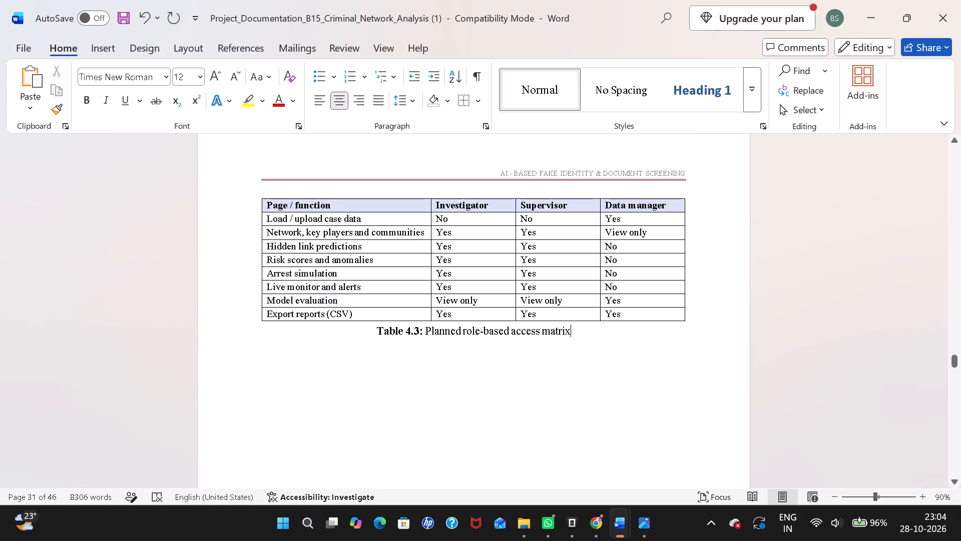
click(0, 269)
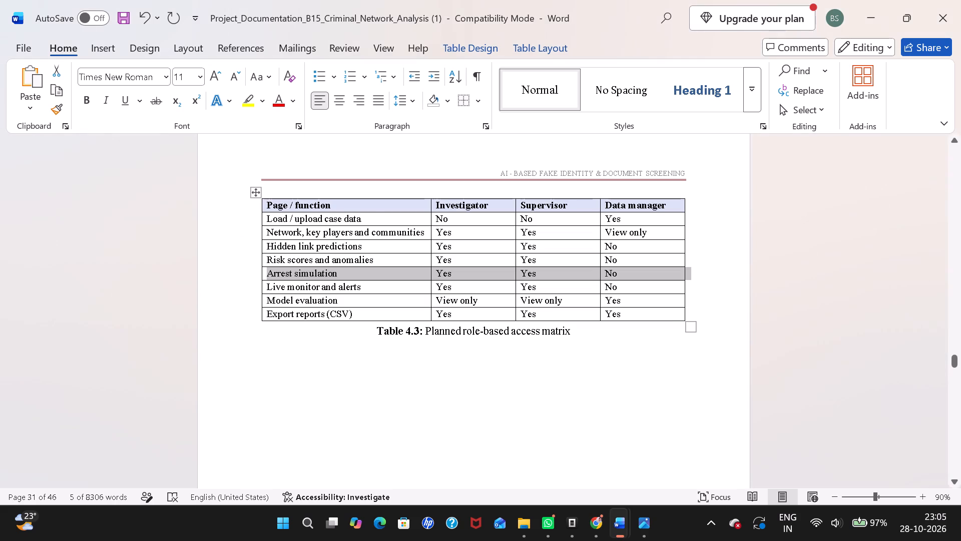
In the Word document, look over the remaining pages from Table 4.3 through the Chapter 6 results and Chapter 7 to the References.
scroll(849, 306, down, 16)
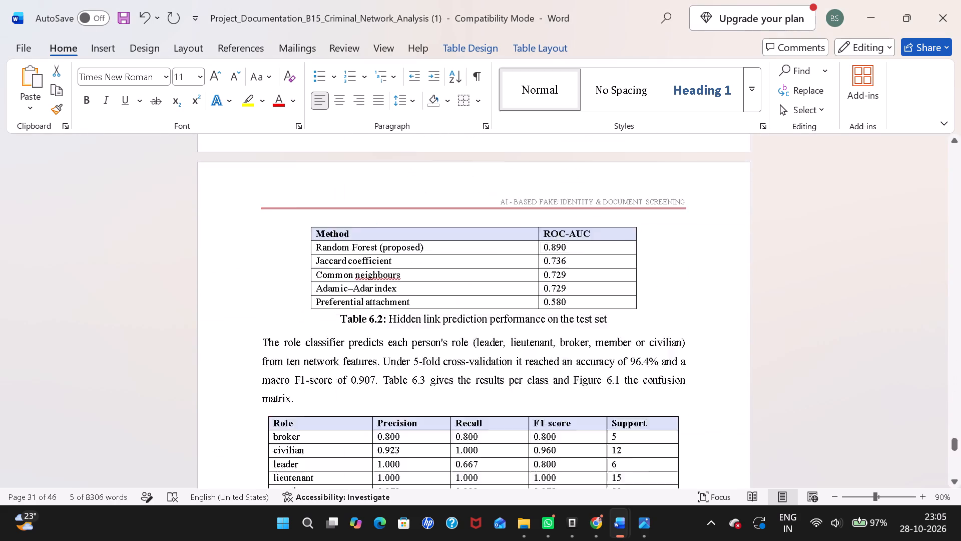
scroll(849, 306, down, 10)
scroll(849, 306, up, 9)
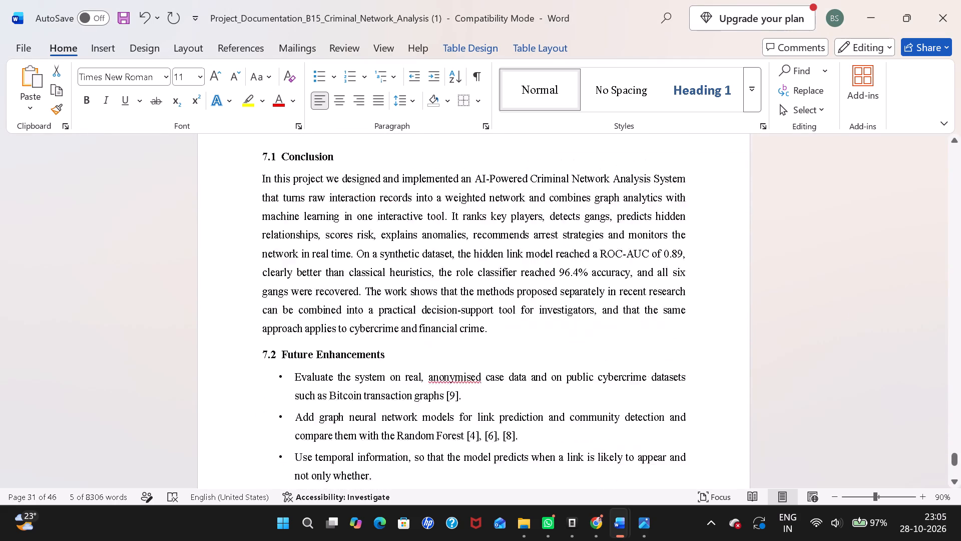
scroll(849, 306, up, 4)
scroll(630, 320, down, 5)
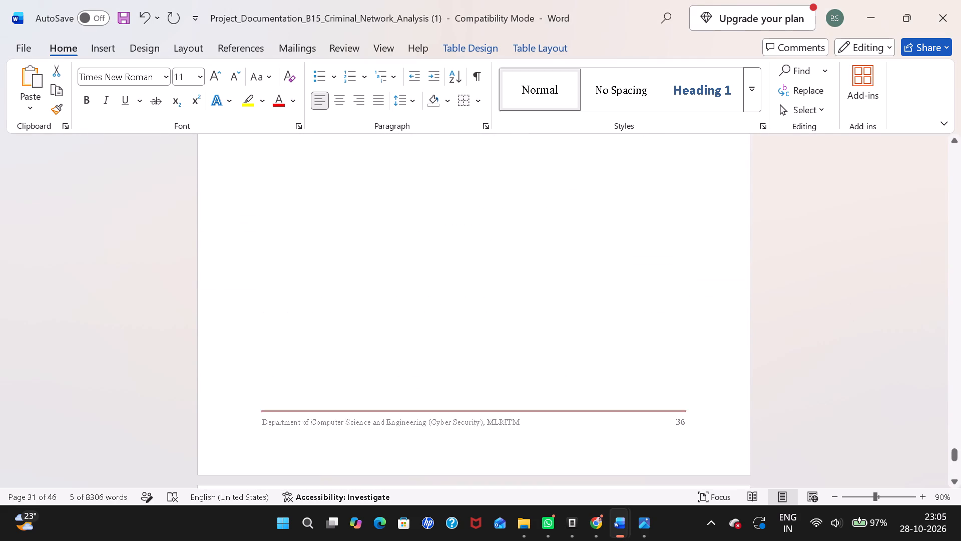
scroll(630, 320, down, 8)
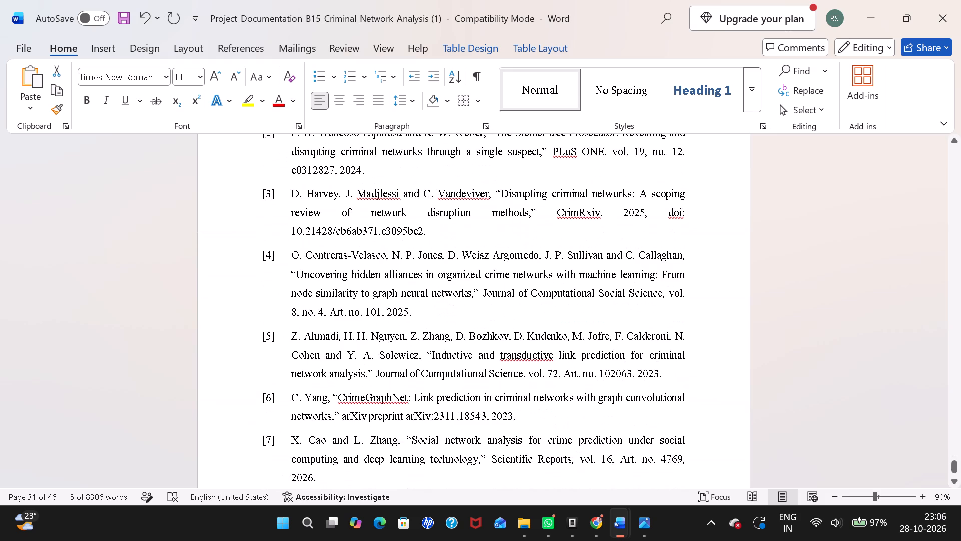
ctrl+scroll(630, 320, down, 5)
scroll(630, 320, down, 7)
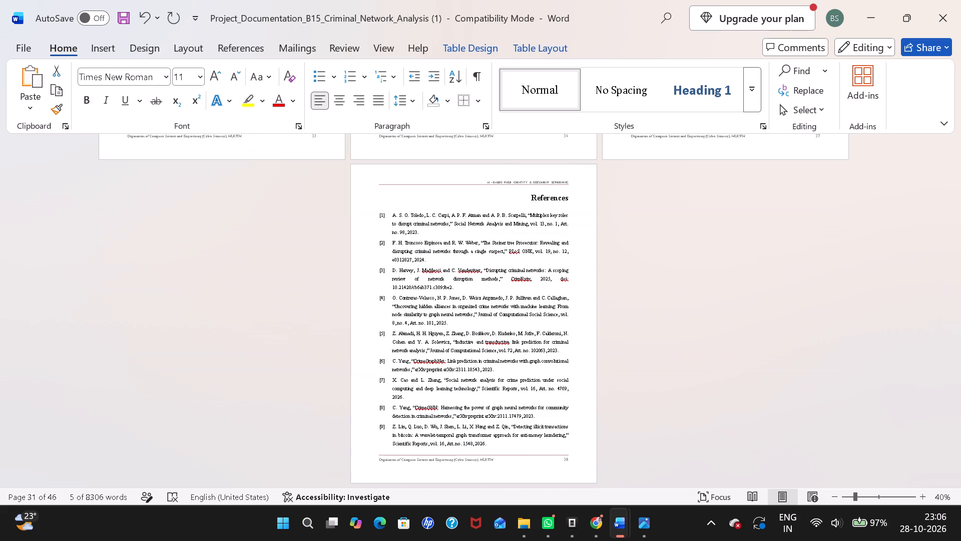
scroll(560, 321, up, 5)
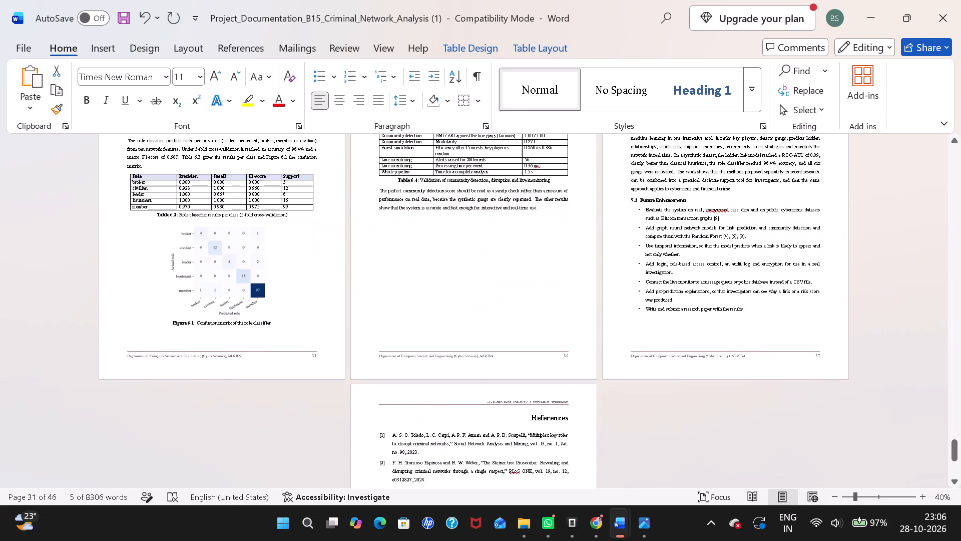
scroll(560, 321, up, 1)
ctrl+scroll(812, 267, up, 1)
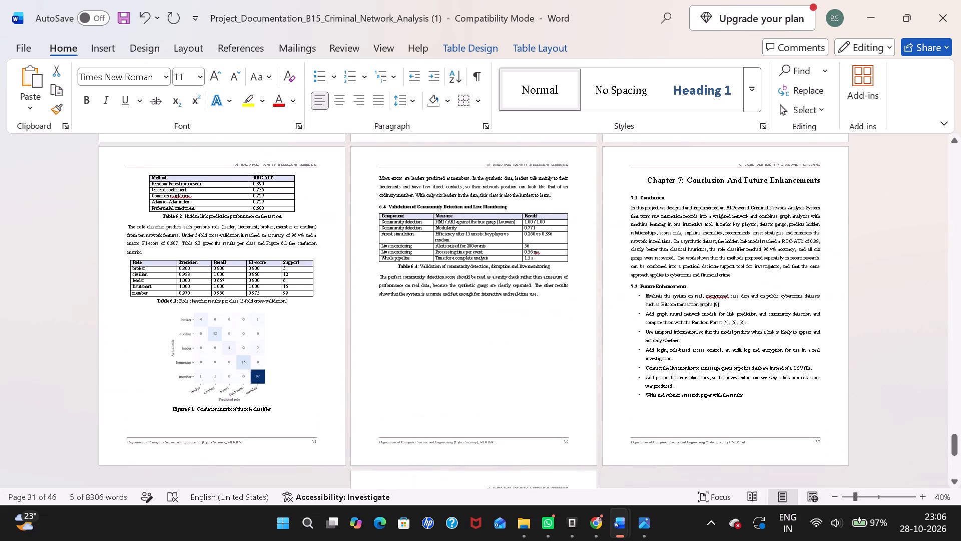
ctrl+scroll(812, 267, up, 1)
scroll(451, 367, down, 6)
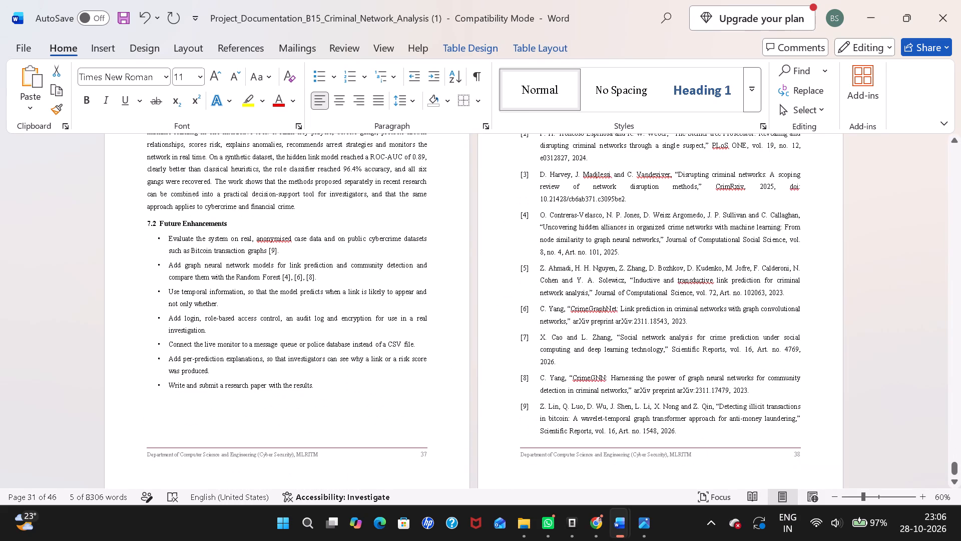
scroll(505, 261, up, 2)
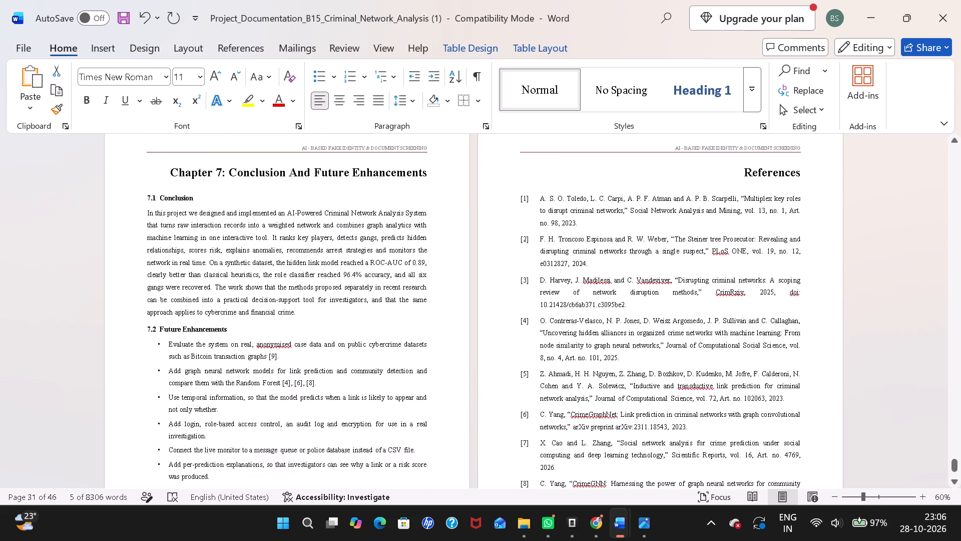
Look back through the document from Chapter 7 and the Chapter 6 testing pages to the start of Chapter 5.
scroll(505, 261, up, 2)
scroll(377, 256, up, 1)
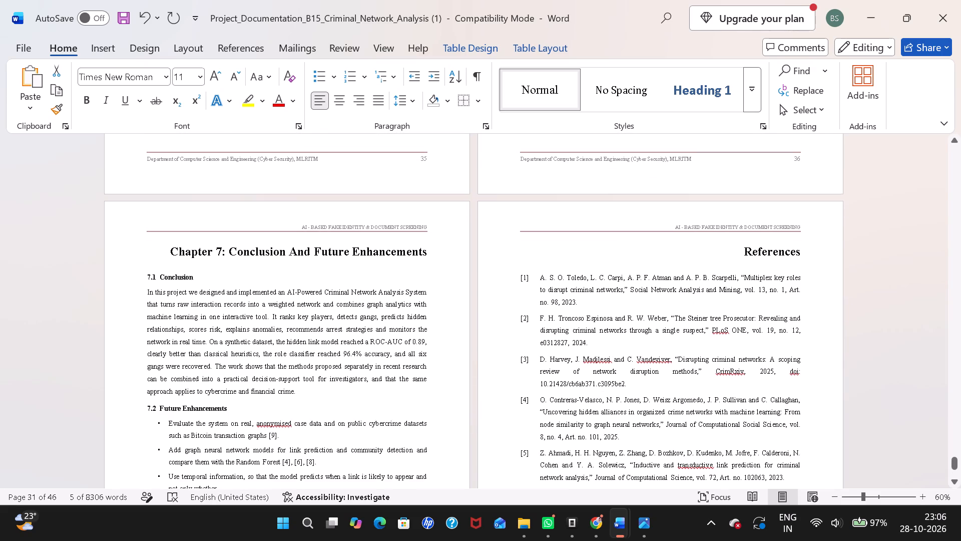
scroll(377, 256, up, 7)
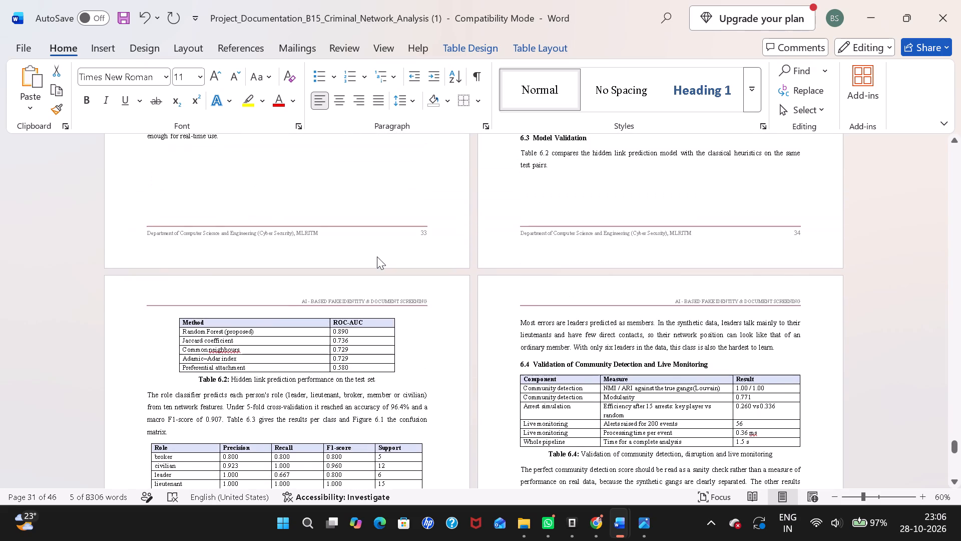
scroll(377, 256, up, 2)
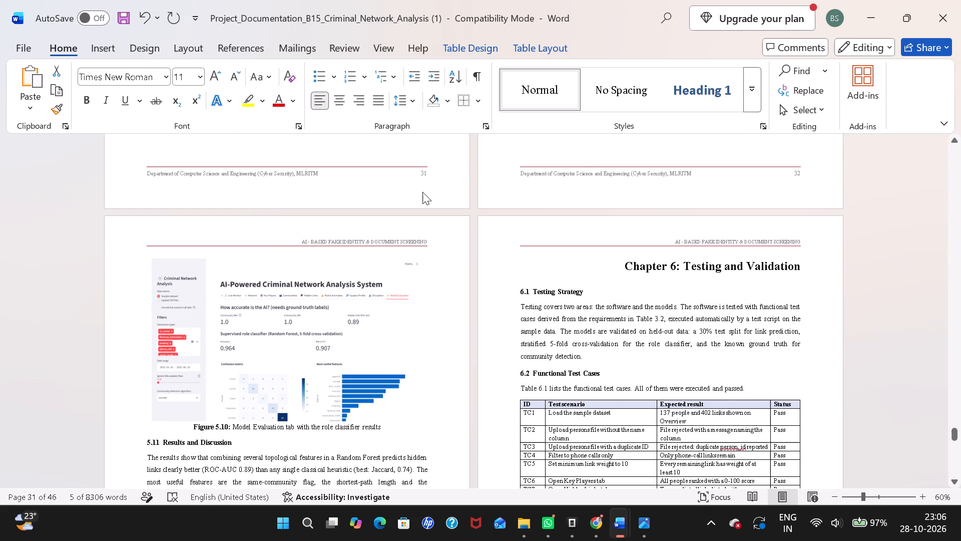
scroll(422, 192, up, 6)
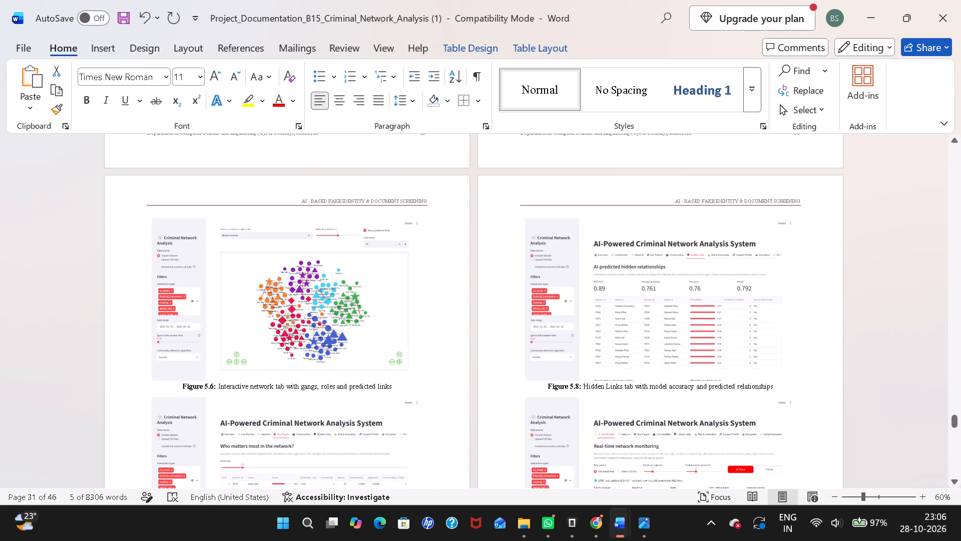
scroll(601, 301, up, 7)
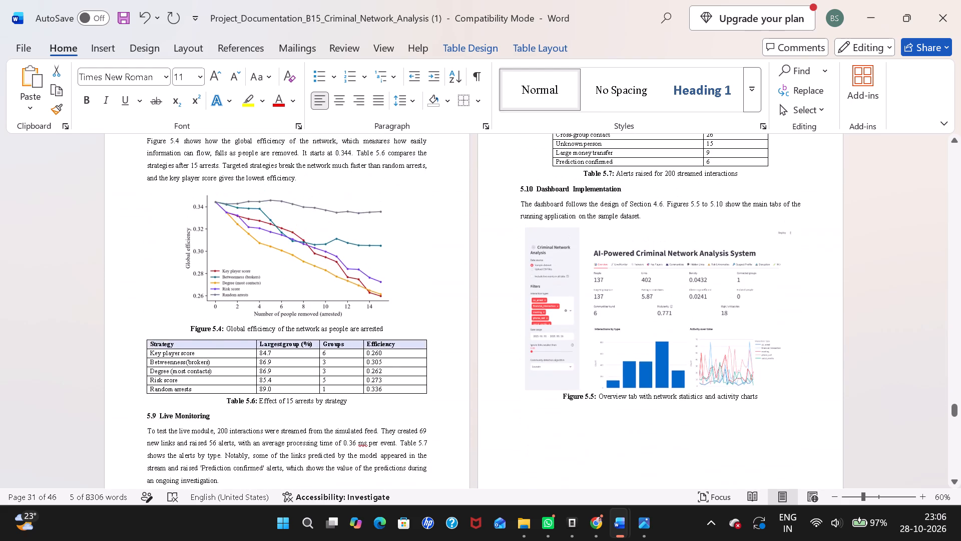
scroll(601, 301, up, 7)
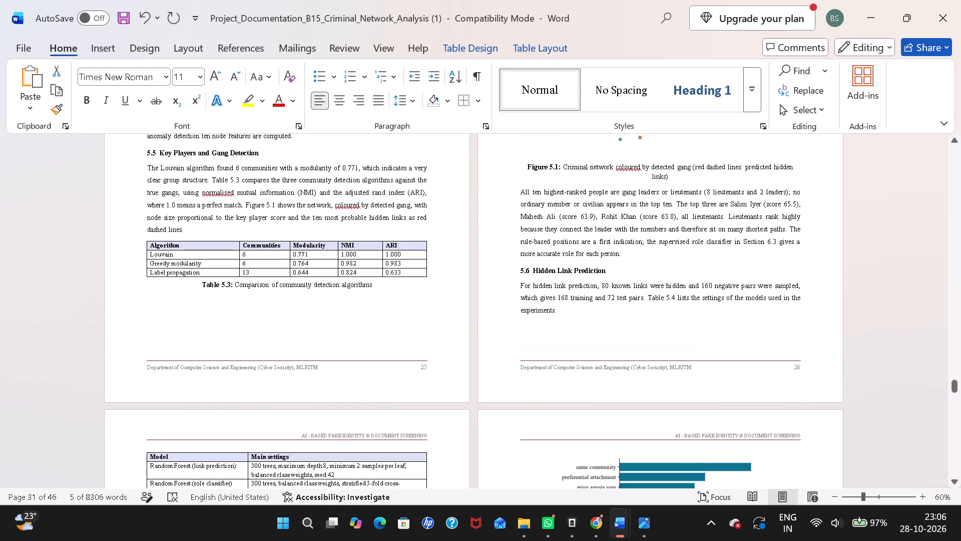
scroll(601, 301, up, 1)
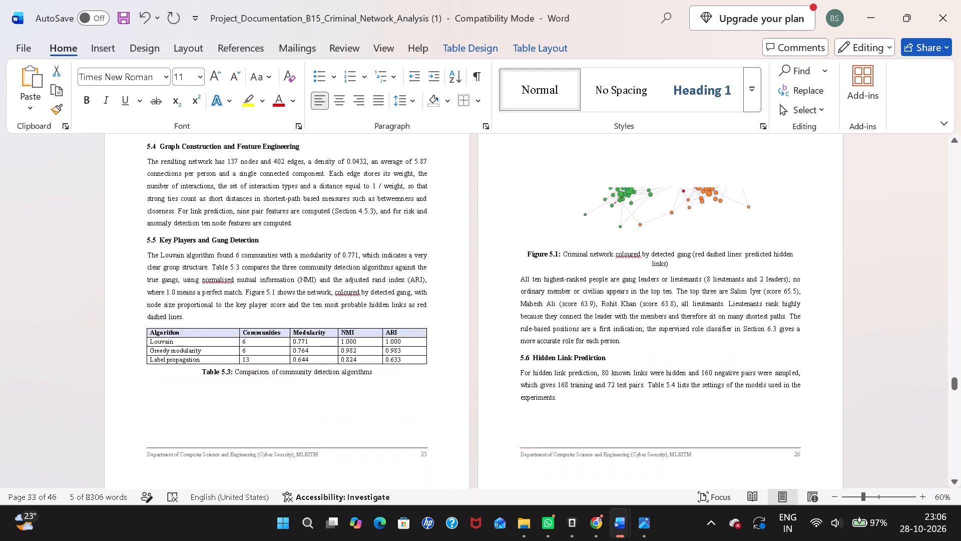
scroll(601, 301, up, 5)
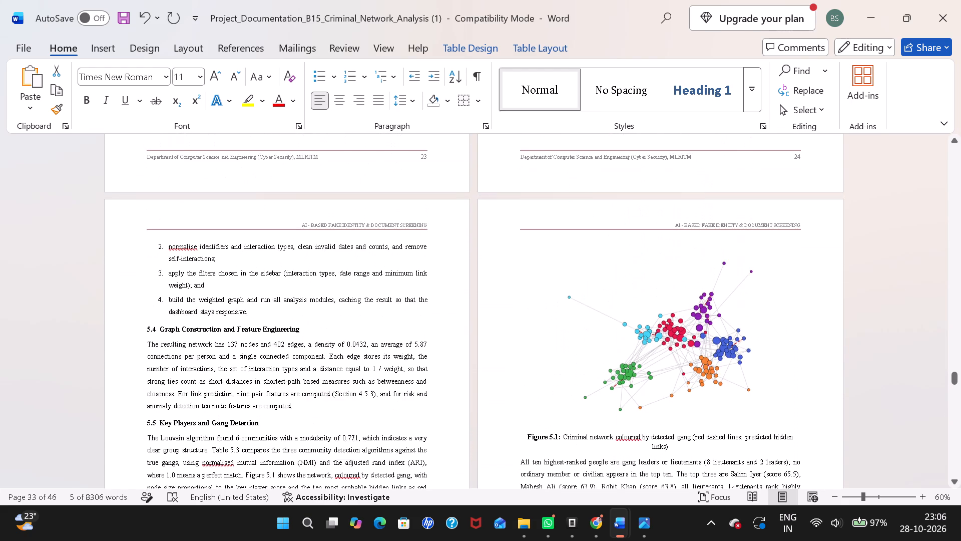
scroll(601, 301, up, 7)
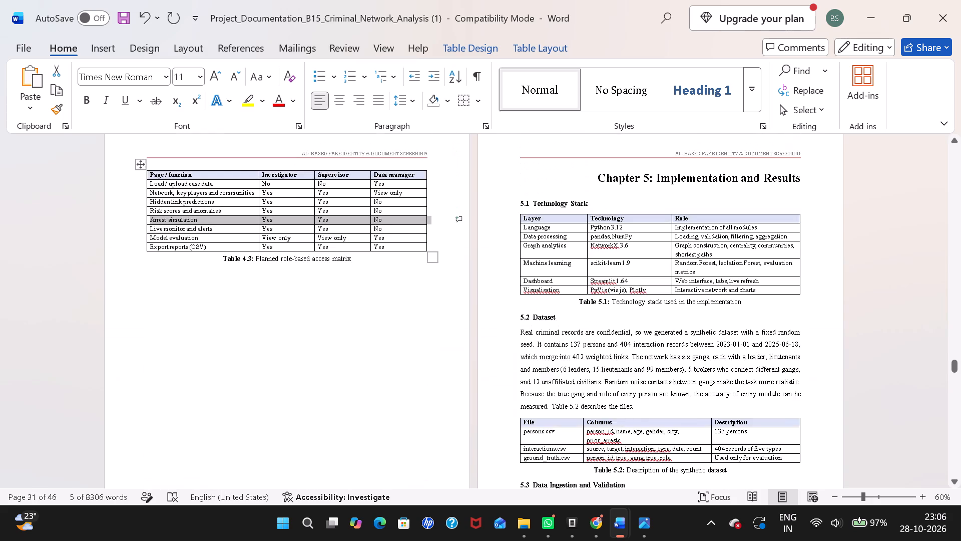
Look back over Chapter 4 from the Table 4.3 access matrix to sections 4.2 System Architecture and 4.1 Design Goals.
scroll(601, 301, up, 2)
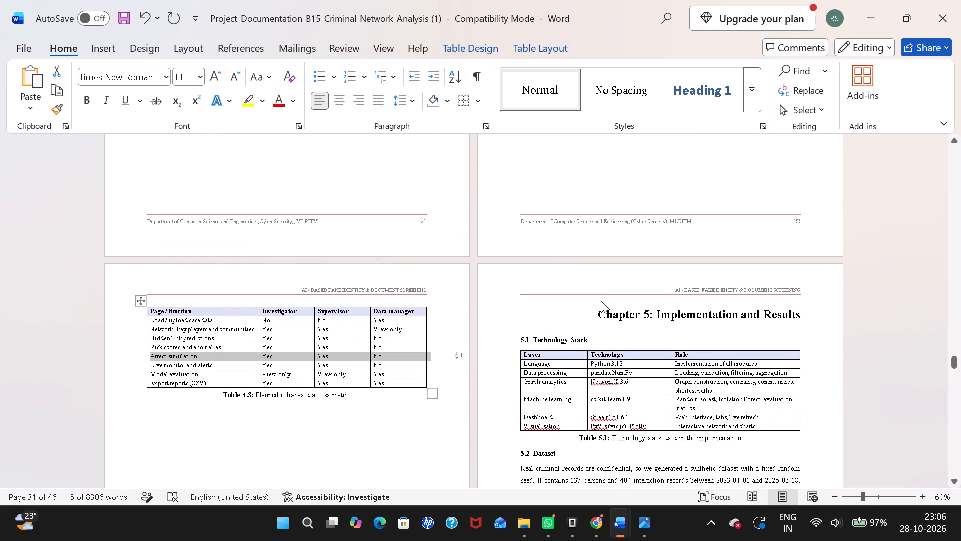
scroll(601, 301, up, 5)
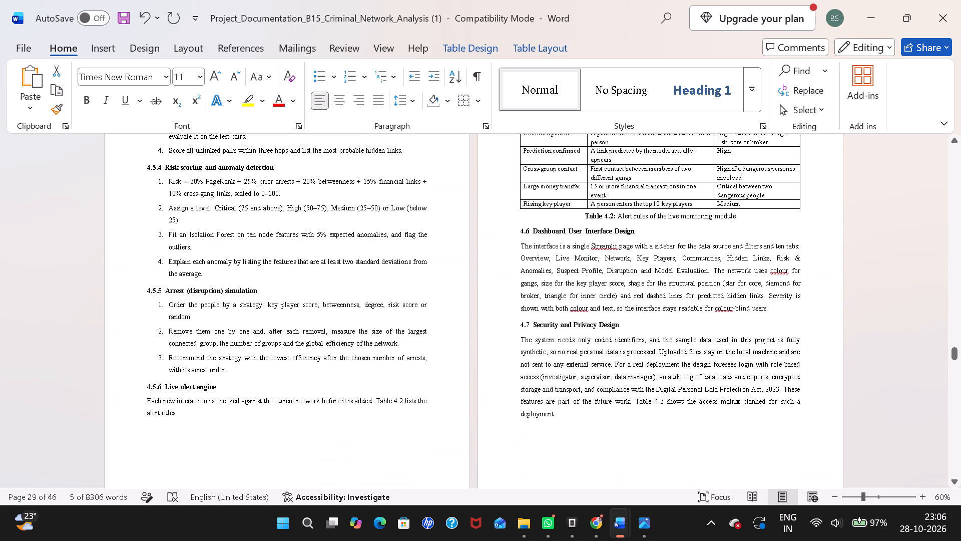
scroll(601, 301, up, 3)
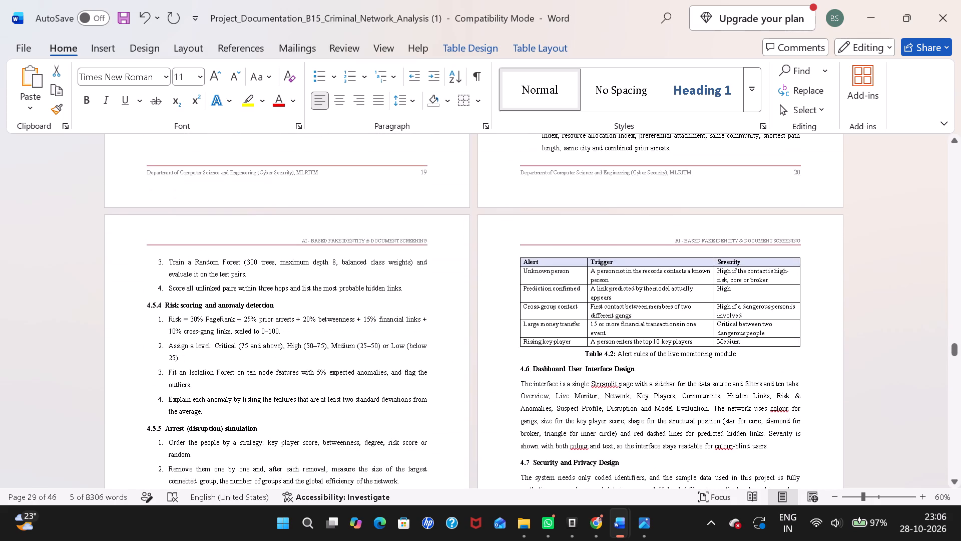
scroll(601, 301, up, 6)
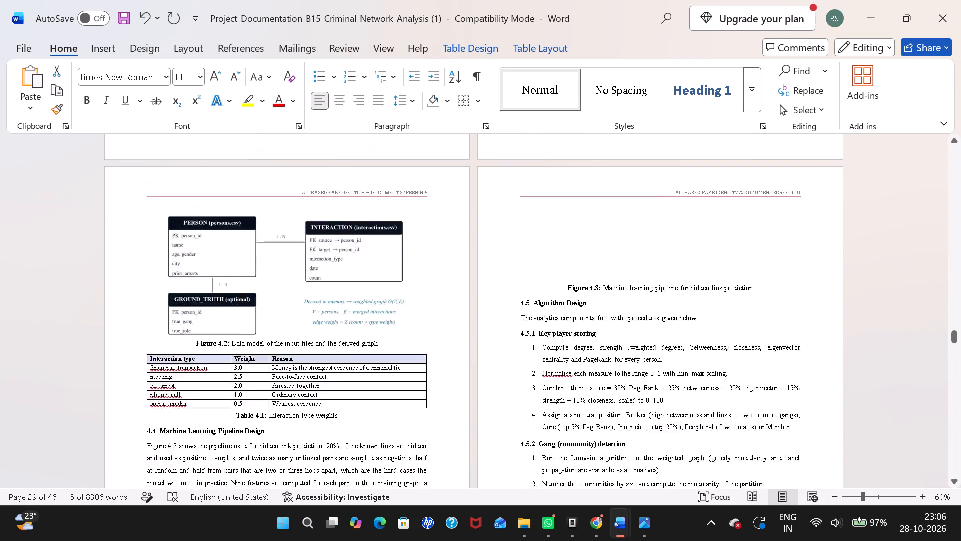
scroll(601, 301, up, 3)
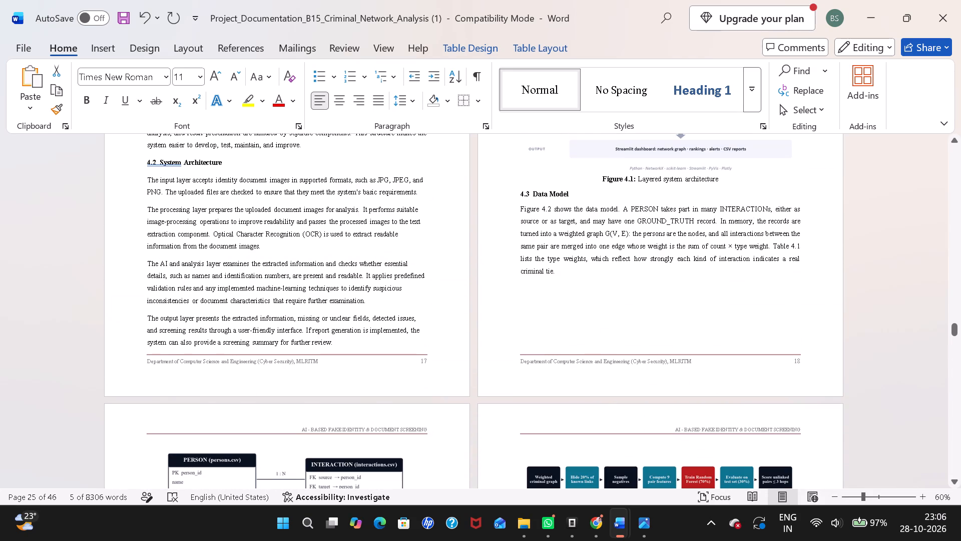
scroll(600, 394, up, 3)
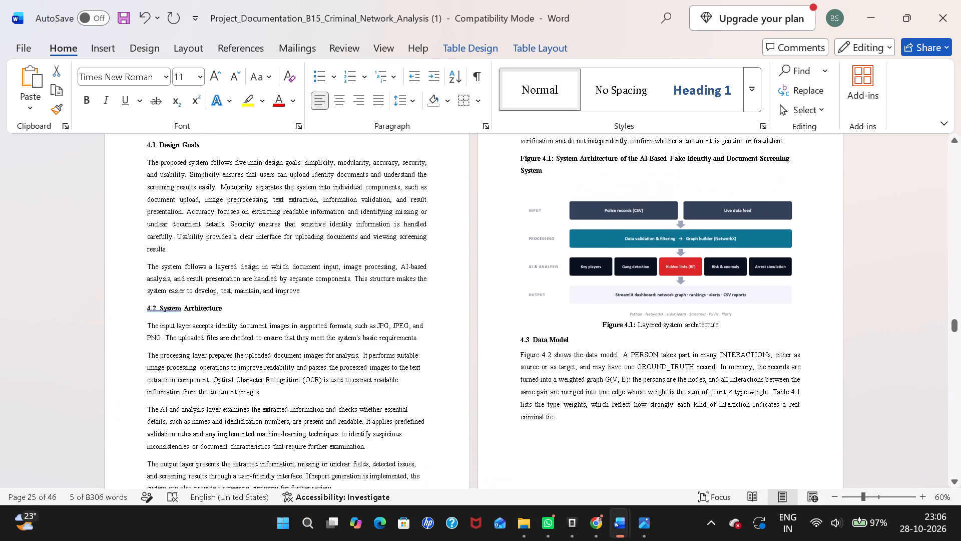
Look through the pages after Chapter 4 again, down to section 7.2 Future Enhancements and the References list.
scroll(675, 278, down, 5)
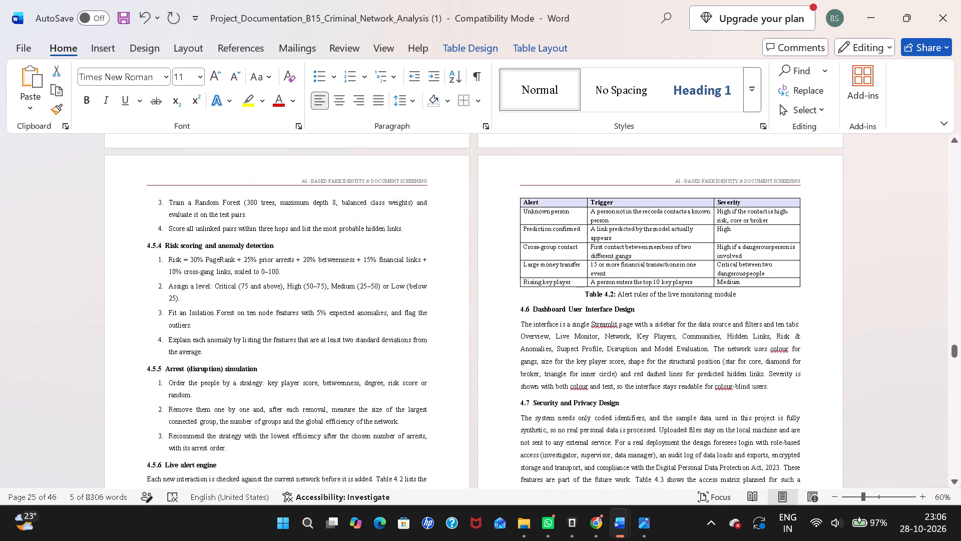
scroll(675, 278, down, 12)
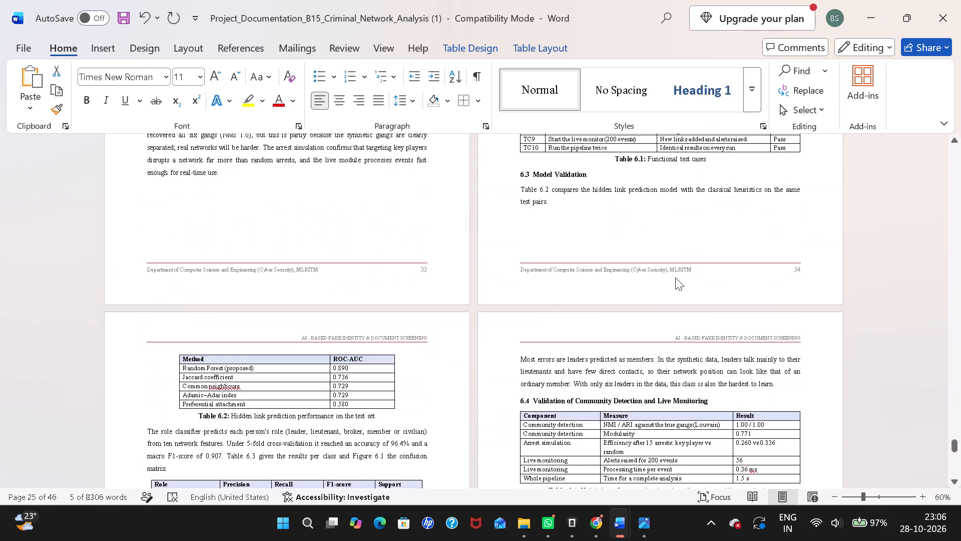
scroll(675, 278, down, 7)
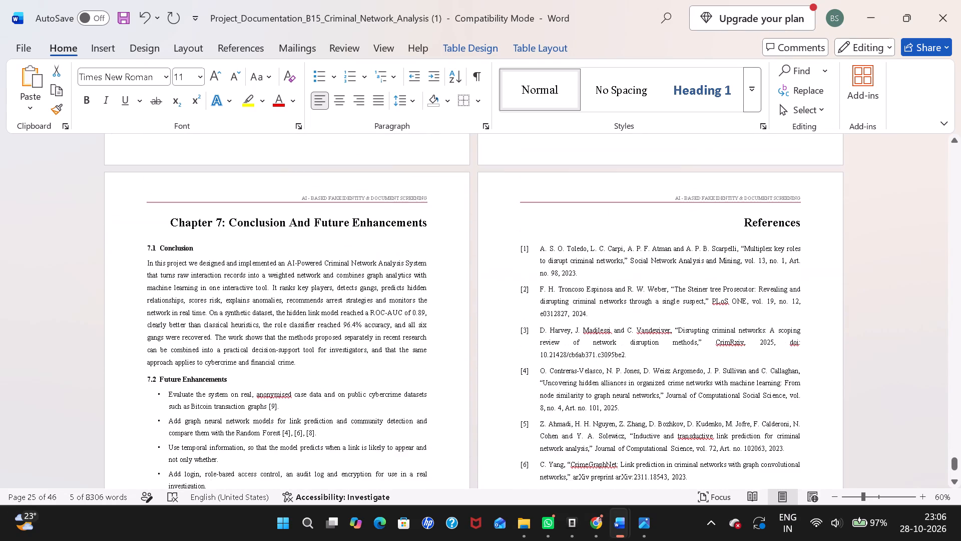
scroll(675, 278, down, 3)
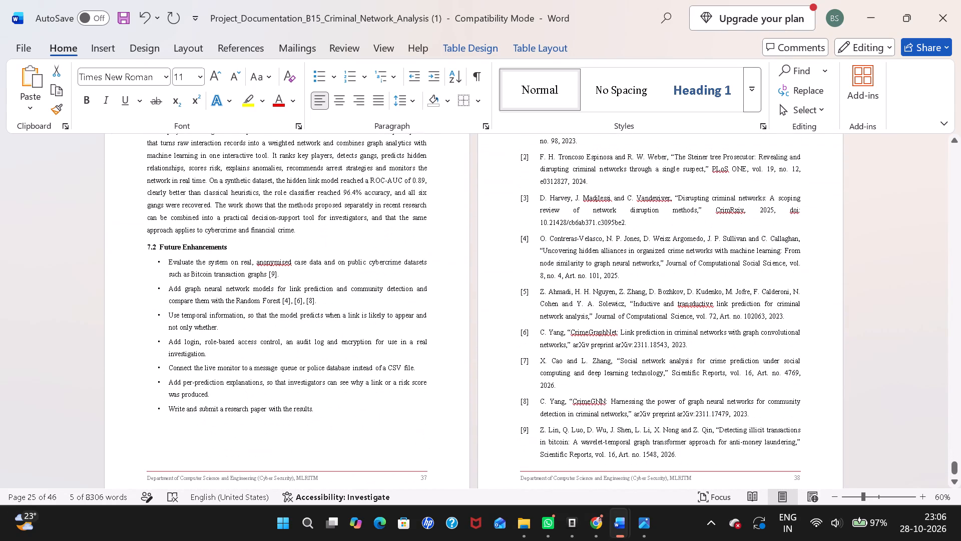
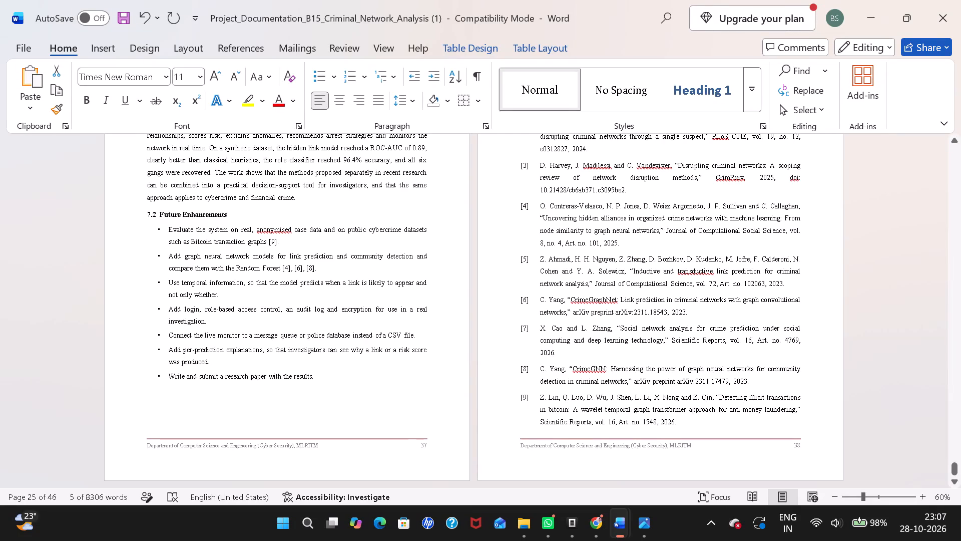
scroll(488, 276, up, 4)
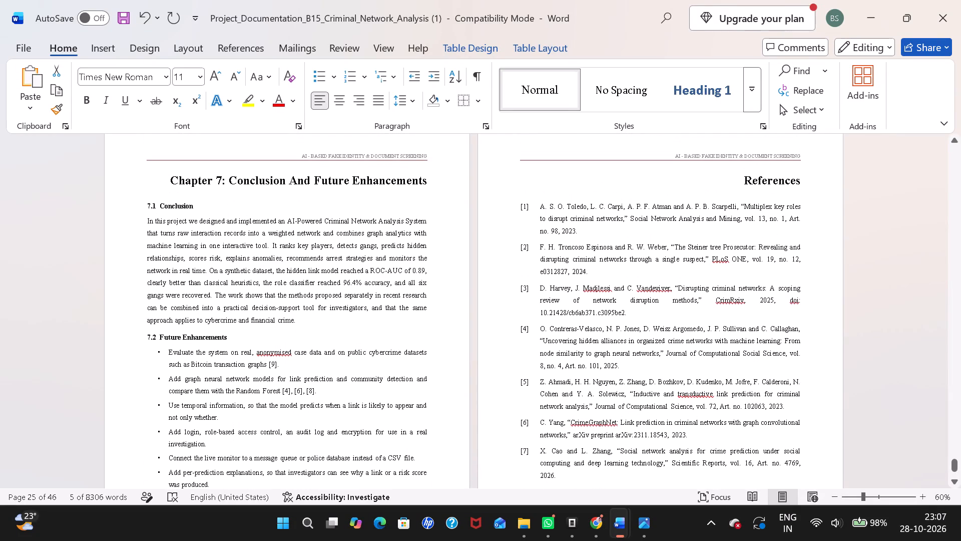
drag(143, 202, 832, 435)
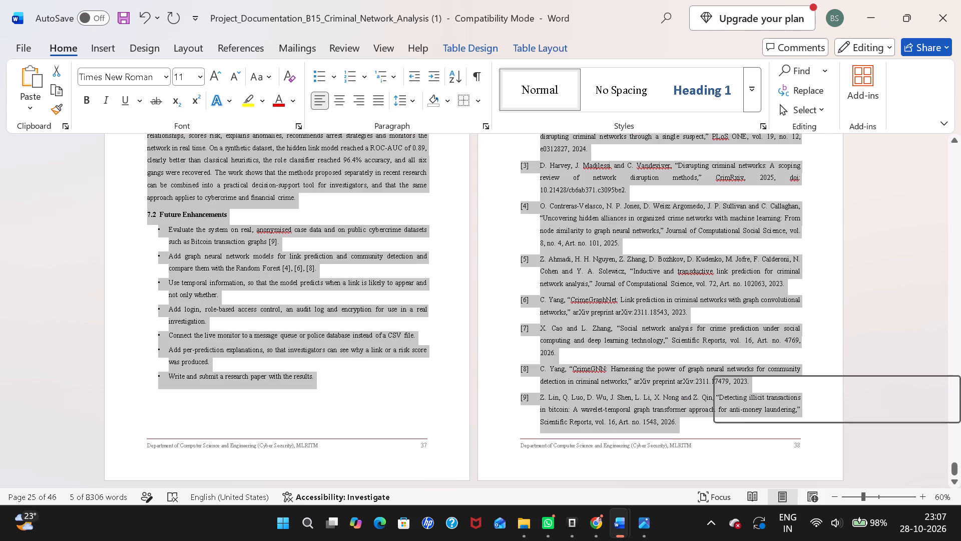
key(ctrl+c)
key(ctrl+c)
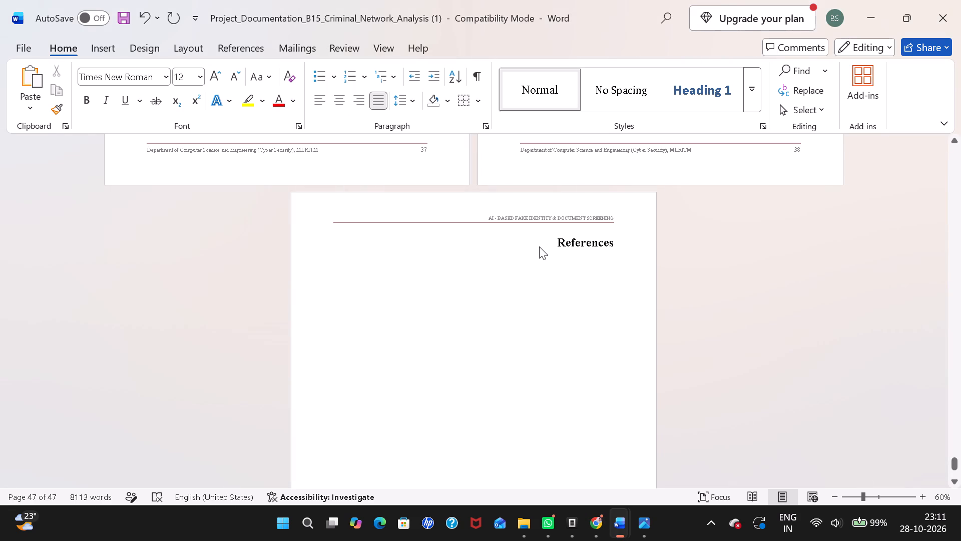
scroll(488, 286, down, 1)
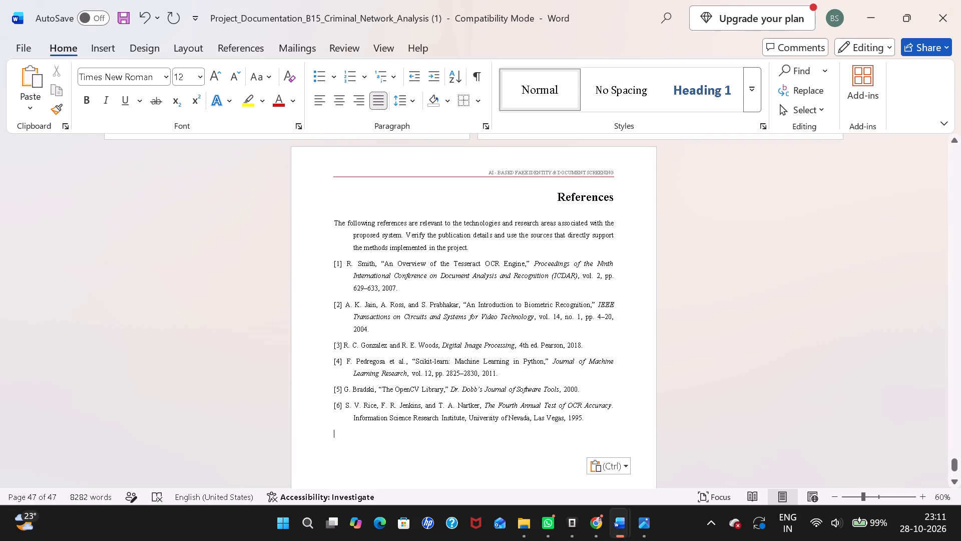
scroll(488, 286, down, 2)
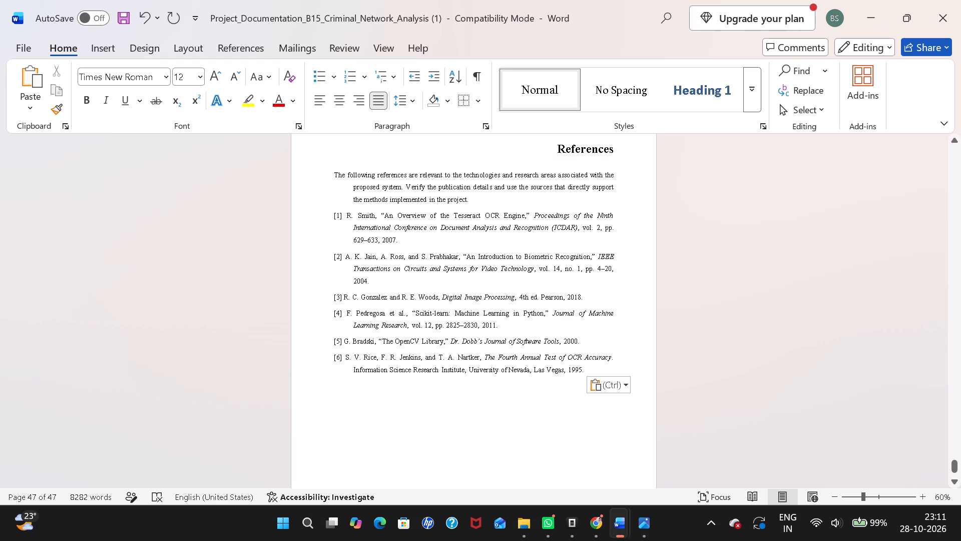
Review Chapter 7 and the Chapter 6 testing sections, tables and figures for content that still needs replacing.
scroll(488, 286, up, 4)
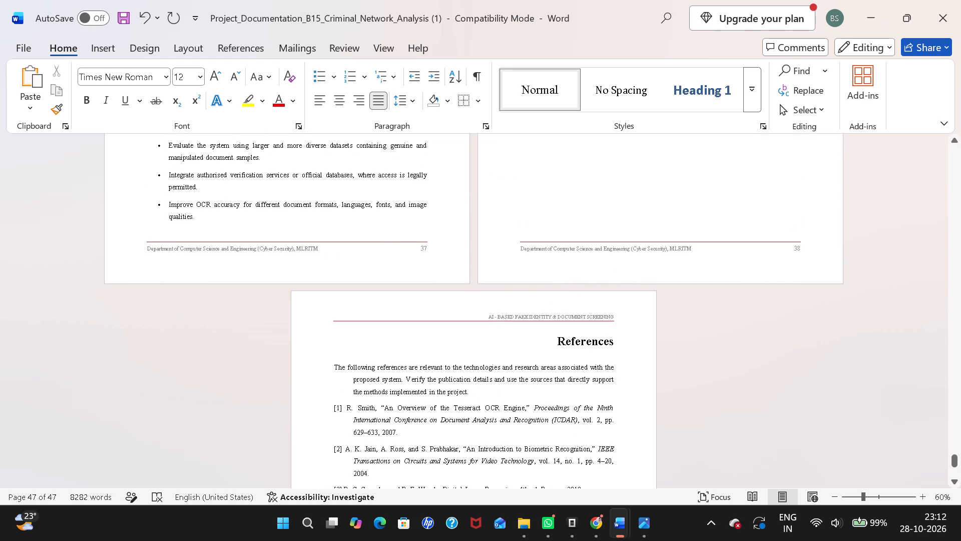
scroll(488, 286, up, 5)
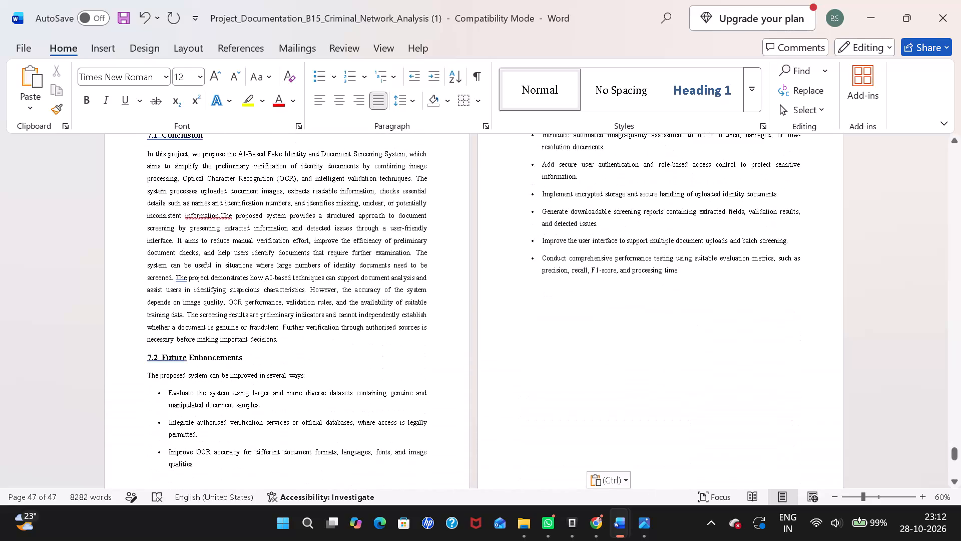
scroll(479, 306, up, 7)
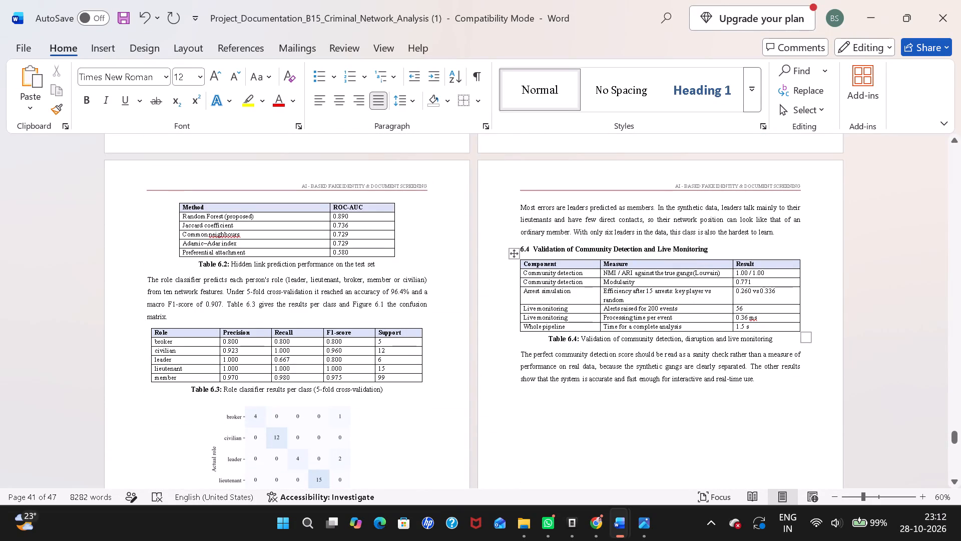
scroll(544, 313, up, 7)
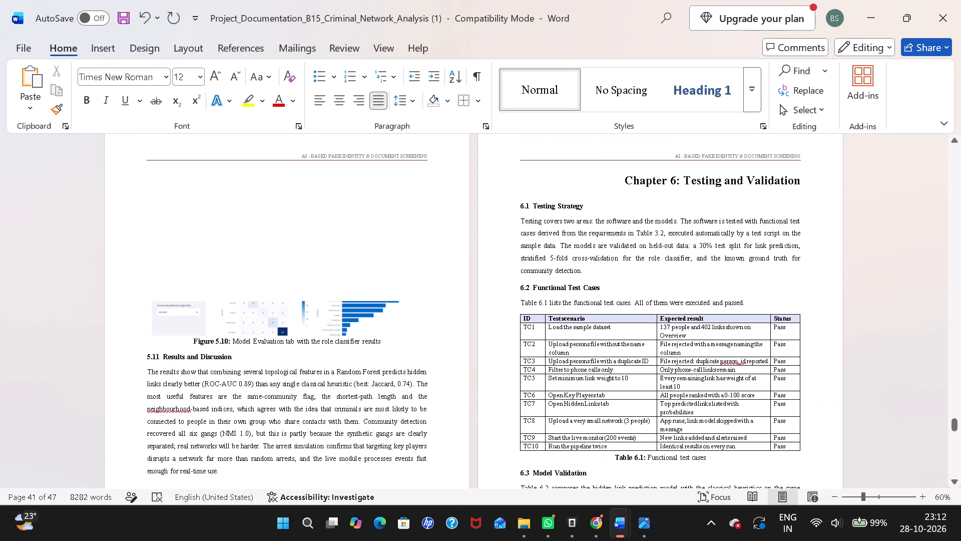
scroll(544, 313, up, 3)
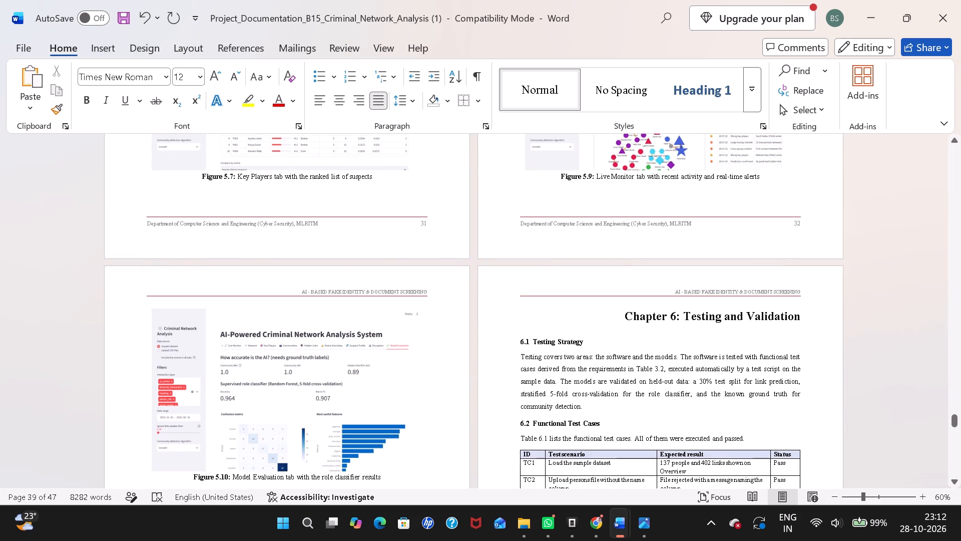
scroll(533, 387, down, 1)
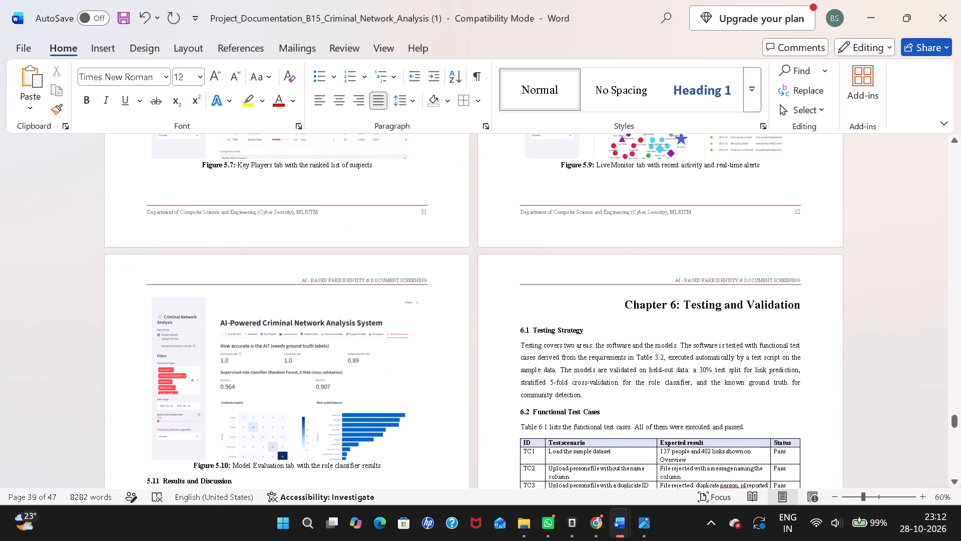
scroll(533, 387, down, 1)
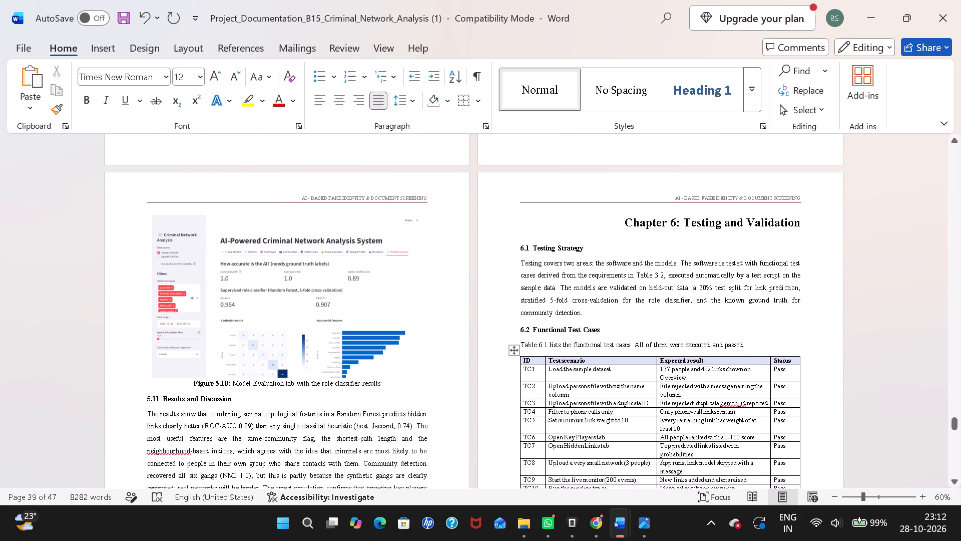
scroll(533, 387, down, 9)
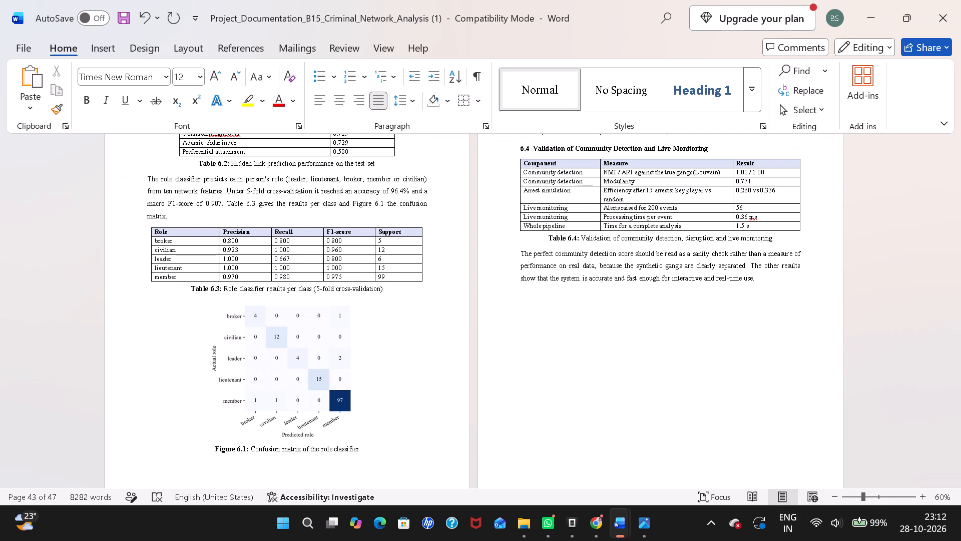
scroll(571, 363, up, 6)
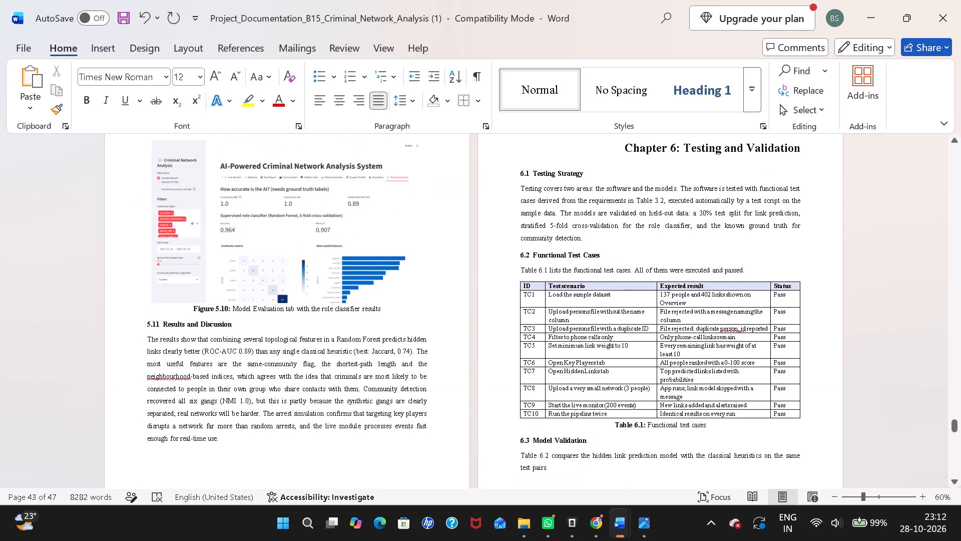
scroll(571, 363, up, 1)
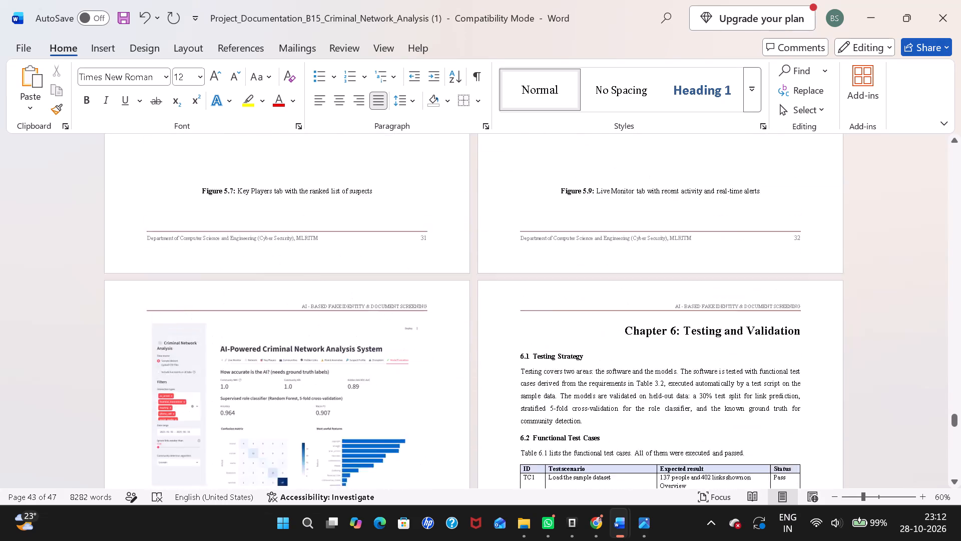
Review the Chapter 5 implementation and results sections, charts and tables back to the Technology Stack section.
scroll(571, 363, up, 3)
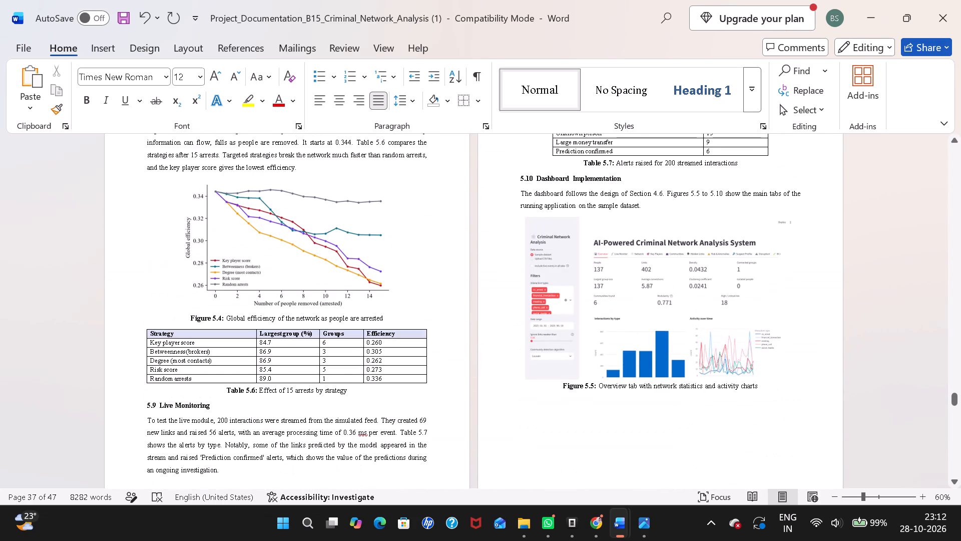
scroll(448, 262, up, 5)
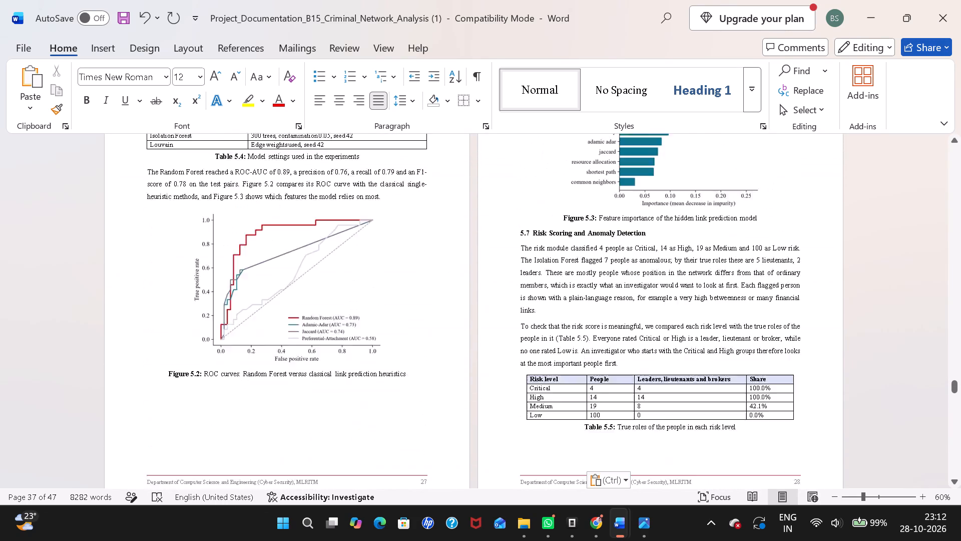
scroll(448, 262, up, 4)
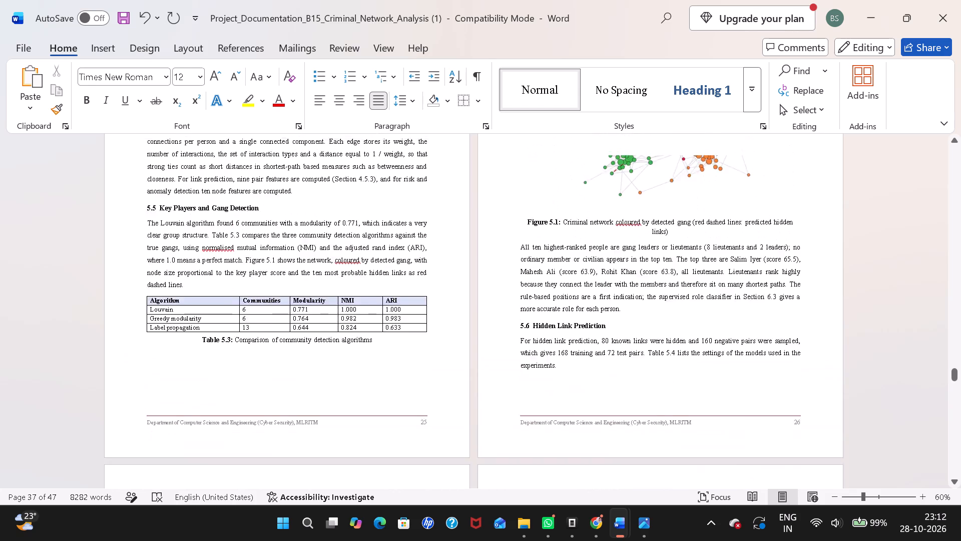
scroll(448, 262, up, 4)
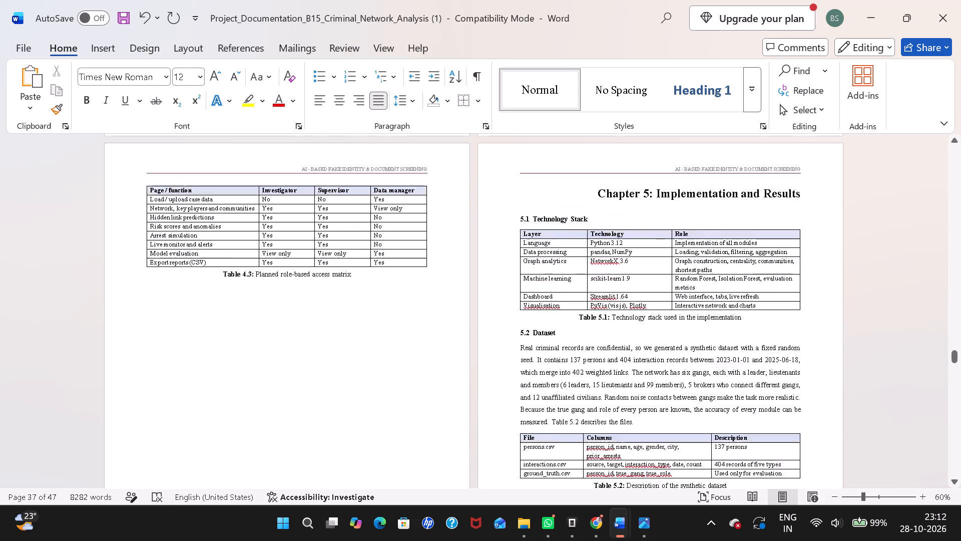
Examine the Chapter 4 design sections, from security and algorithm design back to the system architecture figure and data model.
scroll(448, 262, up, 2)
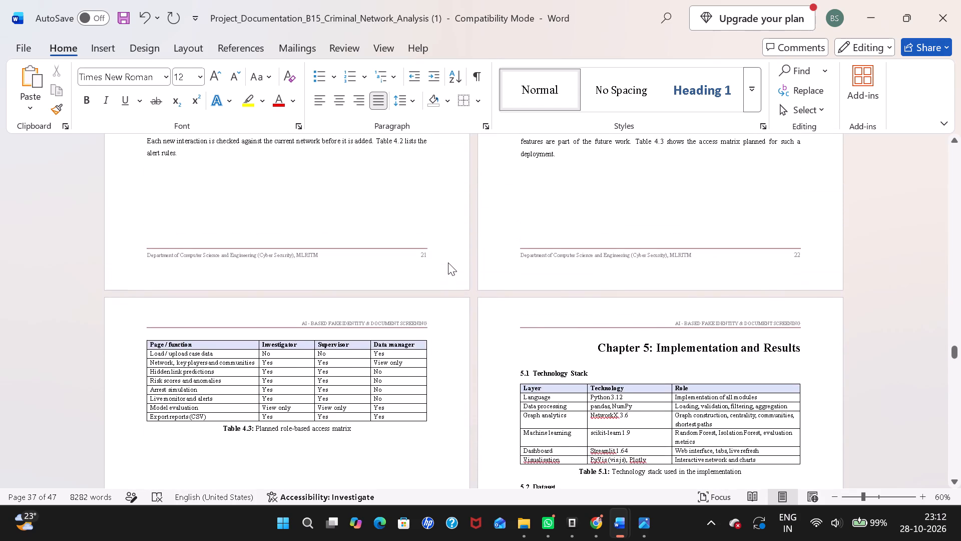
scroll(448, 262, up, 4)
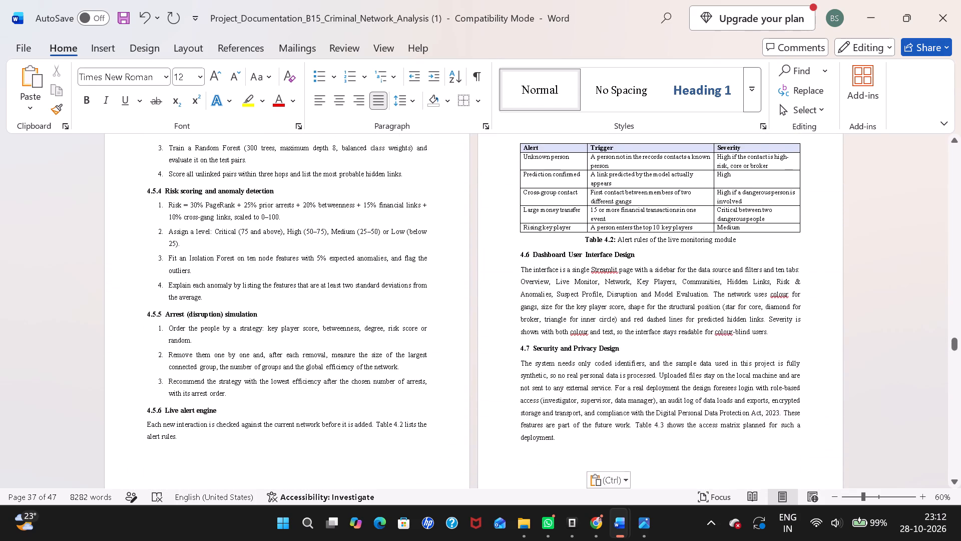
scroll(448, 262, up, 5)
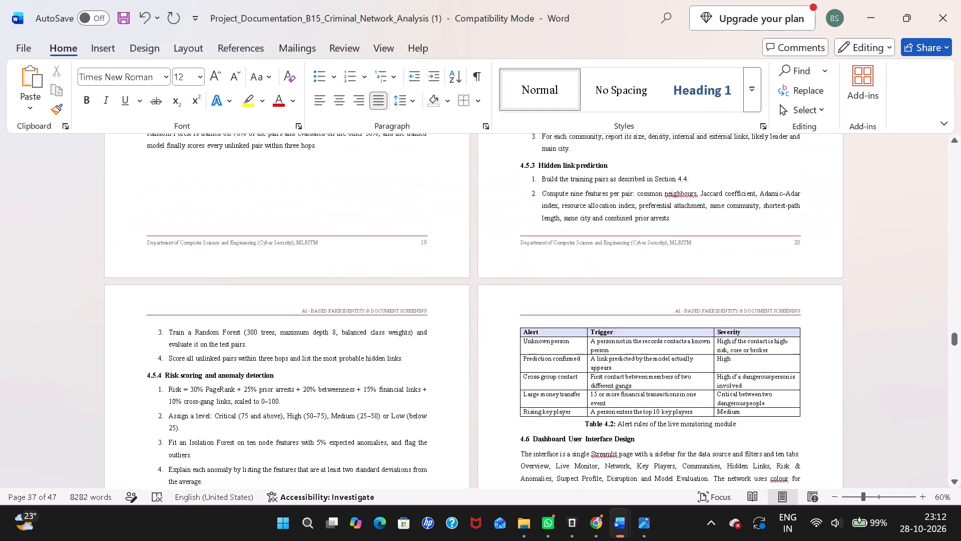
scroll(448, 262, up, 4)
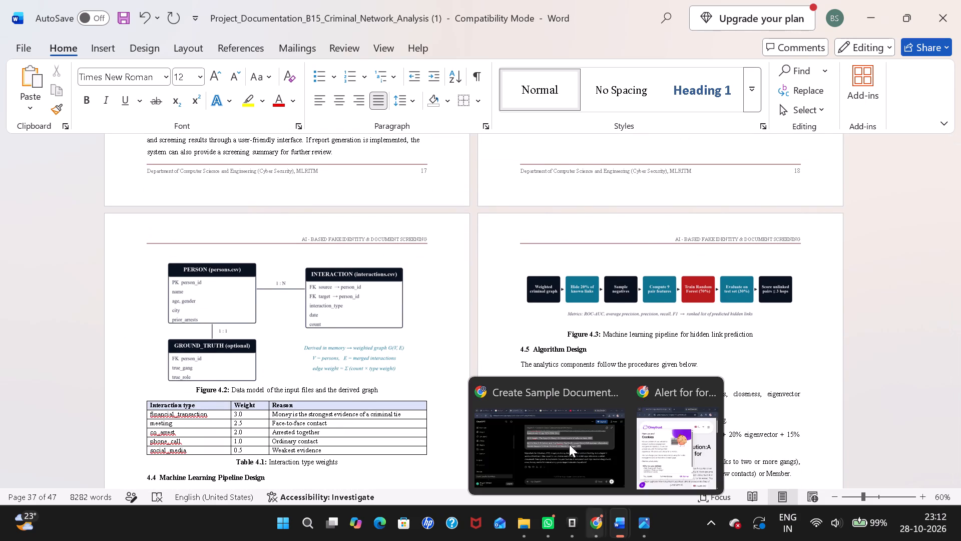
scroll(535, 324, up, 4)
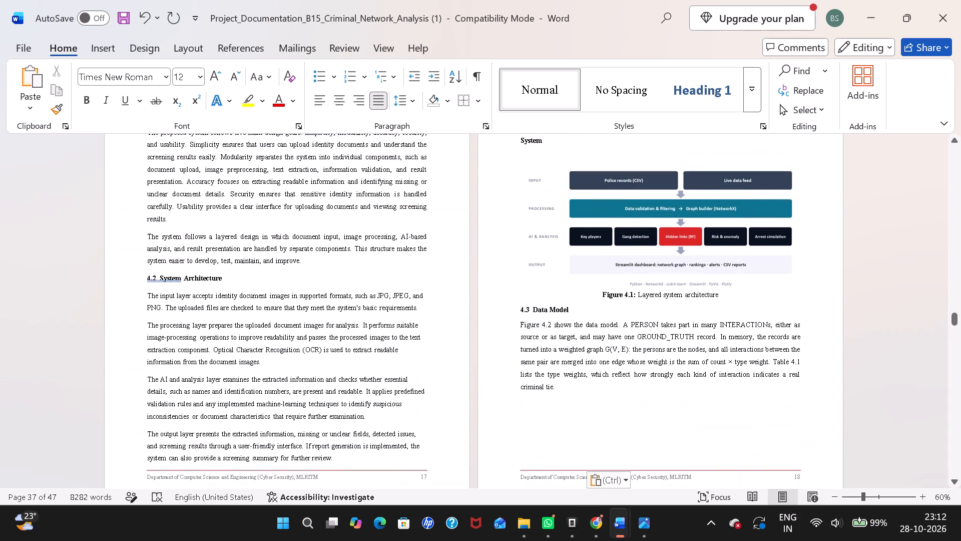
scroll(535, 324, up, 2)
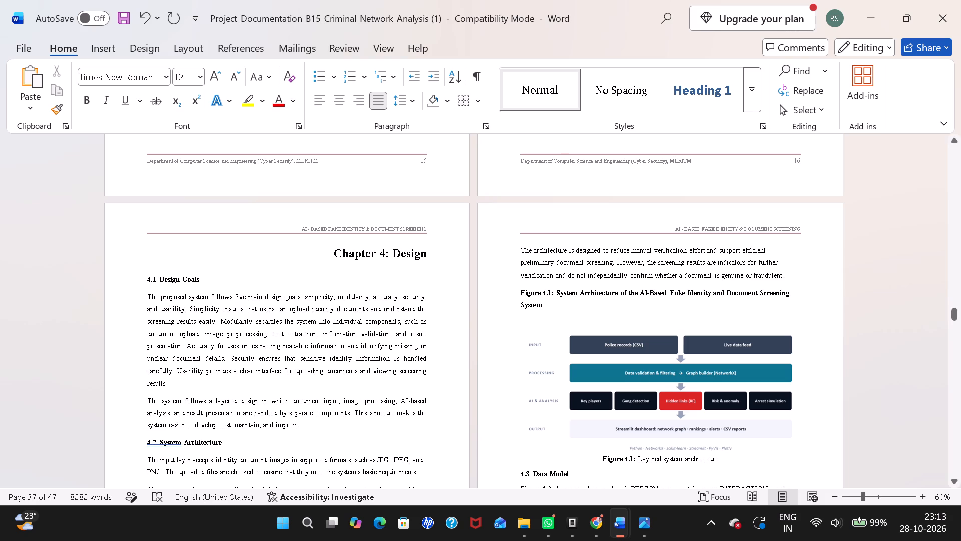
scroll(567, 321, down, 2)
scroll(567, 321, up, 2)
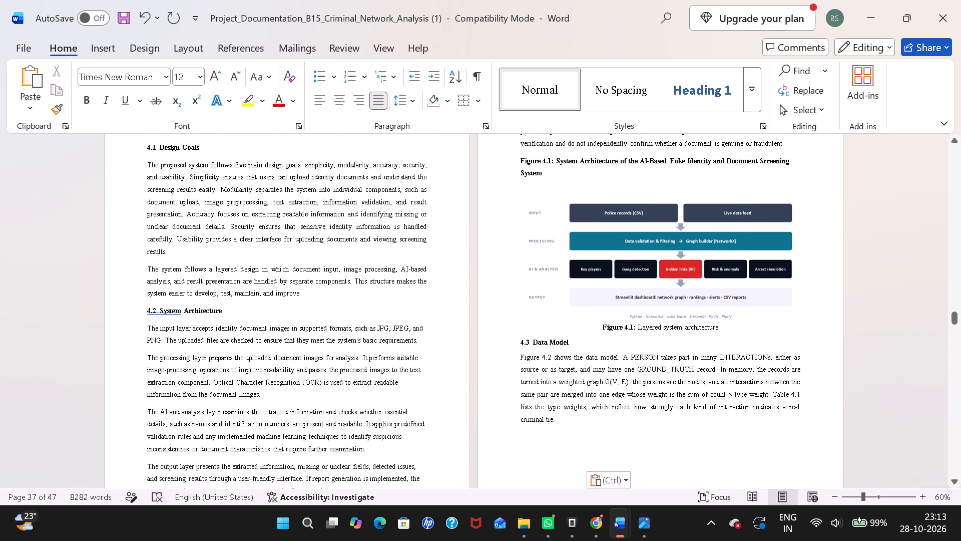
Examine the Chapter 4 design goals, data model figure and weights table, continuing through the overview of the Chapter 5 pages.
ctrl+scroll(567, 321, up, 3)
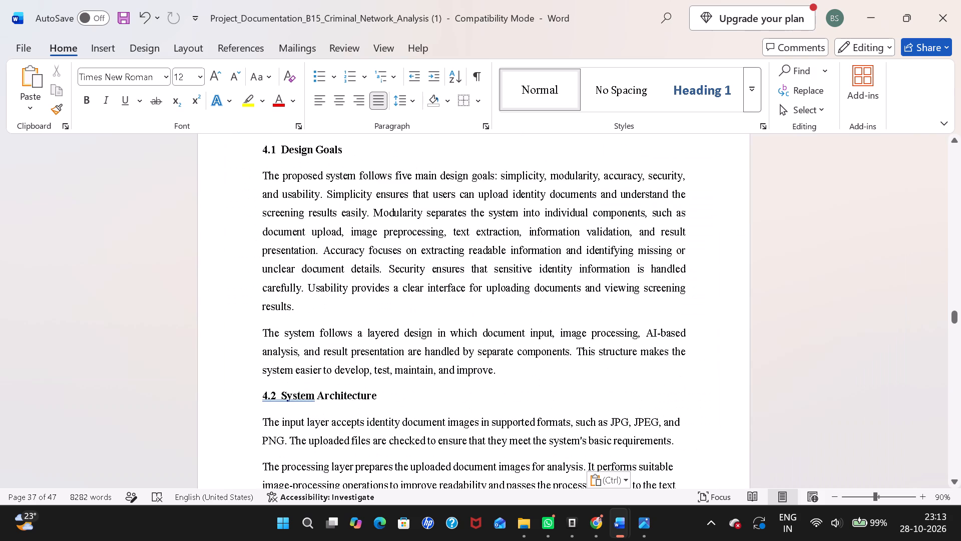
scroll(567, 321, down, 7)
scroll(567, 321, up, 2)
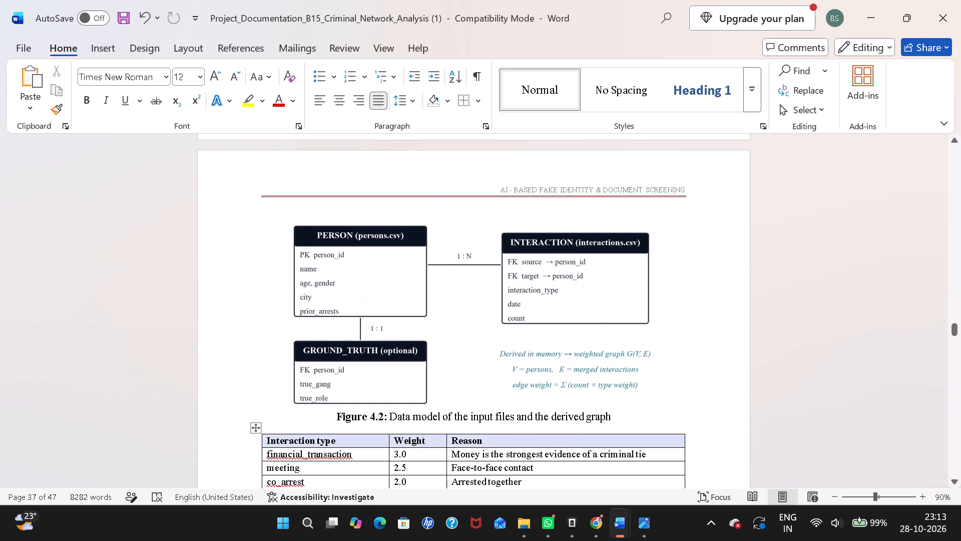
ctrl+scroll(567, 321, down, 7)
scroll(567, 321, down, 5)
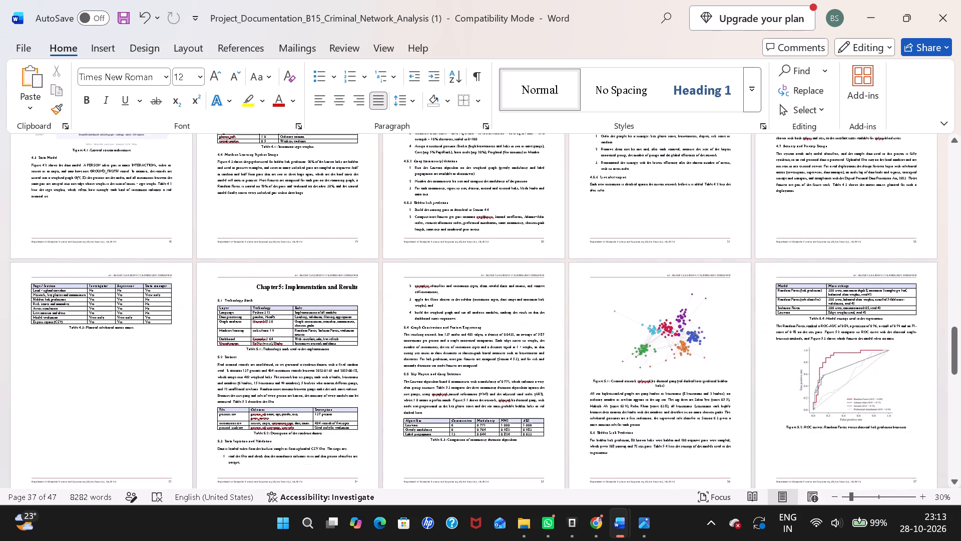
scroll(567, 321, down, 2)
Review the title page, certificate, front-matter lists, Abstract and Chapter 1, and return to the Chapter 4 system architecture and data model.
scroll(567, 321, up, 15)
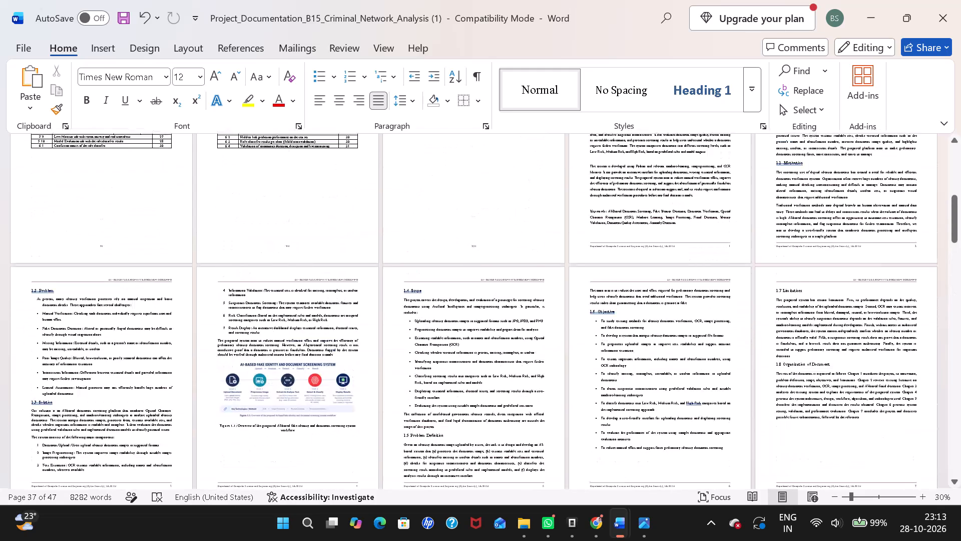
scroll(567, 321, up, 7)
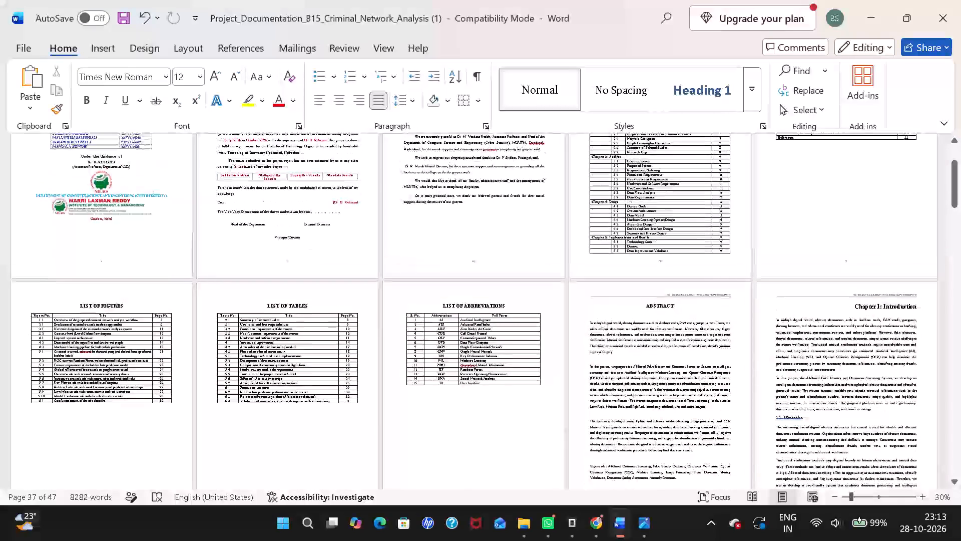
scroll(567, 321, up, 1)
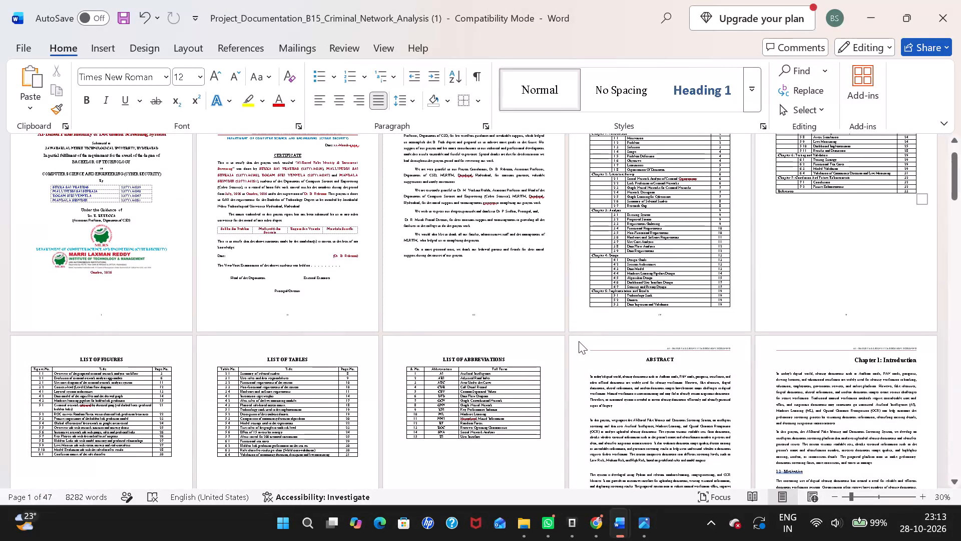
ctrl+scroll(579, 341, up, 2)
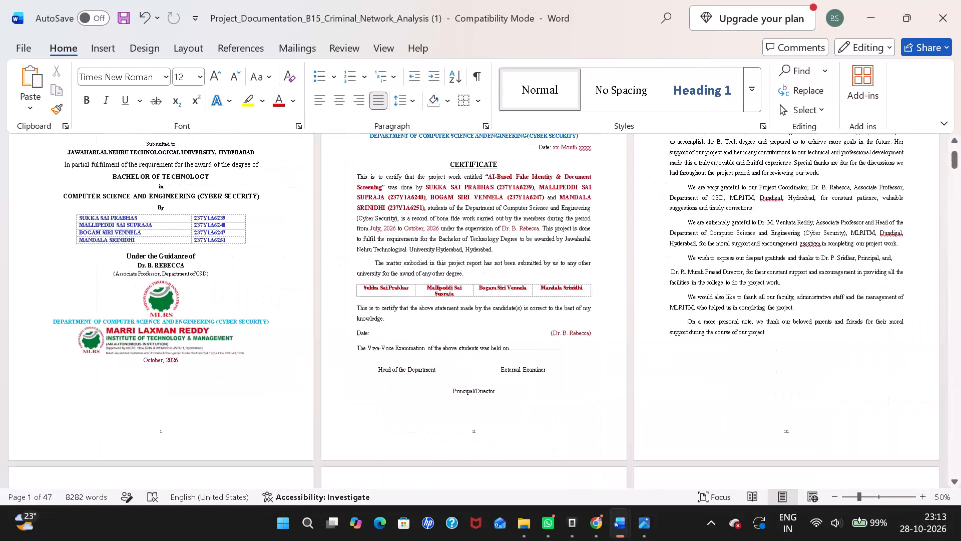
scroll(579, 341, down, 1)
ctrl+scroll(579, 341, up, 2)
scroll(579, 341, down, 1)
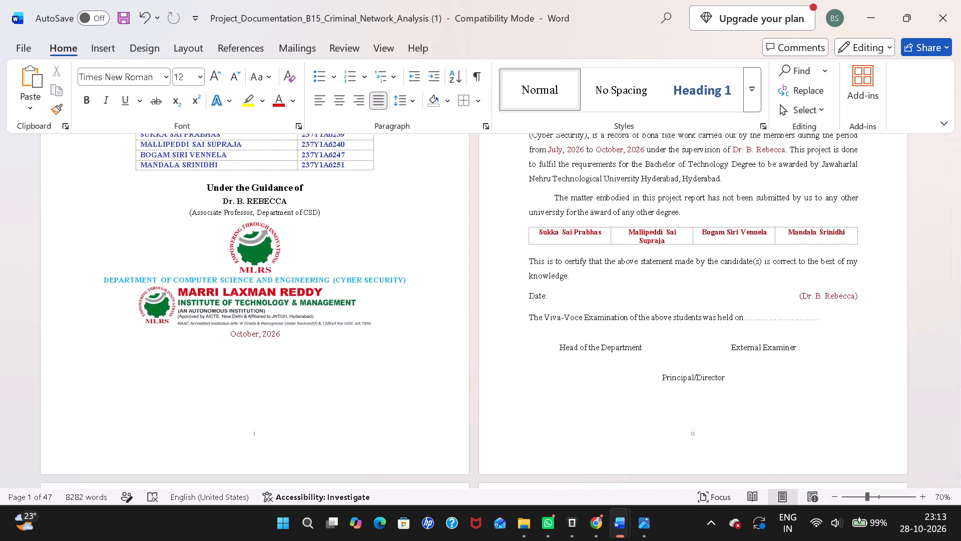
scroll(579, 341, down, 6)
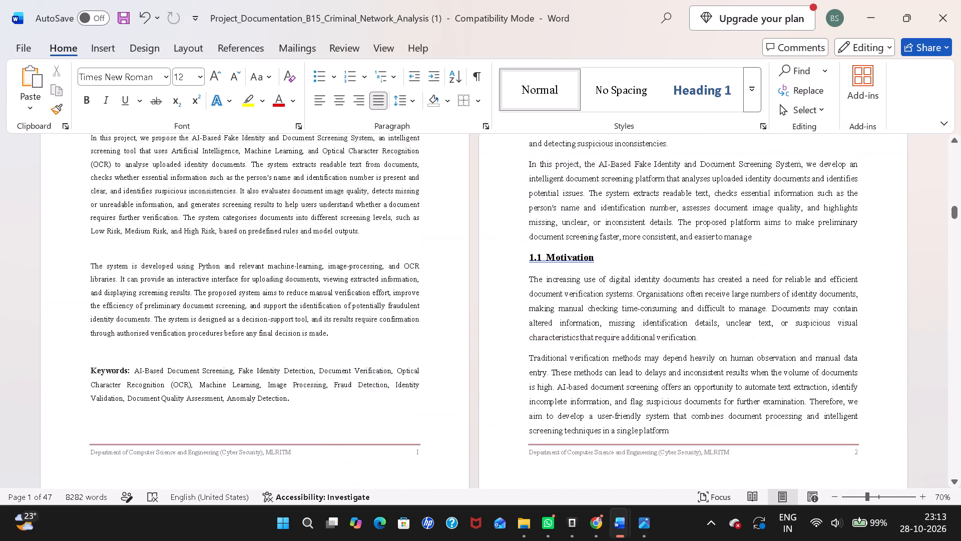
scroll(579, 341, down, 10)
scroll(579, 341, up, 2)
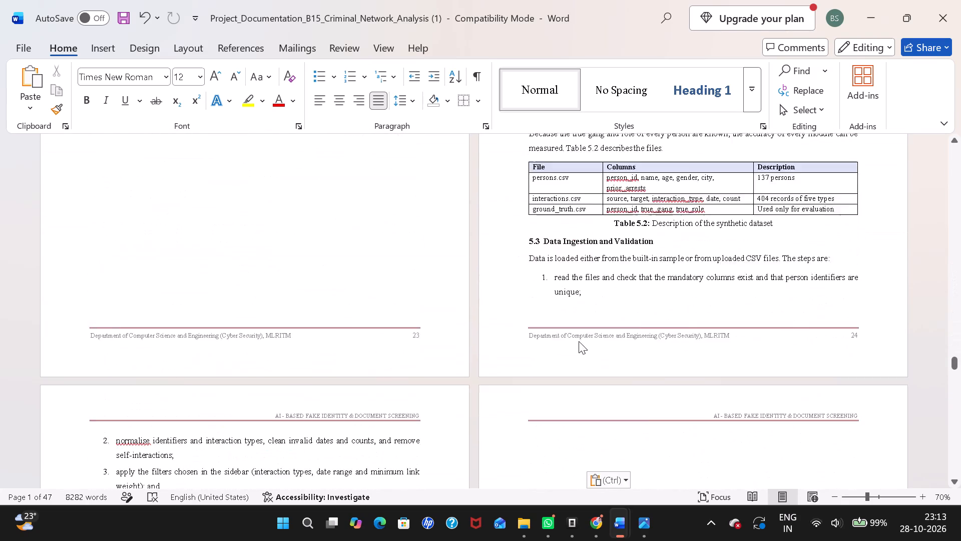
scroll(579, 341, up, 4)
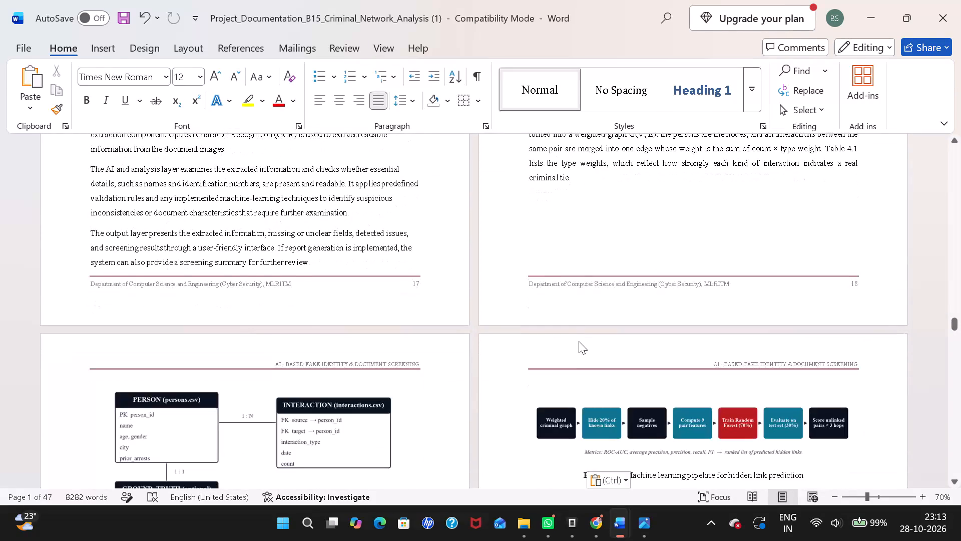
Switch to the YouTube page in Chrome, pause the playing music video and return to the Word project documentation.
click(603, 524)
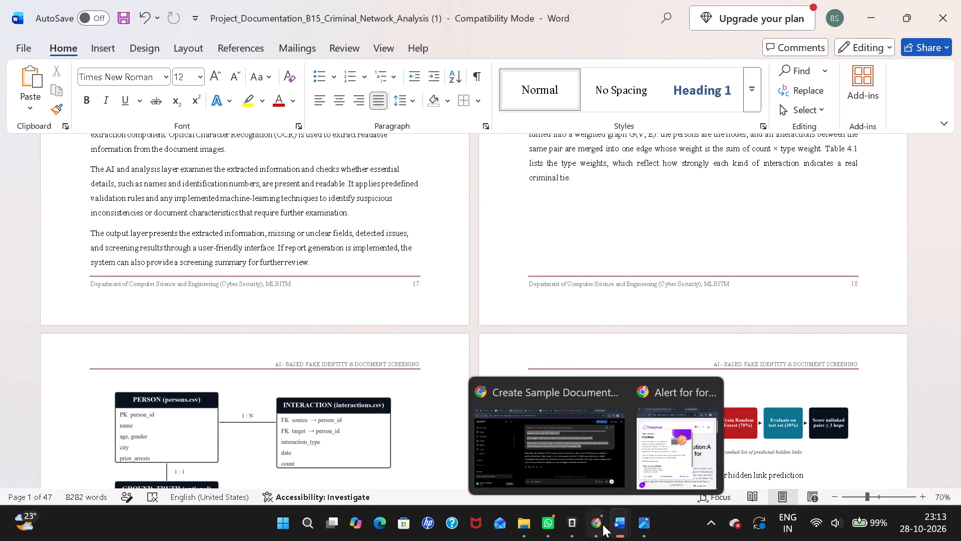
click(593, 532)
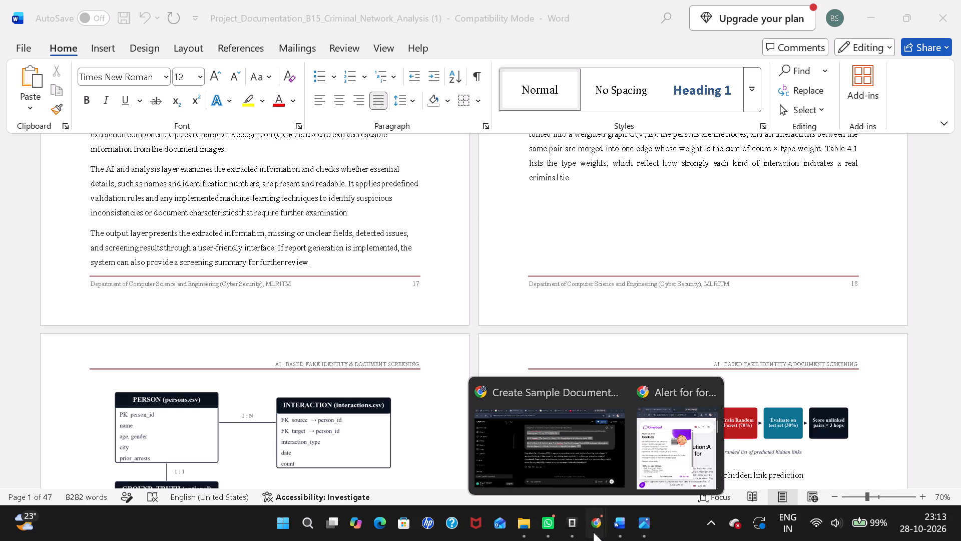
click(596, 524)
click(605, 424)
click(632, 8)
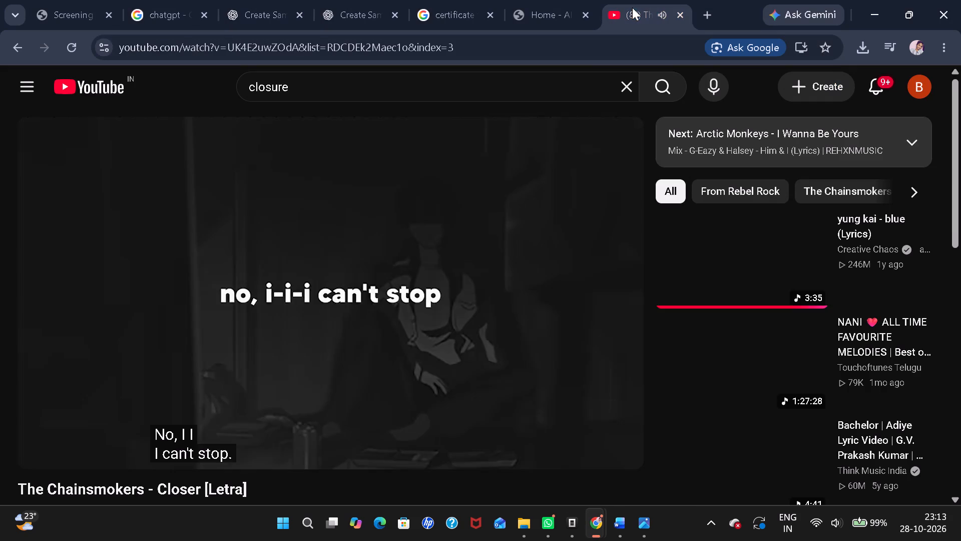
click(479, 233)
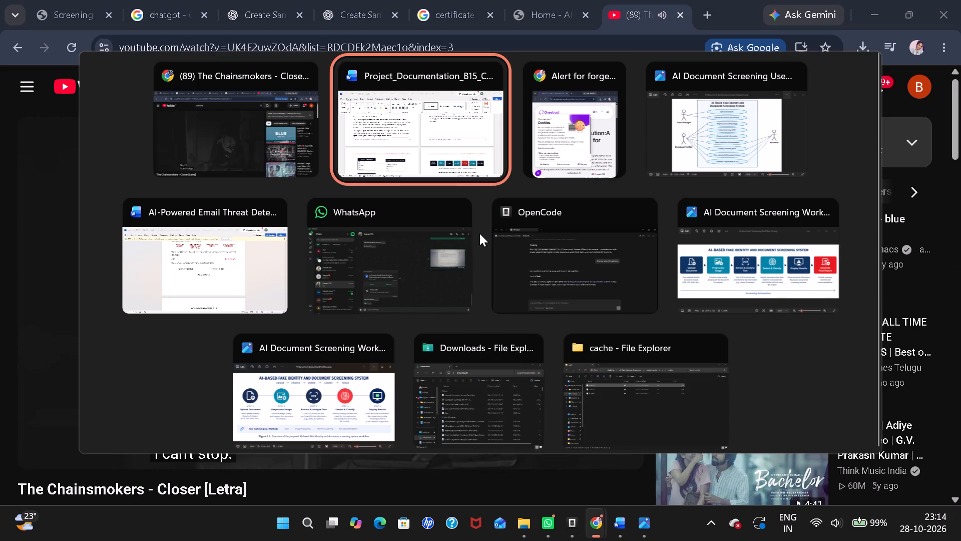
Examine Chapter 4 from the design goals and system architecture figure to the machine learning pipeline and algorithm design for outdated content.
scroll(623, 257, up, 2)
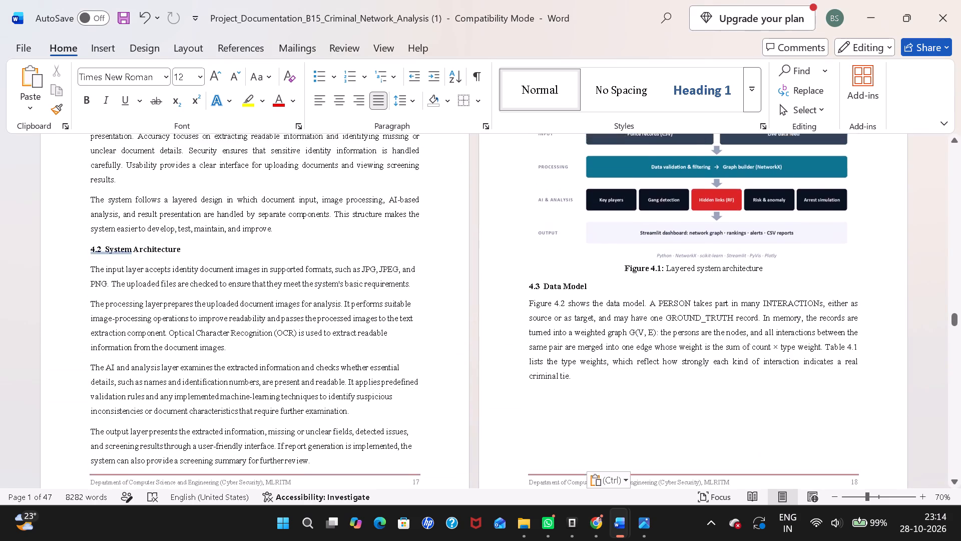
scroll(623, 257, up, 4)
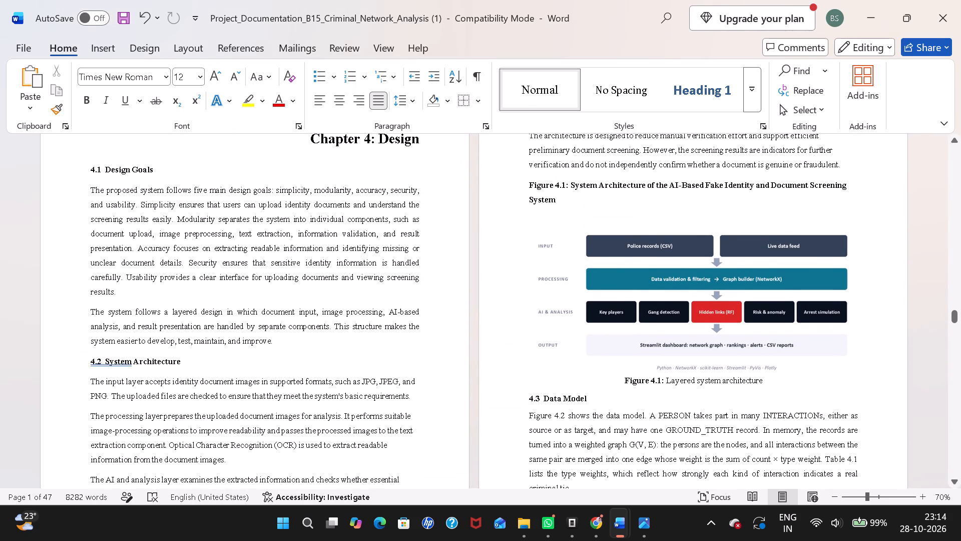
scroll(555, 327, down, 1)
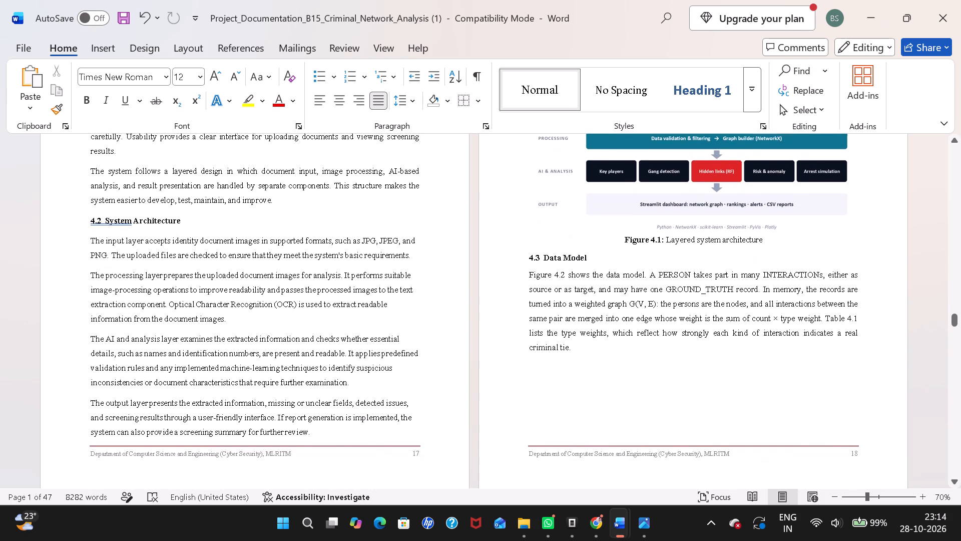
scroll(555, 327, down, 1)
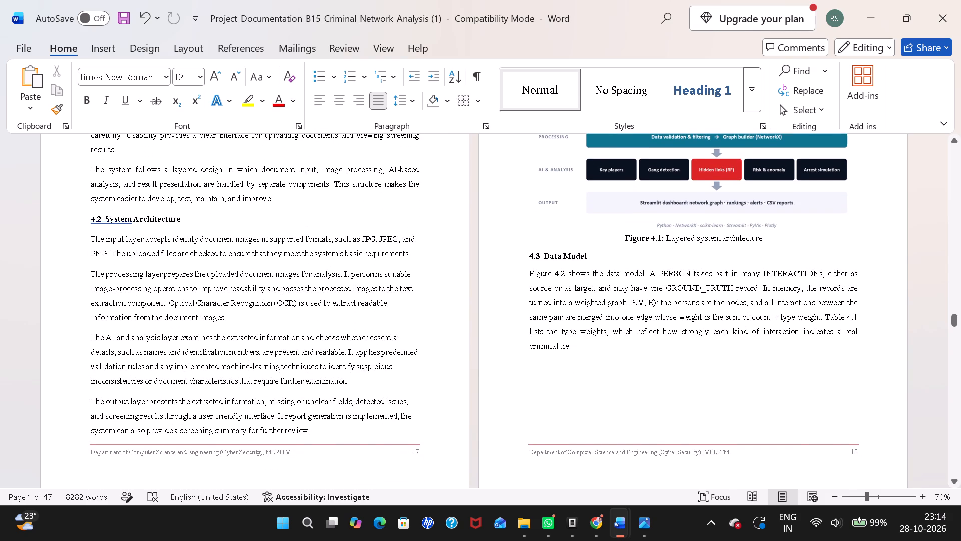
scroll(748, 229, right, 3)
scroll(748, 229, down, 6)
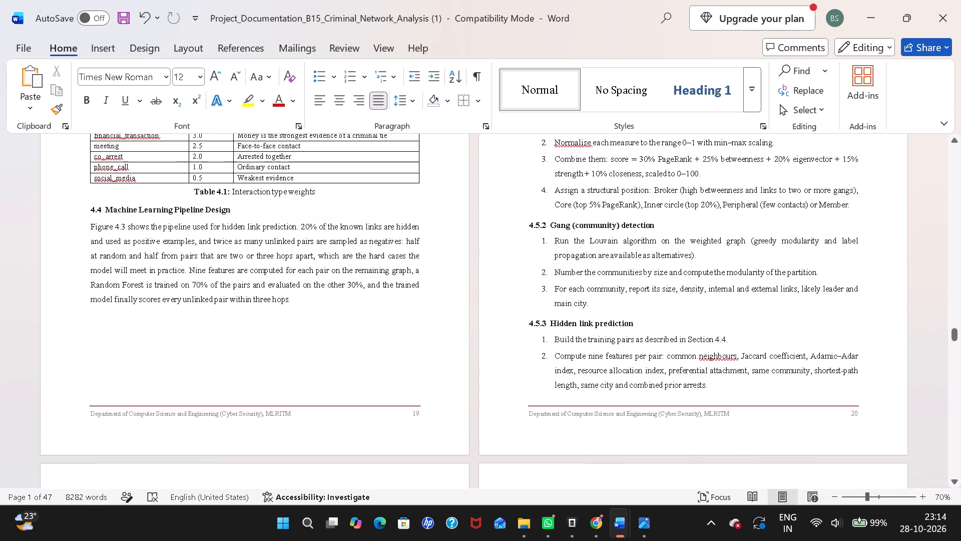
scroll(748, 229, down, 1)
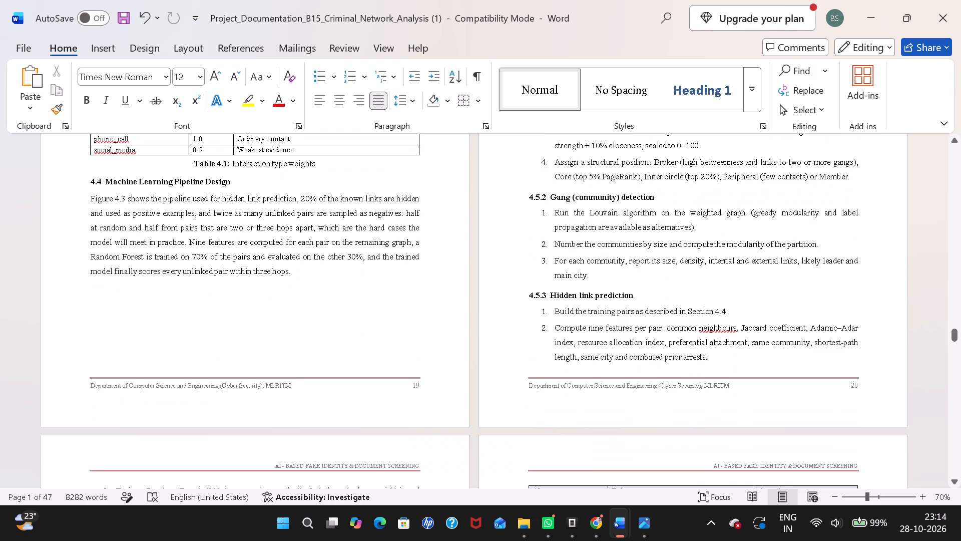
Review the Chapter 5 dataset, results tables, charts and dashboard screenshots for remaining criminal-network content.
scroll(748, 229, down, 8)
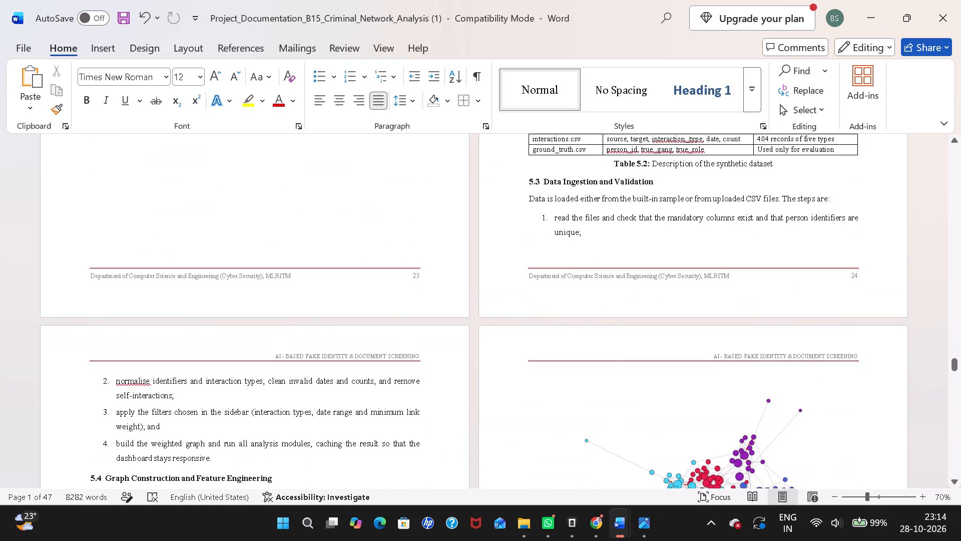
scroll(748, 229, down, 2)
scroll(650, 222, down, 1)
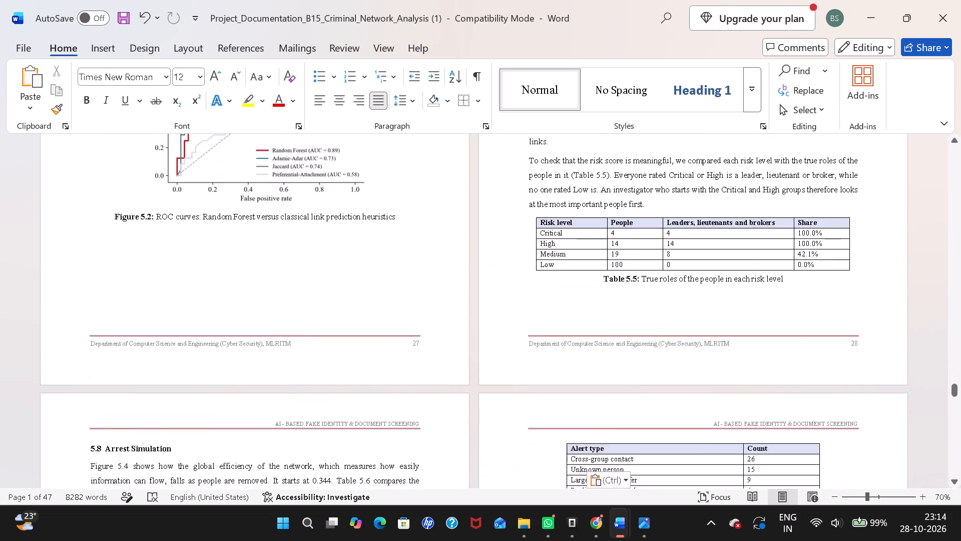
scroll(650, 222, down, 6)
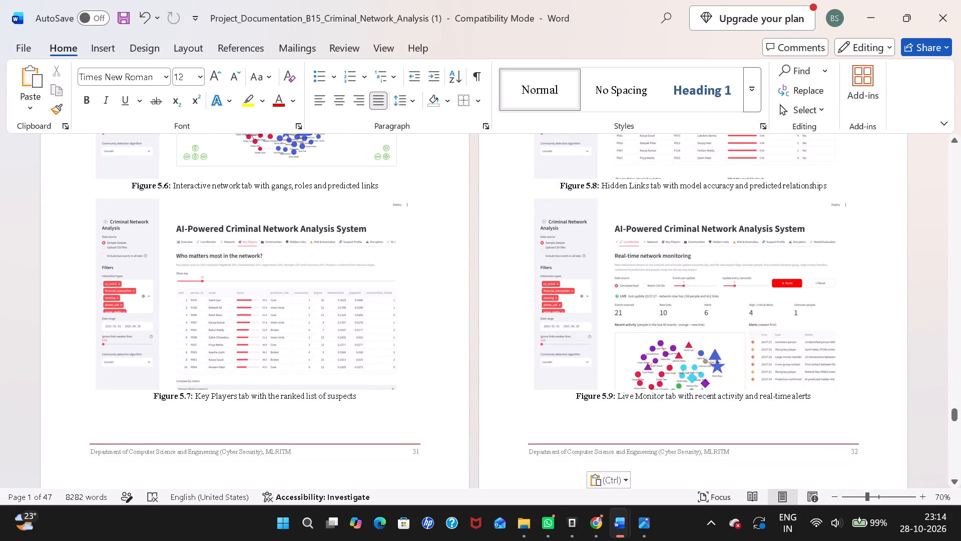
scroll(650, 222, down, 3)
Review the Results and Discussion section, Chapter 6 test tables and confusion matrix, and the start of Chapter 7 for content needing replacement.
scroll(650, 222, down, 2)
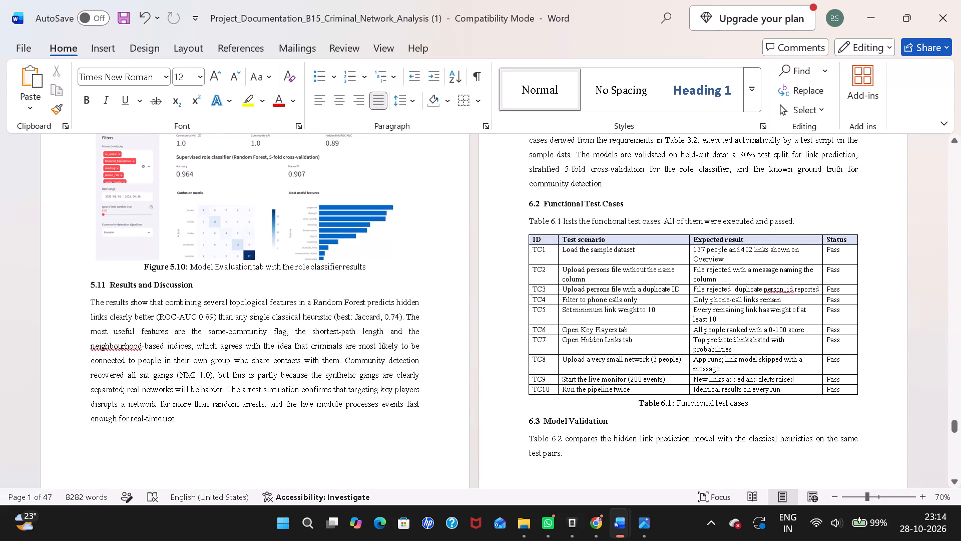
scroll(650, 222, down, 3)
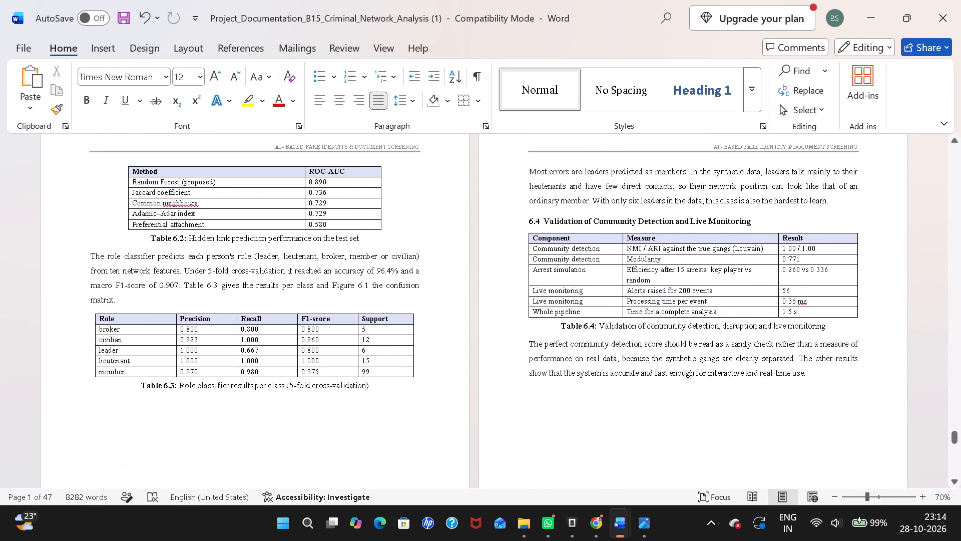
scroll(650, 222, down, 4)
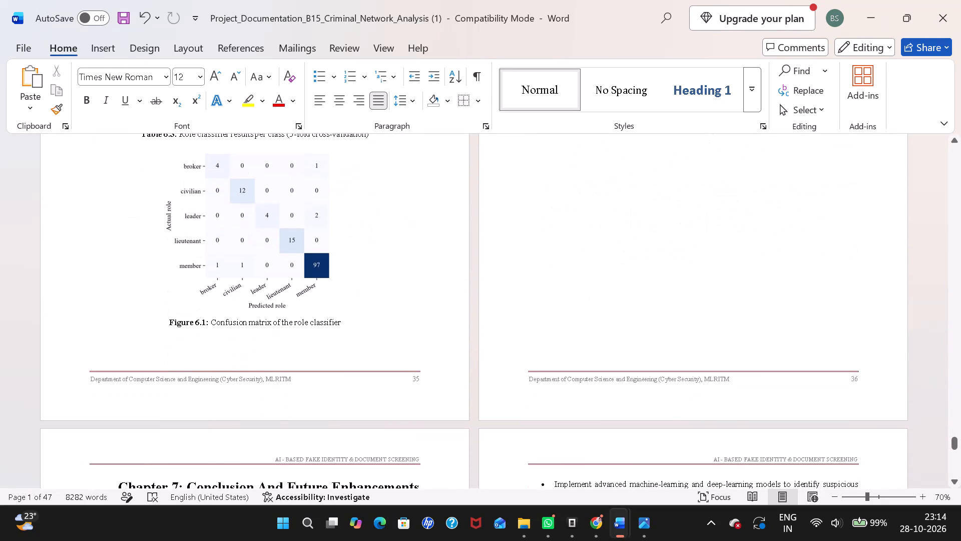
scroll(572, 290, down, 2)
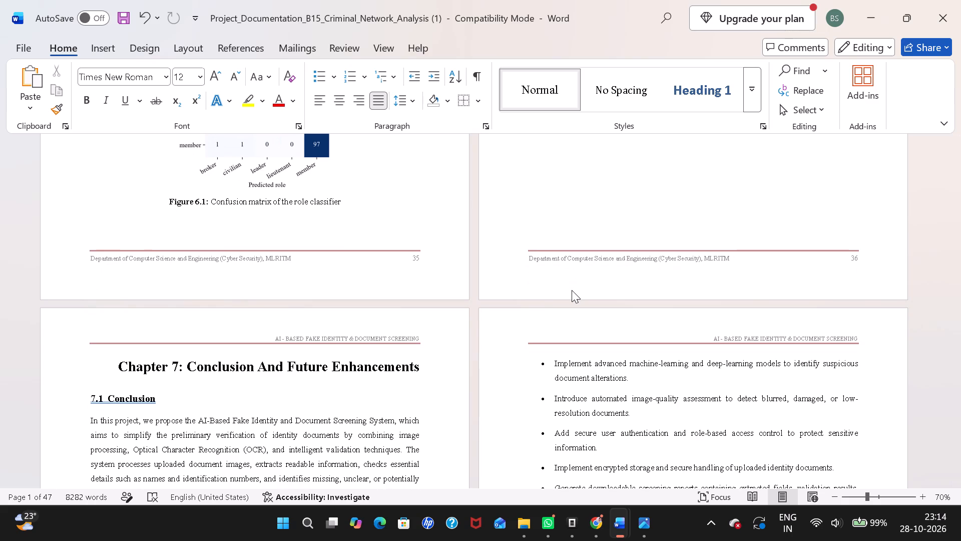
scroll(572, 290, up, 2)
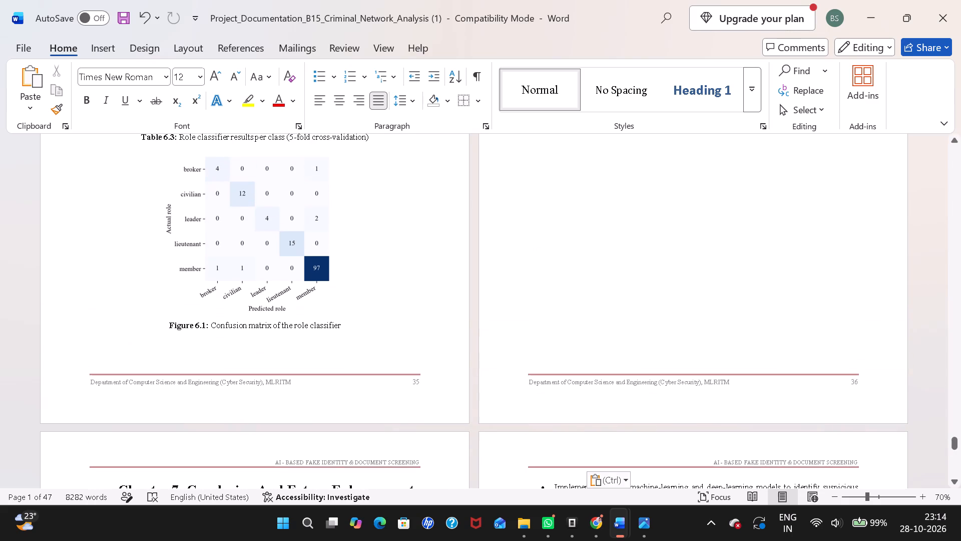
scroll(572, 290, down, 3)
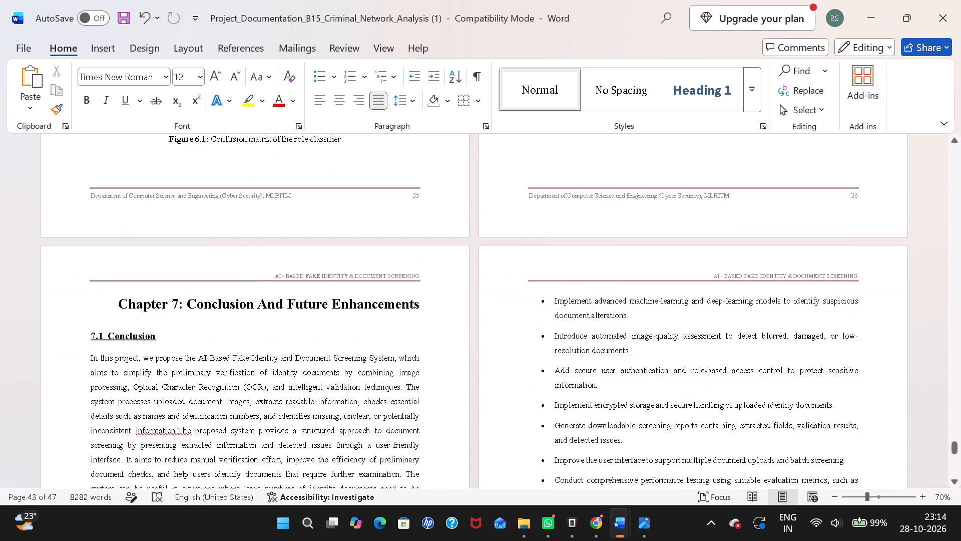
scroll(572, 290, down, 1)
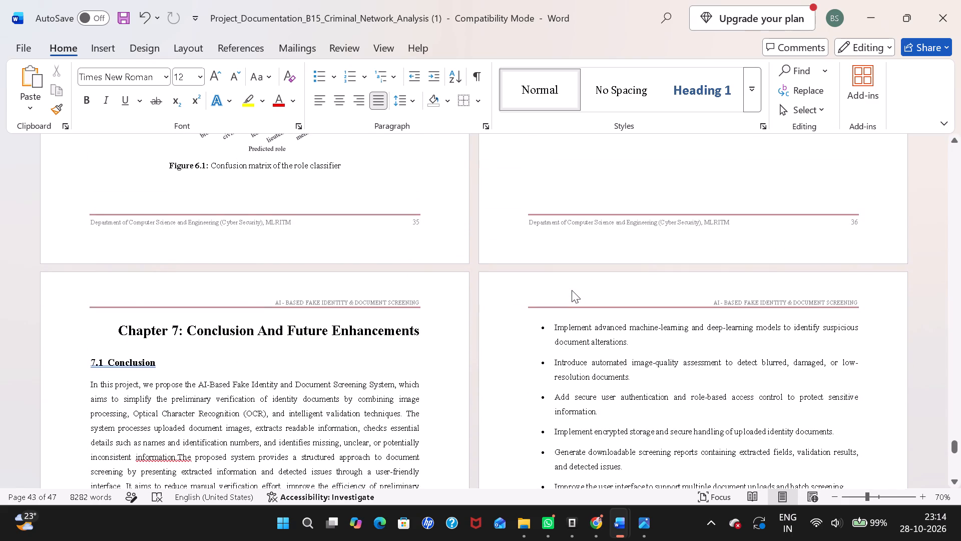
scroll(572, 290, up, 4)
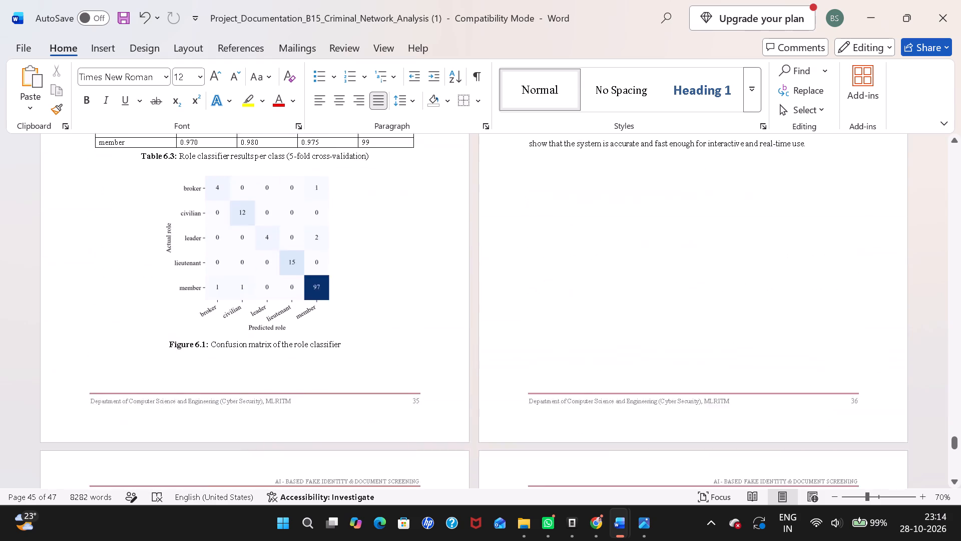
scroll(572, 290, up, 5)
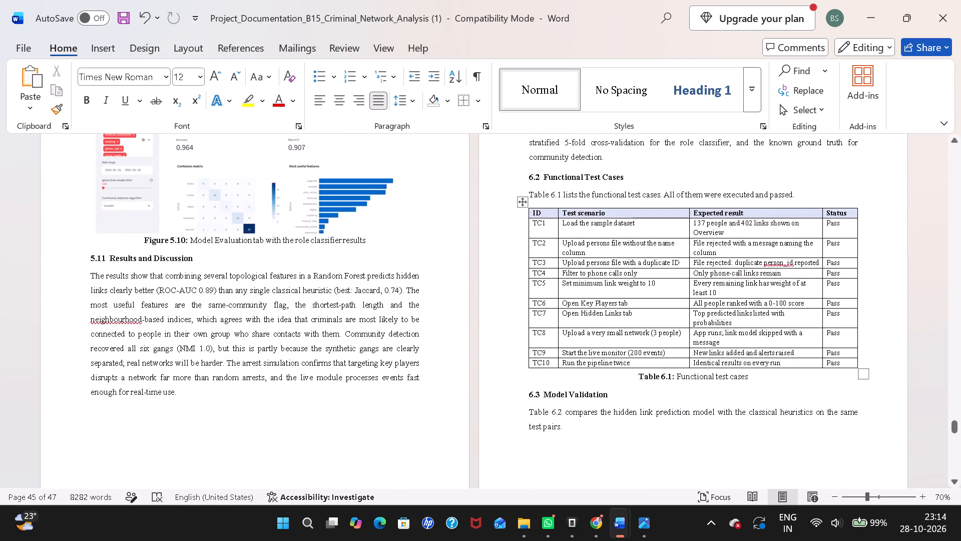
Recheck the Chapter 5 live monitoring and dashboard figures, Chapter 6 validation tables and confusion matrix, and Chapter 7 for remaining criminal-network content.
scroll(572, 290, up, 4)
scroll(572, 290, down, 1)
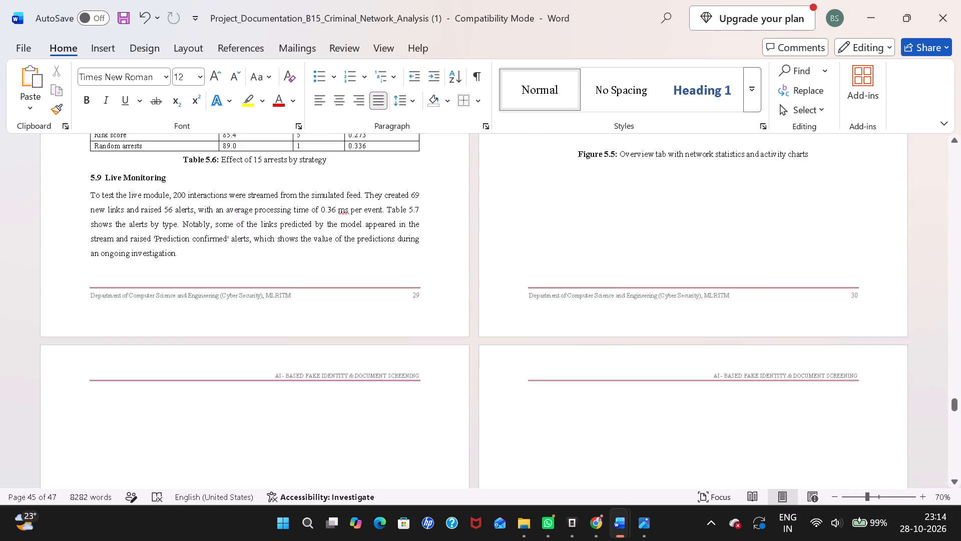
scroll(572, 290, down, 2)
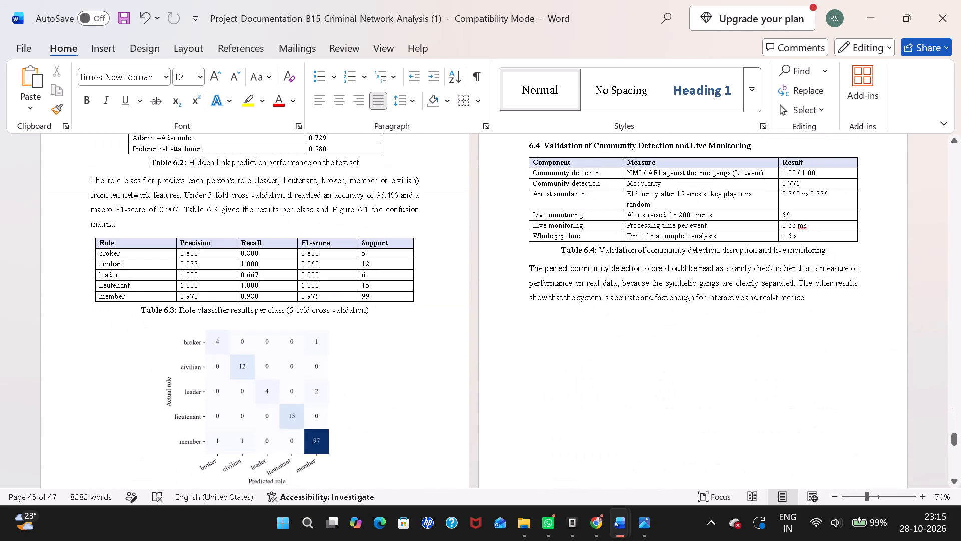
scroll(572, 290, down, 2)
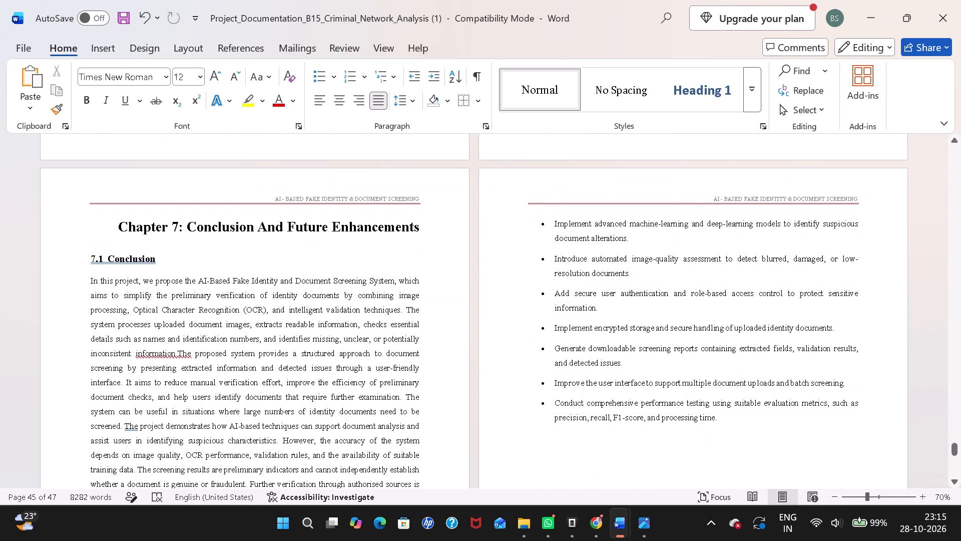
scroll(572, 290, down, 2)
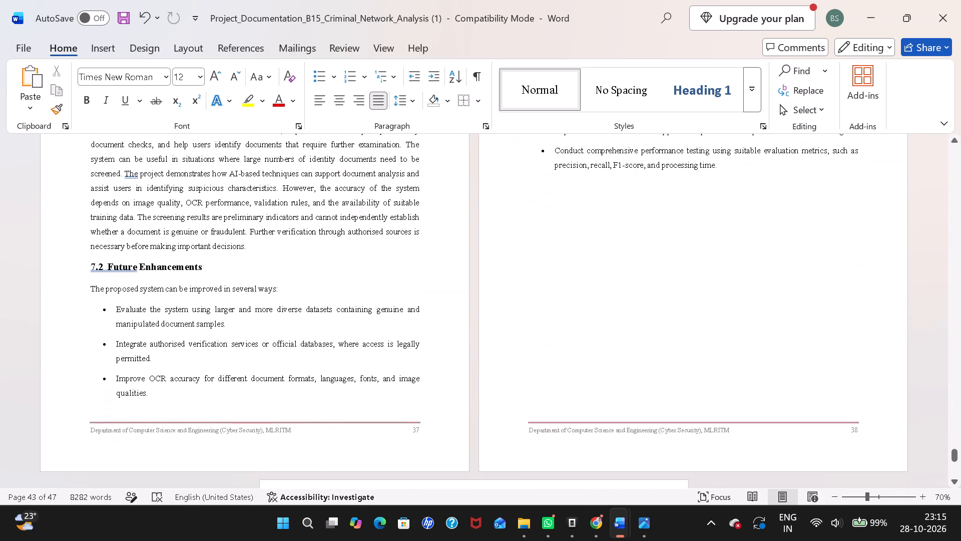
scroll(572, 290, up, 4)
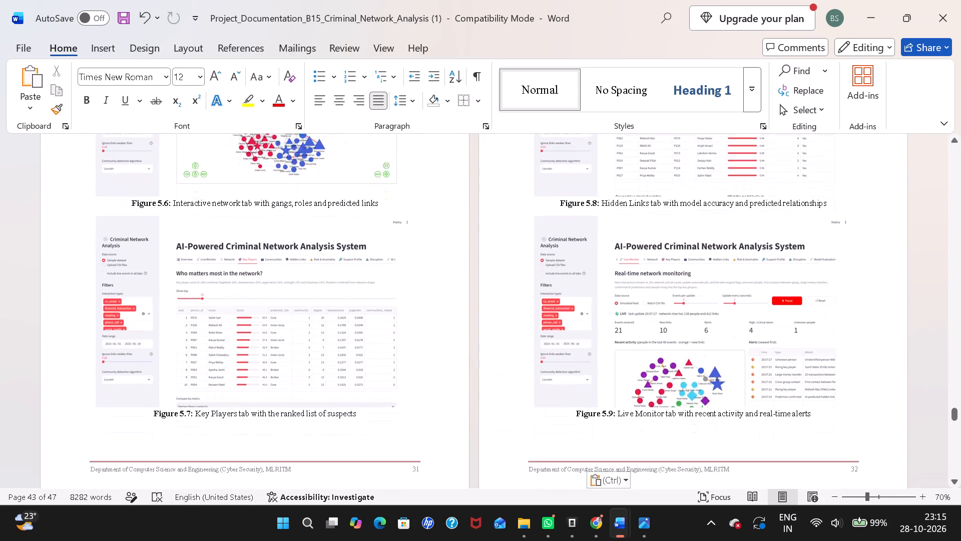
scroll(572, 290, down, 1)
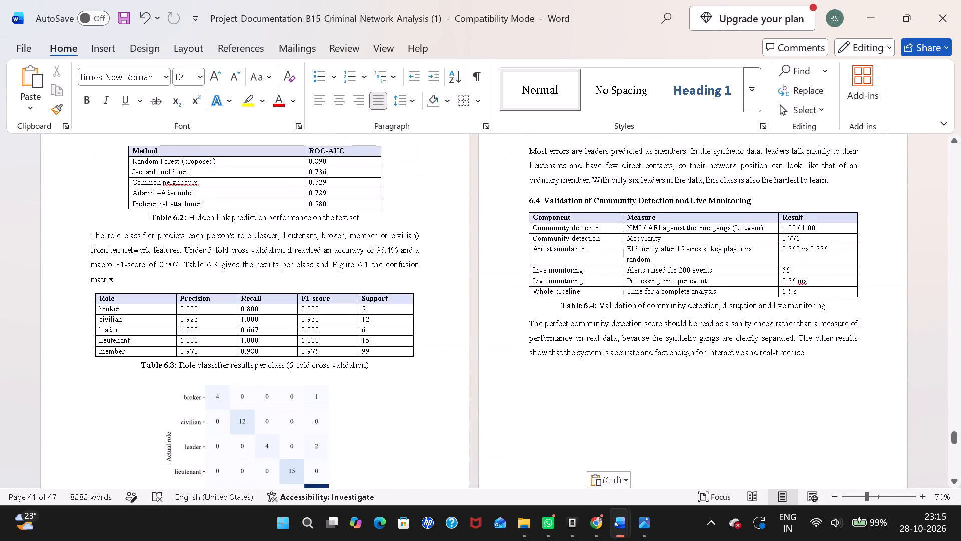
scroll(572, 290, down, 2)
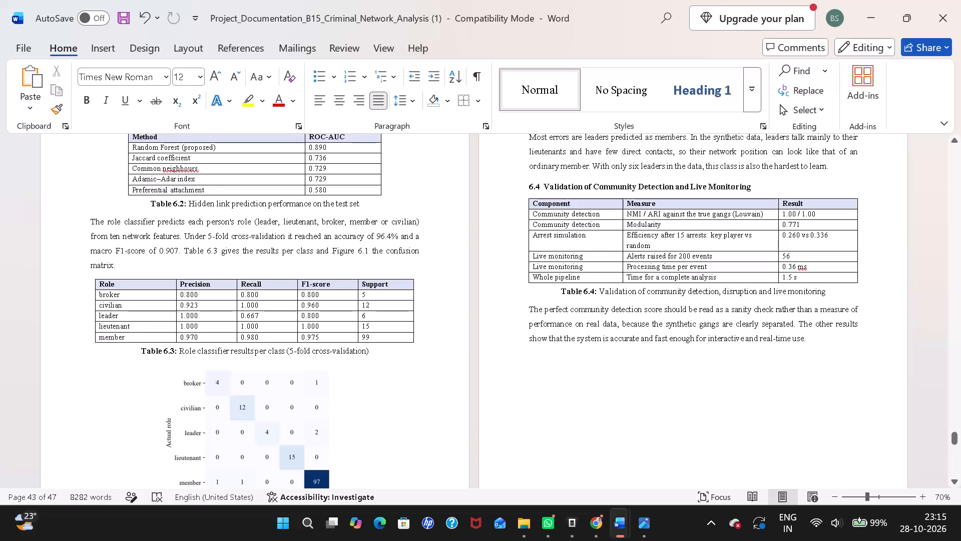
scroll(572, 290, down, 2)
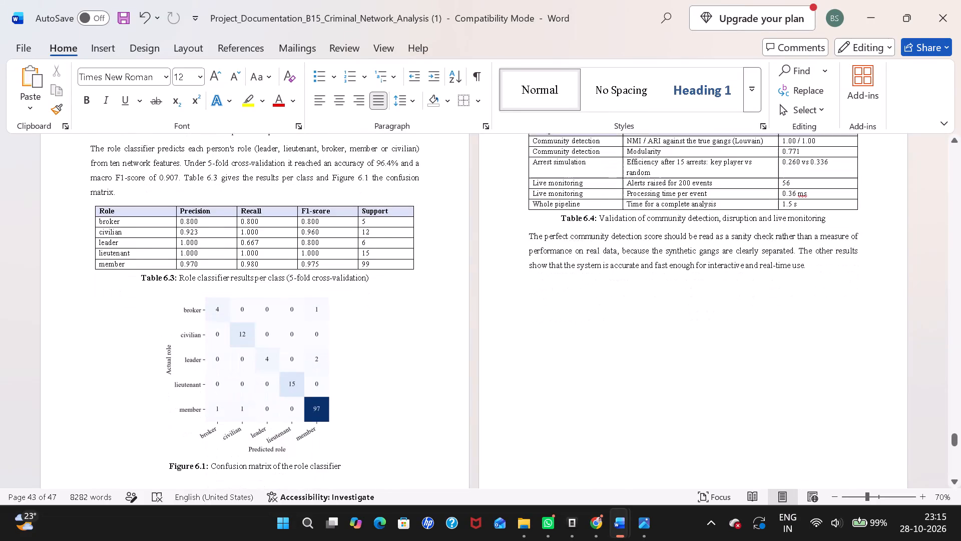
scroll(572, 290, down, 2)
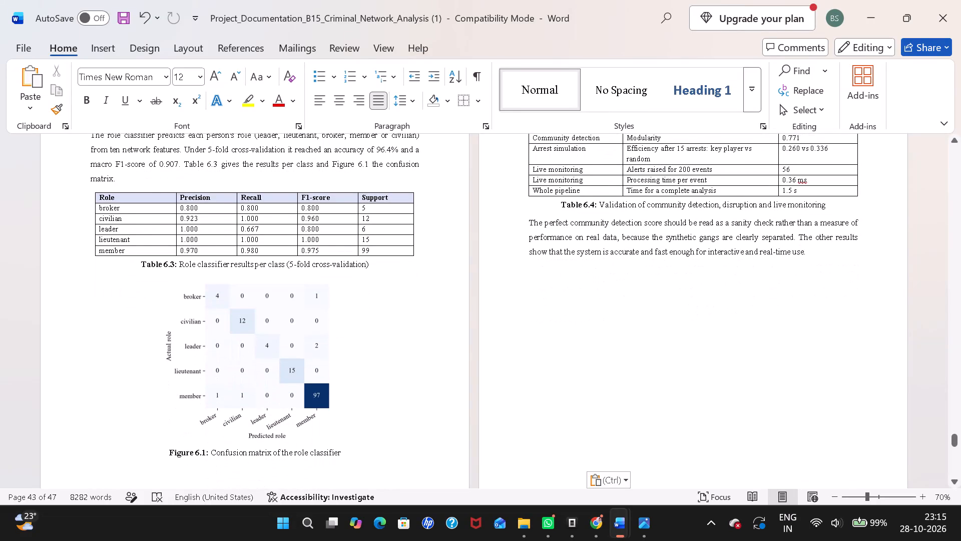
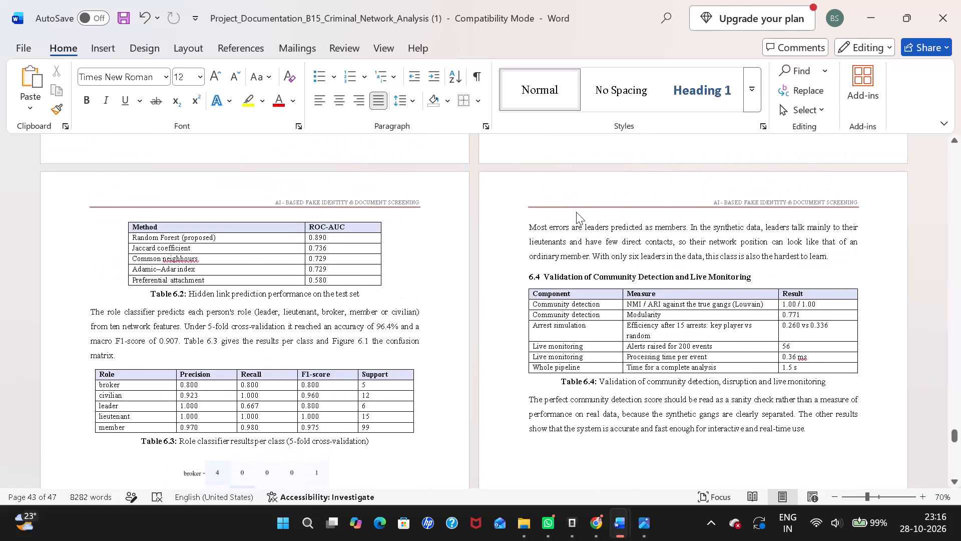
Review the report backwards from section 6.4 through chapter 5 to the algorithm steps and alert rules in chapter 4.
scroll(576, 212, up, 9)
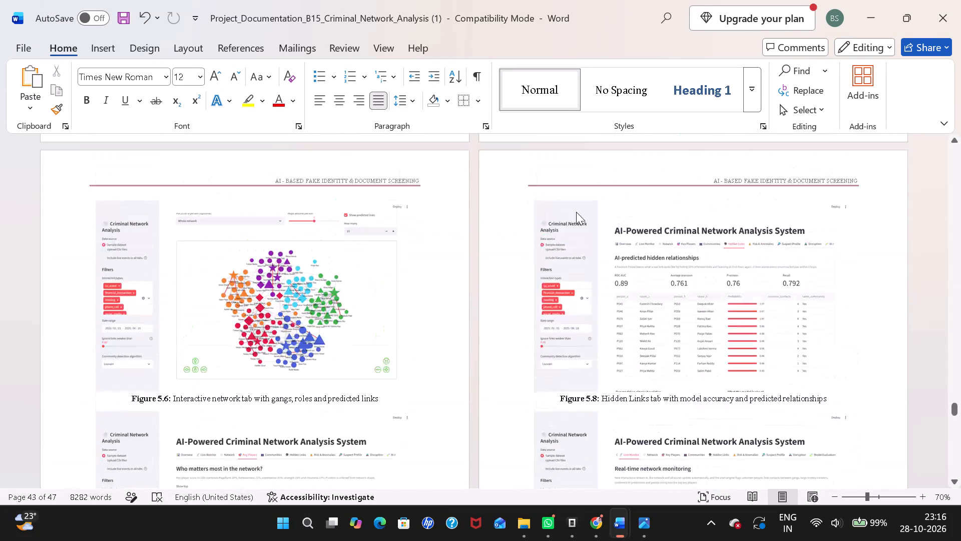
scroll(576, 212, up, 5)
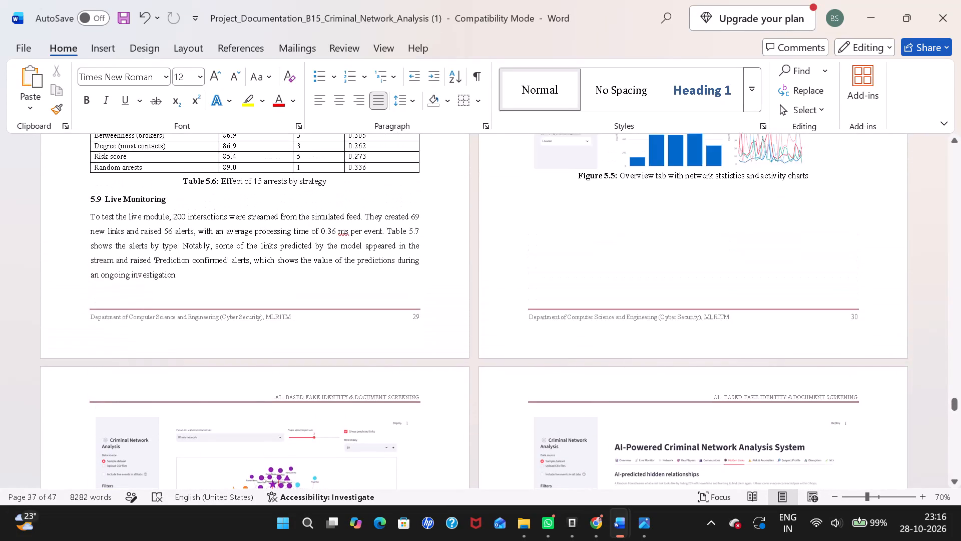
scroll(576, 212, up, 5)
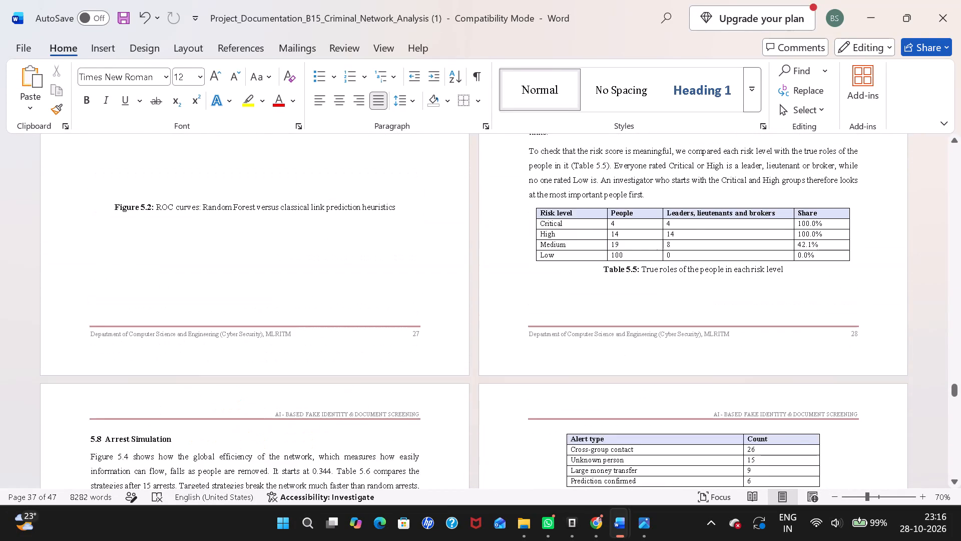
scroll(576, 212, up, 8)
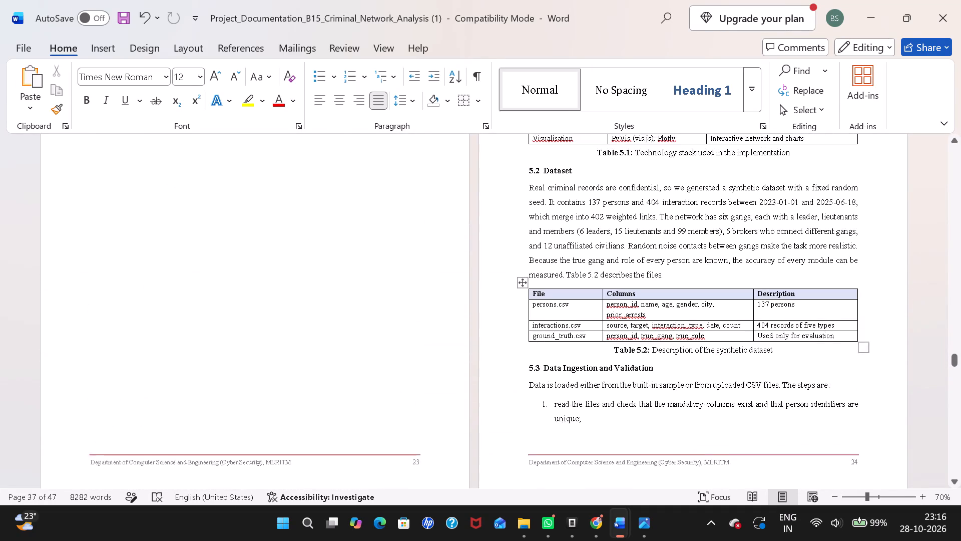
scroll(576, 212, up, 5)
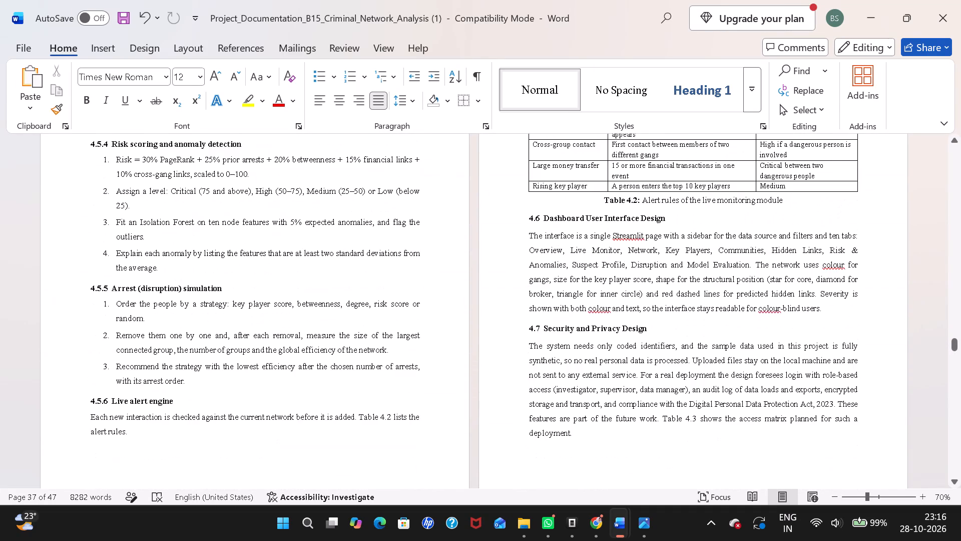
scroll(576, 212, up, 4)
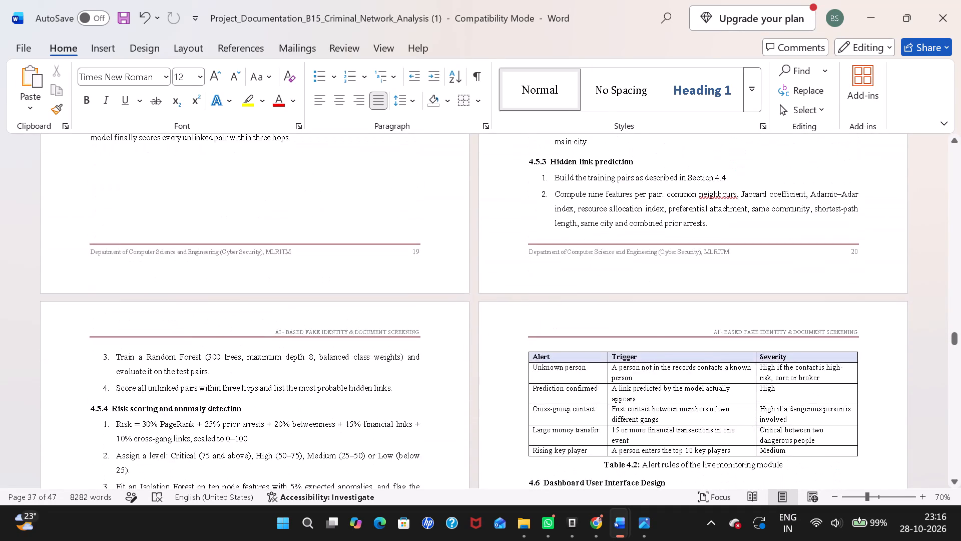
scroll(576, 212, up, 2)
scroll(576, 212, right, 13)
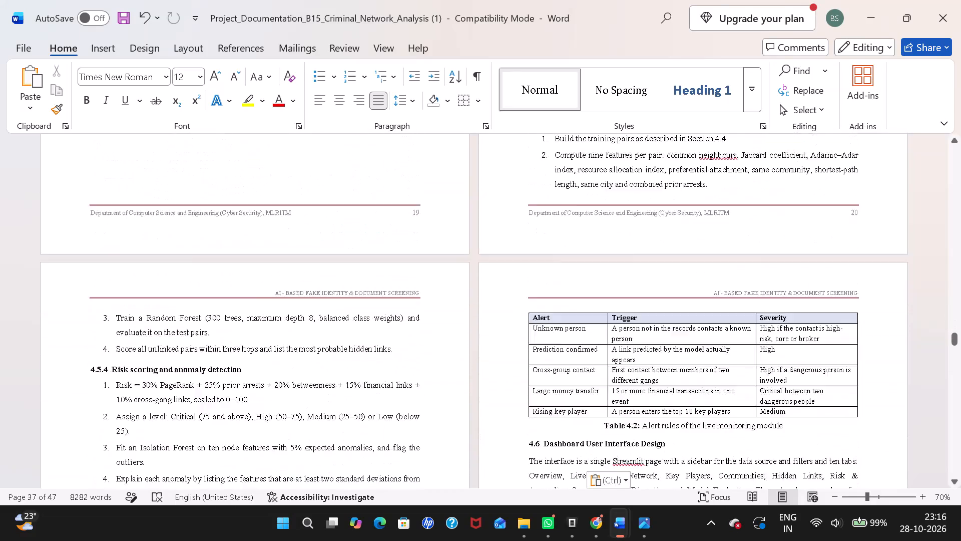
scroll(576, 212, right, 3)
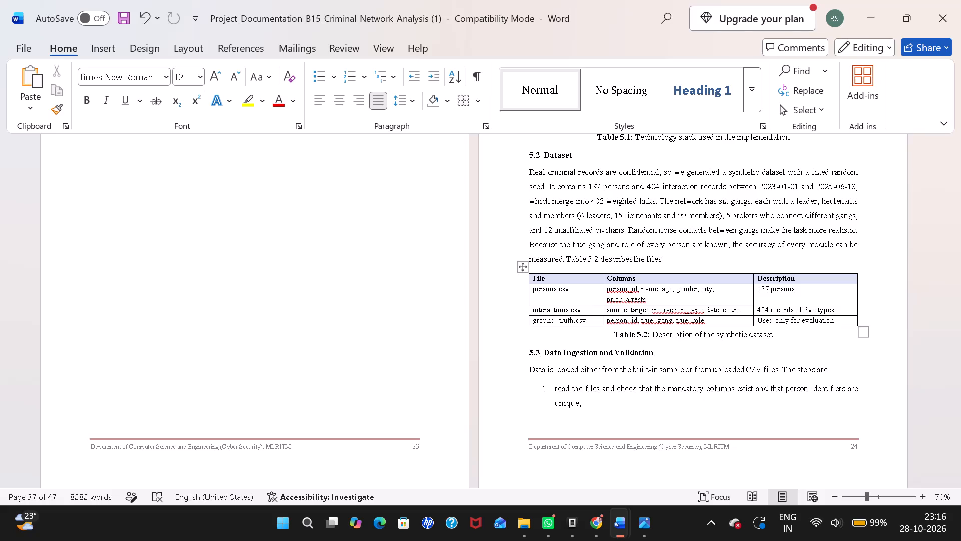
Review chapter 5 forwards, checking the dataset, arrest simulation and dashboard figures up to the start of Chapter 6.
scroll(576, 212, up, 2)
scroll(576, 212, left, 2)
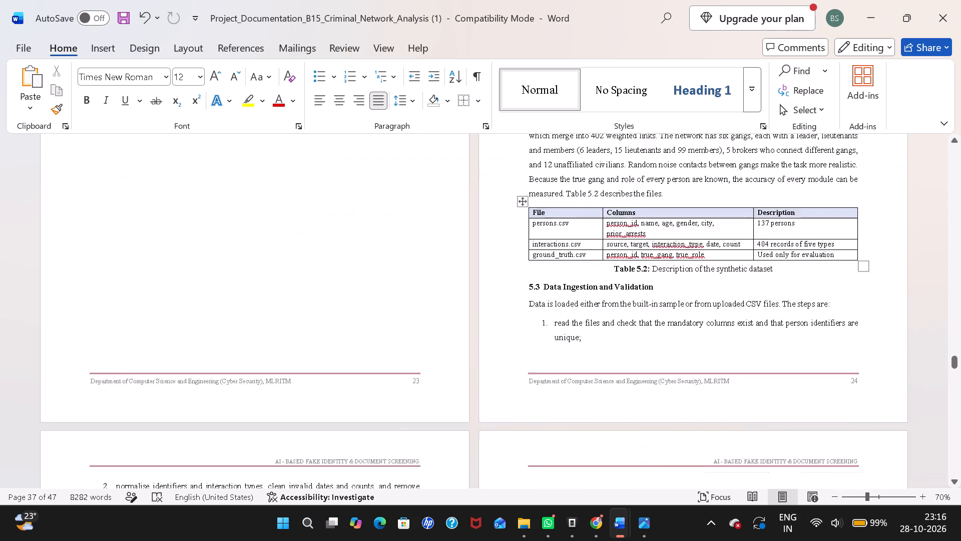
scroll(576, 212, left, 1)
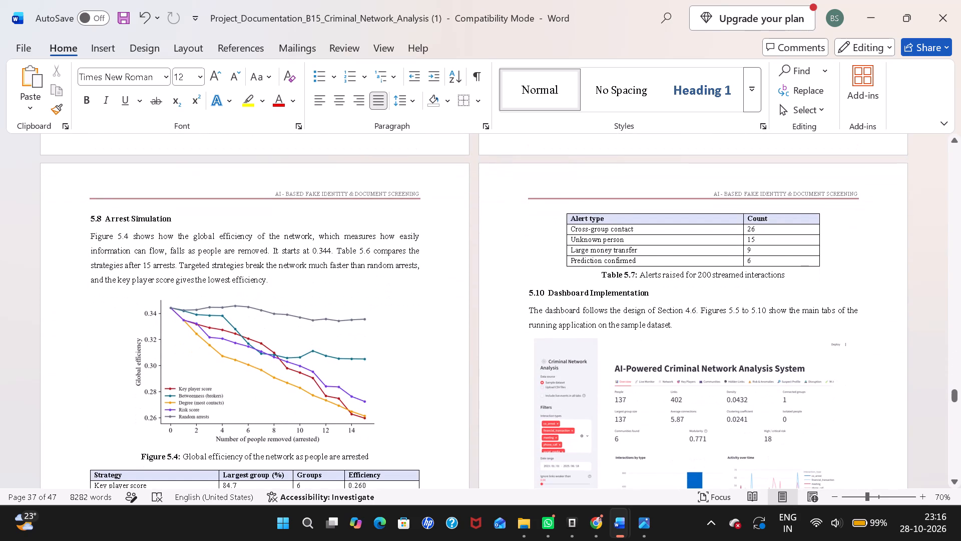
scroll(576, 212, left, 2)
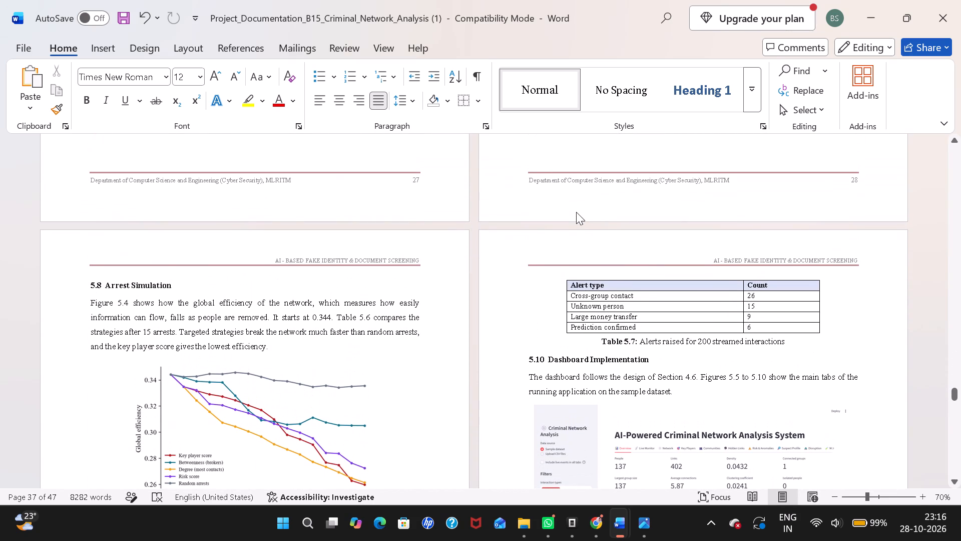
scroll(576, 212, left, 1)
scroll(576, 212, down, 1)
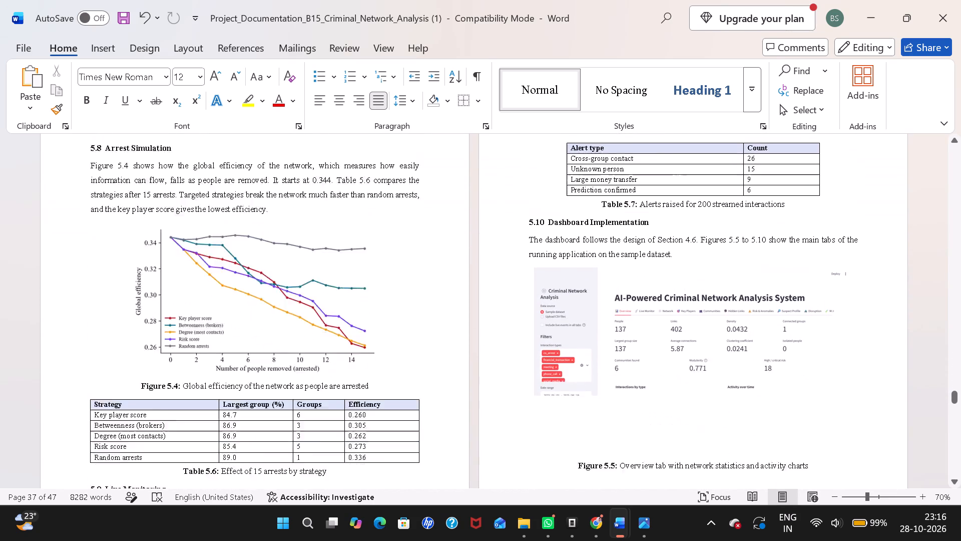
scroll(576, 212, down, 4)
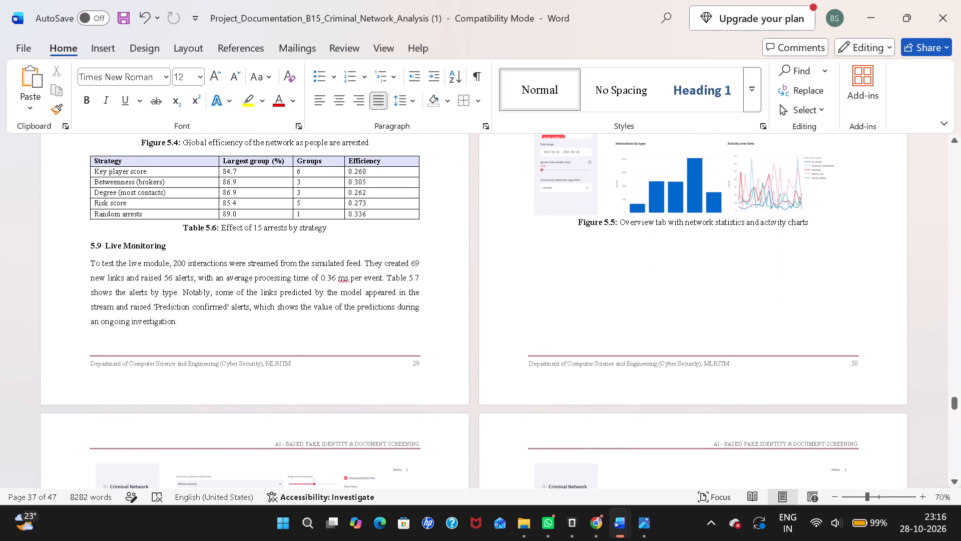
scroll(576, 212, left, 2)
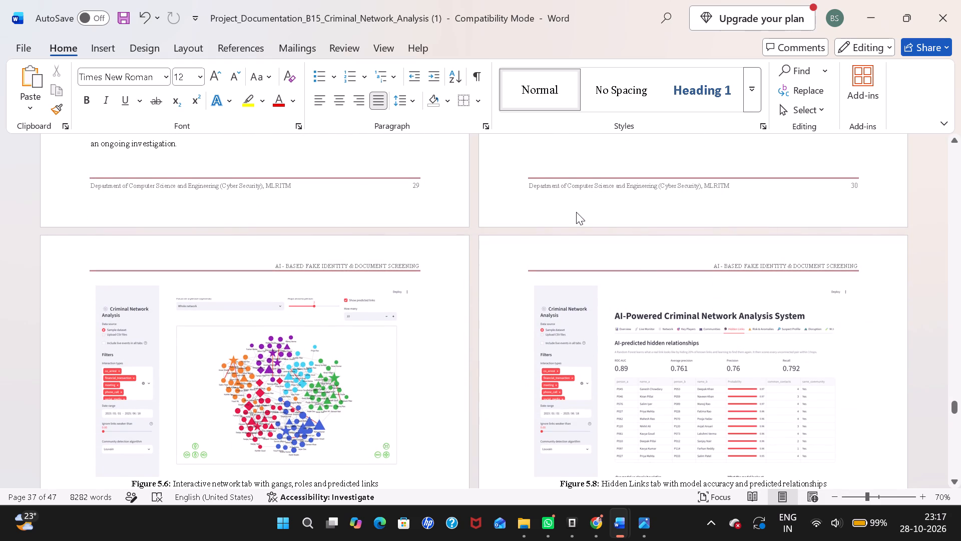
scroll(576, 212, left, 2)
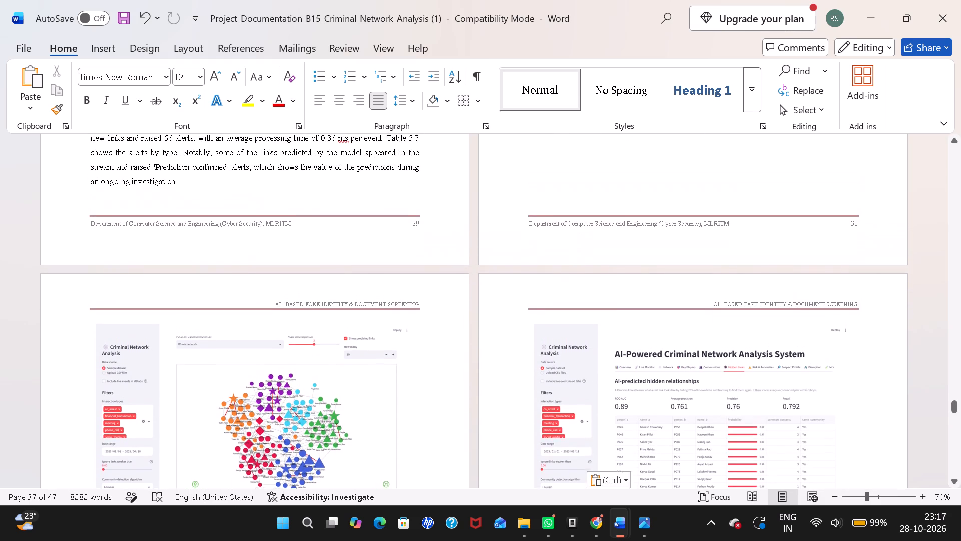
scroll(576, 212, left, 2)
scroll(576, 212, down, 4)
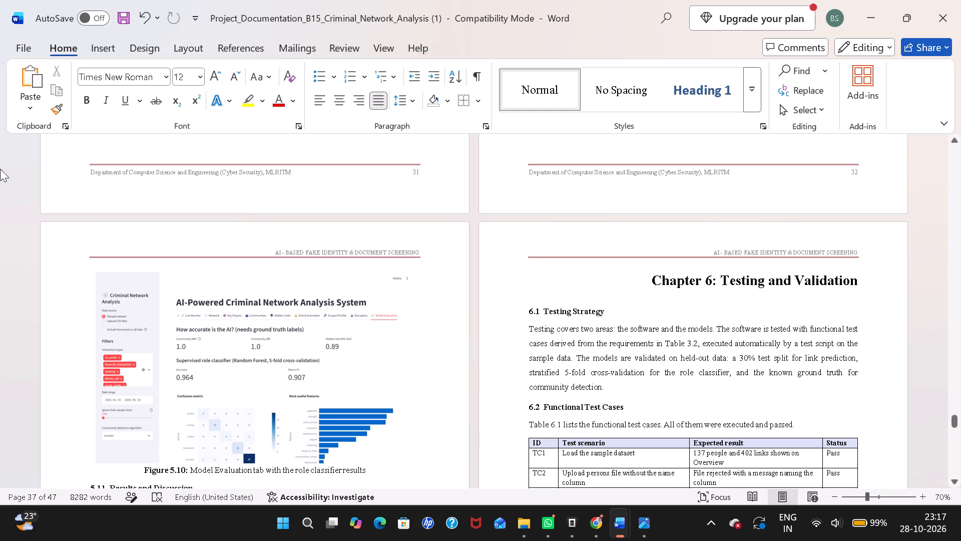
Save the project documentation under its existing file name.
click(14, 39)
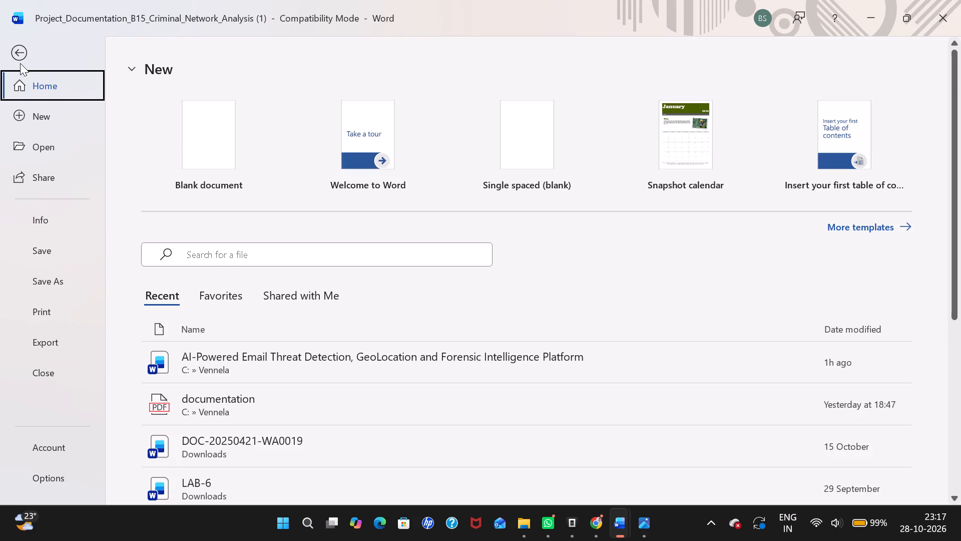
click(46, 247)
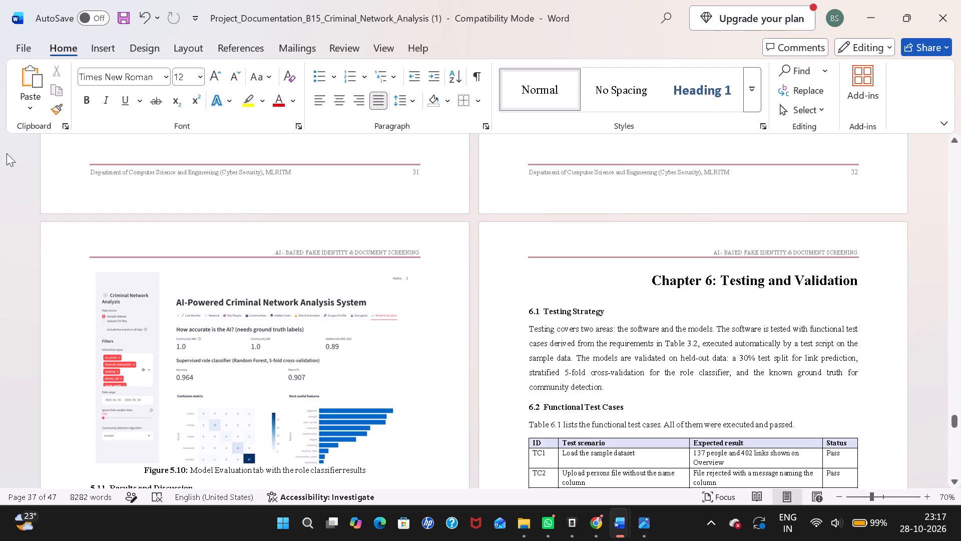
Save a copy of the report as a Word Document named "document" in the Vennela folder, accepting the newest file format.
click(14, 48)
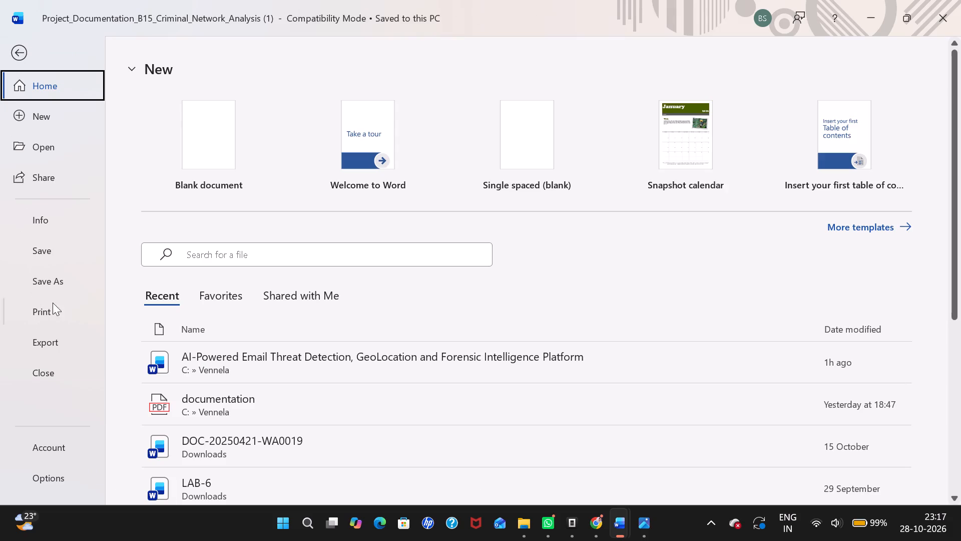
click(64, 279)
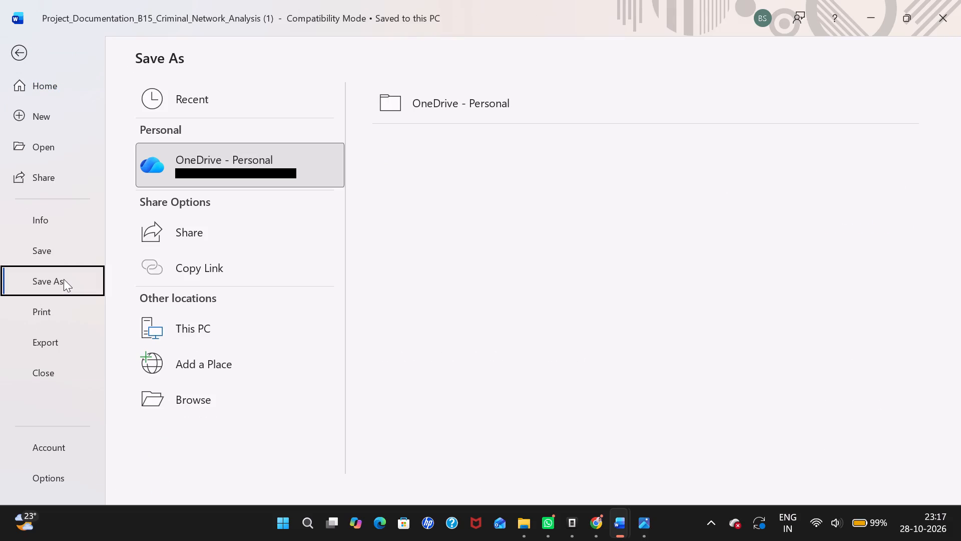
click(192, 307)
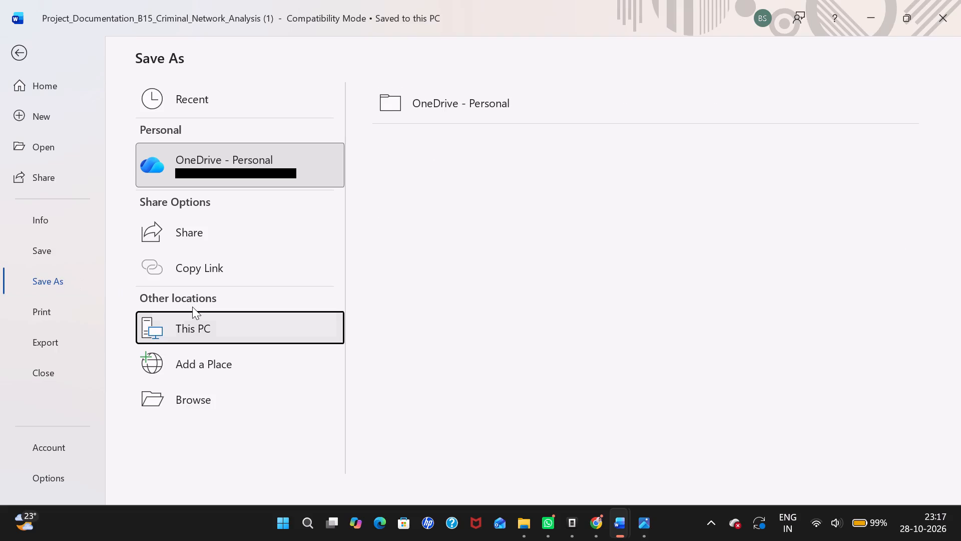
click(437, 167)
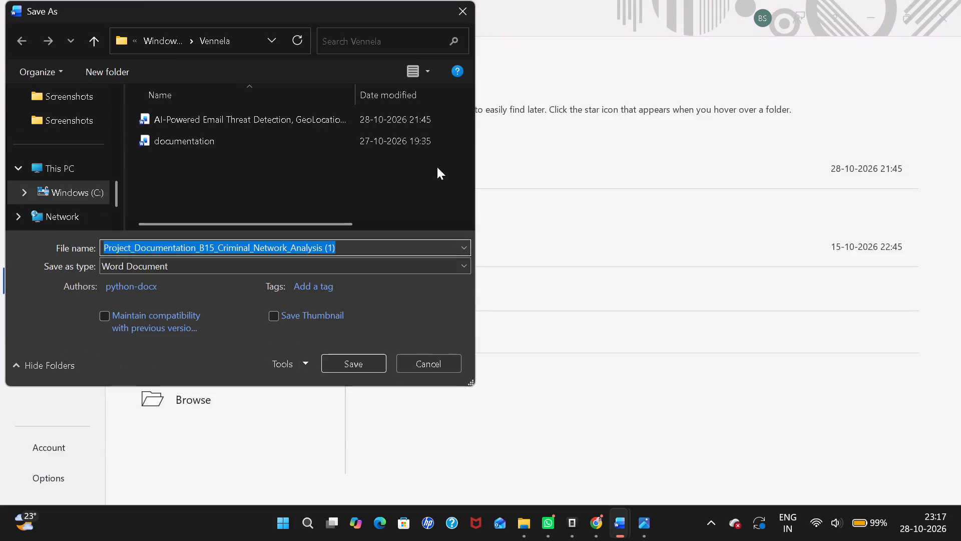
key(BackSpace)
text(docum)
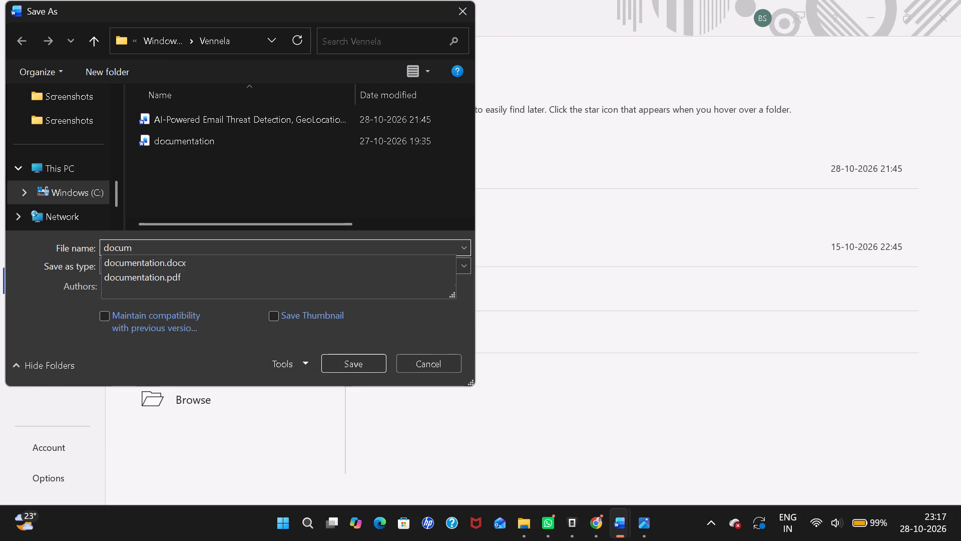
text(ent)
click(85, 162)
click(199, 127)
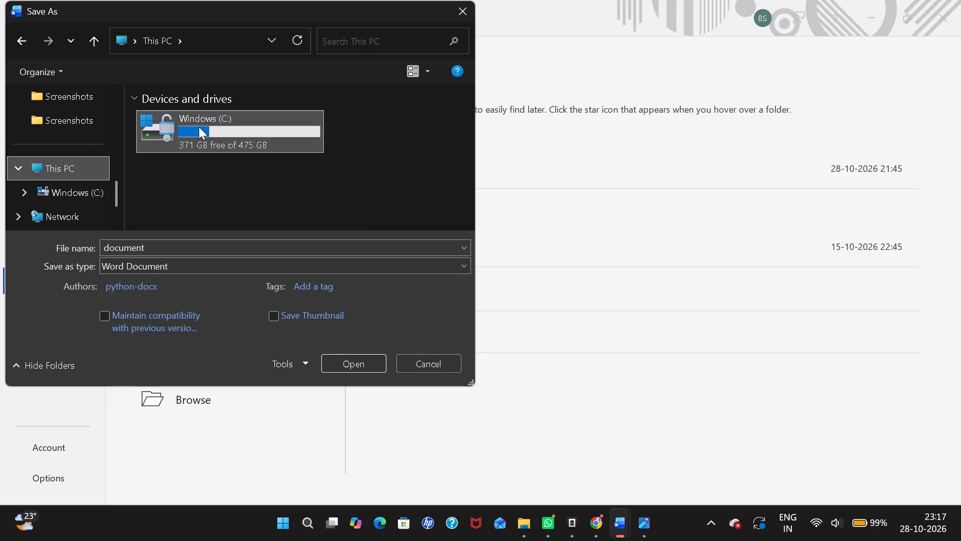
scroll(51, 143, up, 1)
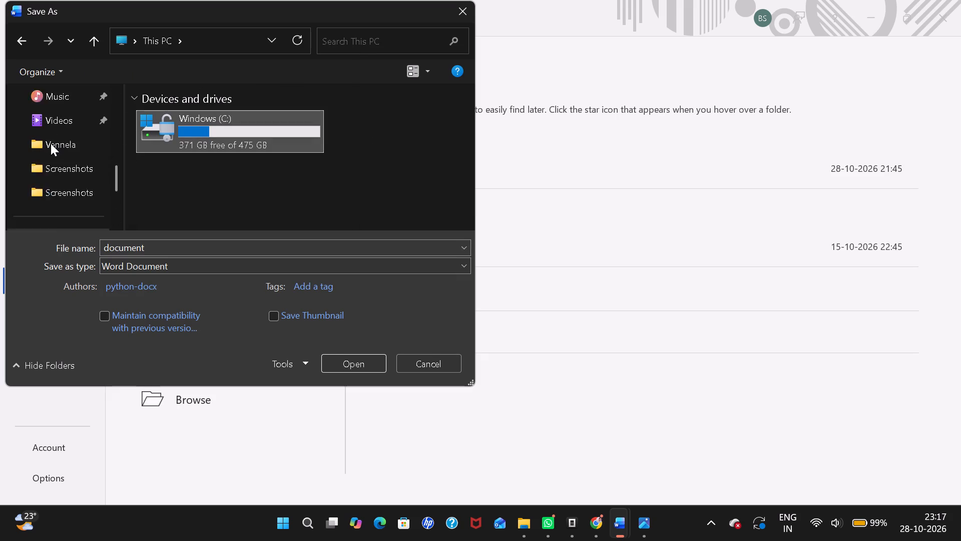
scroll(51, 143, up, 1)
click(52, 211)
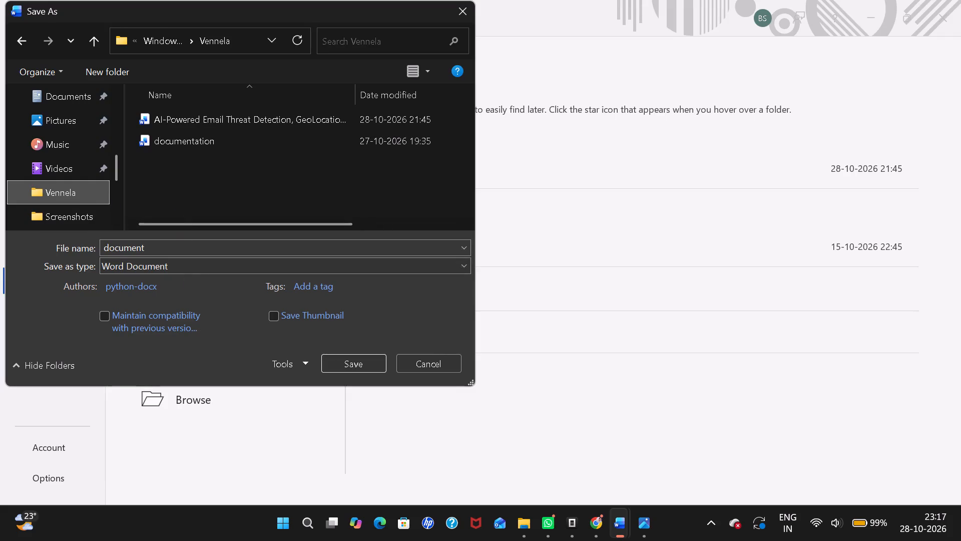
click(351, 363)
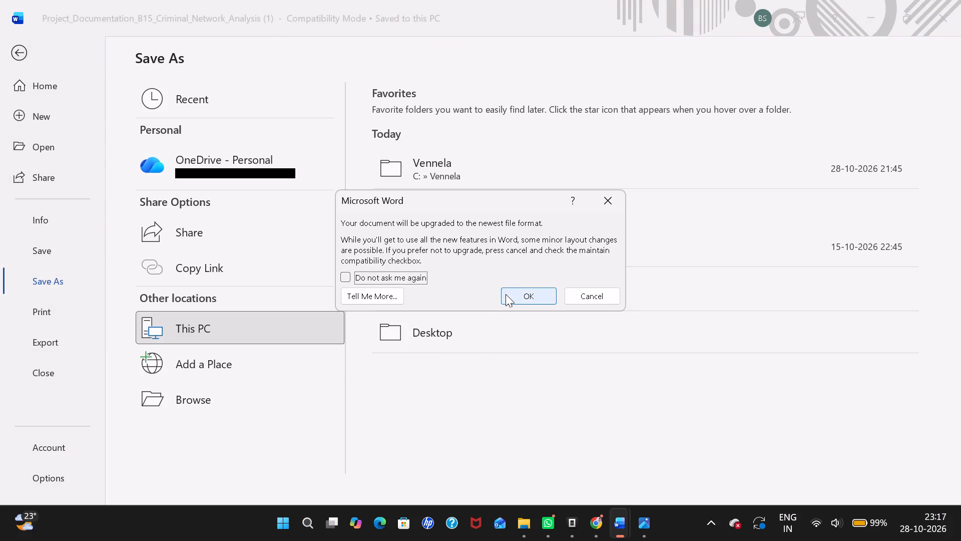
click(509, 294)
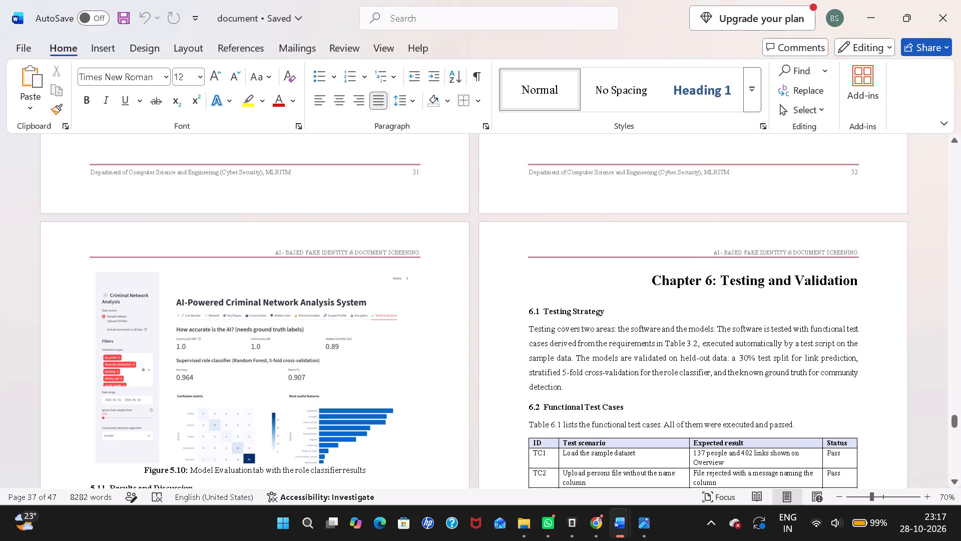
Switch to Chrome, close the YouTube video tab and minimise the browser window.
click(858, 6)
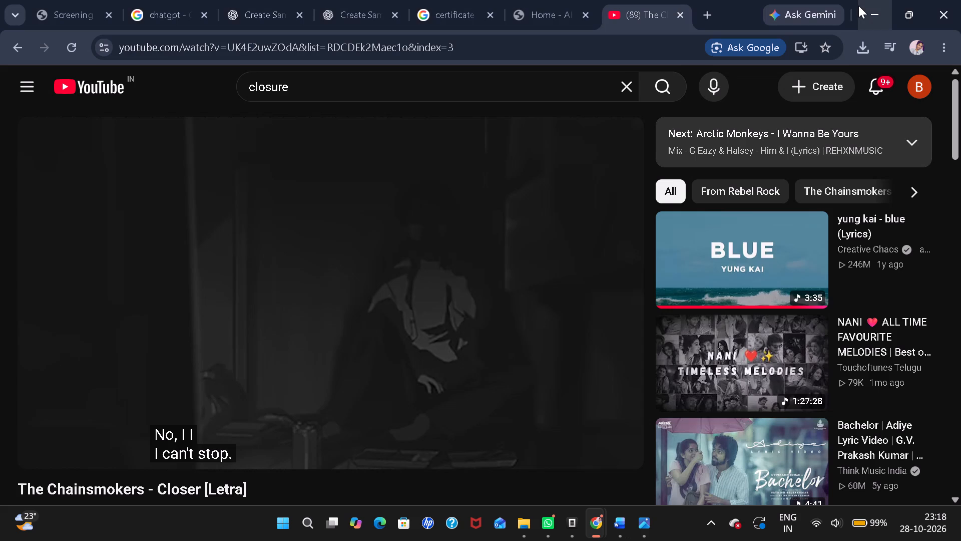
click(683, 11)
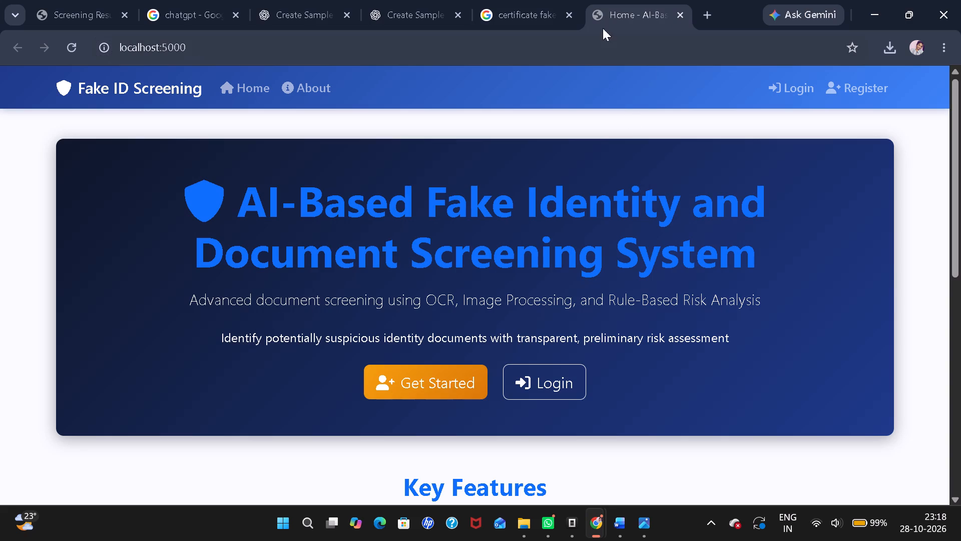
click(508, 0)
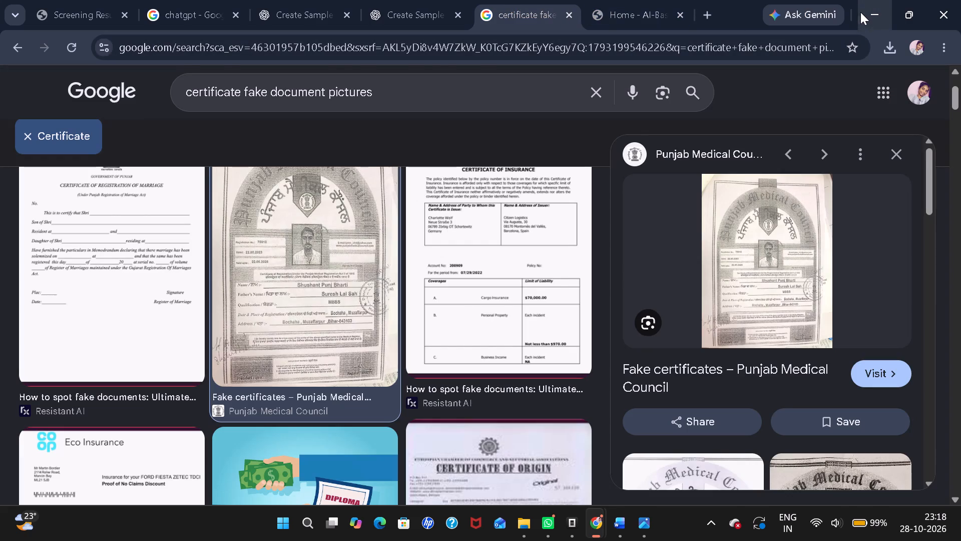
click(860, 12)
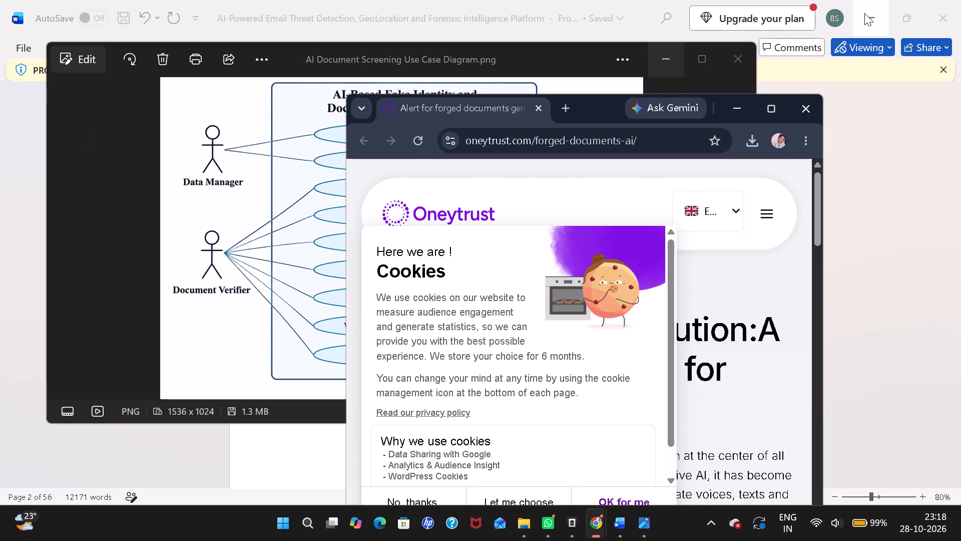